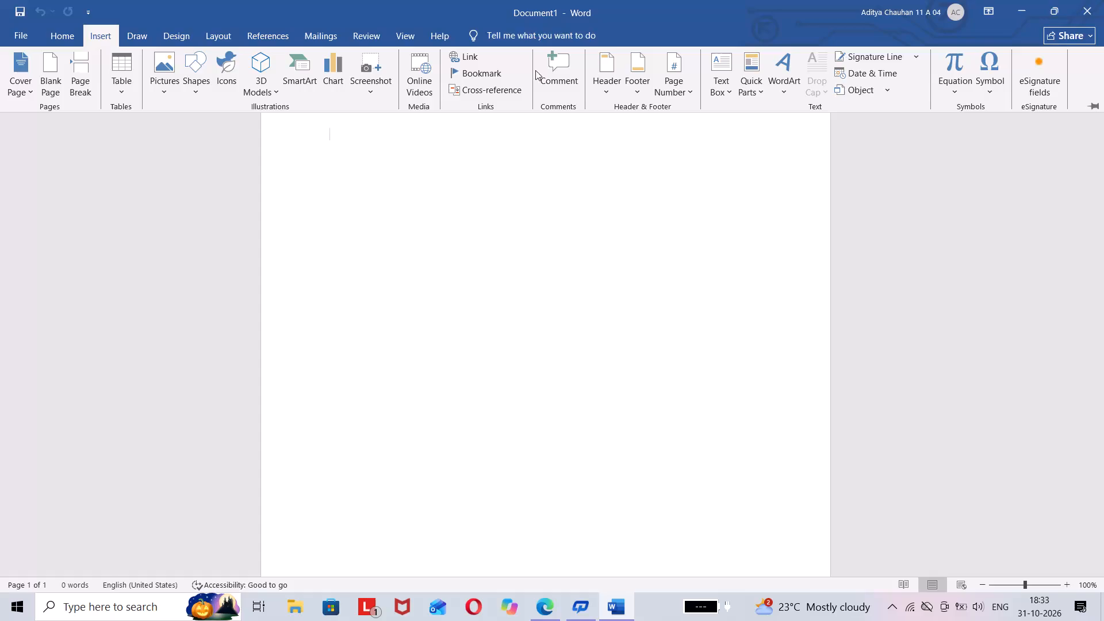
Insert a Blank built-in header and delete its placeholder text.
click(604, 70)
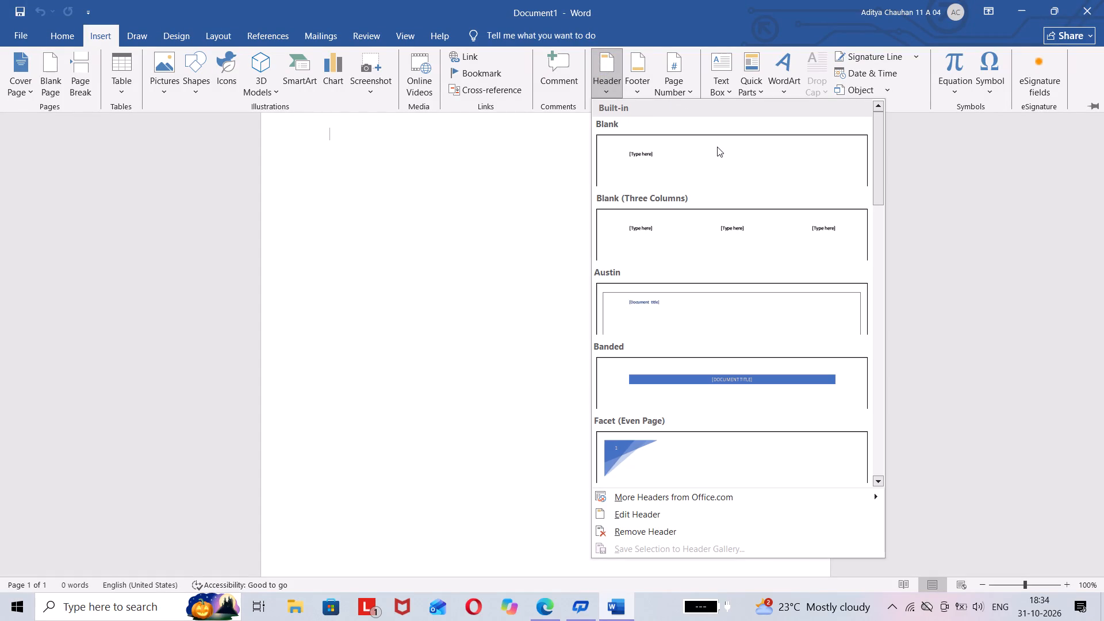
click(716, 150)
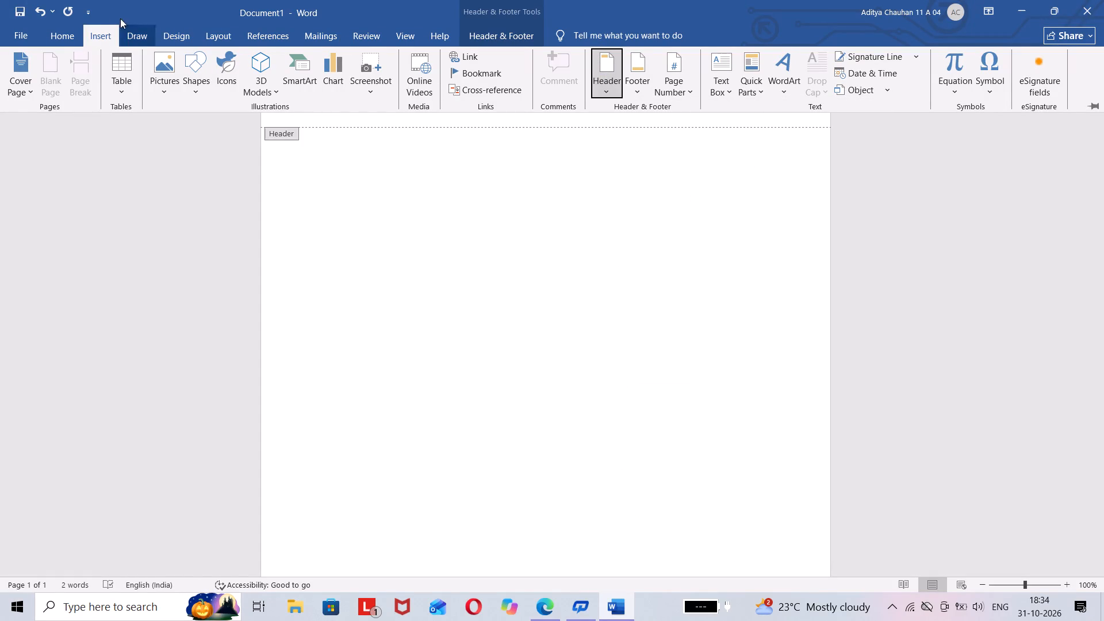
click(108, 33)
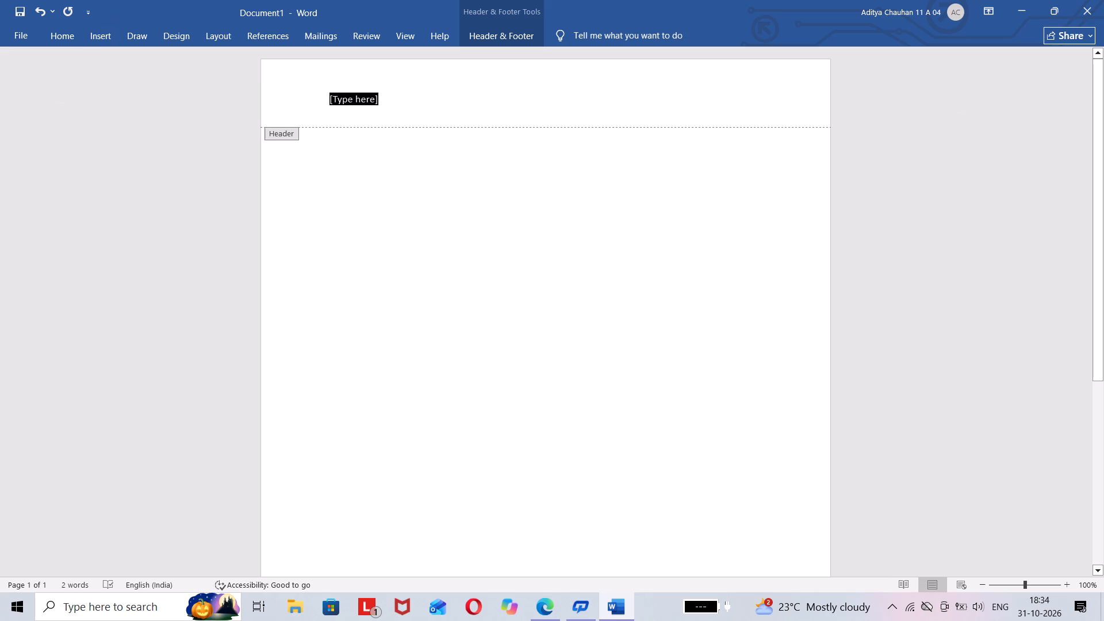
click(363, 98)
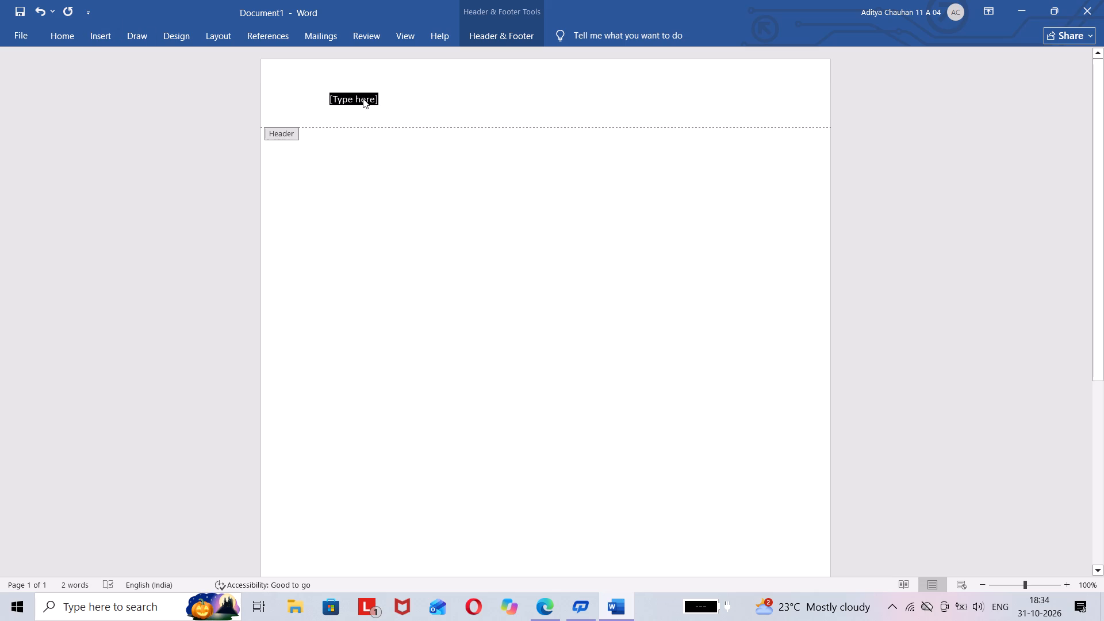
click(363, 98)
key(BackSpace)
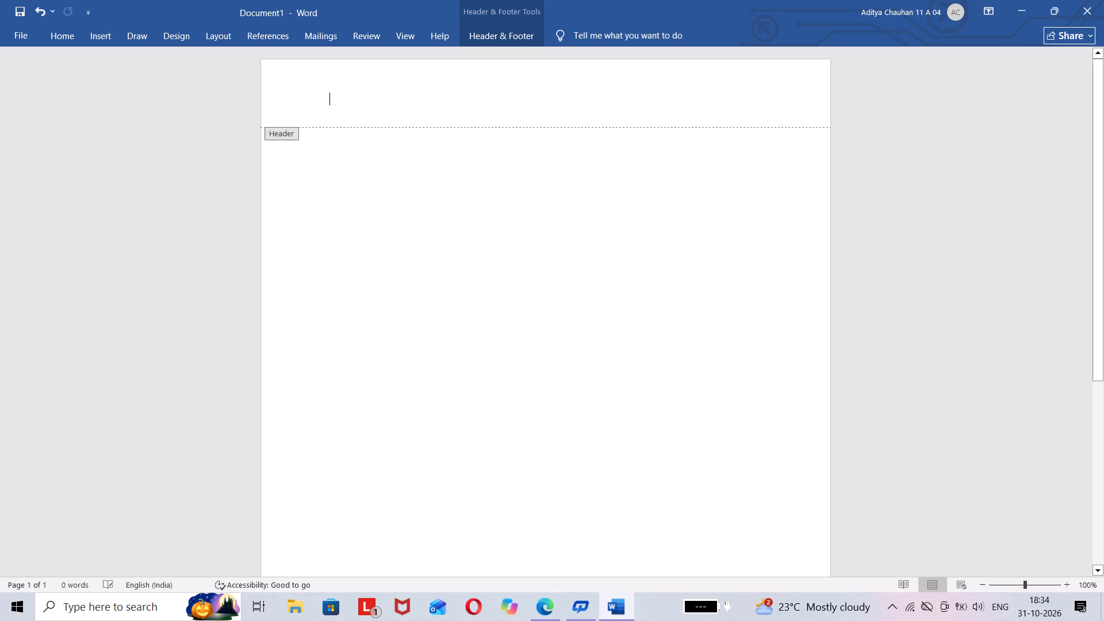
Set the font size of the empty header line to 22.
click(62, 32)
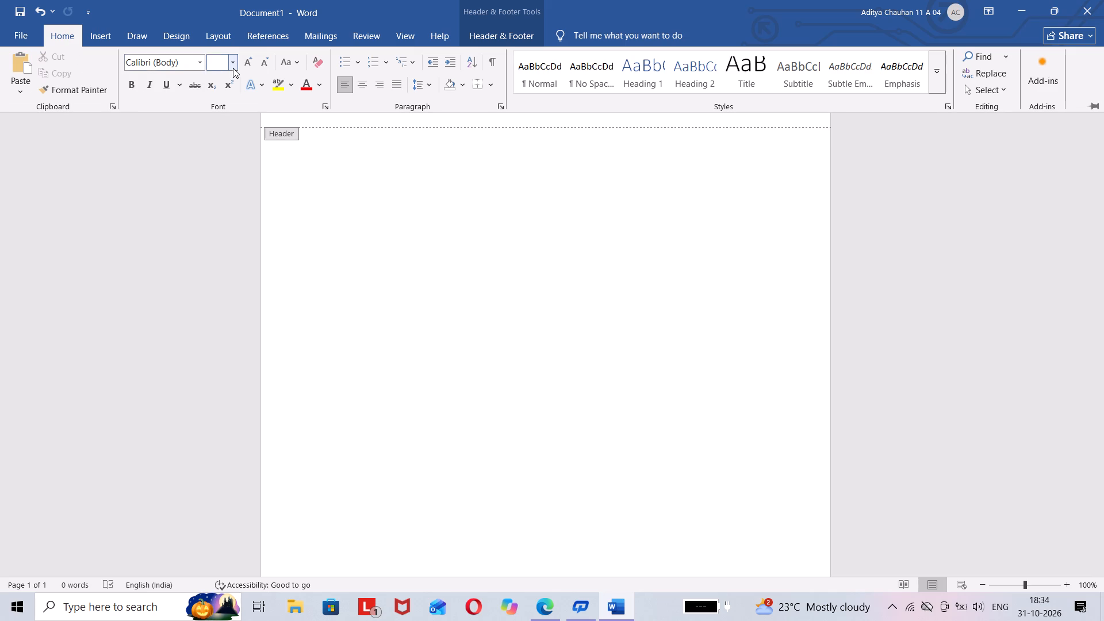
click(233, 68)
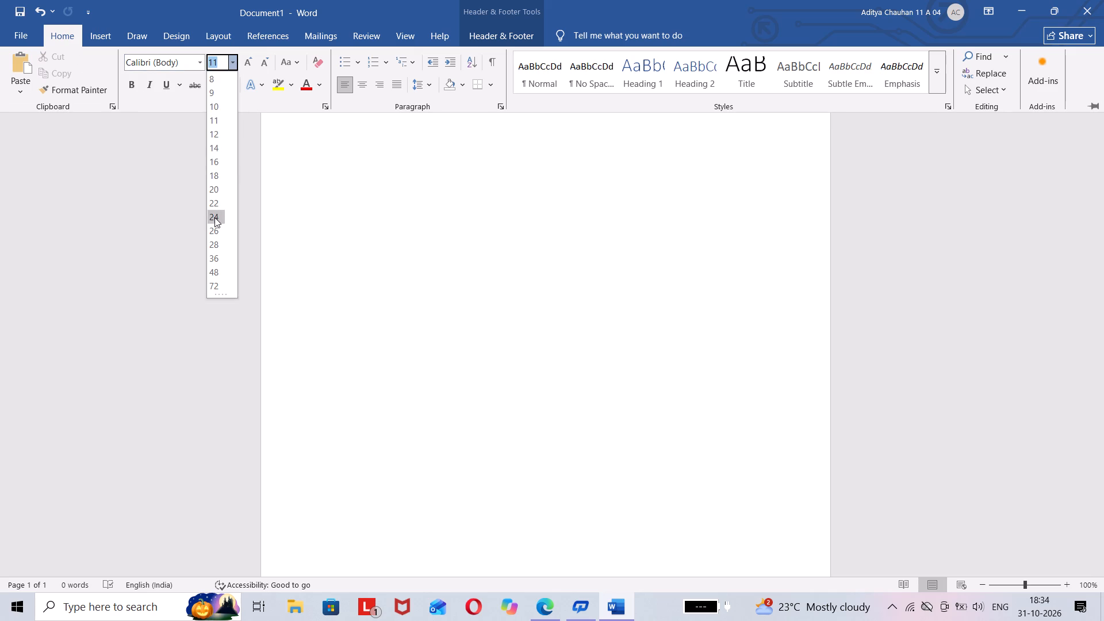
click(214, 217)
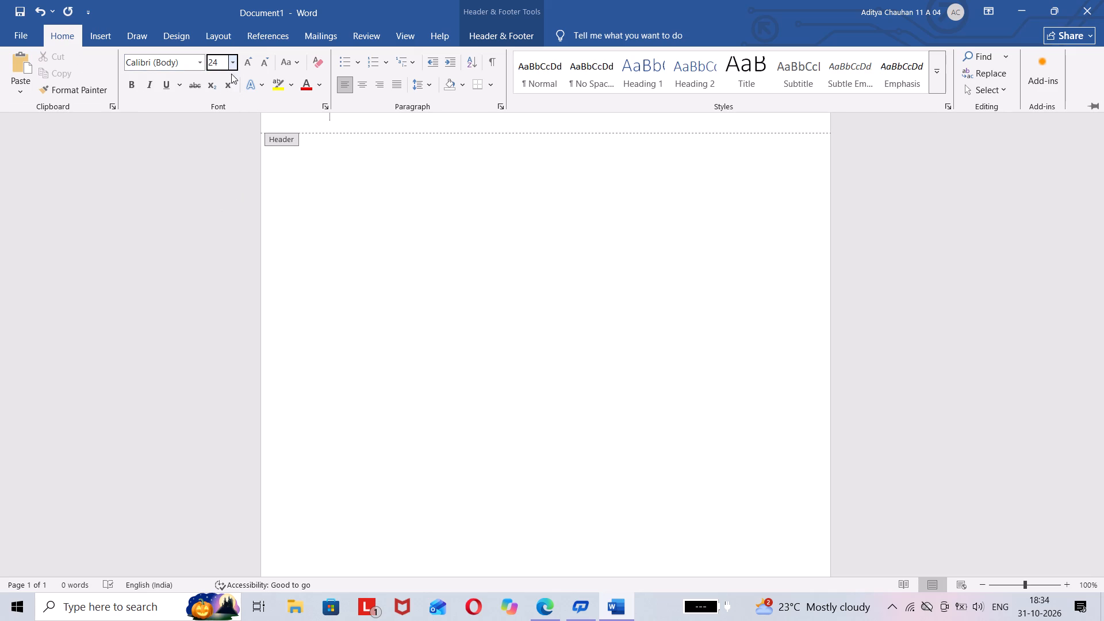
click(230, 62)
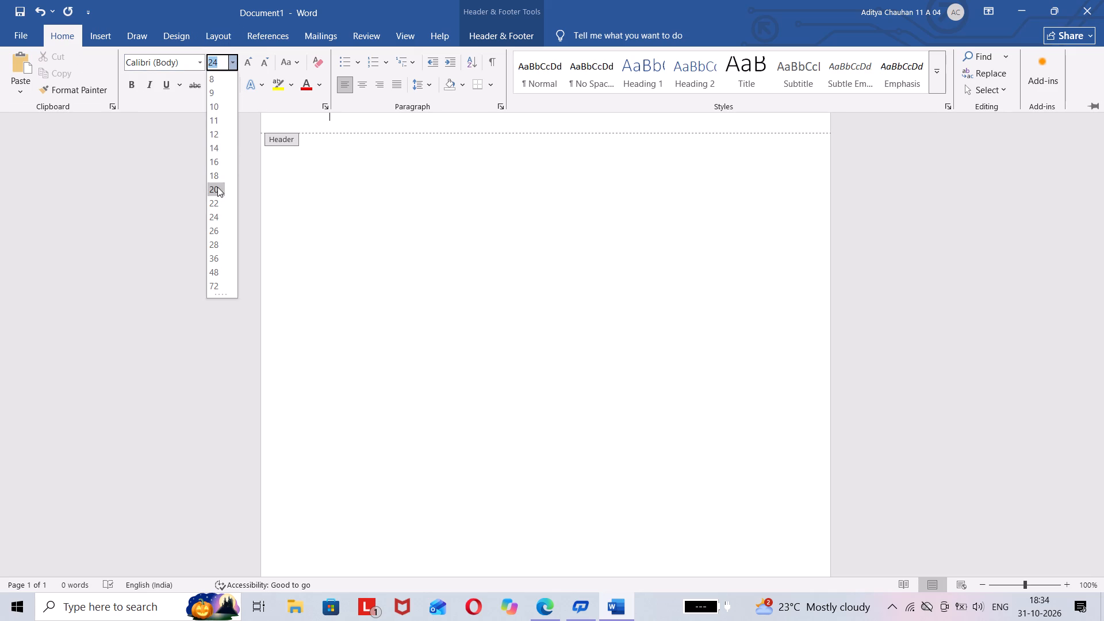
click(217, 197)
click(213, 189)
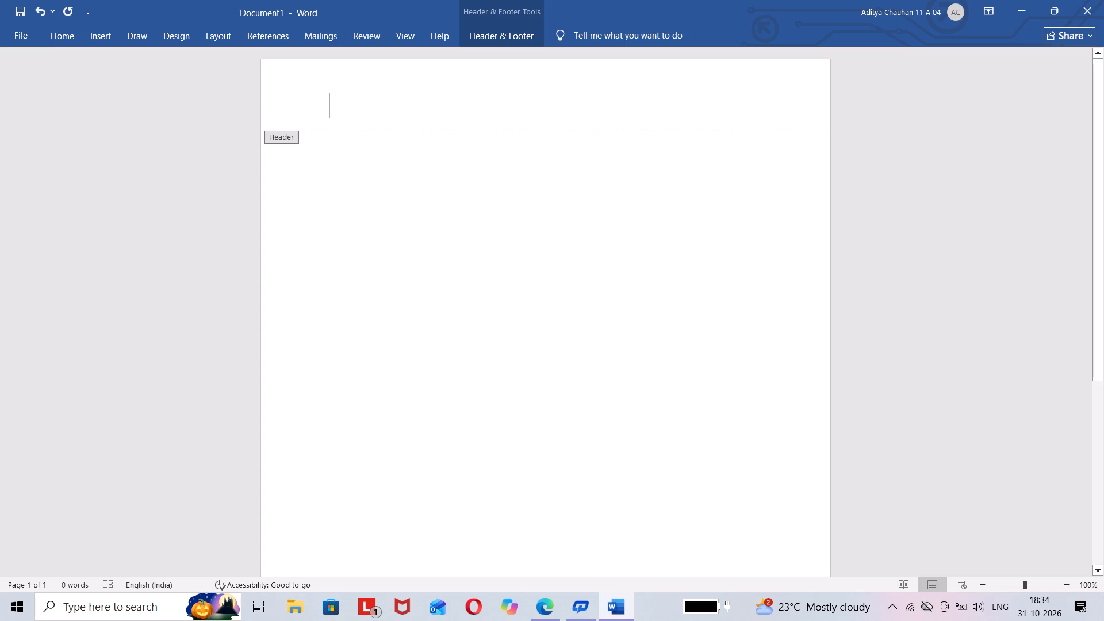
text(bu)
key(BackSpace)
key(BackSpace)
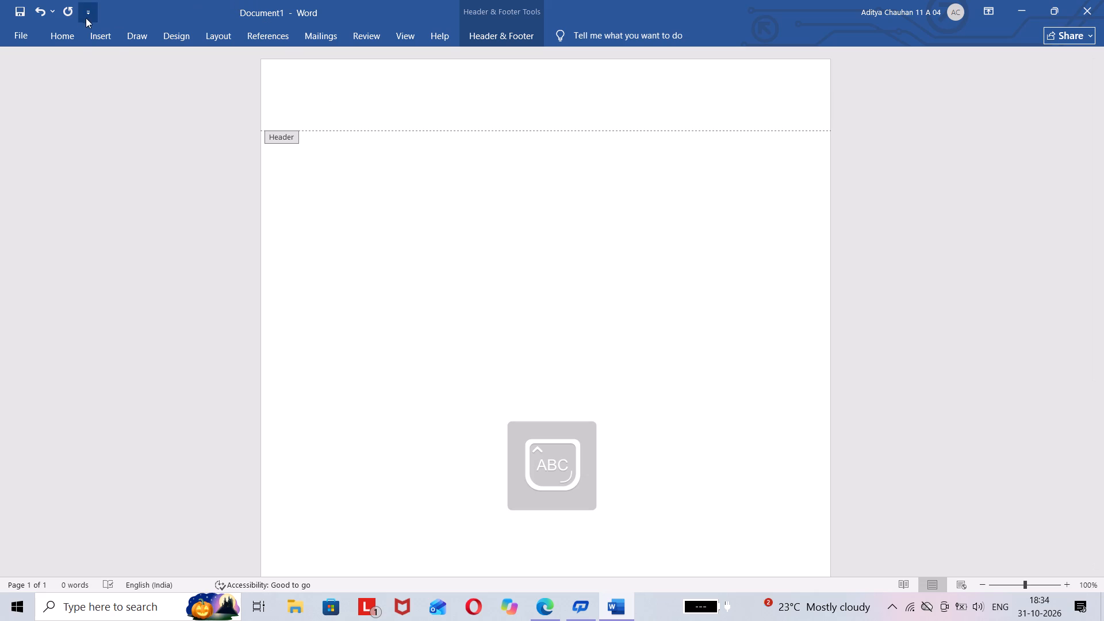
Turn on bold, italic and underline for the header text.
click(52, 39)
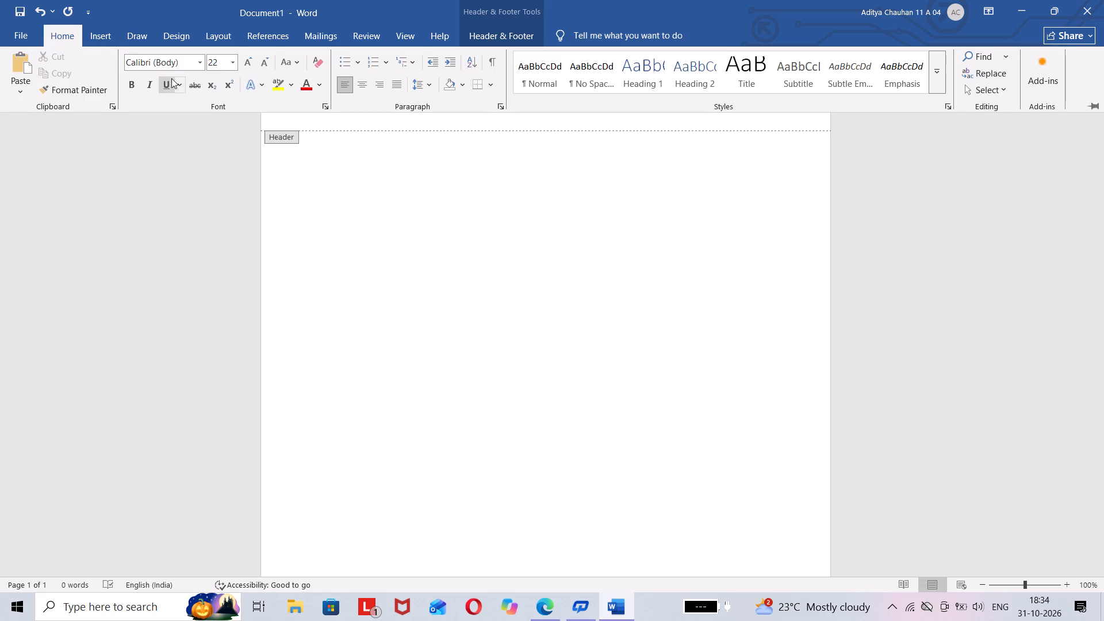
click(135, 79)
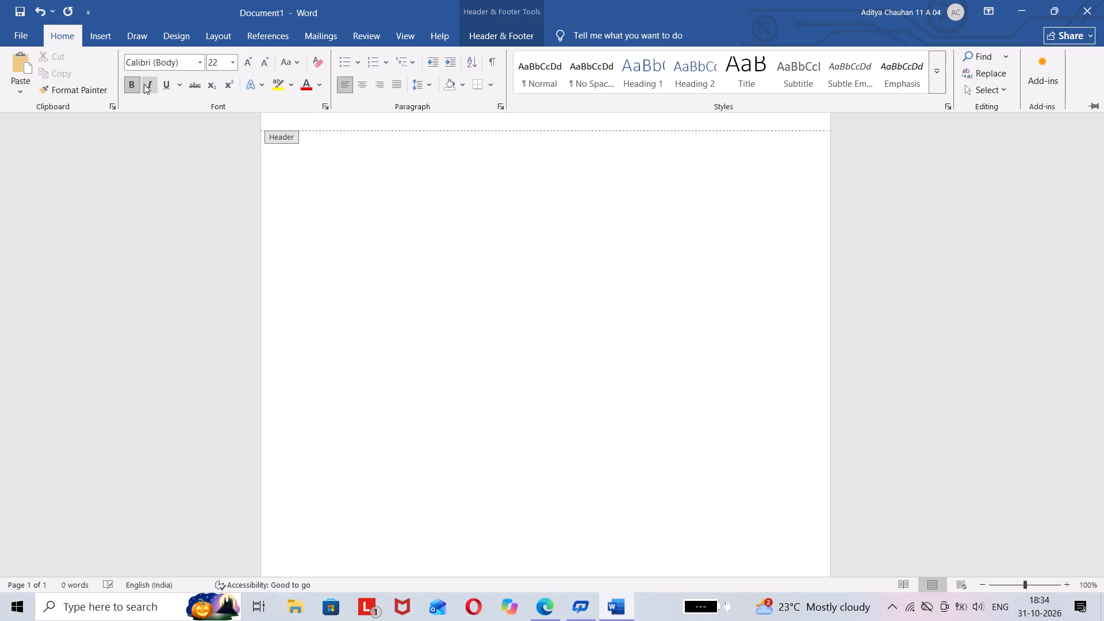
click(144, 84)
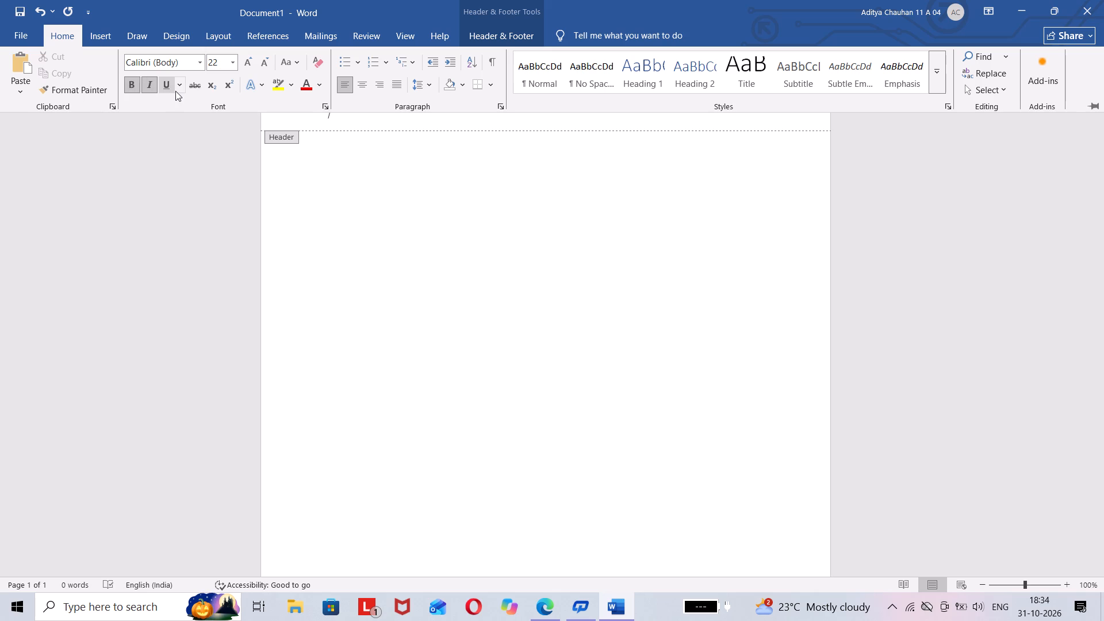
click(171, 89)
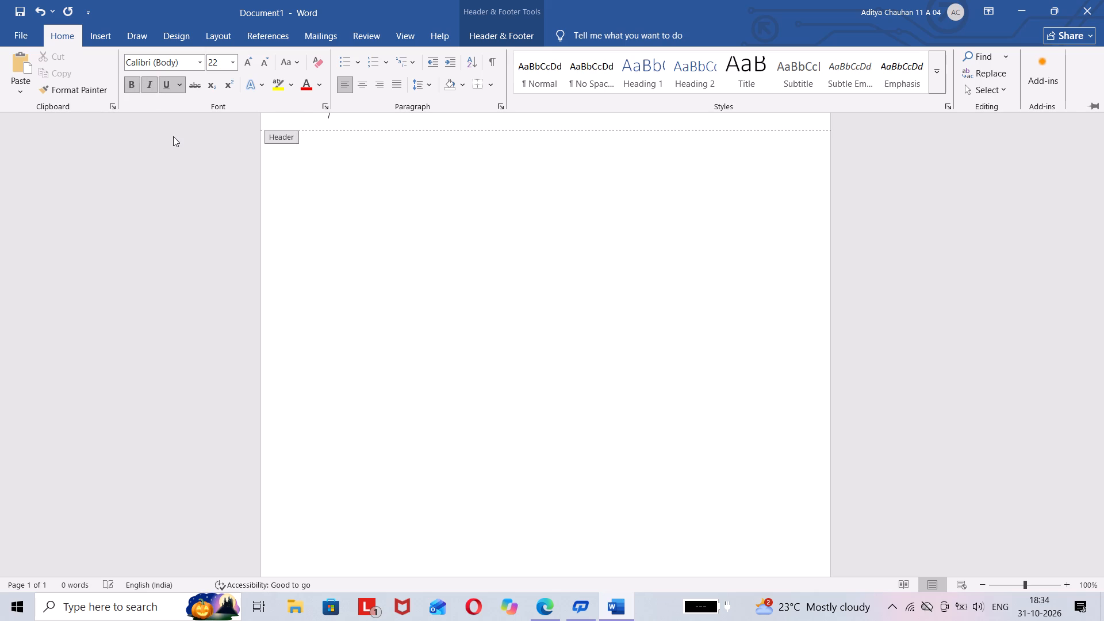
click(173, 137)
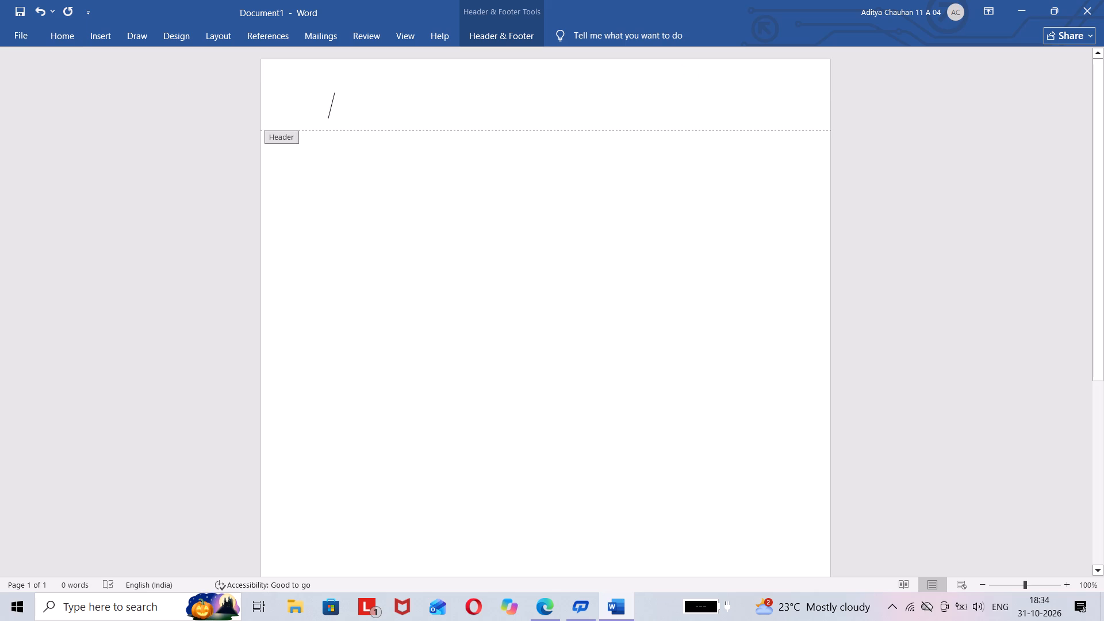
Enter "BUTTERFLT GARDEN :" as the header title.
key(b)
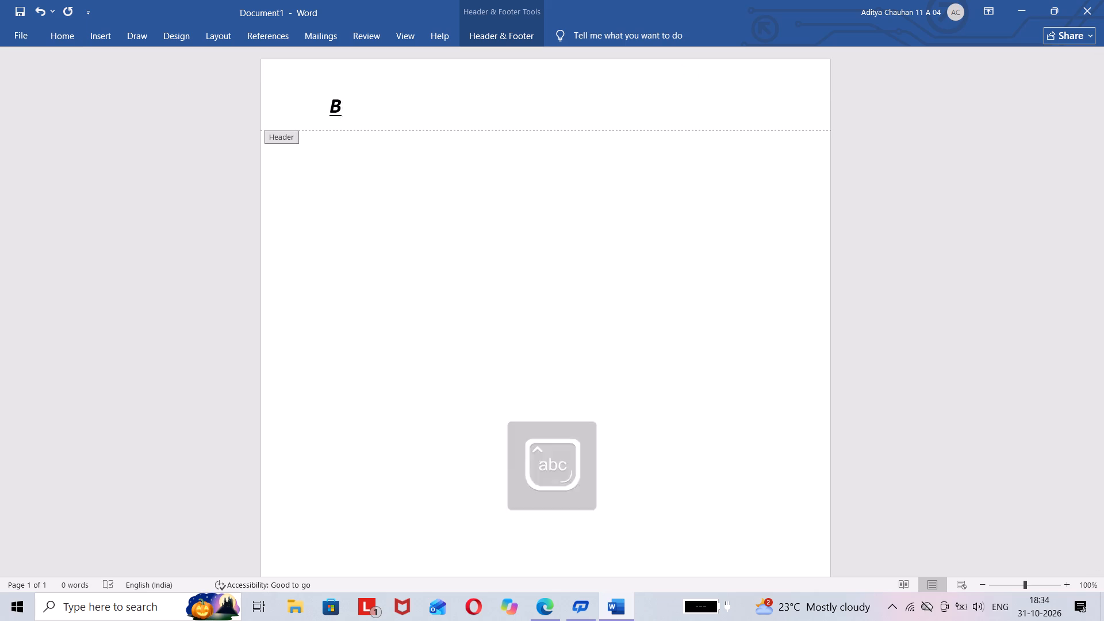
text(UTTERFLY)
key(space)
key(BackSpace)
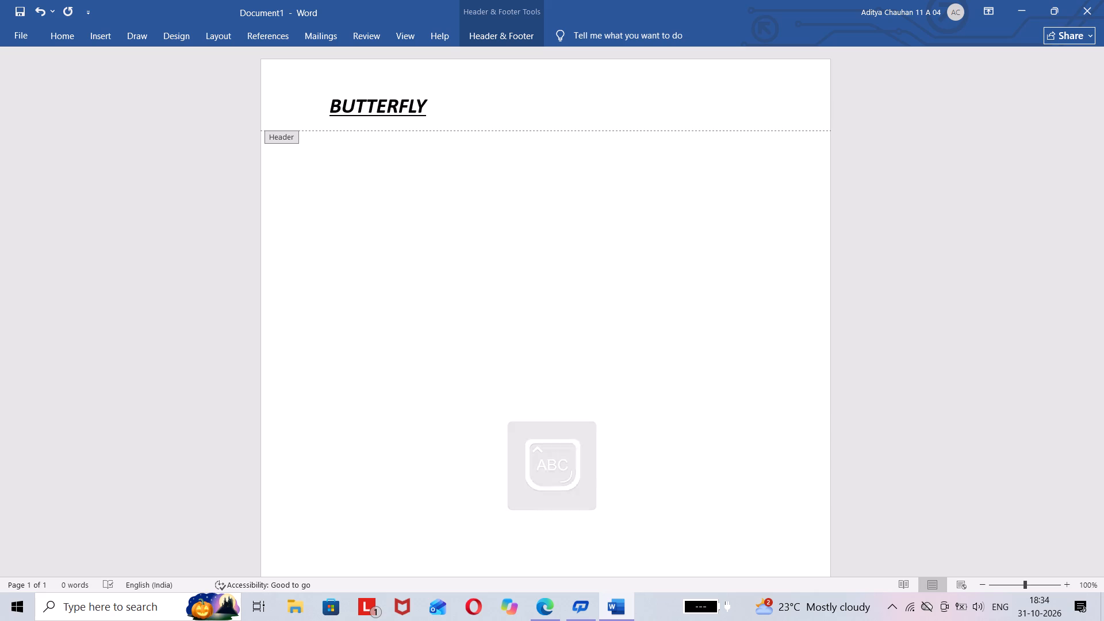
key(BackSpace)
text(T GARDEN)
key(space)
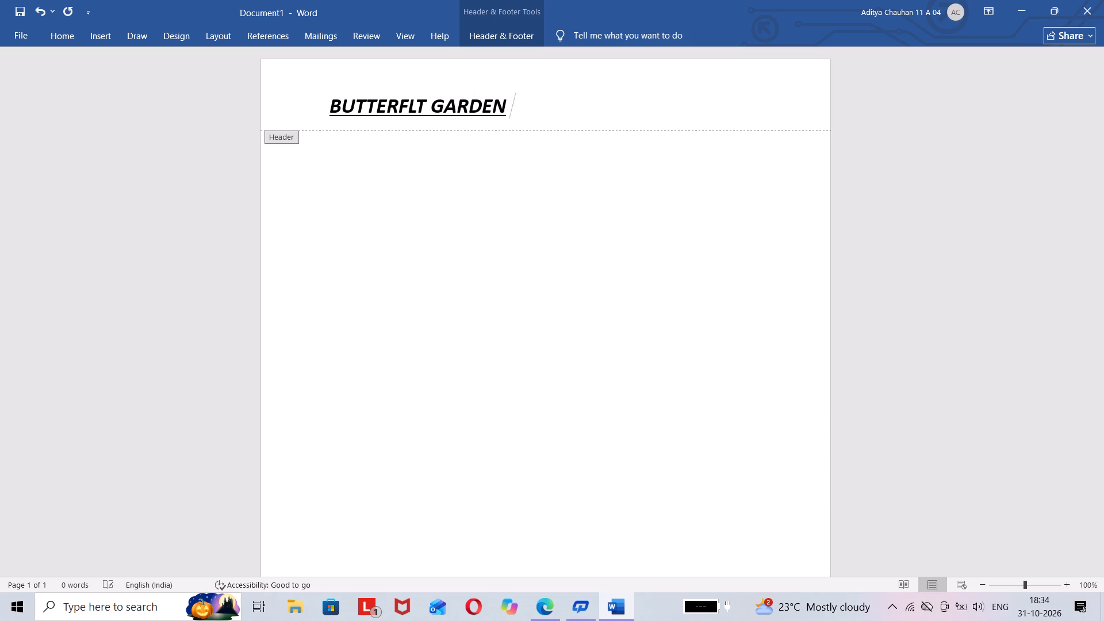
key(shift+colon)
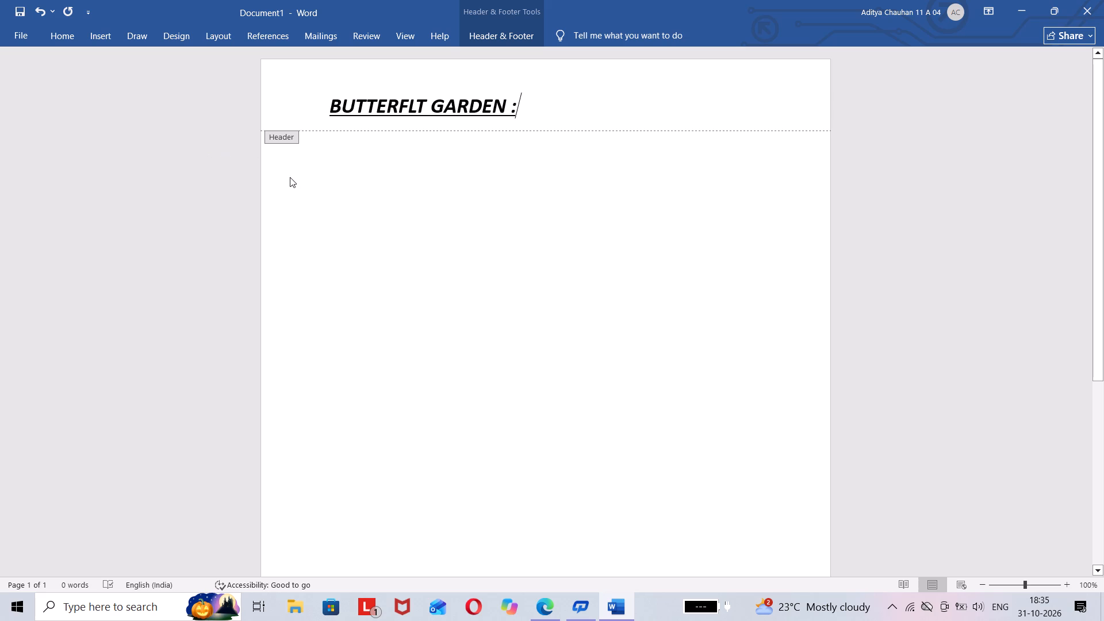
key(Return)
key(BackSpace)
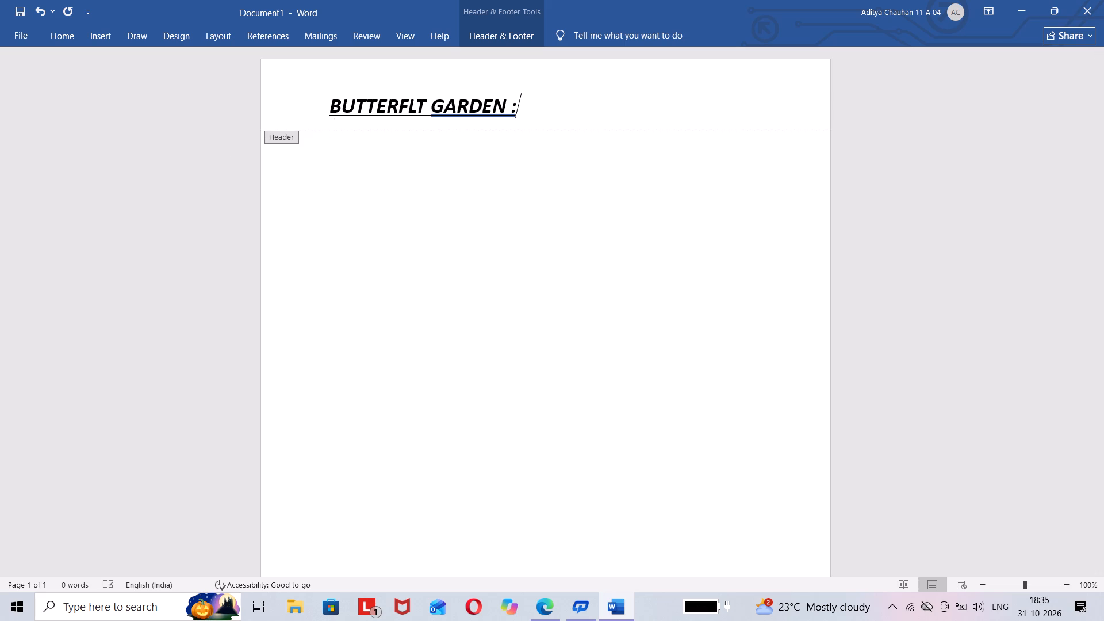
Correct the spelling of the header title's first word to "BUTTERFLY".
key(Left)
key(Left)
key(Left)
key(Left)
key(Left)
key(Left)
key(Left)
key(Left)
key(Left)
key(Left)
key(Right)
key(BackSpace)
text(Y)
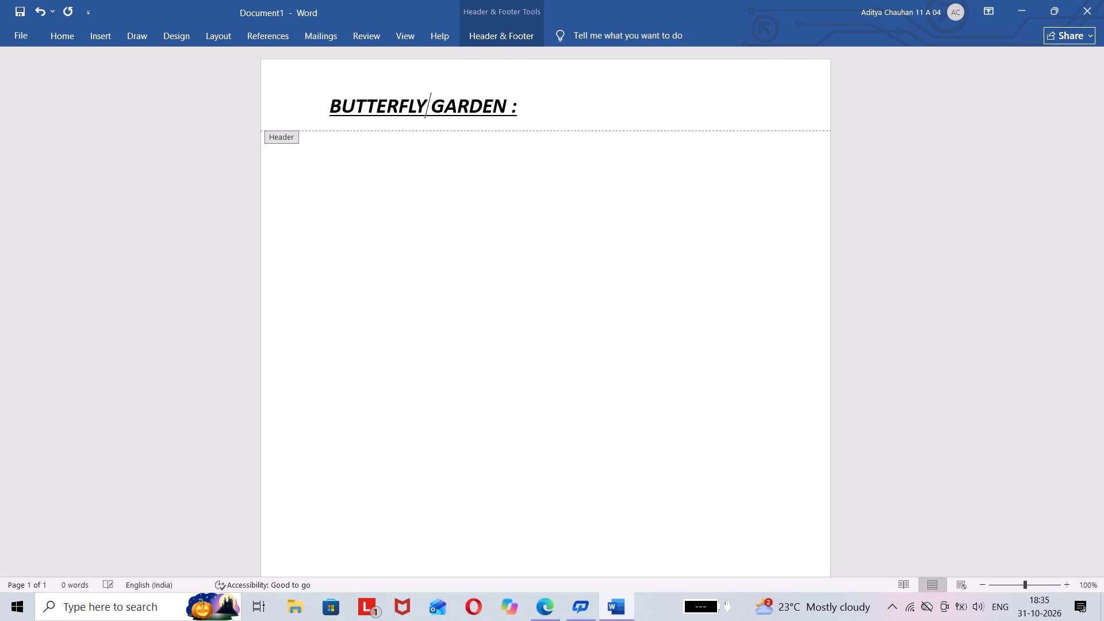
key(space)
key(BackSpace)
click(523, 108)
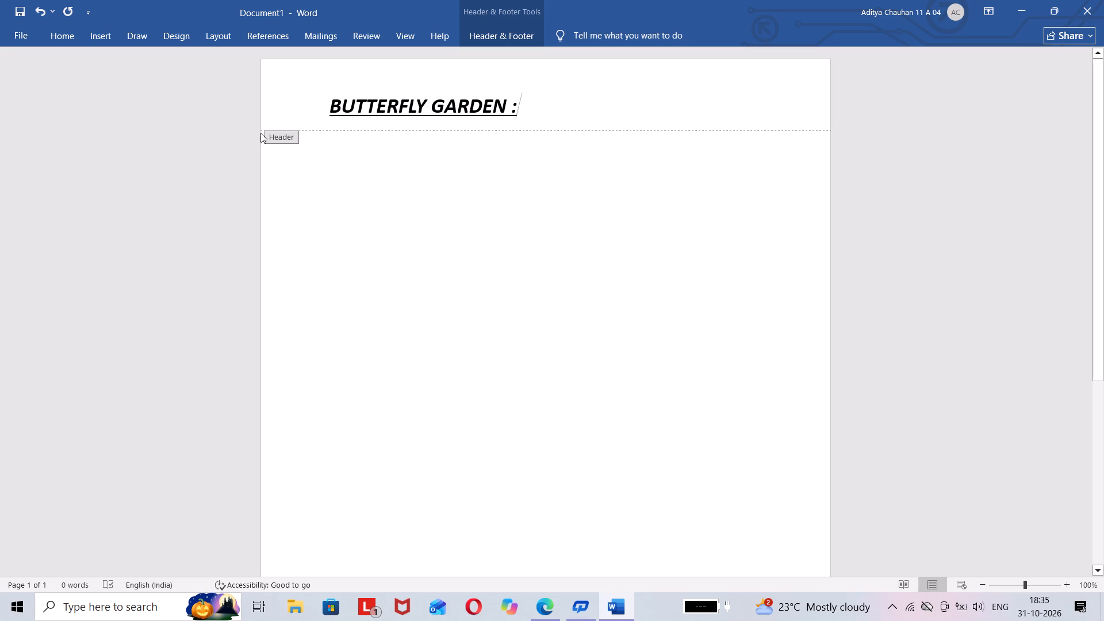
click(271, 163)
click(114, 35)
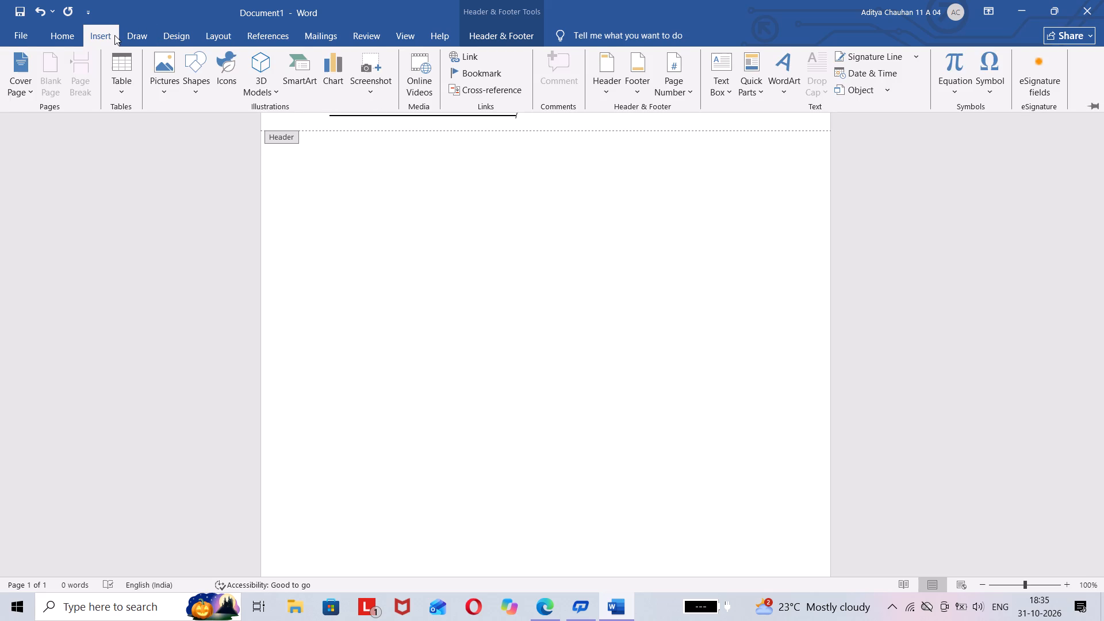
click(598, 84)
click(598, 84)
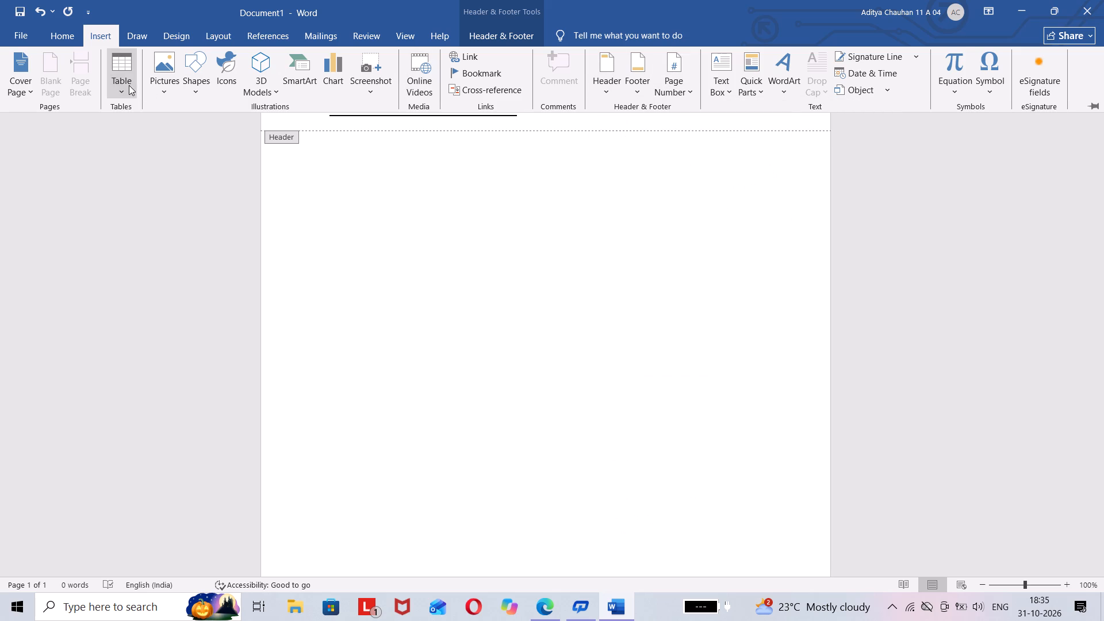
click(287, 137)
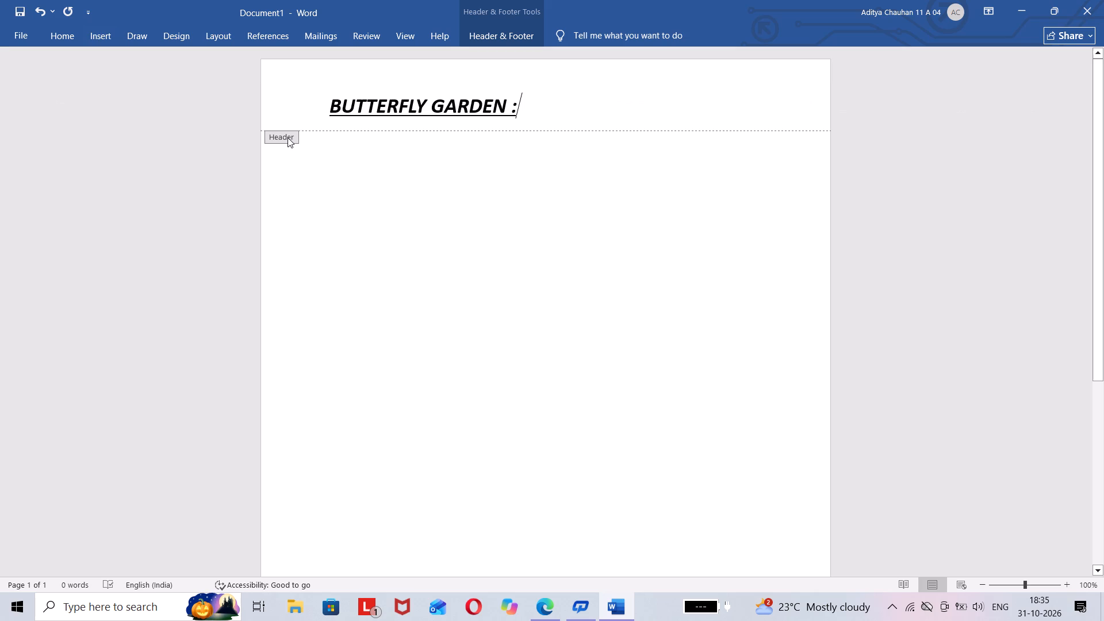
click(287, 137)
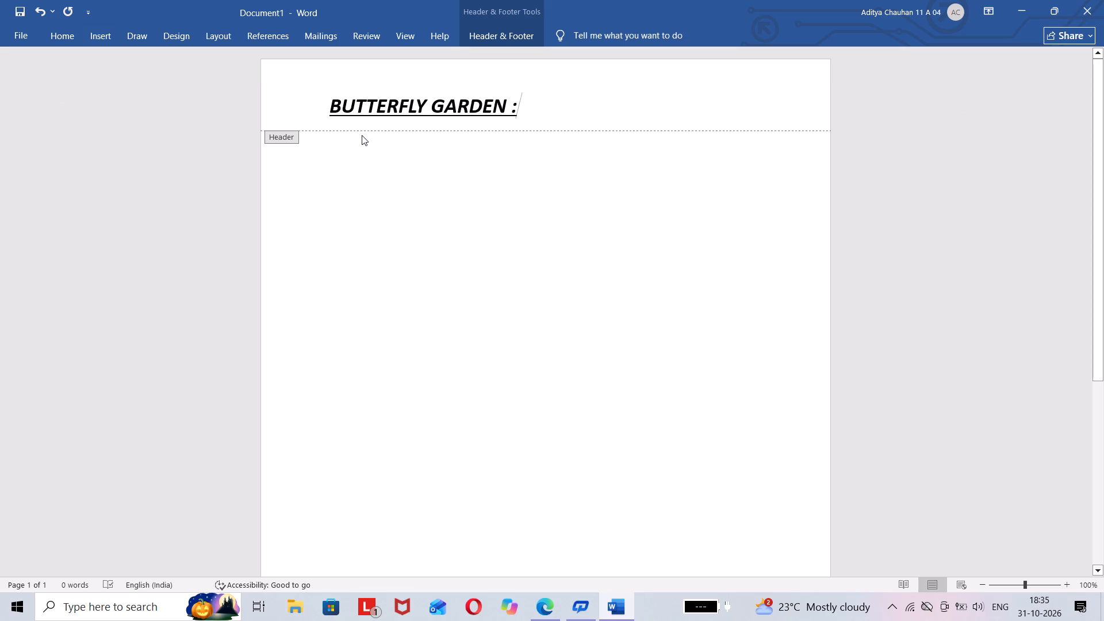
Leave header editing and place the cursor on the first line of the document body.
click(362, 135)
triple_click(362, 135)
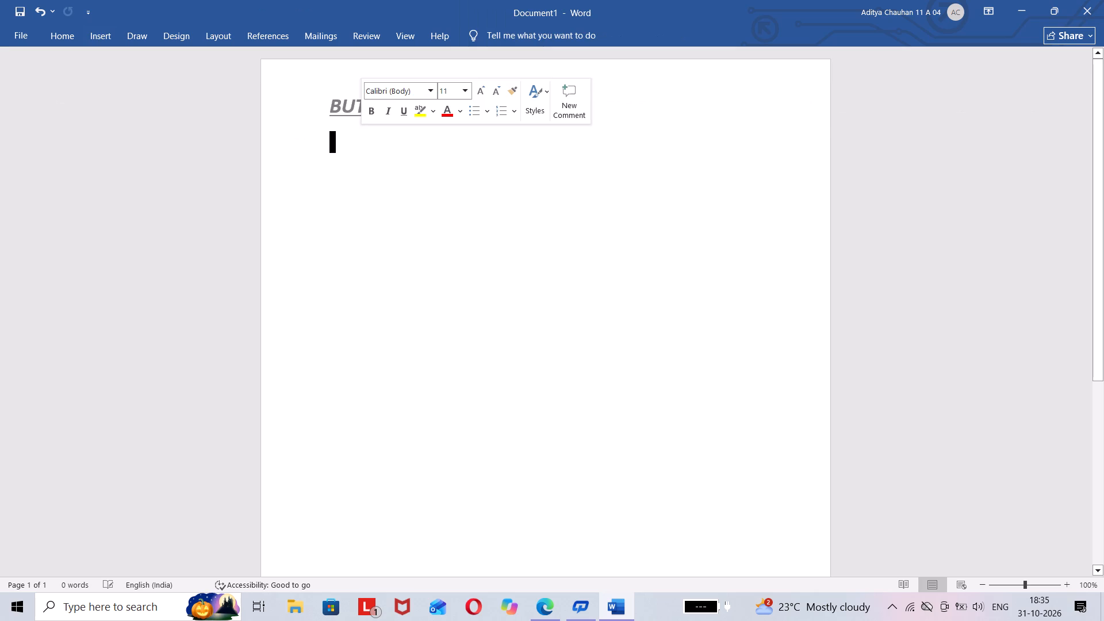
click(362, 135)
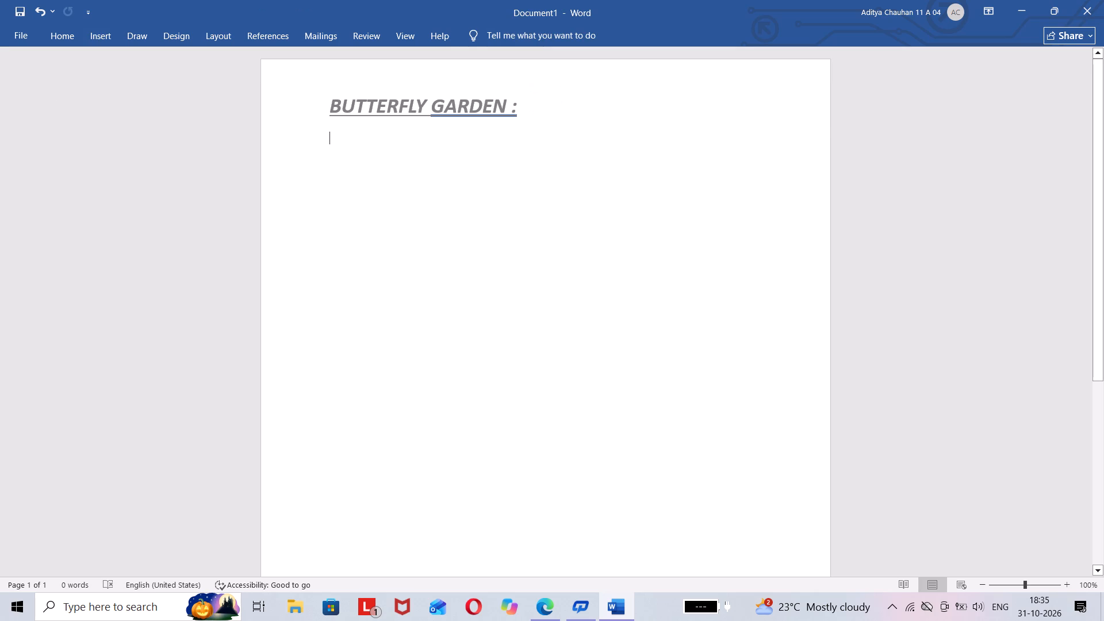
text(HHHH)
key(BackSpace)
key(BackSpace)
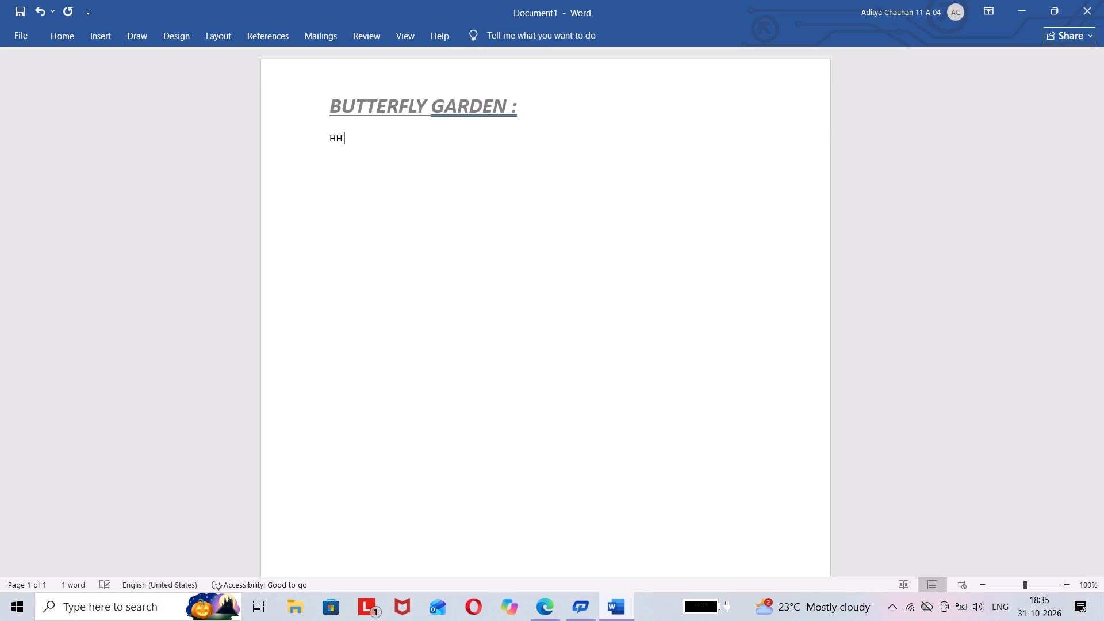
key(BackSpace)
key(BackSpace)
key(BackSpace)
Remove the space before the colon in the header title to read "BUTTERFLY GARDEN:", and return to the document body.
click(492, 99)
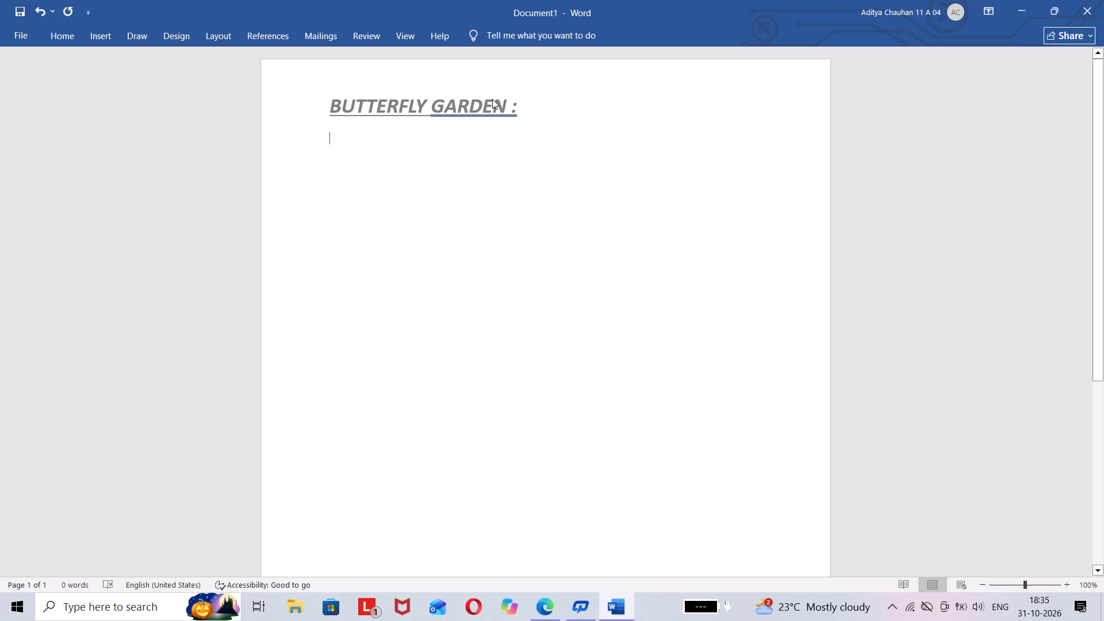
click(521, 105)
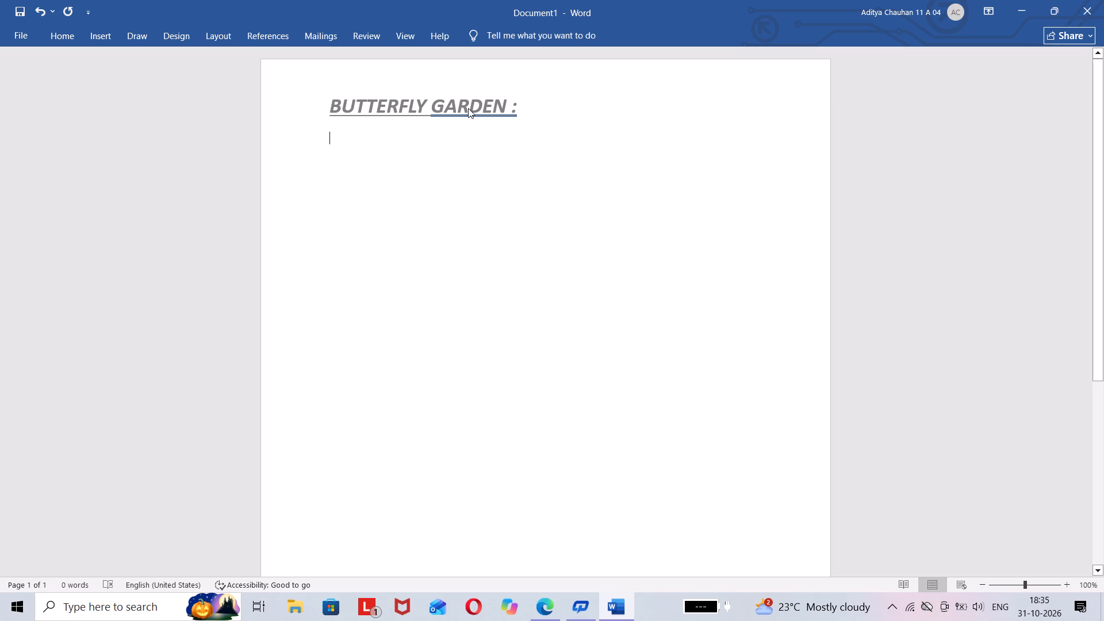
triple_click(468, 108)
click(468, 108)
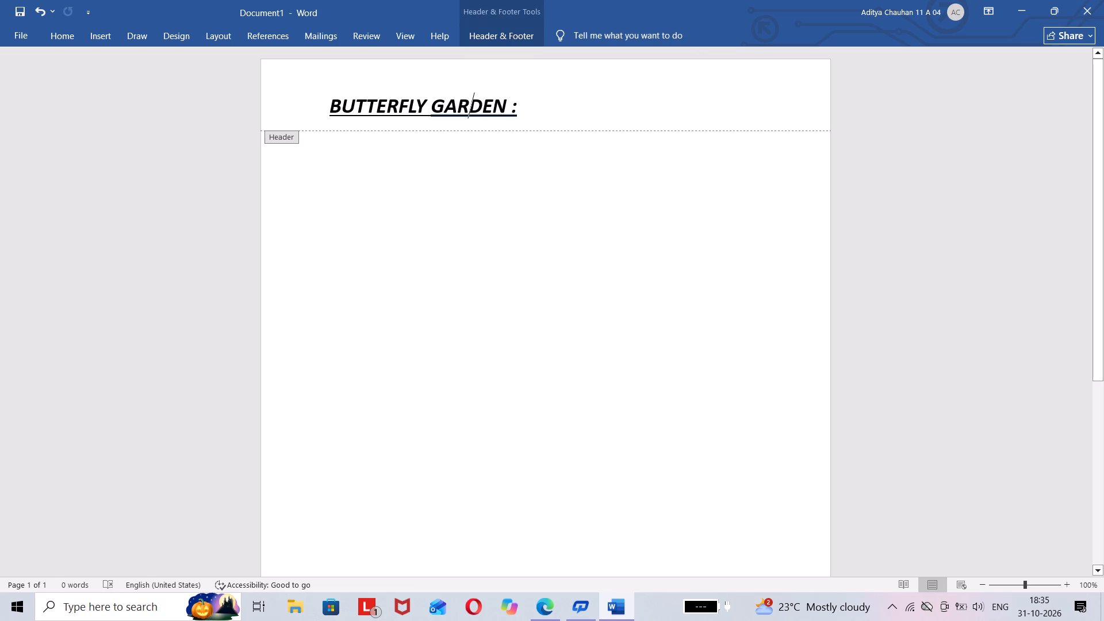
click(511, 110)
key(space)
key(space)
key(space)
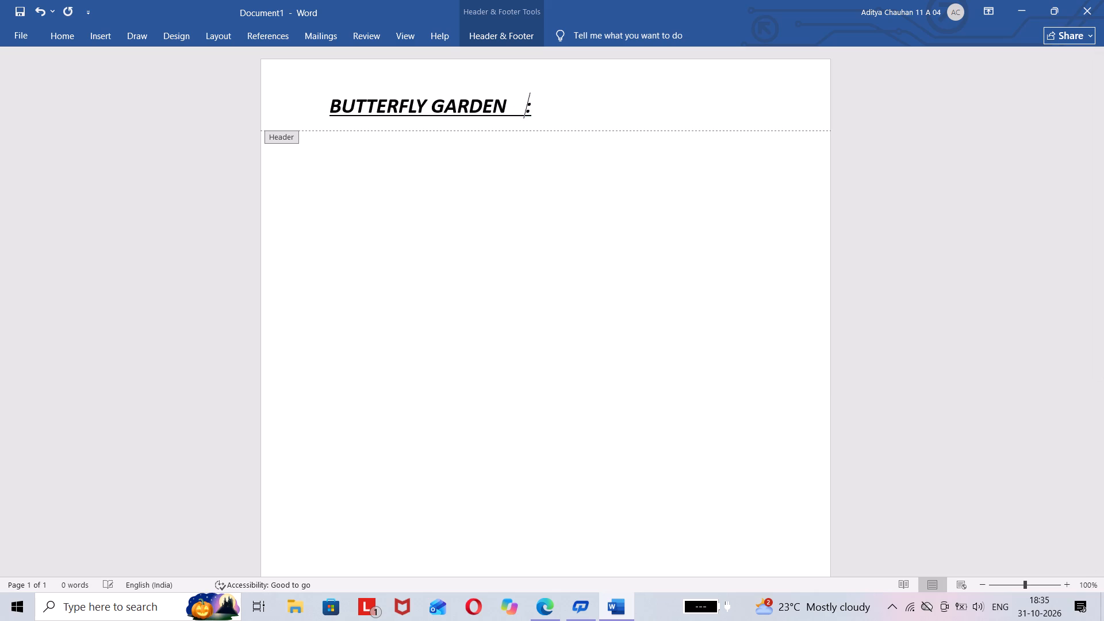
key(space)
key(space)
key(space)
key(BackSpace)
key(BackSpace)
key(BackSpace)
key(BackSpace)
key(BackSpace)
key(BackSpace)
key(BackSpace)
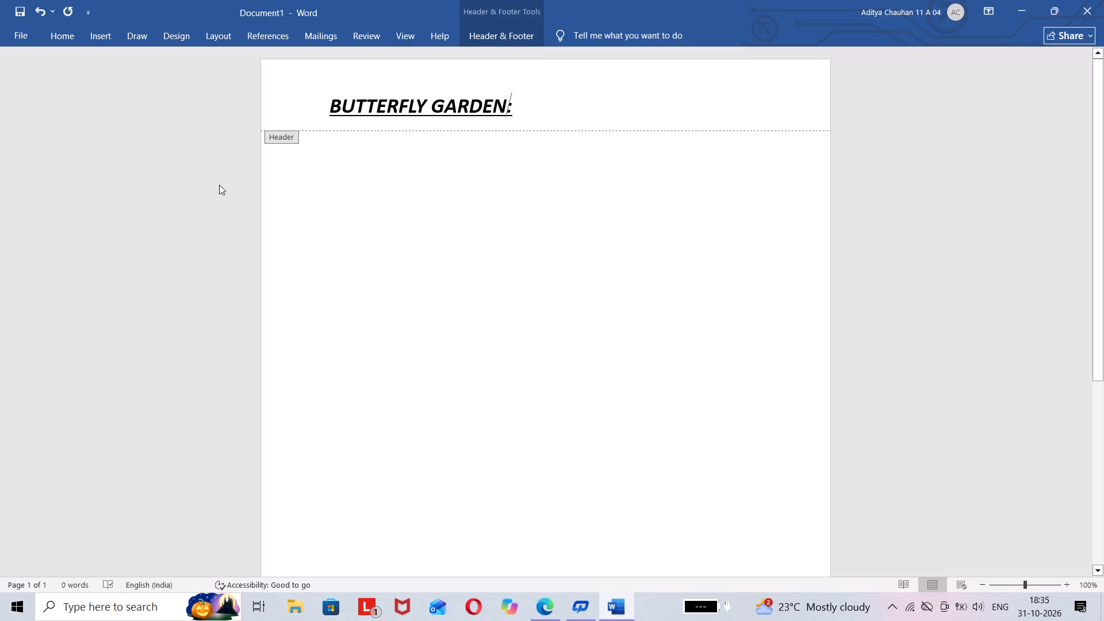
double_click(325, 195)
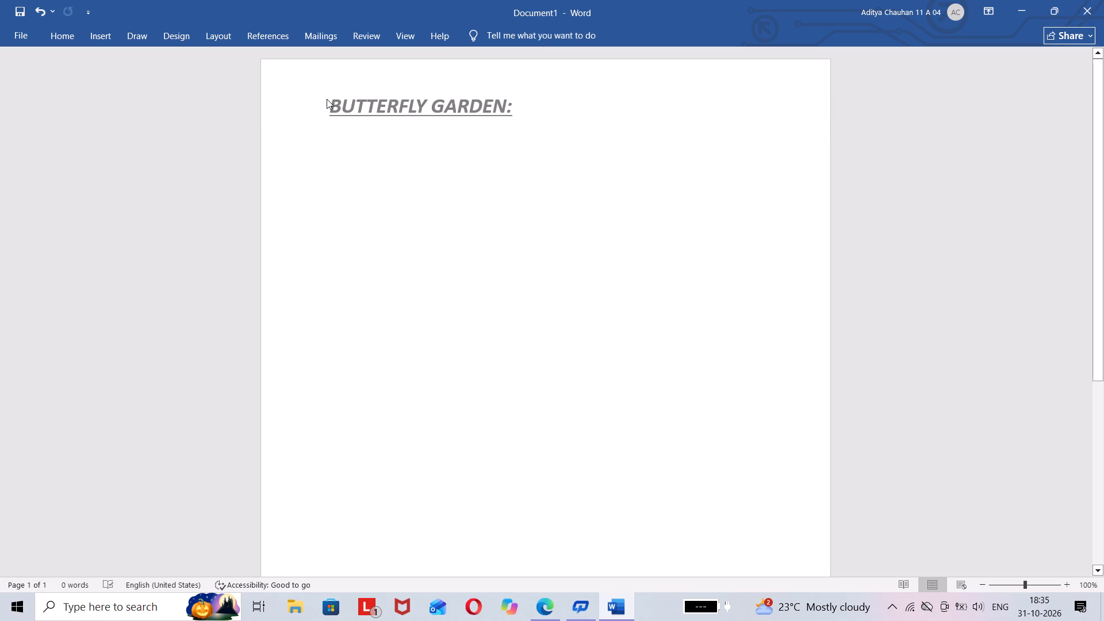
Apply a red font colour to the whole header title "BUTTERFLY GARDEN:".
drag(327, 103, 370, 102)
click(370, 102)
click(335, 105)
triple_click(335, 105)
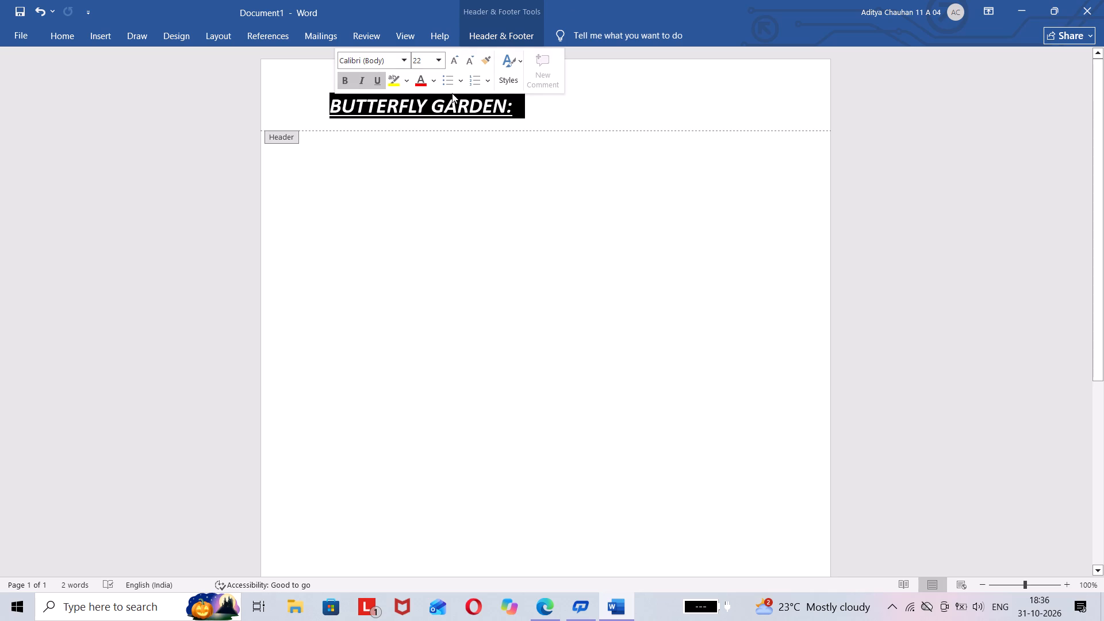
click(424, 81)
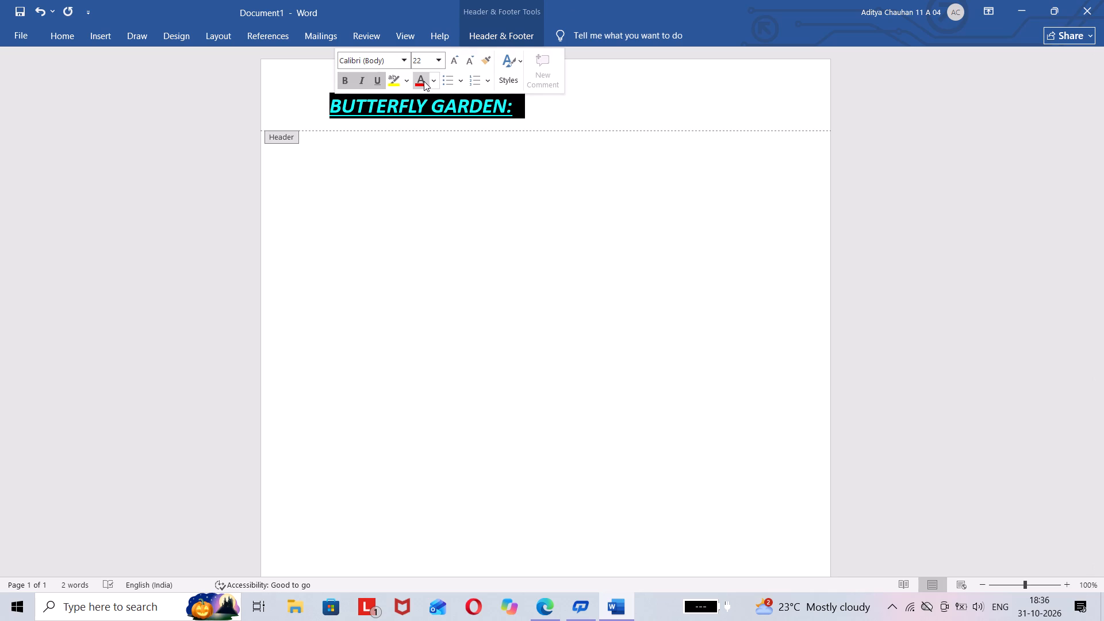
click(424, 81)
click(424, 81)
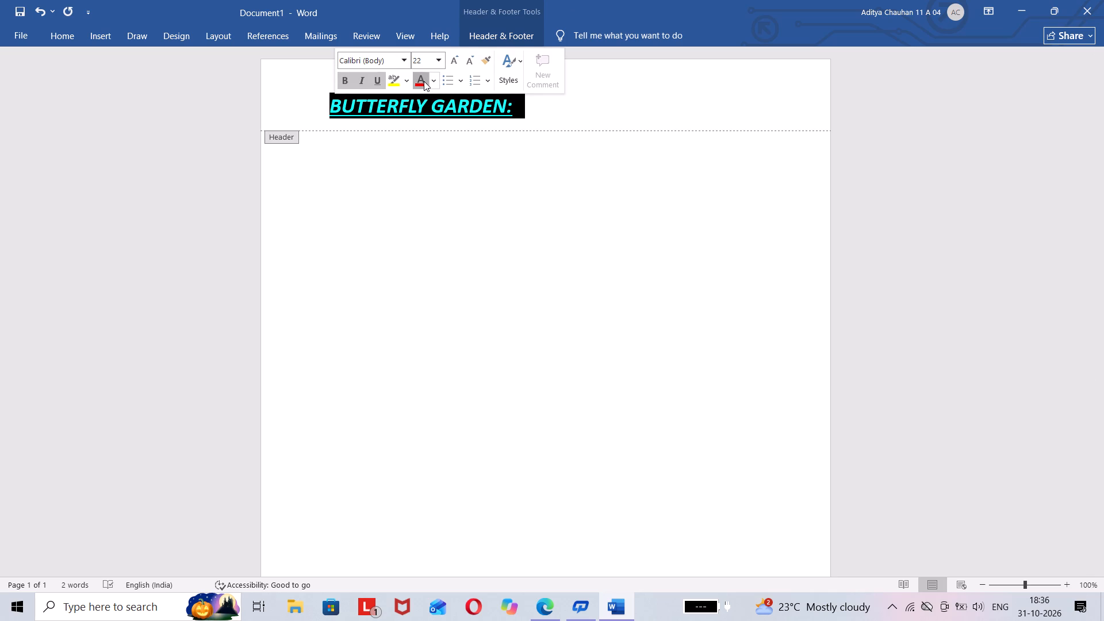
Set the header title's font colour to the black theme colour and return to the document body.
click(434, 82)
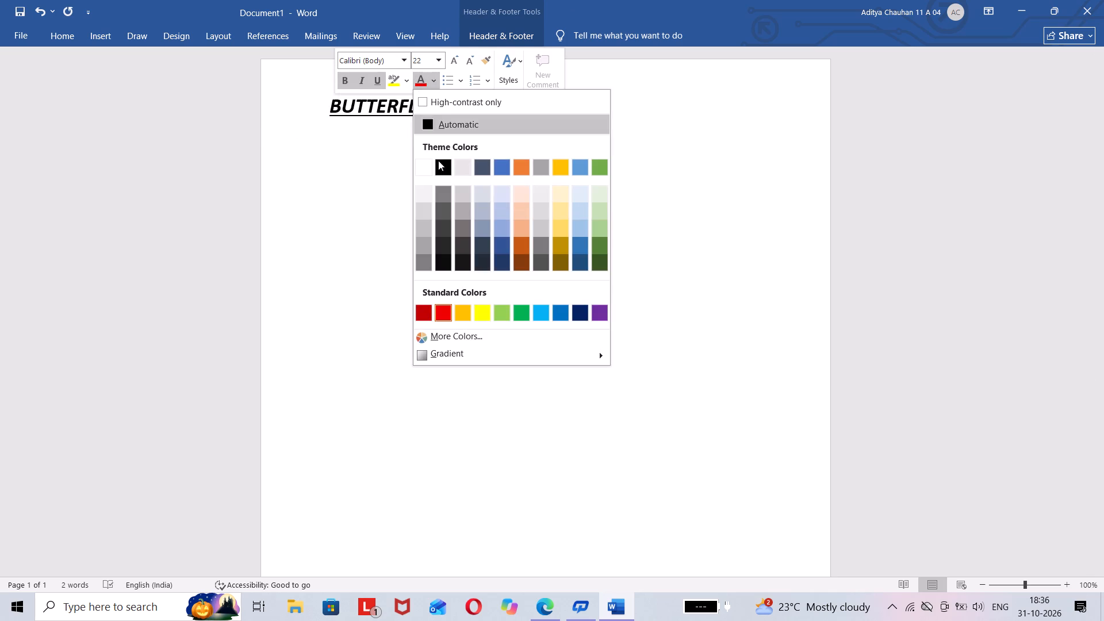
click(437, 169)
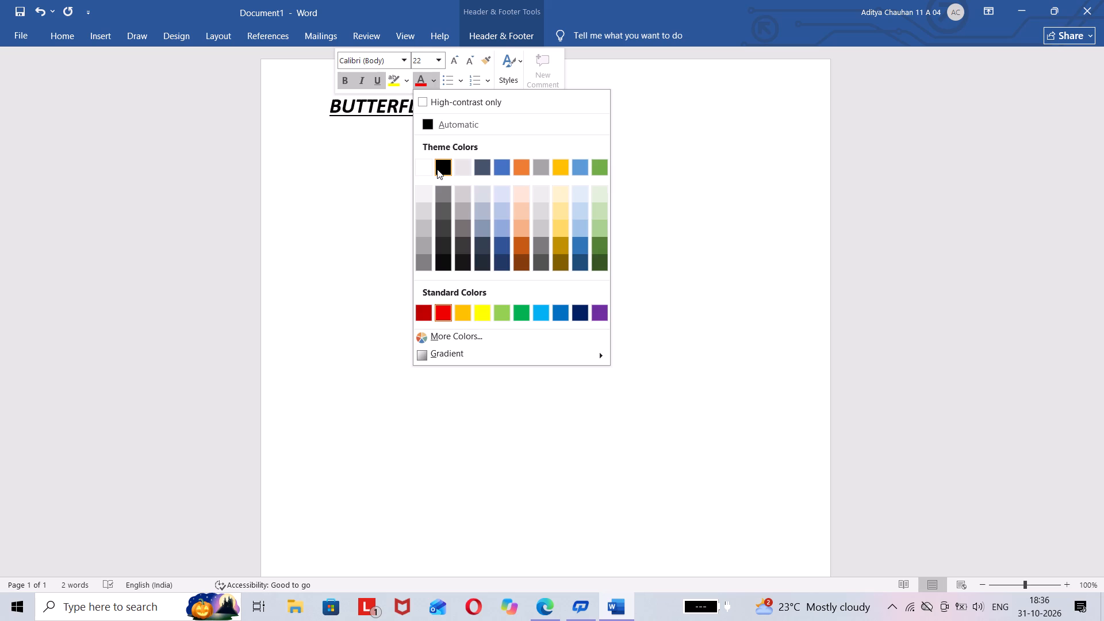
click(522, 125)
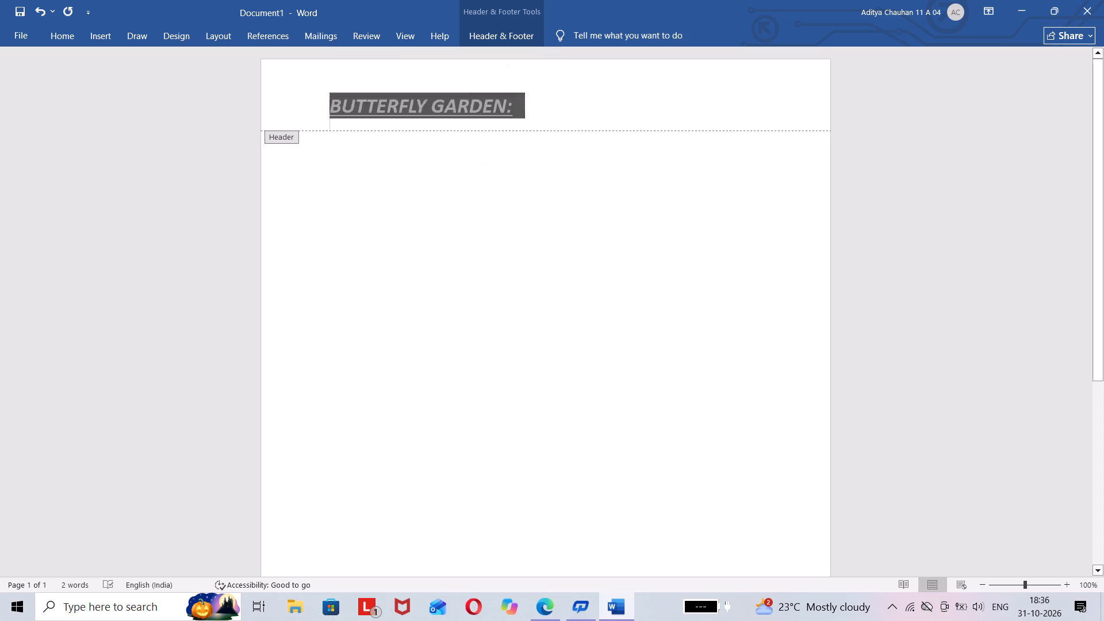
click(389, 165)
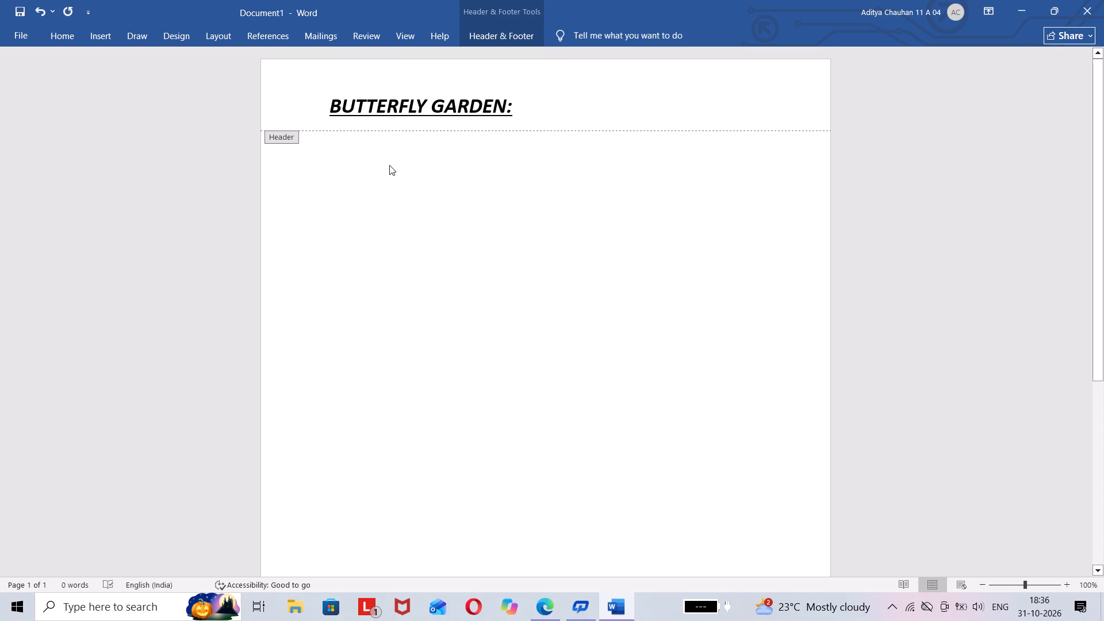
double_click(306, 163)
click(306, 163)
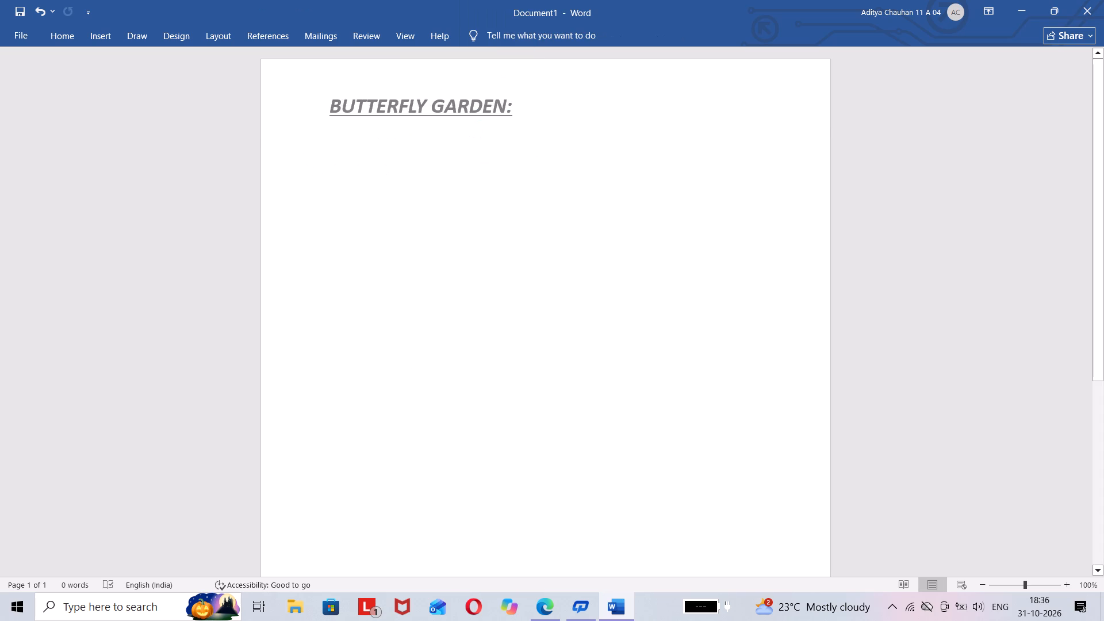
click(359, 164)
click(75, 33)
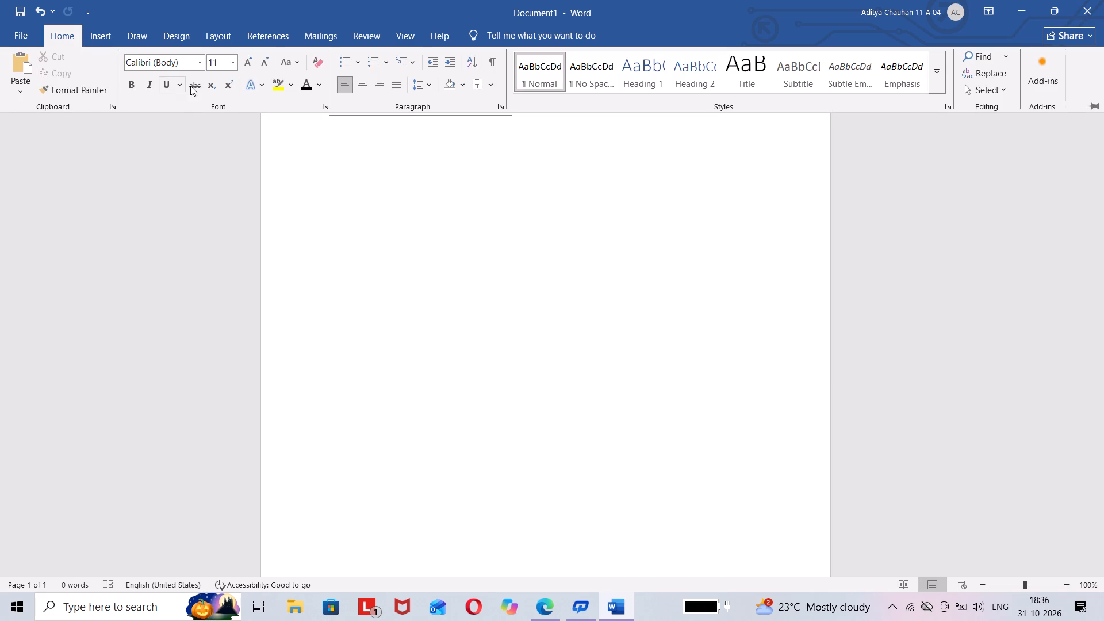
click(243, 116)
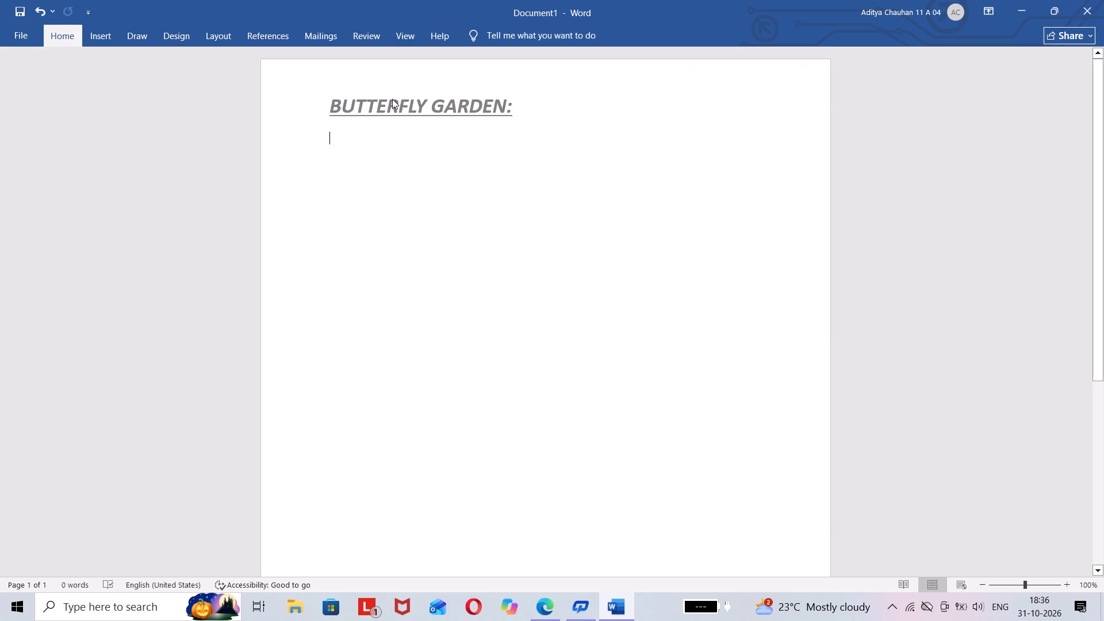
Replace the existing header with the built-in Blank (Three Columns) header.
click(393, 101)
double_click(393, 101)
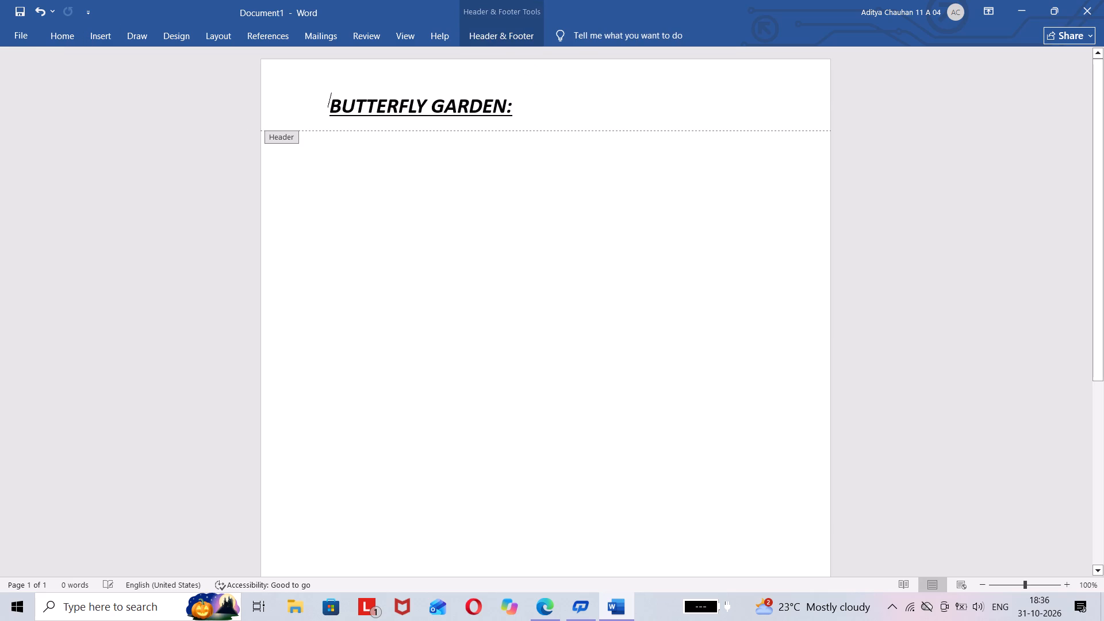
click(112, 34)
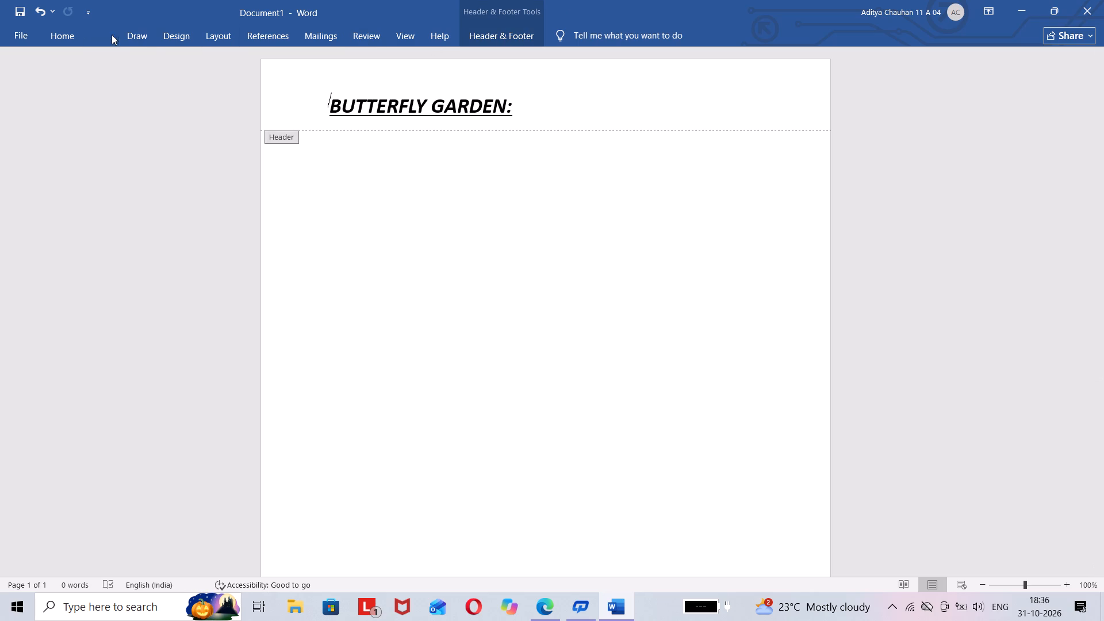
click(607, 71)
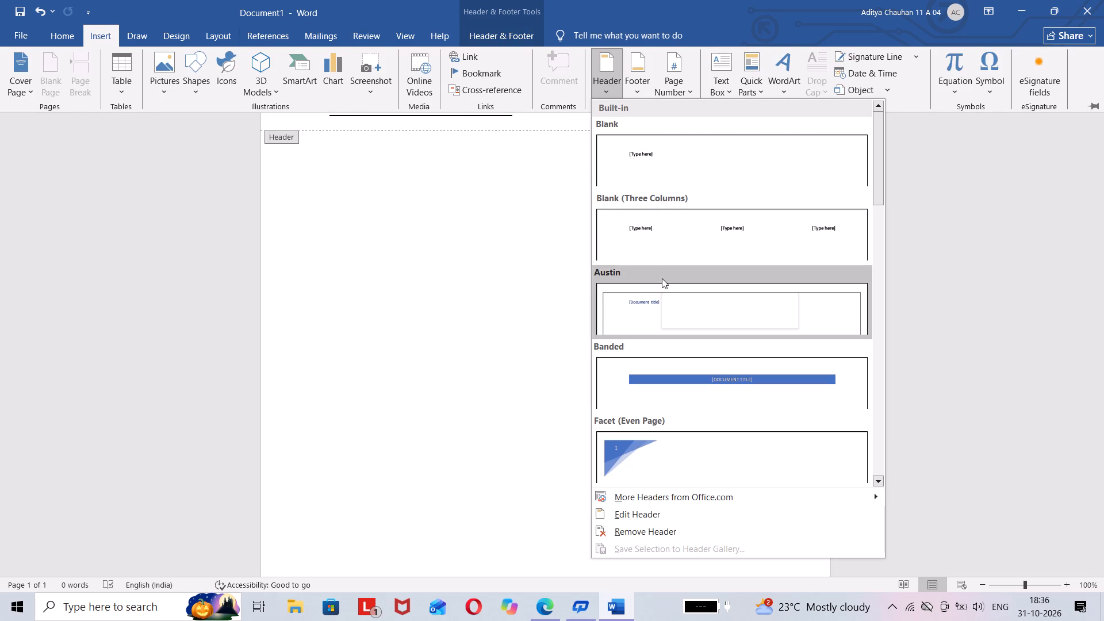
click(660, 259)
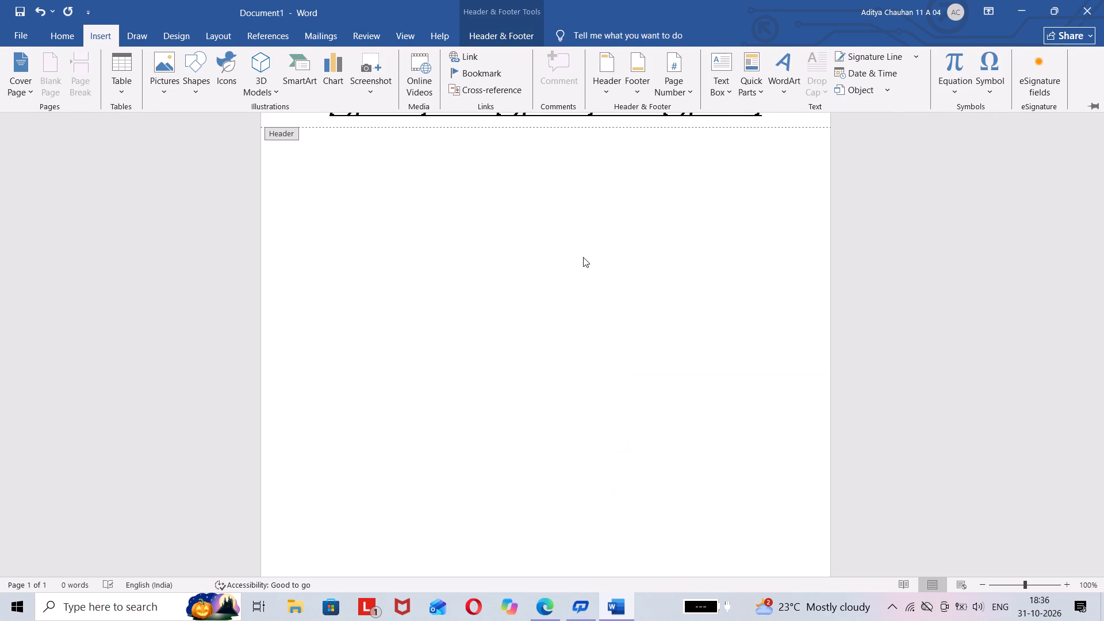
click(583, 257)
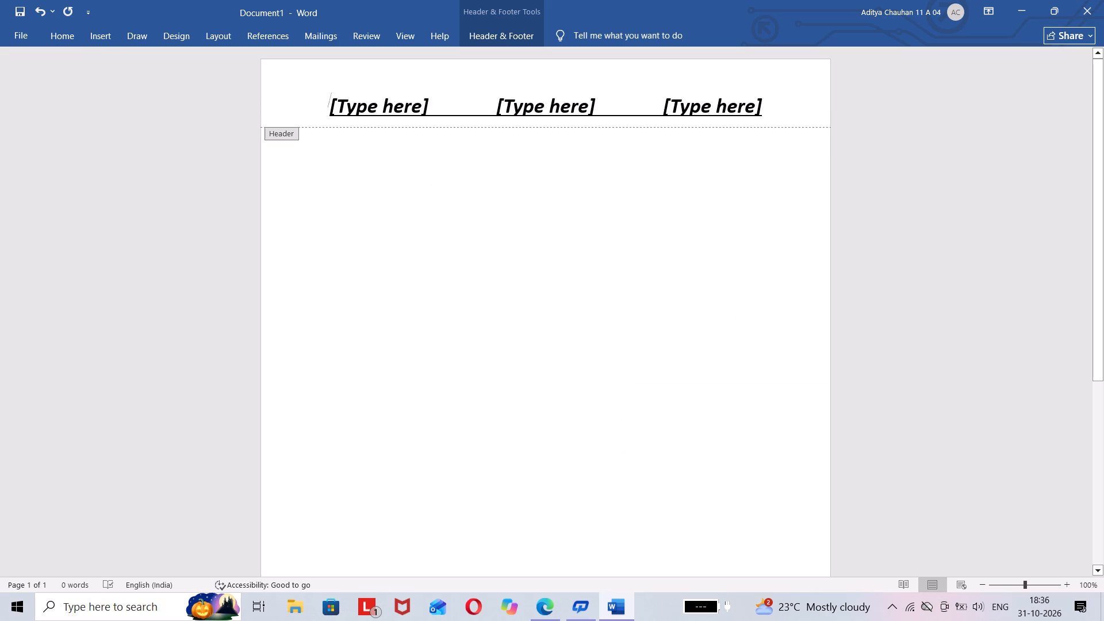
scroll(752, 107, up, 1)
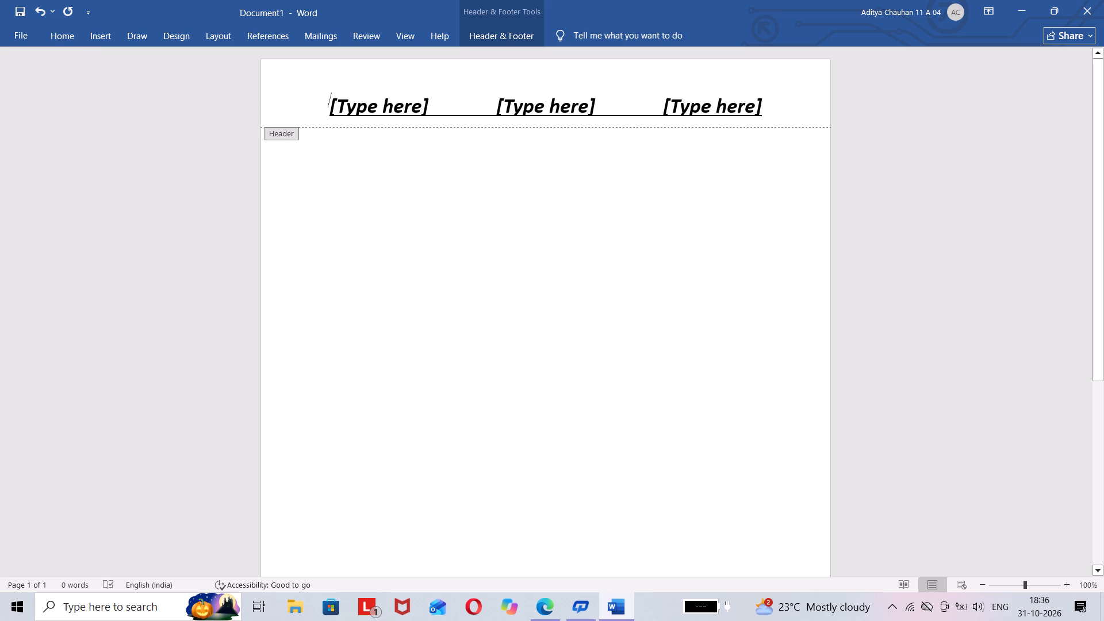
Delete all three "[Type here]" placeholders from the header.
click(795, 105)
key(BackSpace)
key(BackSpace)
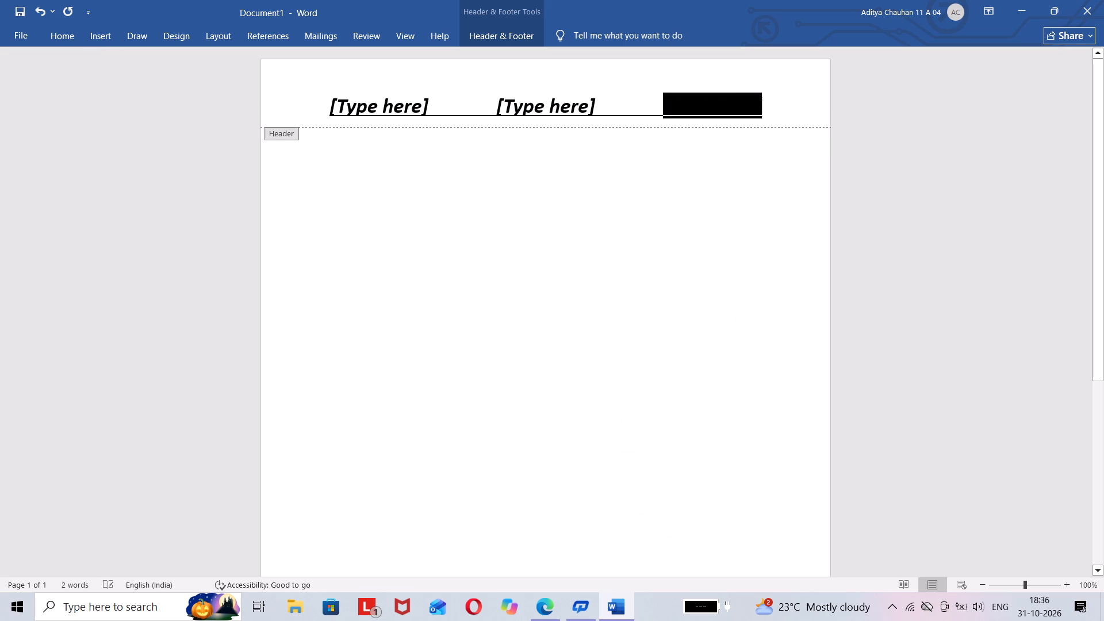
key(BackSpace)
key(BackSpace)
key(BackSpace)
key(BackSpace)
key(BackSpace)
key(BackSpace)
key(BackSpace)
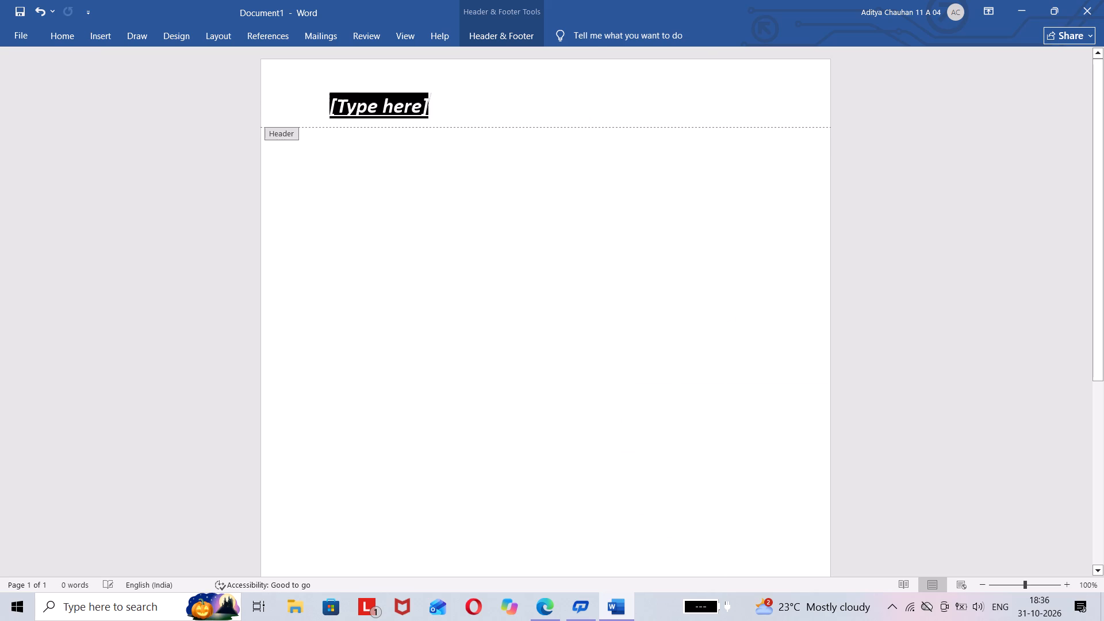
key(BackSpace)
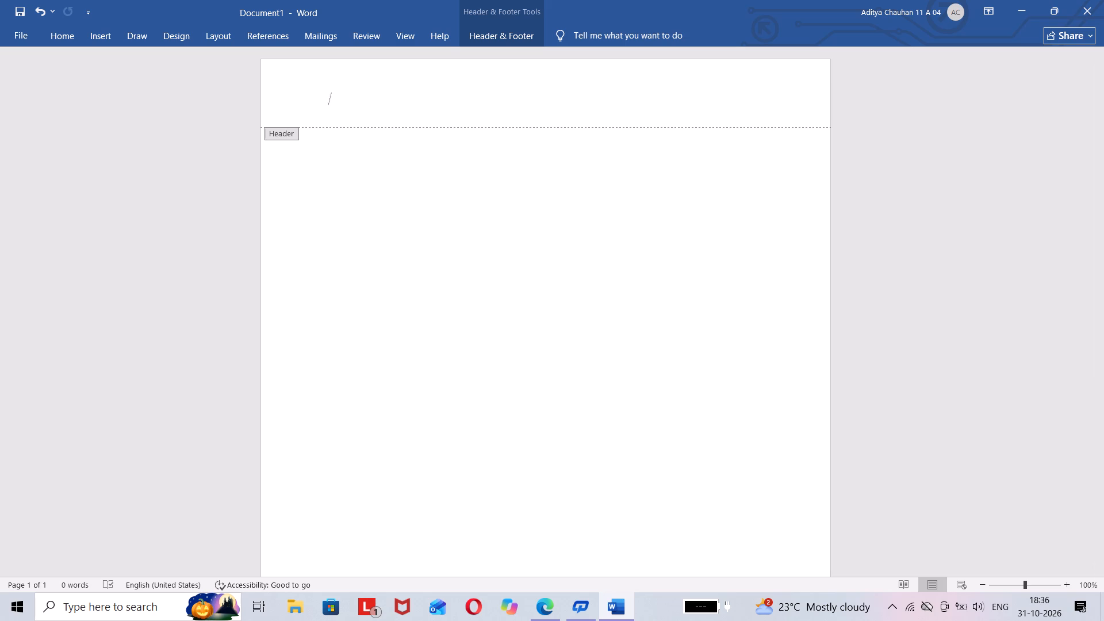
Set the font size for the empty header line to 28.
key(b)
key(BackSpace)
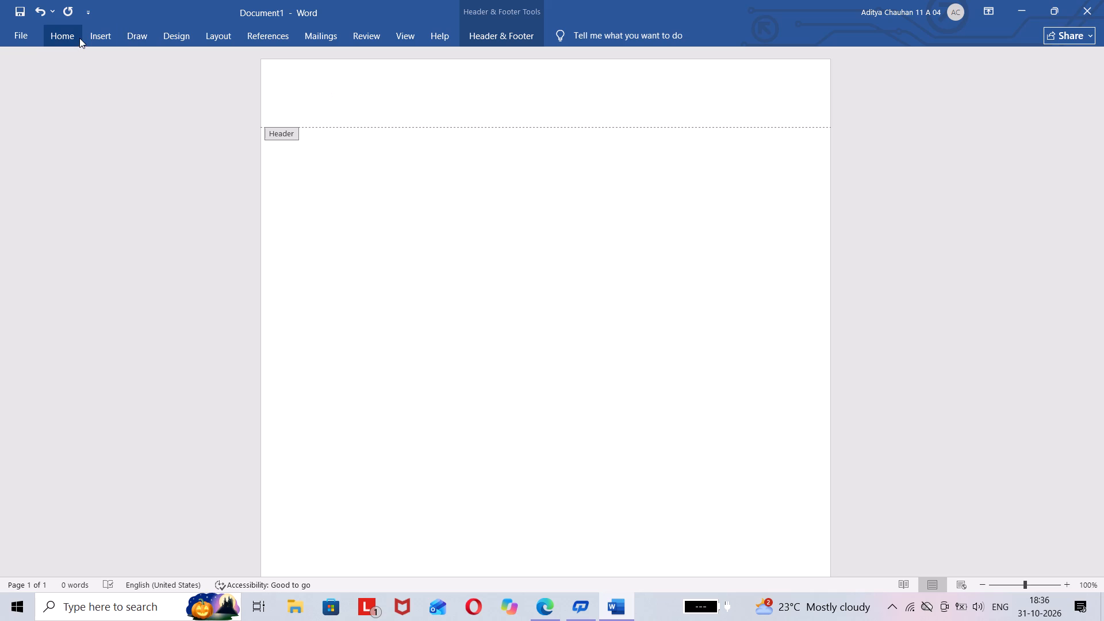
click(49, 36)
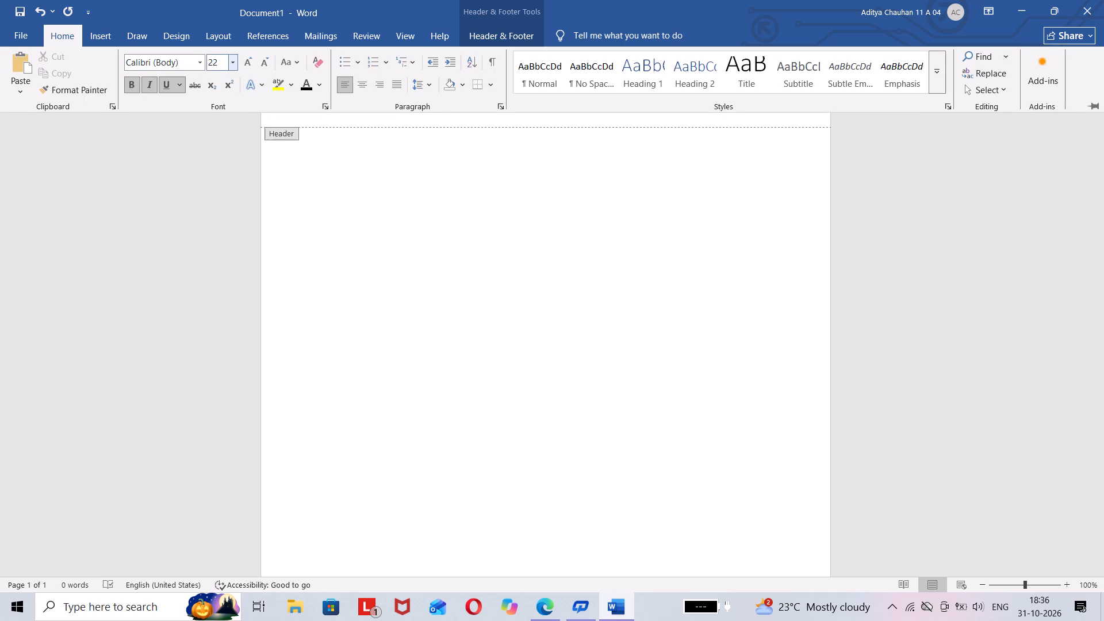
drag(232, 67, 221, 250)
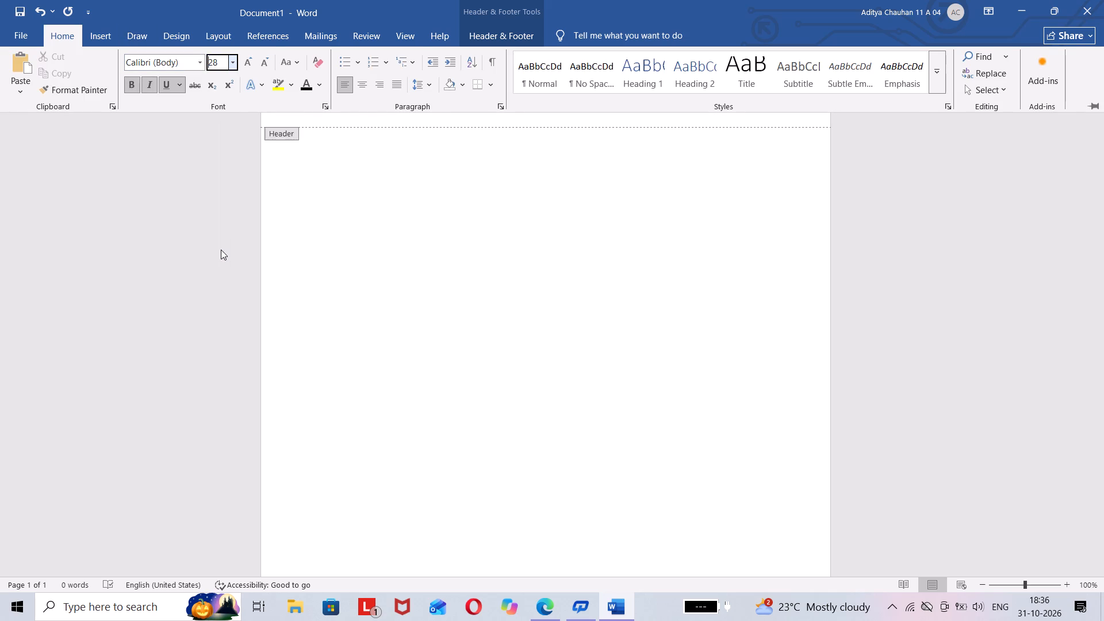
click(221, 250)
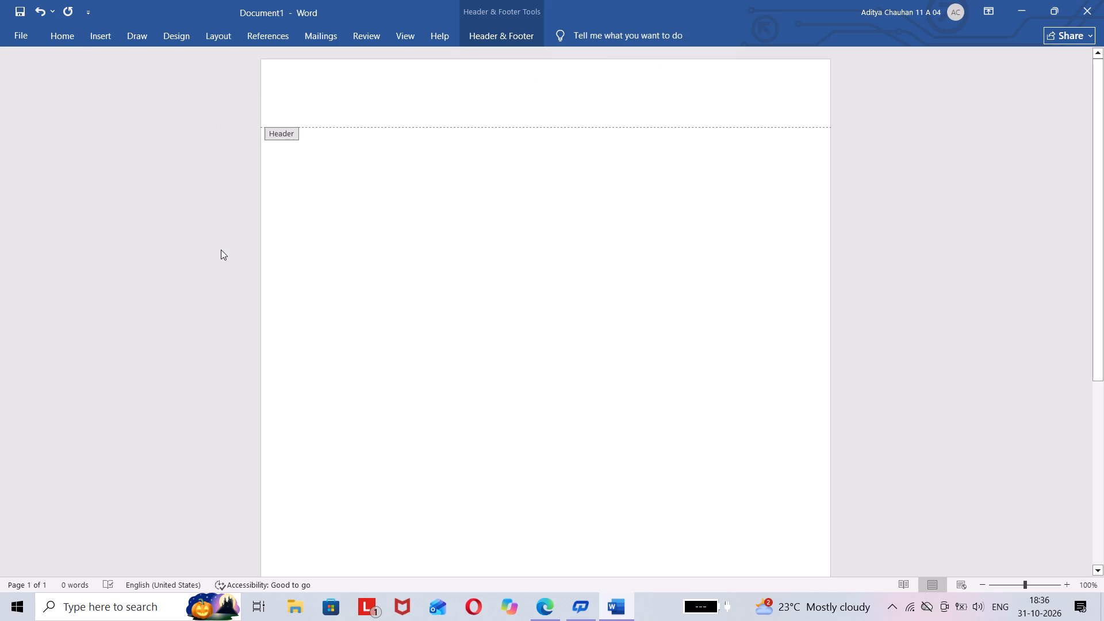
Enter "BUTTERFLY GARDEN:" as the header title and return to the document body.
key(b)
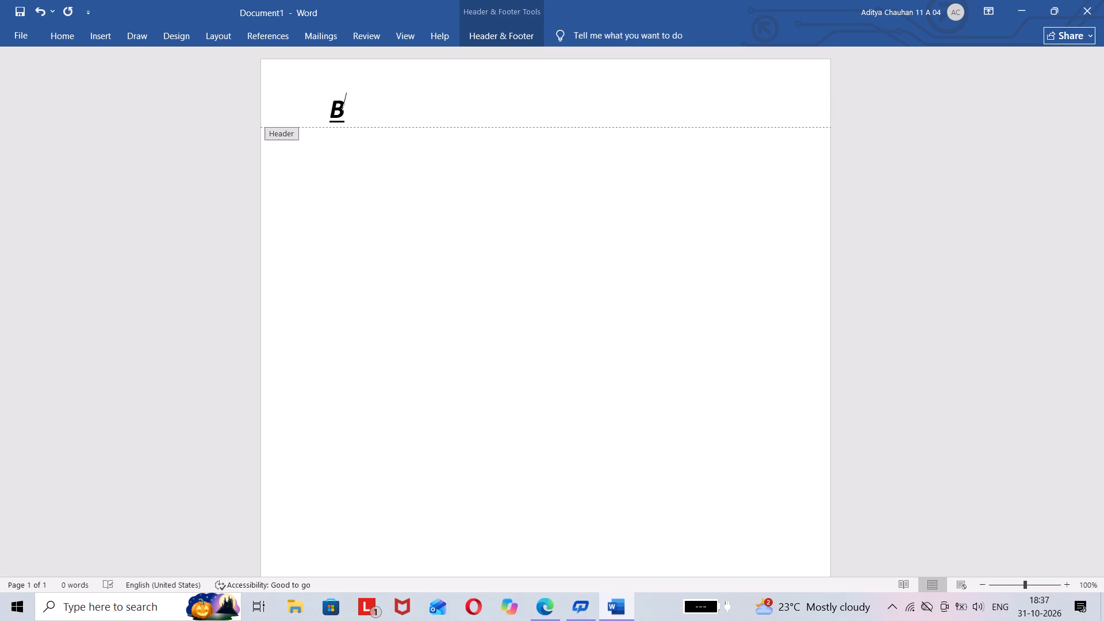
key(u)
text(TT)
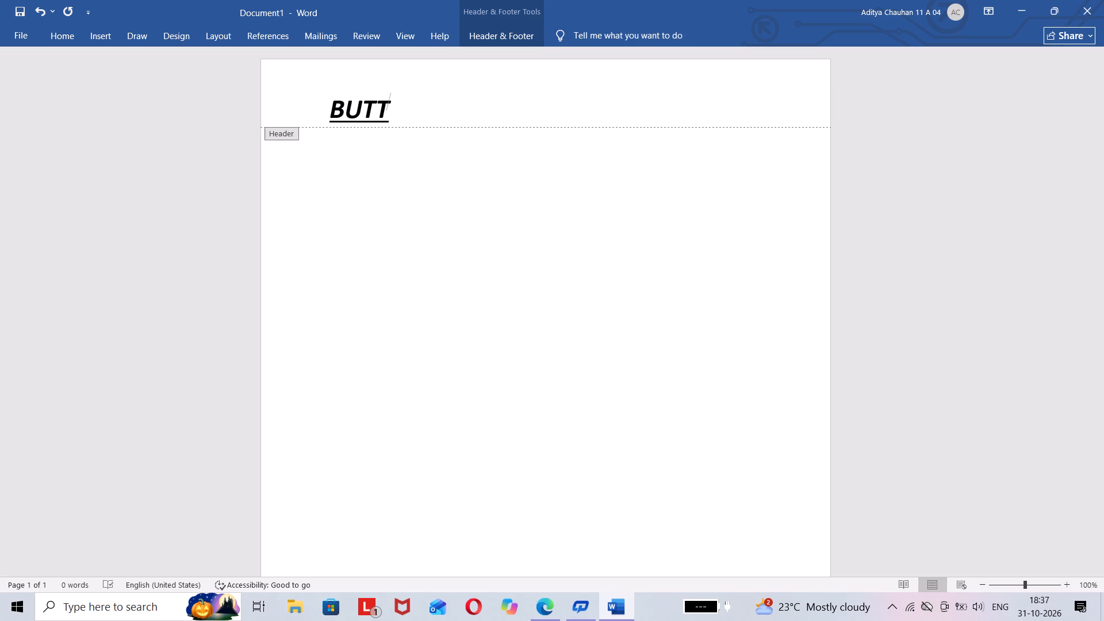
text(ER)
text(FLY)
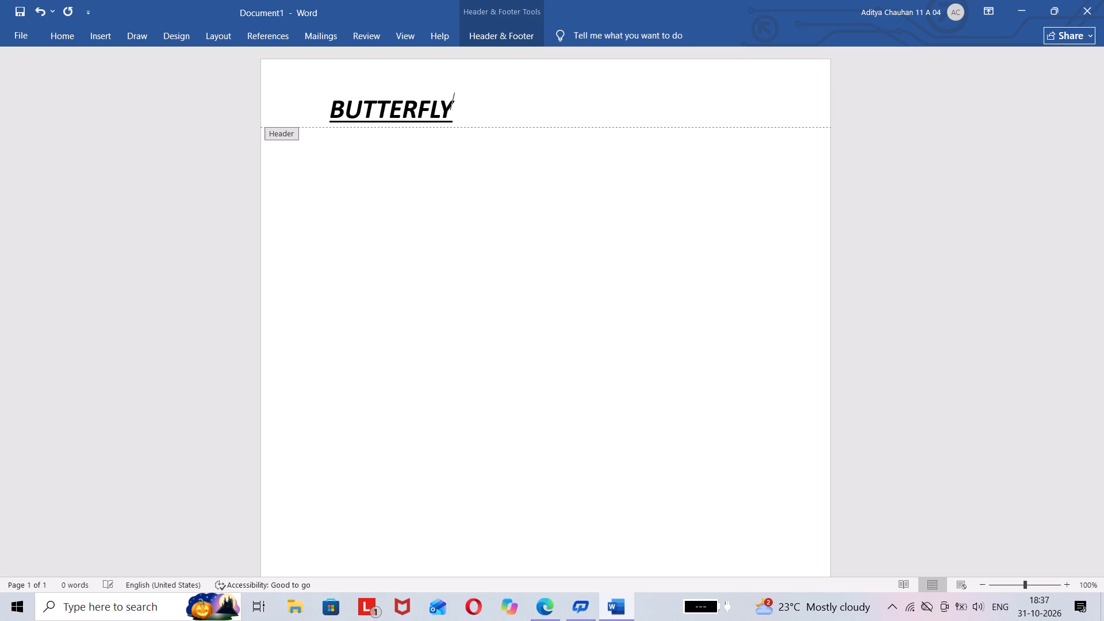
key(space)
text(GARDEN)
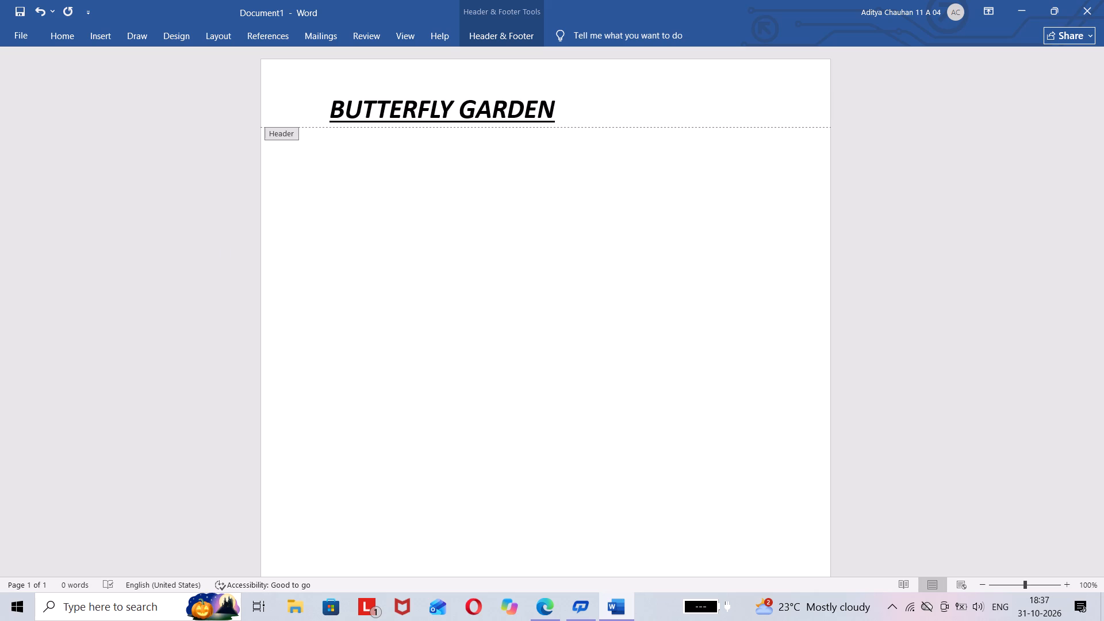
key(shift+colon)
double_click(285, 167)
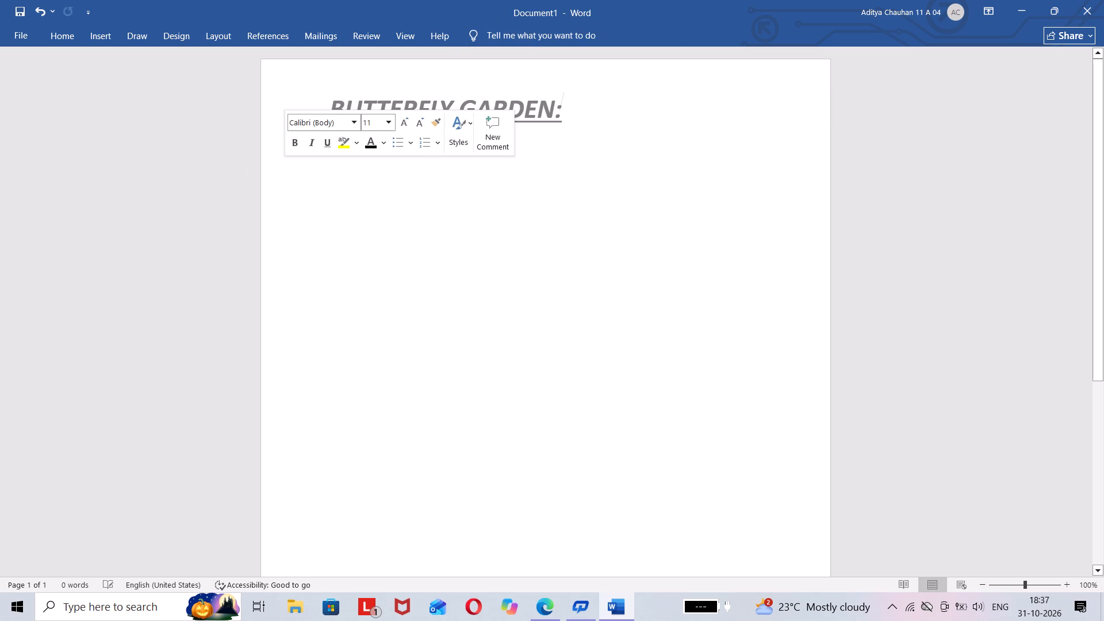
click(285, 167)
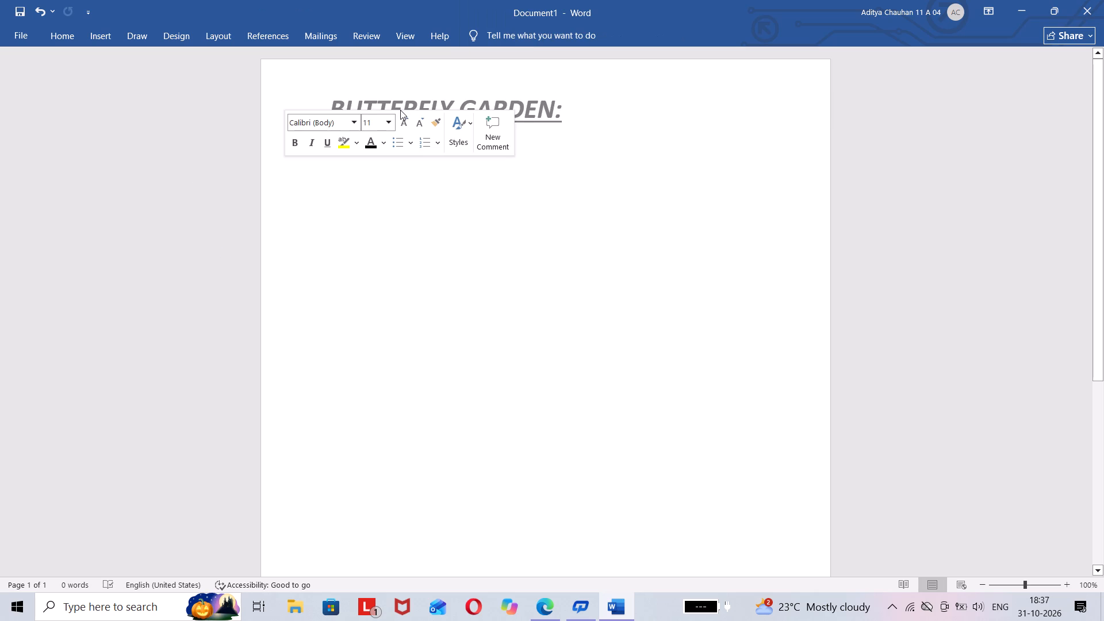
Reopen the header for editing and keep the ribbon commands permanently displayed.
click(400, 110)
double_click(400, 110)
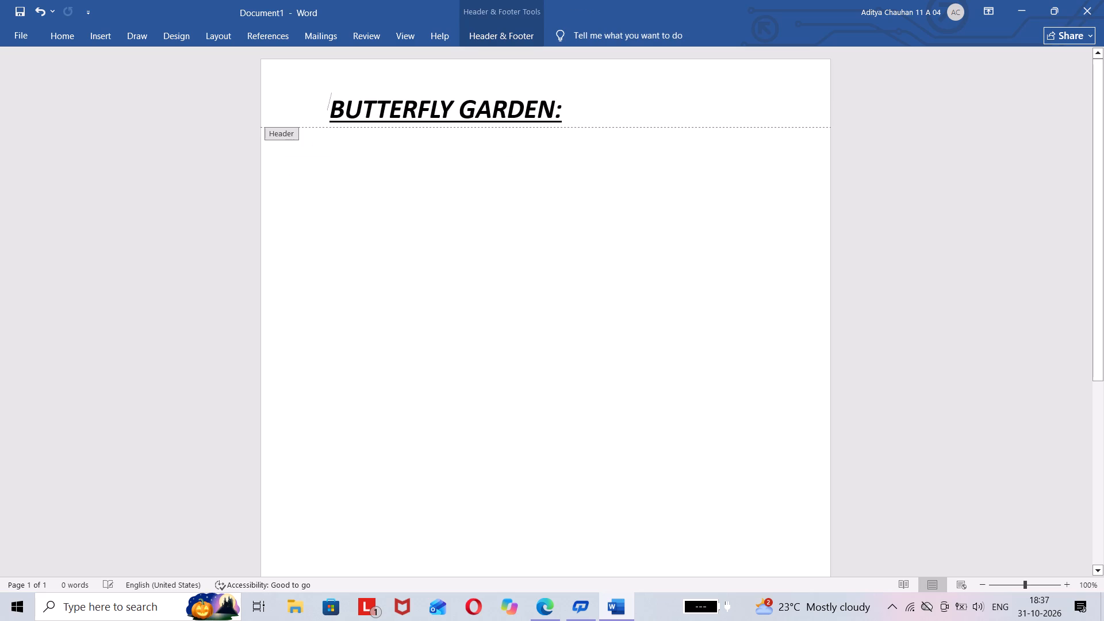
click(505, 35)
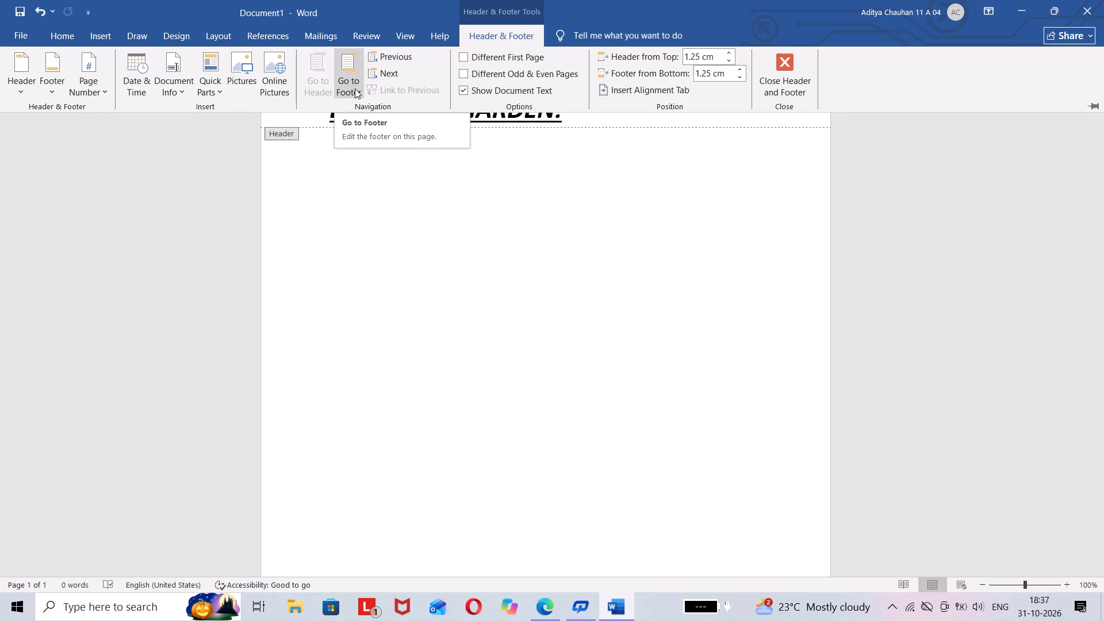
double_click(507, 29)
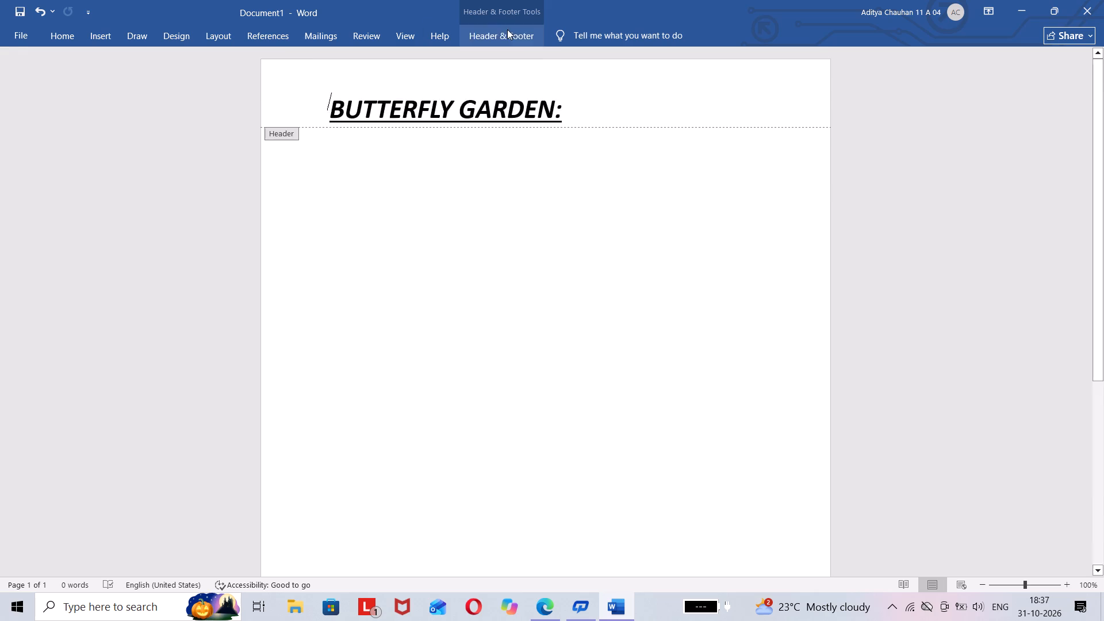
click(507, 29)
click(507, 29)
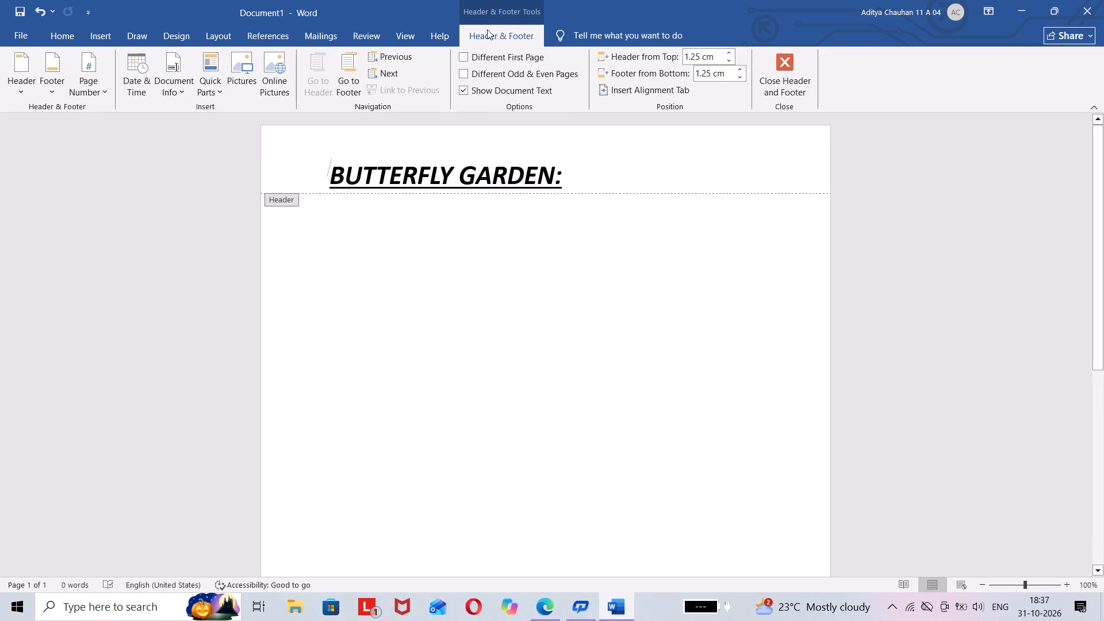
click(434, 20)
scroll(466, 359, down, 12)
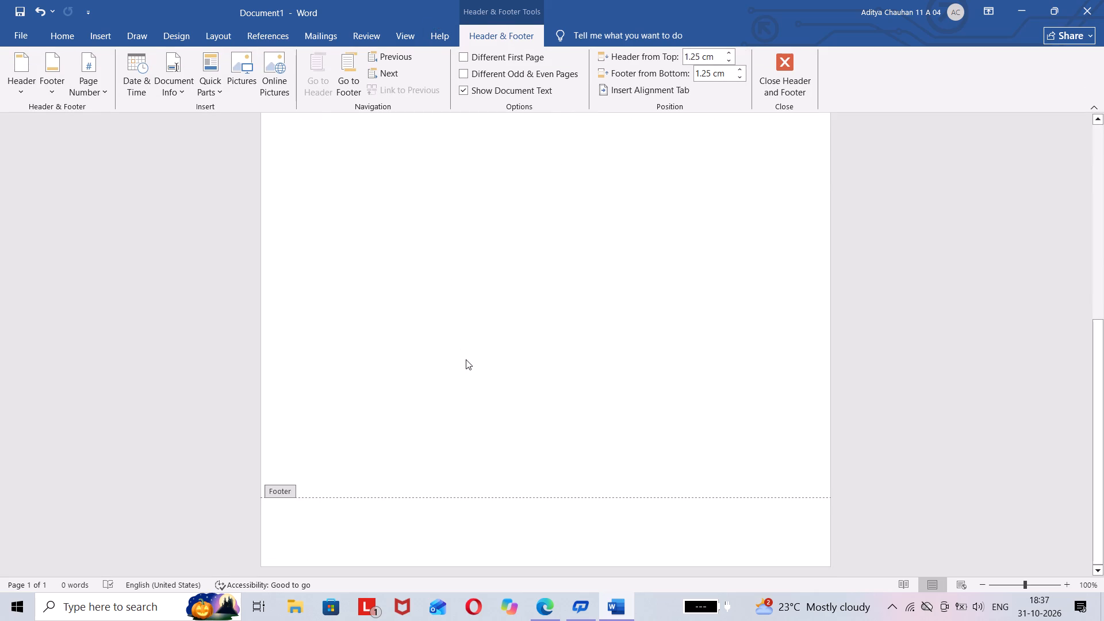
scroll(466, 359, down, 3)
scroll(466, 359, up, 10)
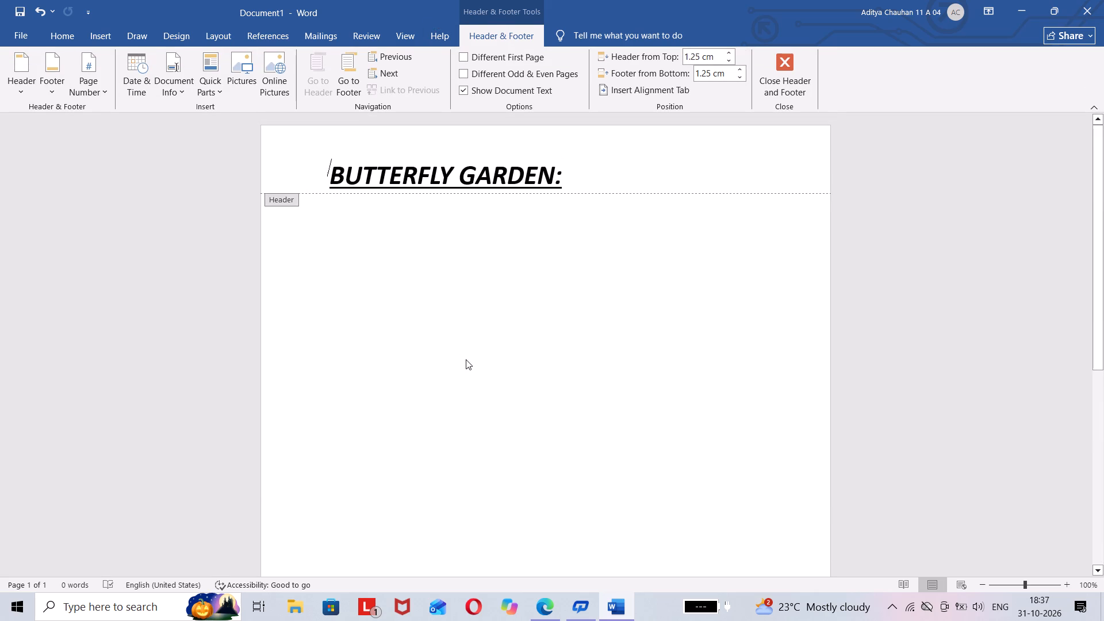
Replace the existing header with the built-in Banded header.
click(577, 180)
click(102, 33)
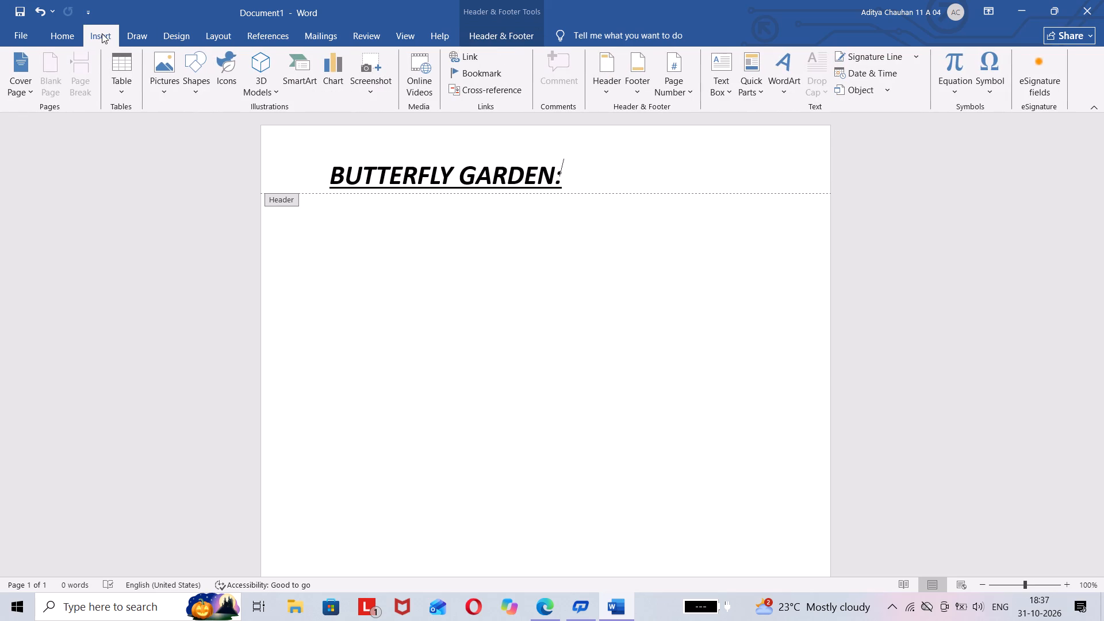
click(607, 83)
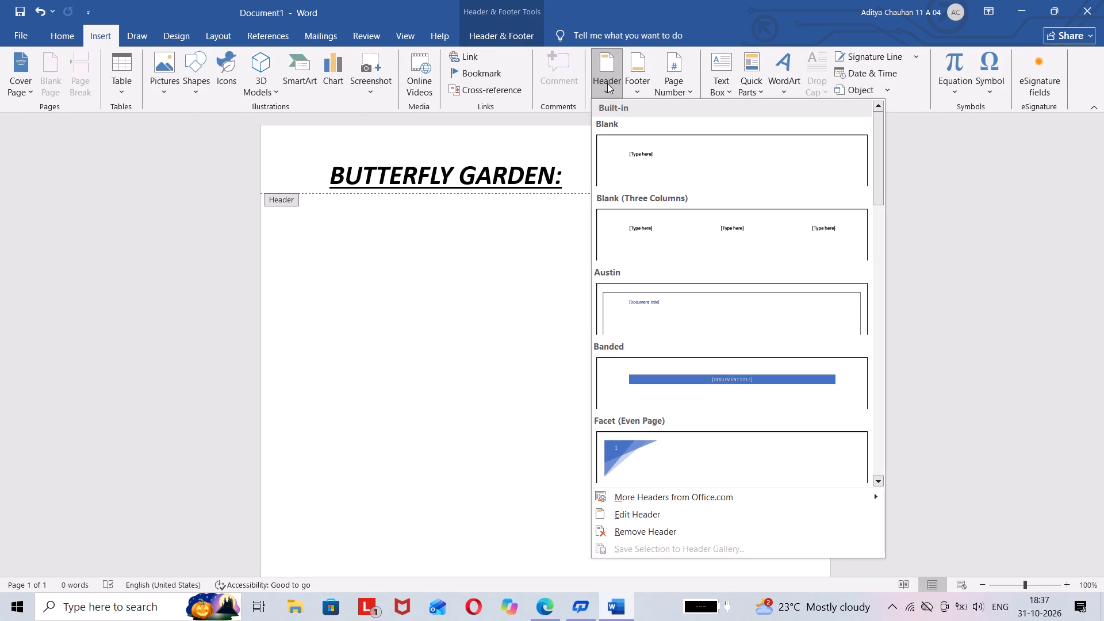
click(707, 374)
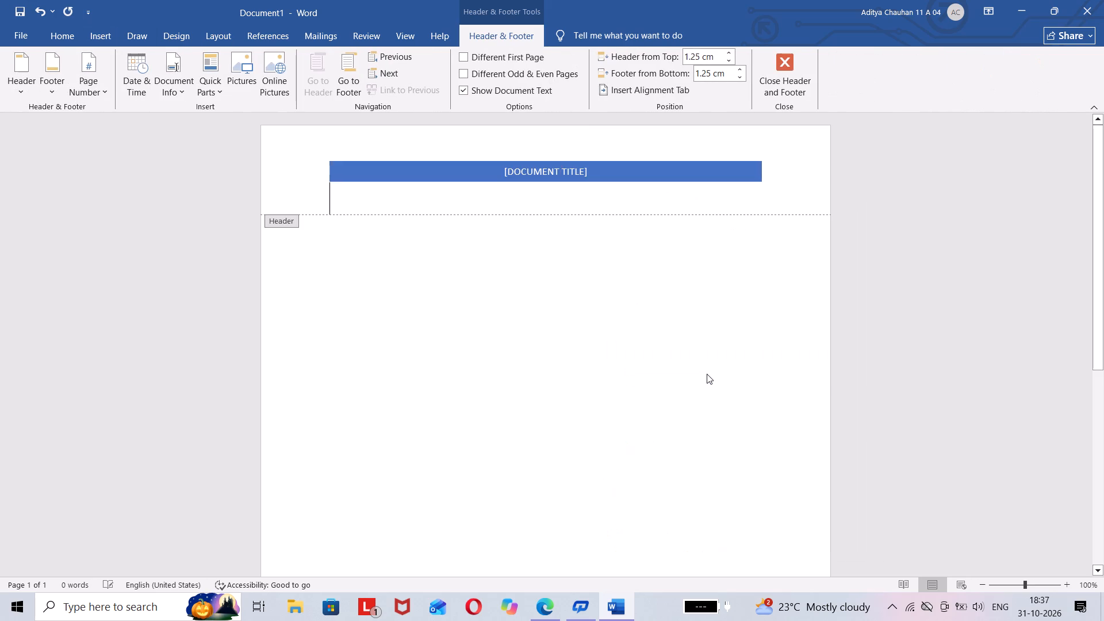
Delete the "[DOCUMENT TITLE]" placeholder text from the blue header banner.
click(633, 175)
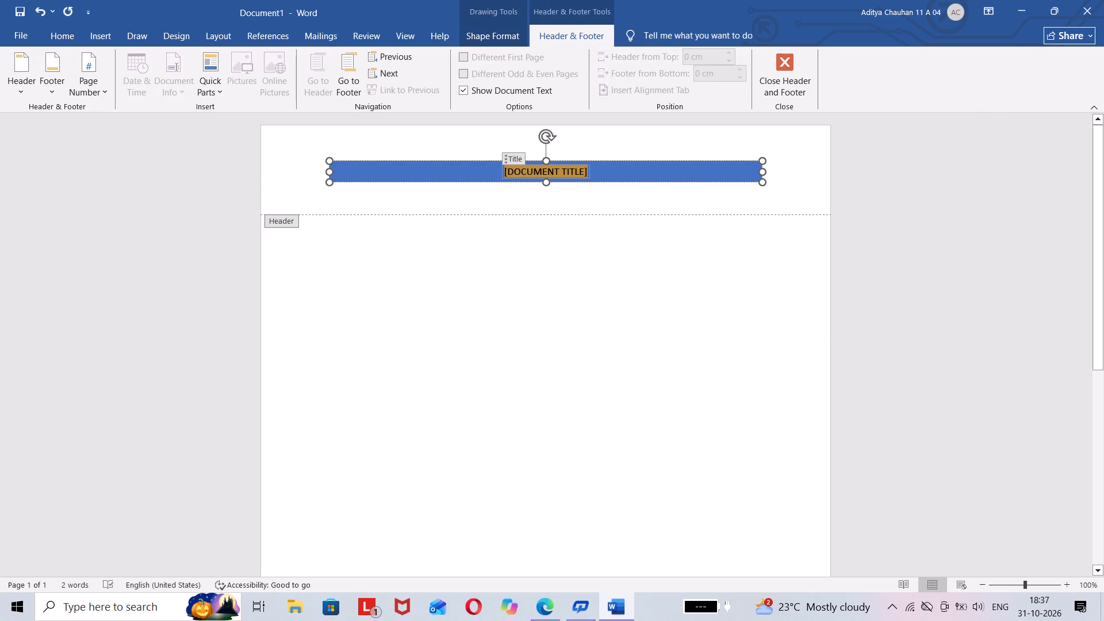
key(BackSpace)
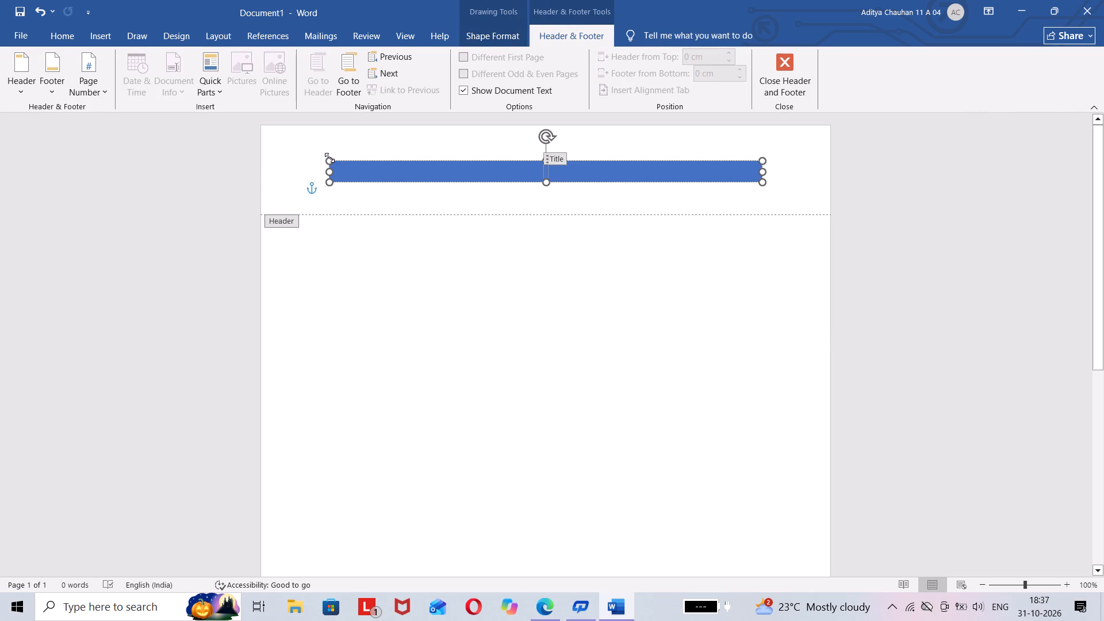
Enlarge the blue header banner to span the full page width from the page's top edge, and make it slightly taller.
drag(329, 160, 275, 140)
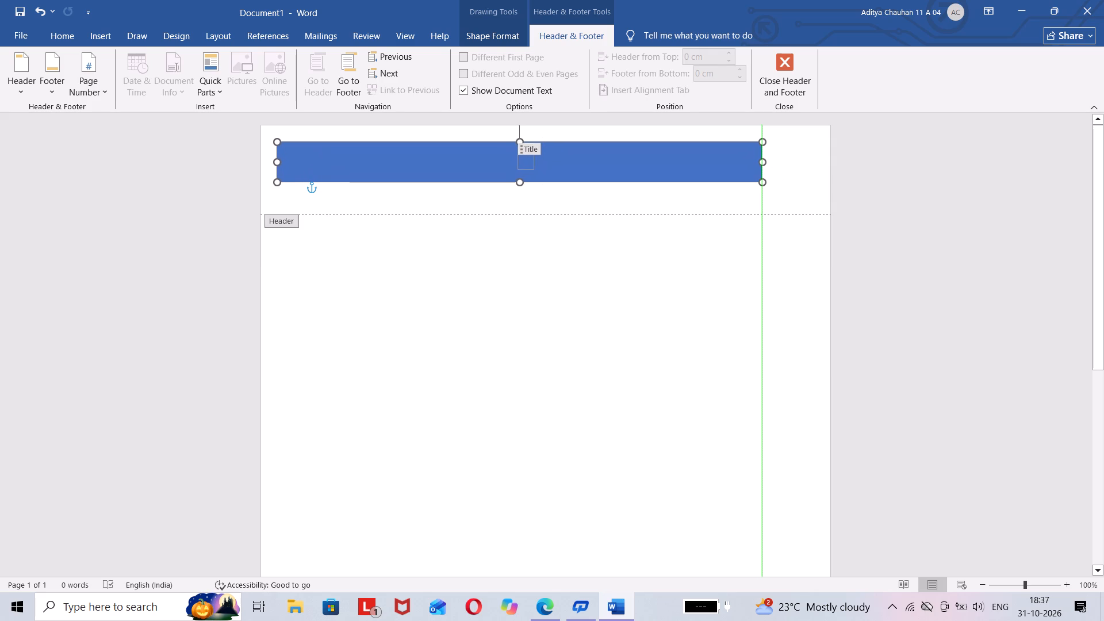
drag(275, 140, 267, 131)
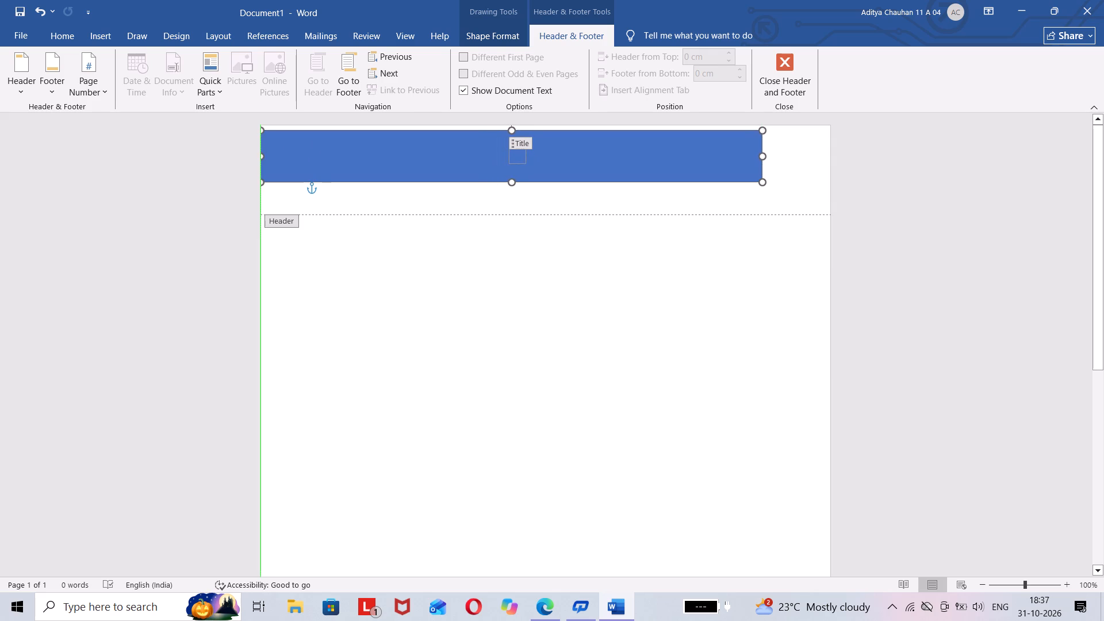
drag(267, 131, 269, 126)
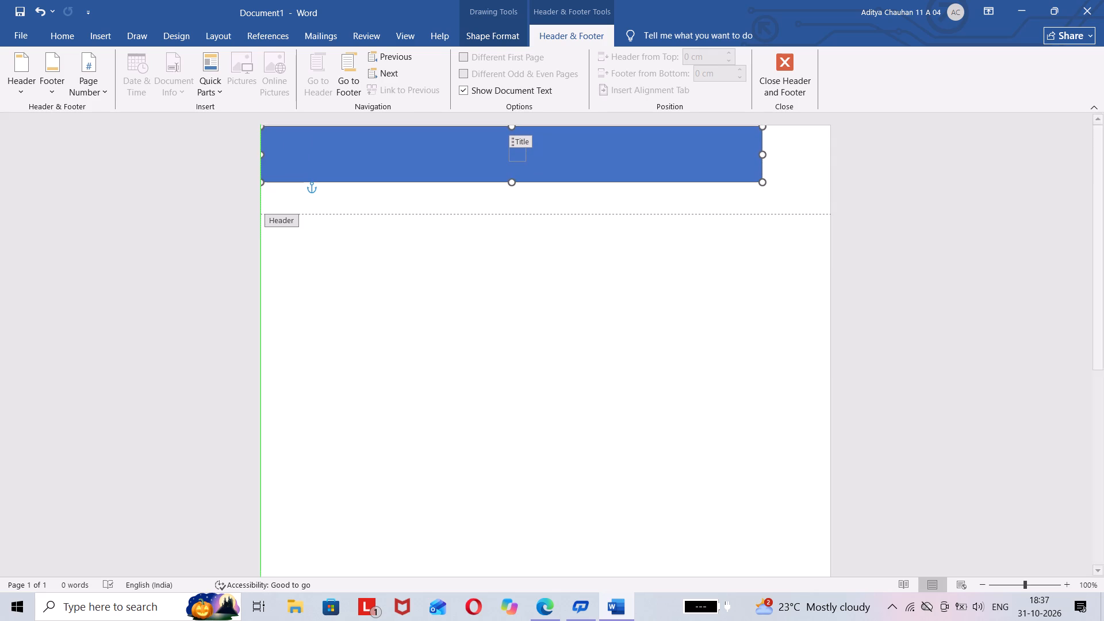
drag(269, 126, 269, 125)
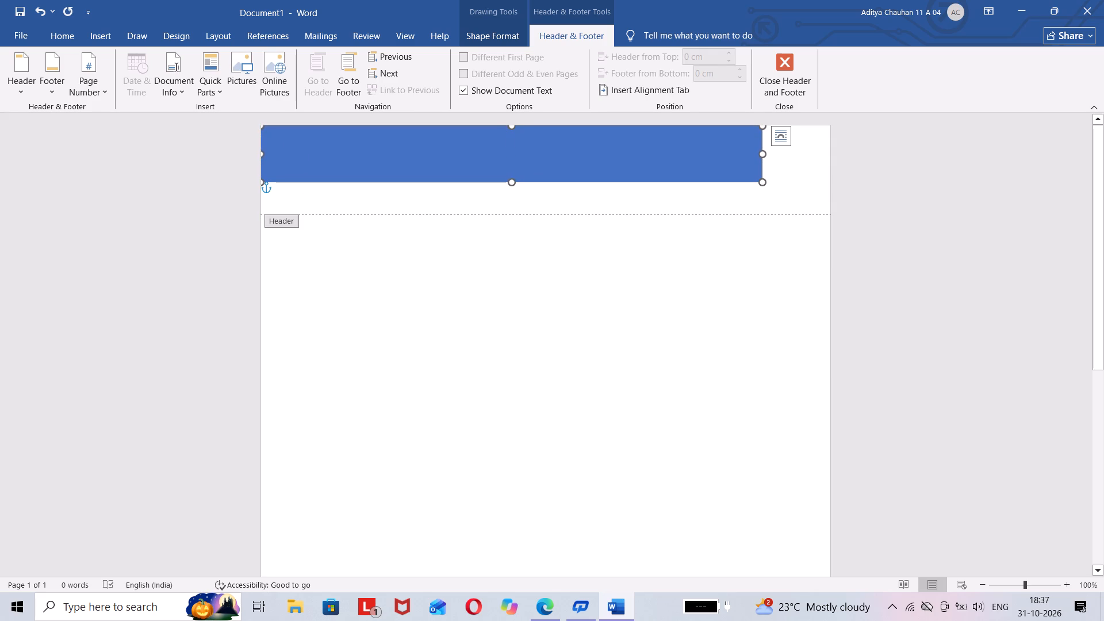
drag(763, 126, 766, 126)
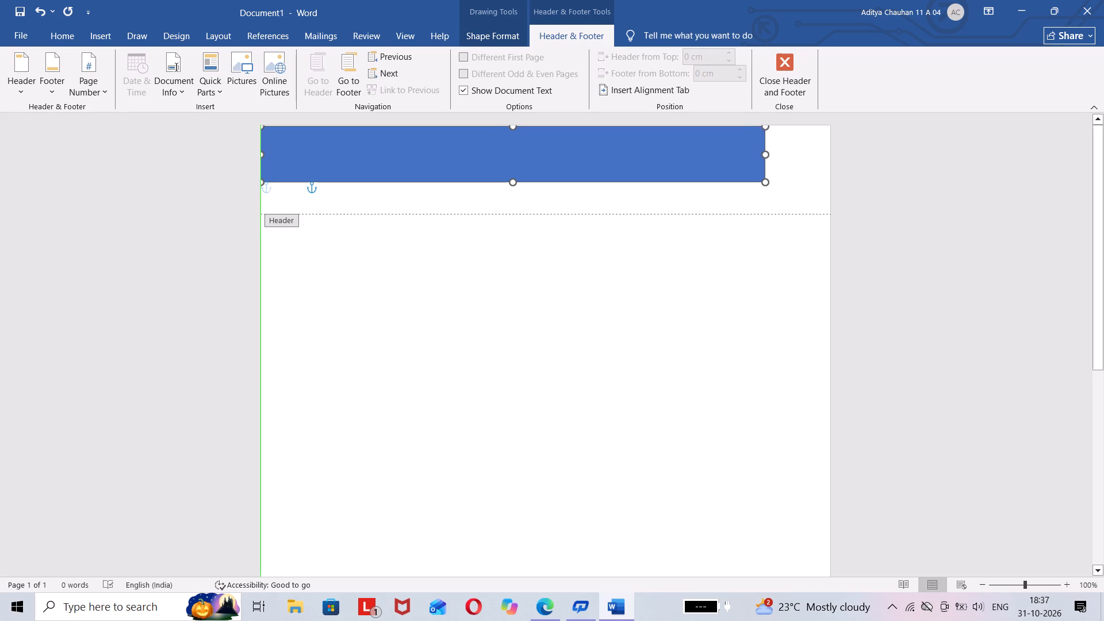
drag(766, 126, 828, 126)
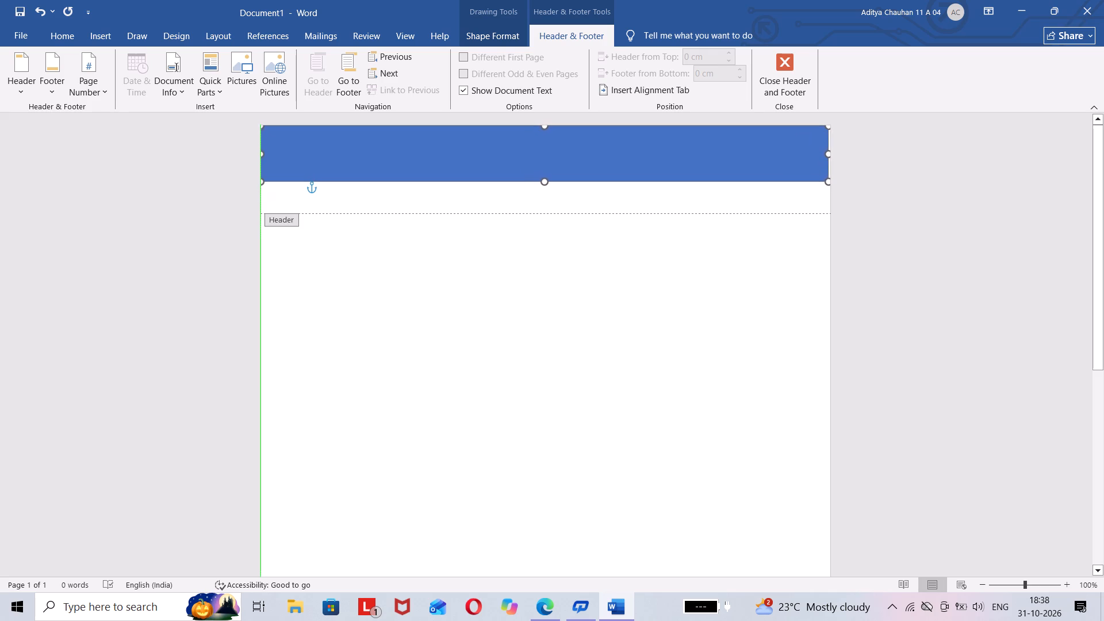
drag(828, 126, 830, 125)
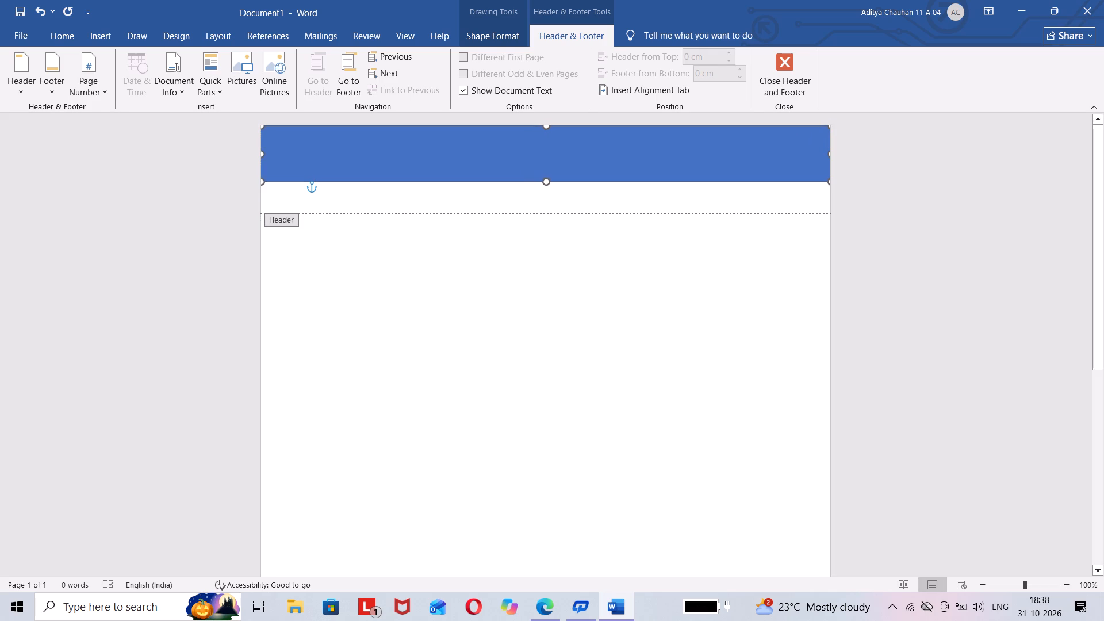
drag(547, 179, 546, 188)
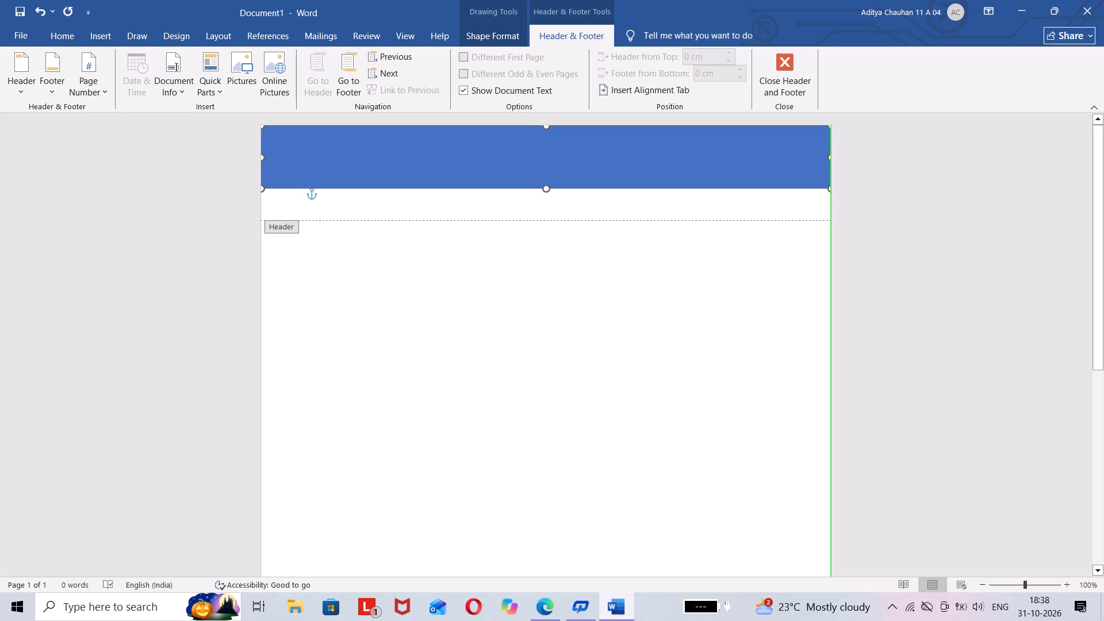
drag(546, 188, 545, 176)
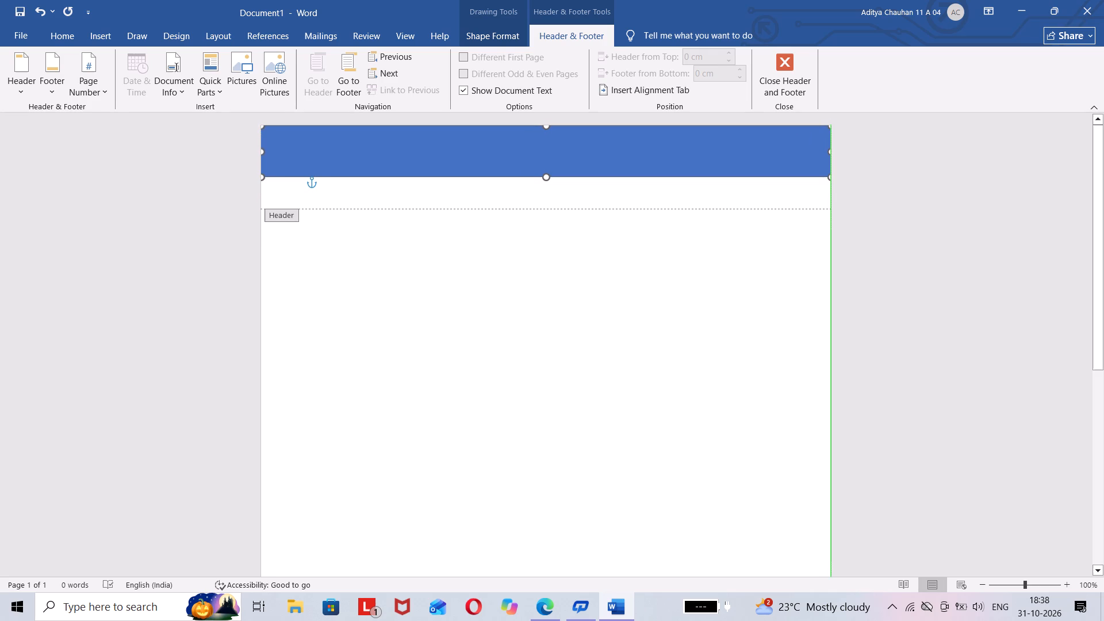
drag(545, 176, 544, 185)
Start the title in the header banner's empty title field with the letter "B".
click(359, 147)
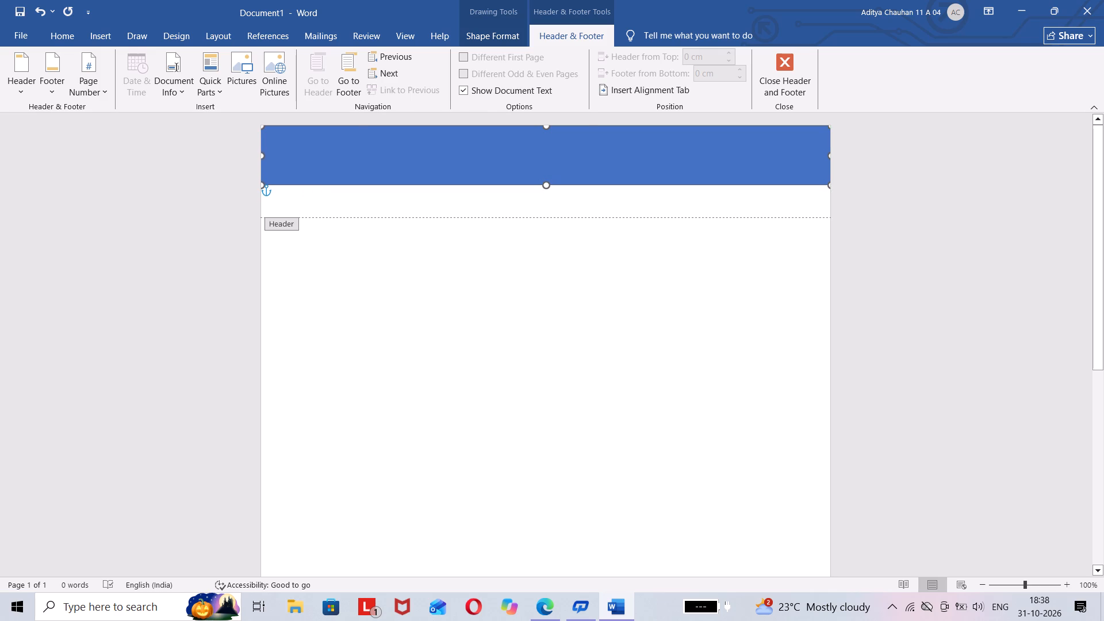
click(359, 147)
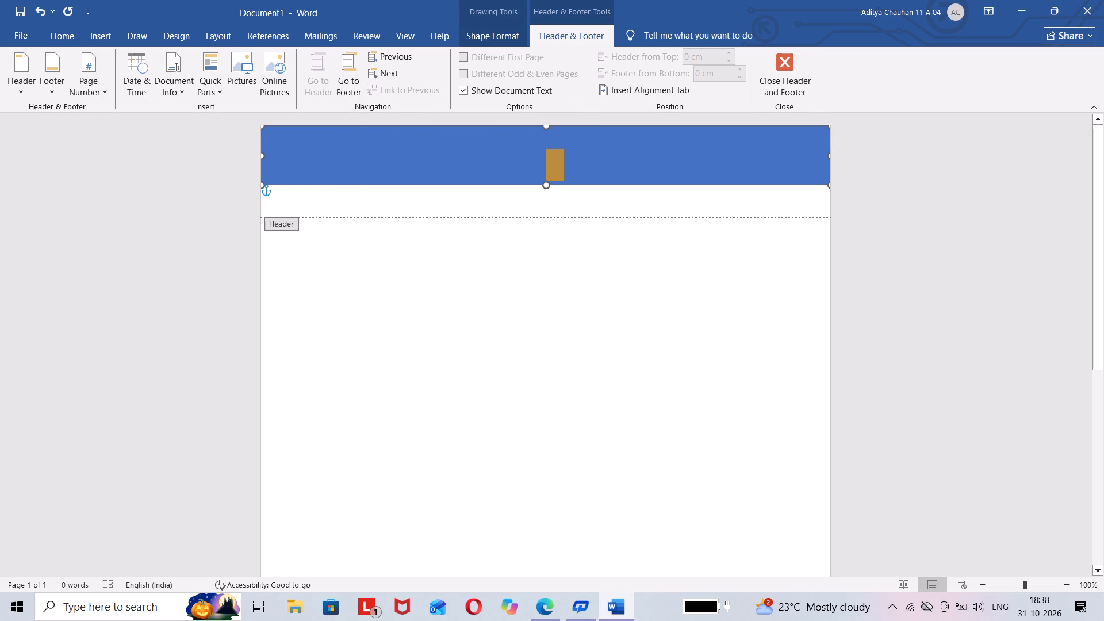
double_click(565, 166)
double_click(565, 166)
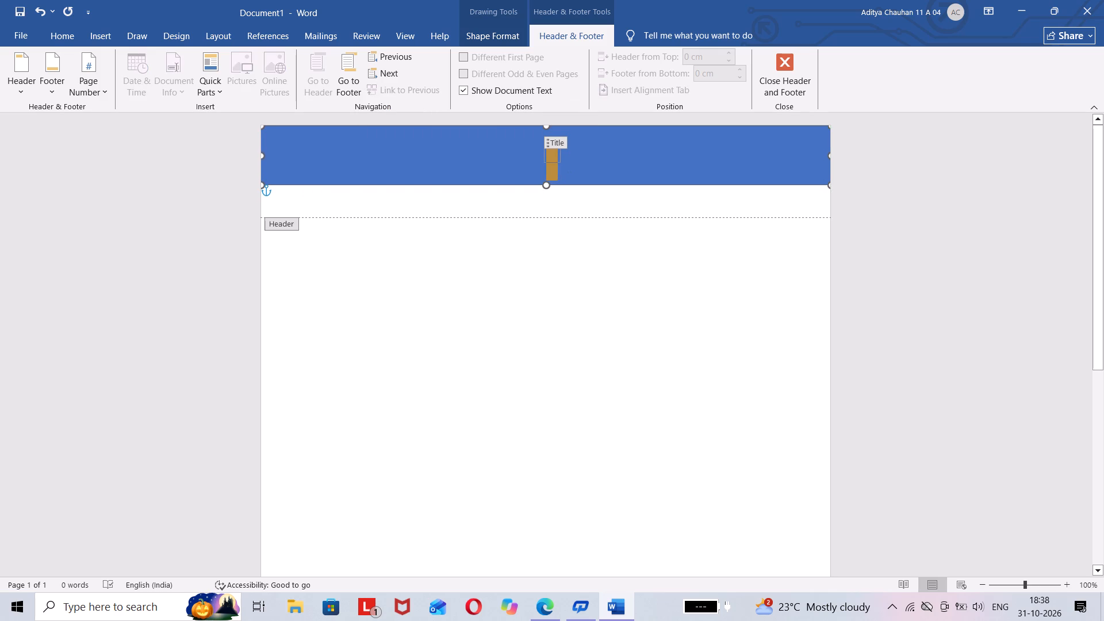
key(b)
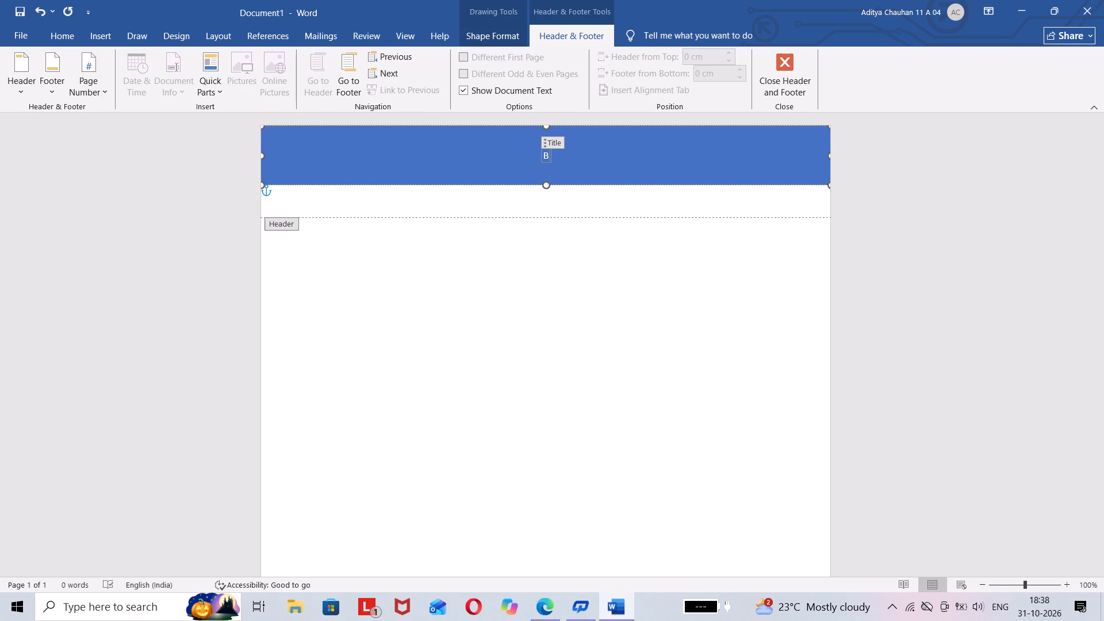
Set the header title text to font size 28 and make it bold.
click(49, 39)
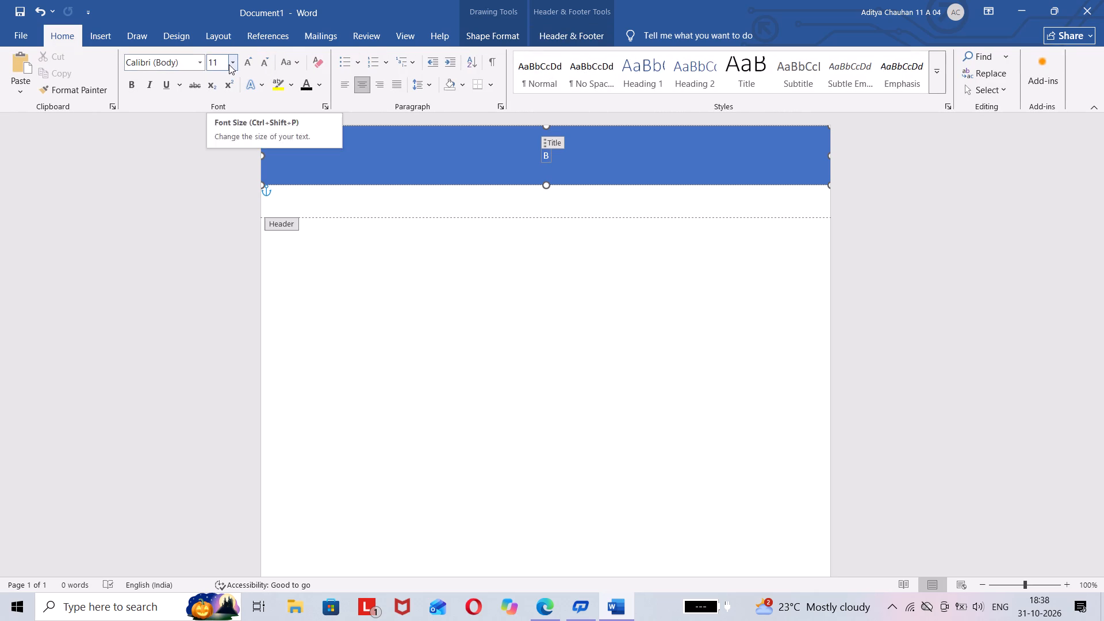
click(229, 64)
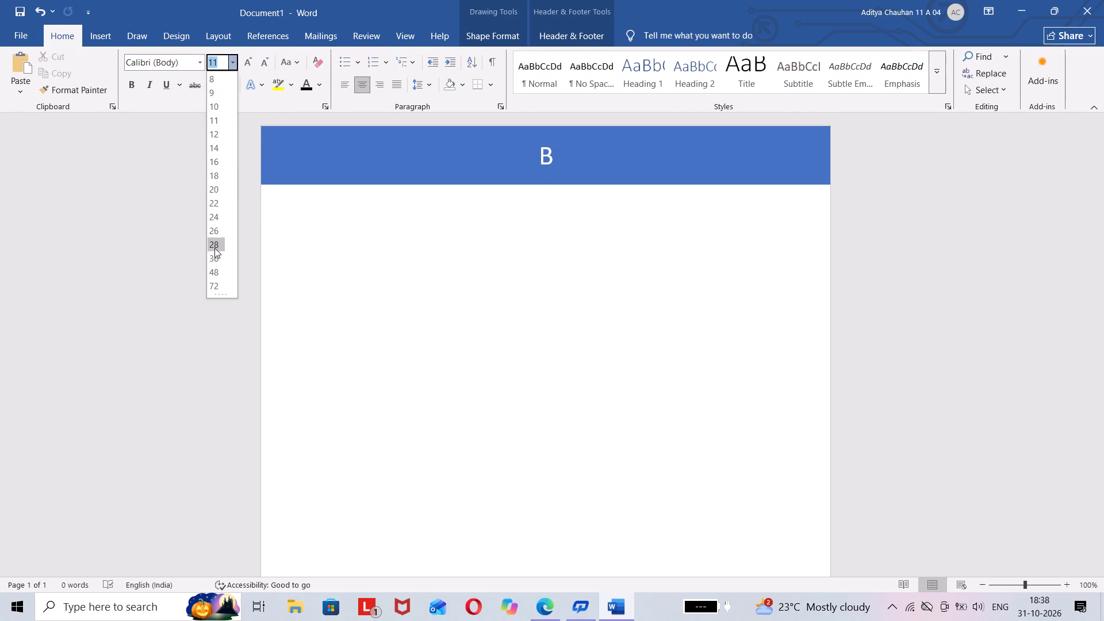
click(214, 247)
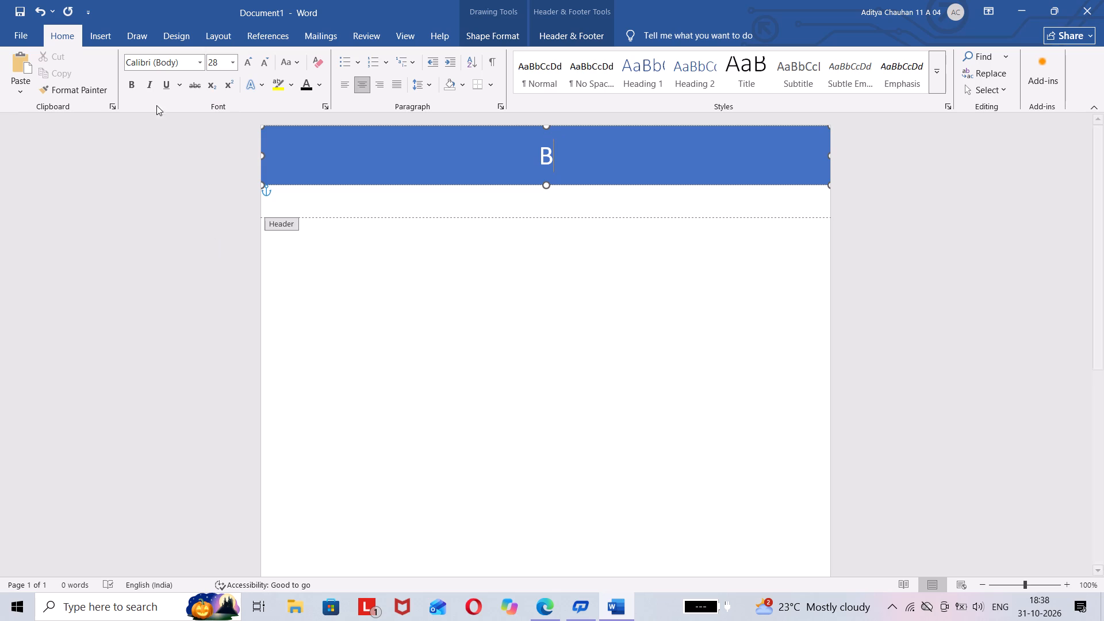
click(132, 85)
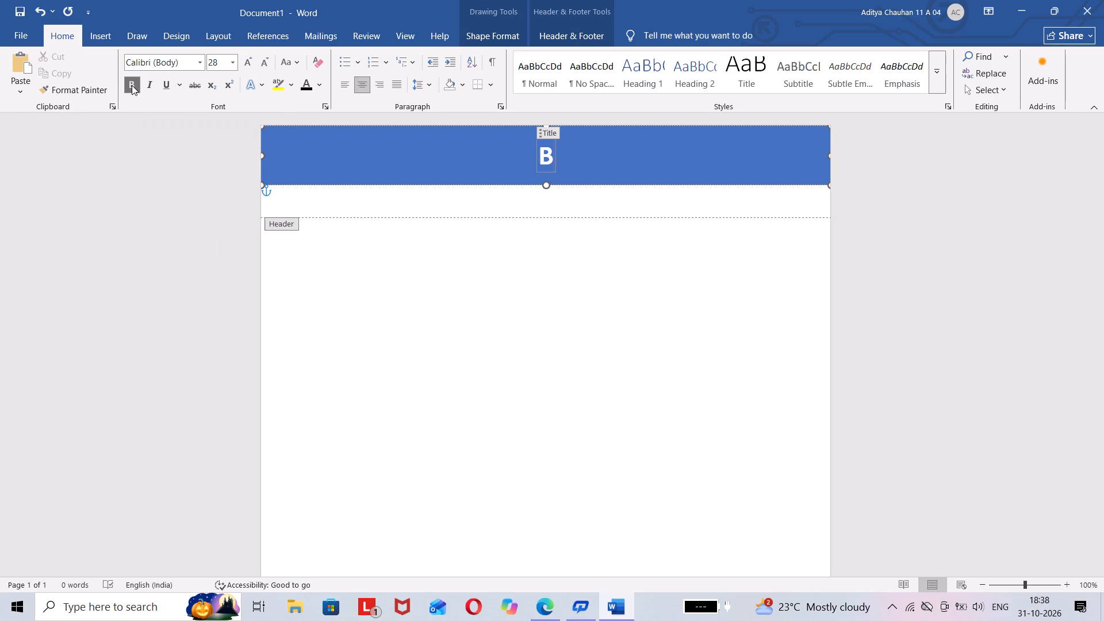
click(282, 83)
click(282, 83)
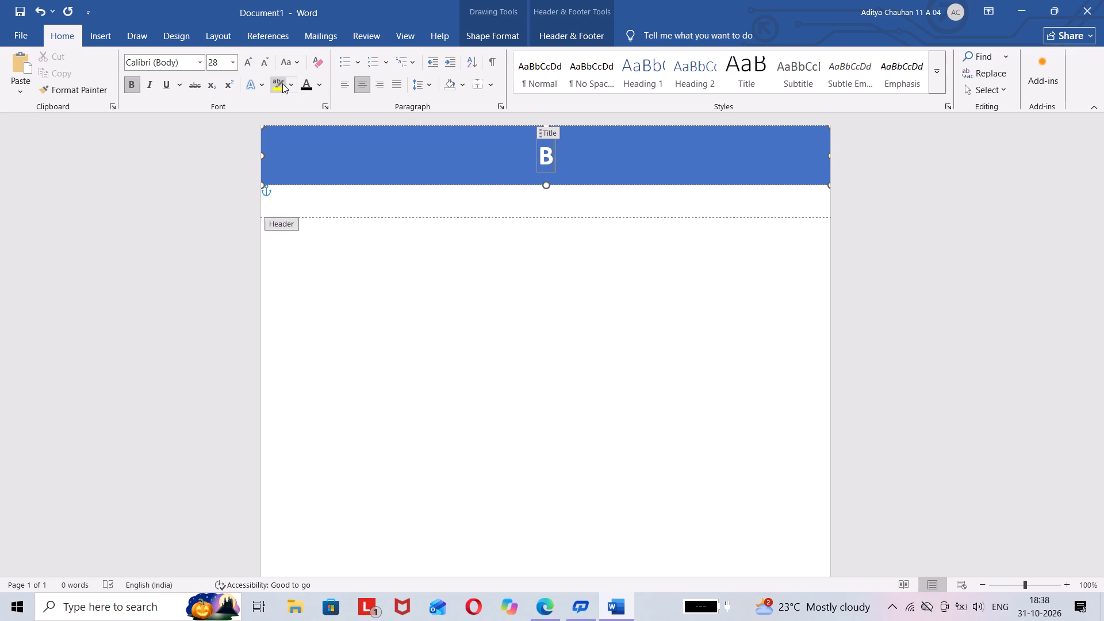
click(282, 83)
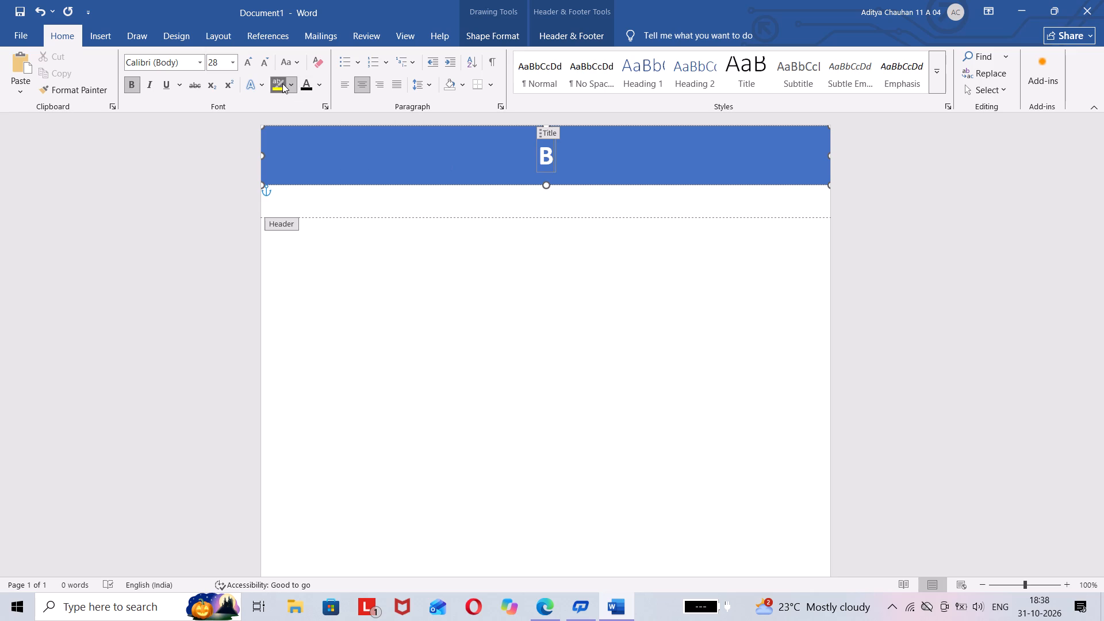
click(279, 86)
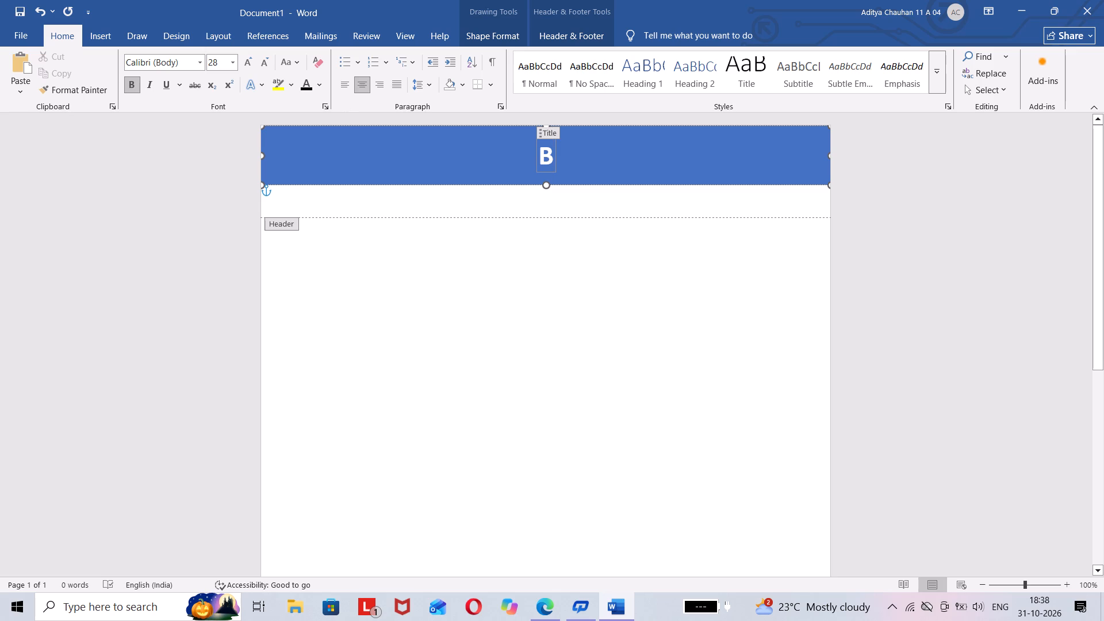
Complete the header title as "BUTTERFLY GARDEN" in black italic text and return to the document body.
key(u)
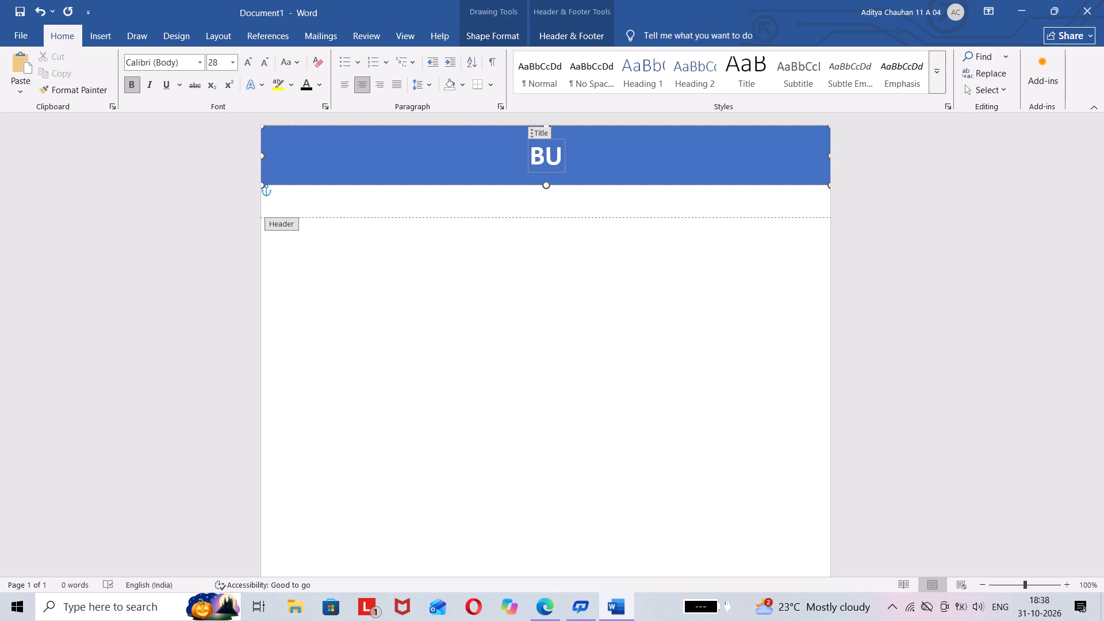
click(304, 89)
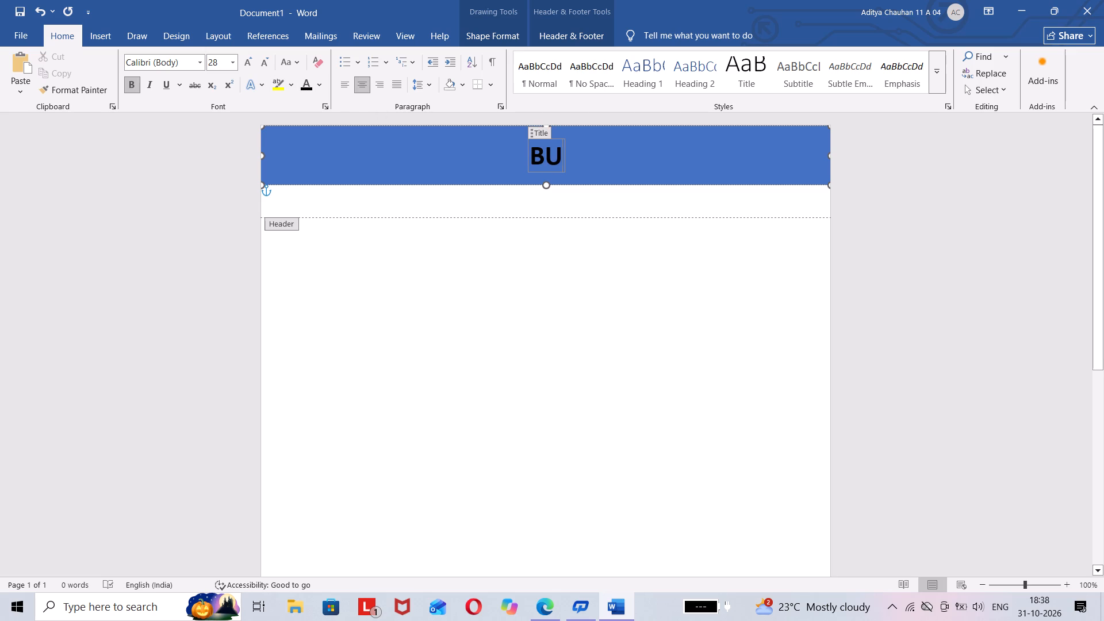
click(155, 87)
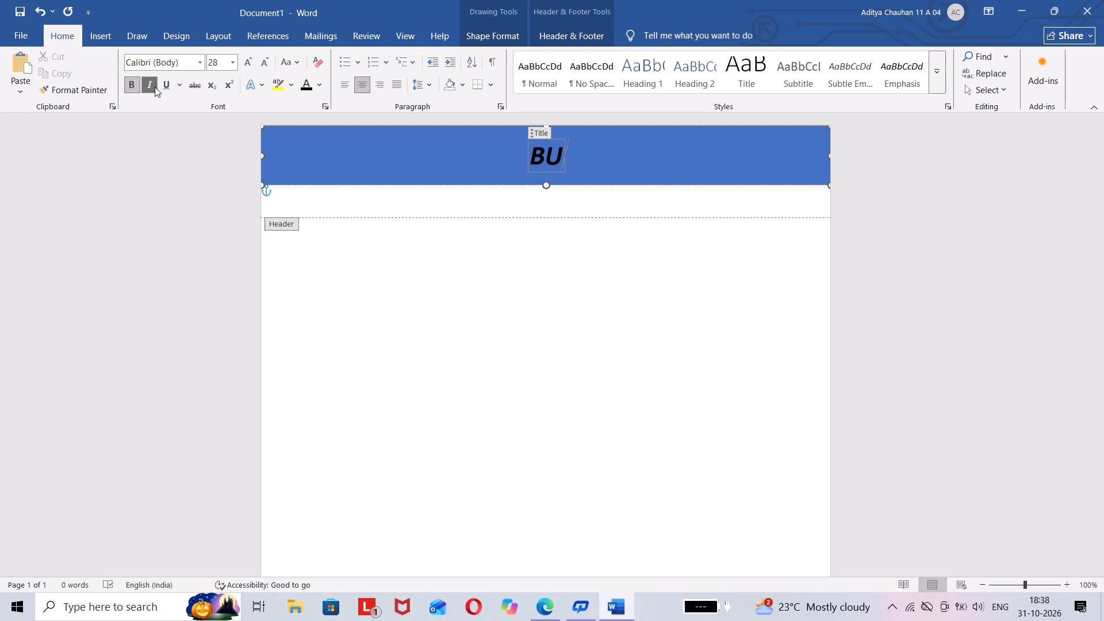
text(TT)
text(ER)
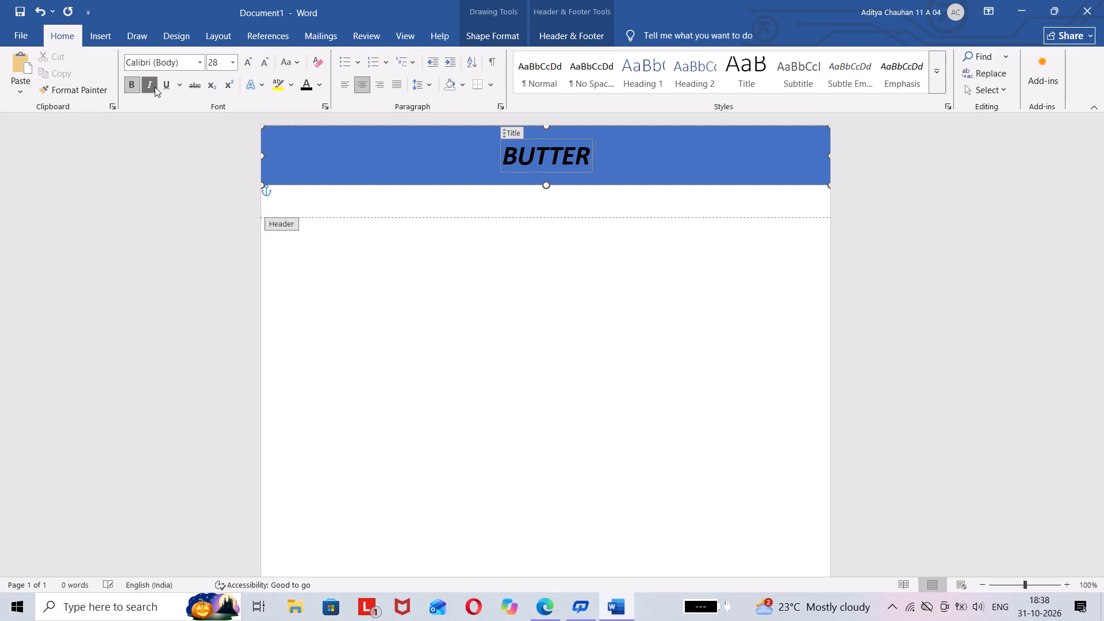
text(FLY)
key(space)
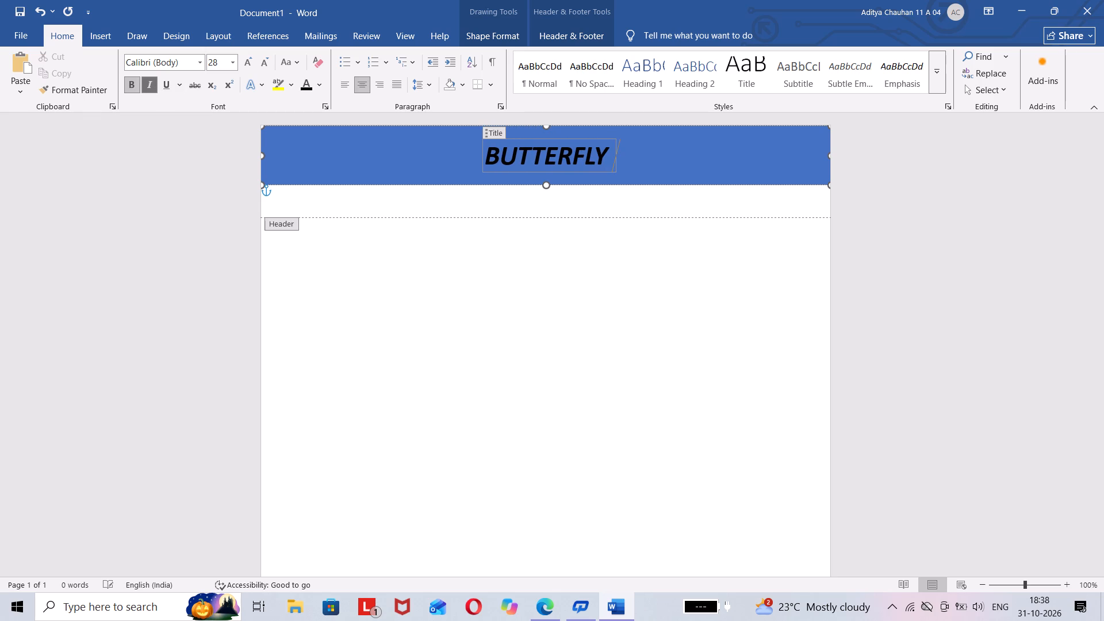
text(GARDEN)
key(space)
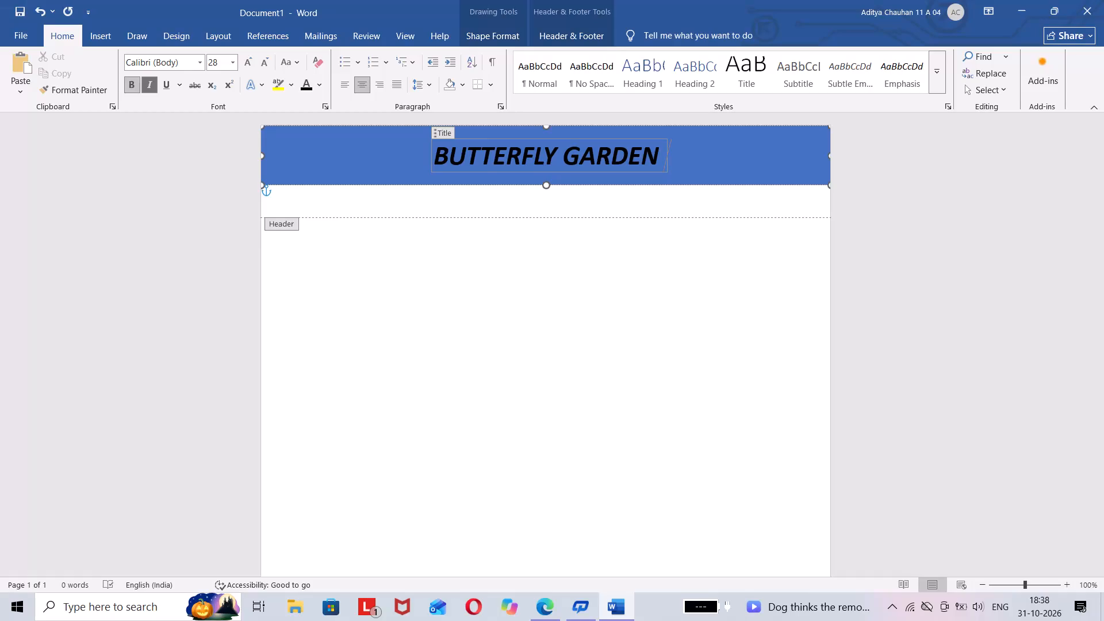
double_click(319, 232)
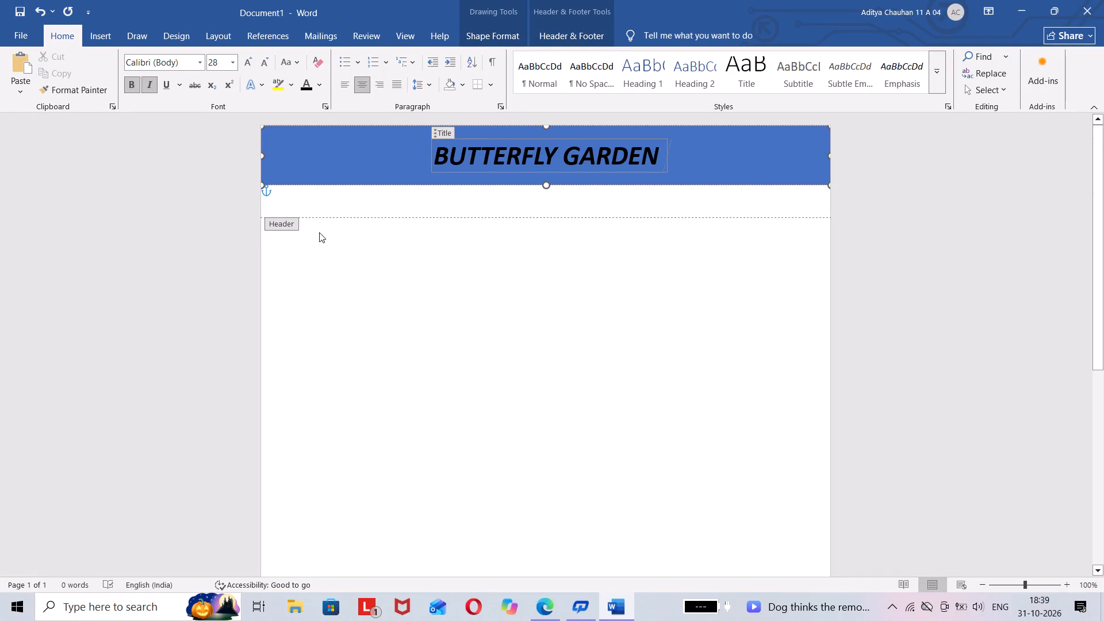
click(319, 232)
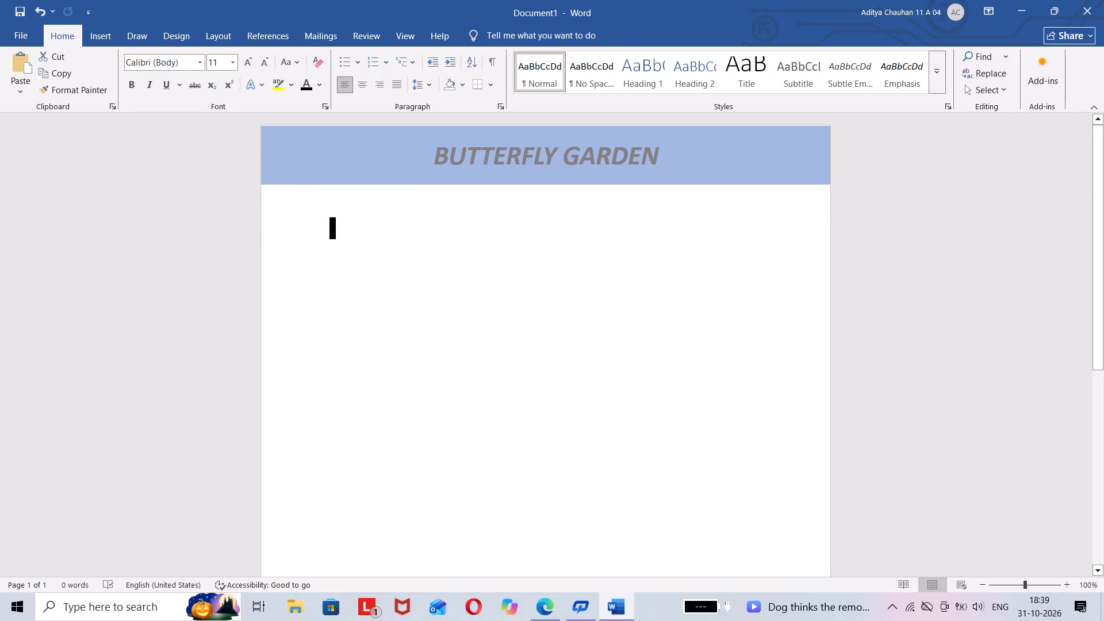
click(319, 232)
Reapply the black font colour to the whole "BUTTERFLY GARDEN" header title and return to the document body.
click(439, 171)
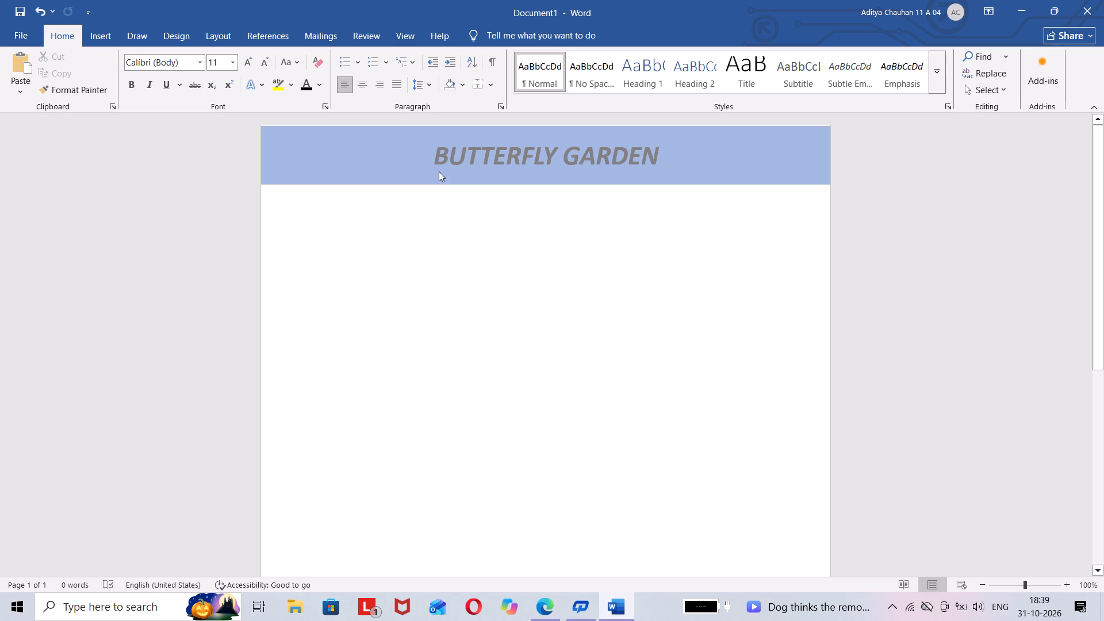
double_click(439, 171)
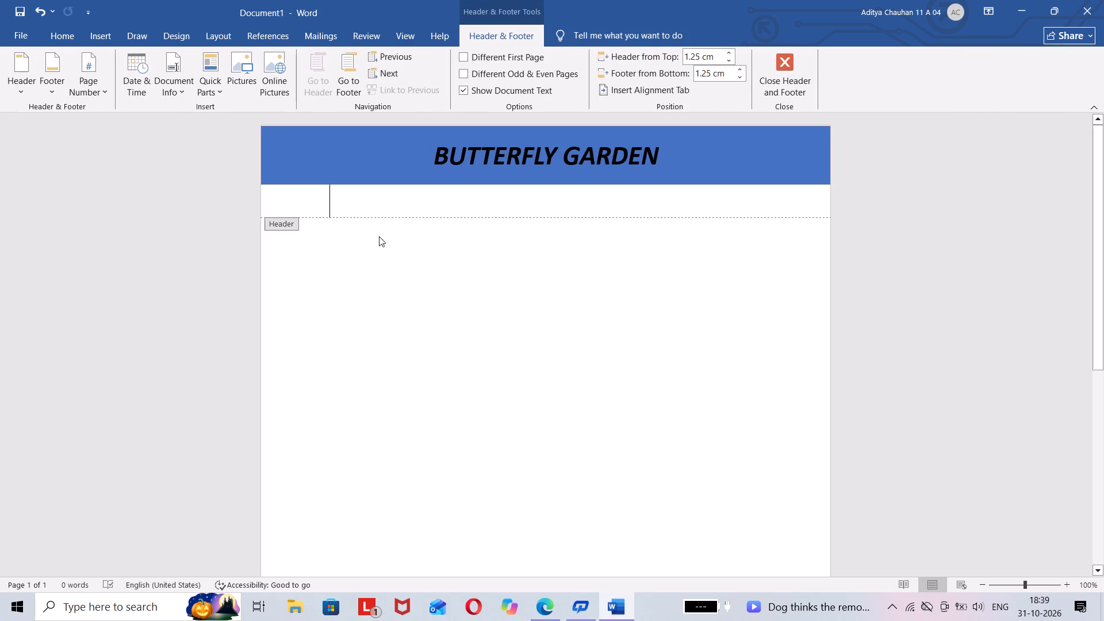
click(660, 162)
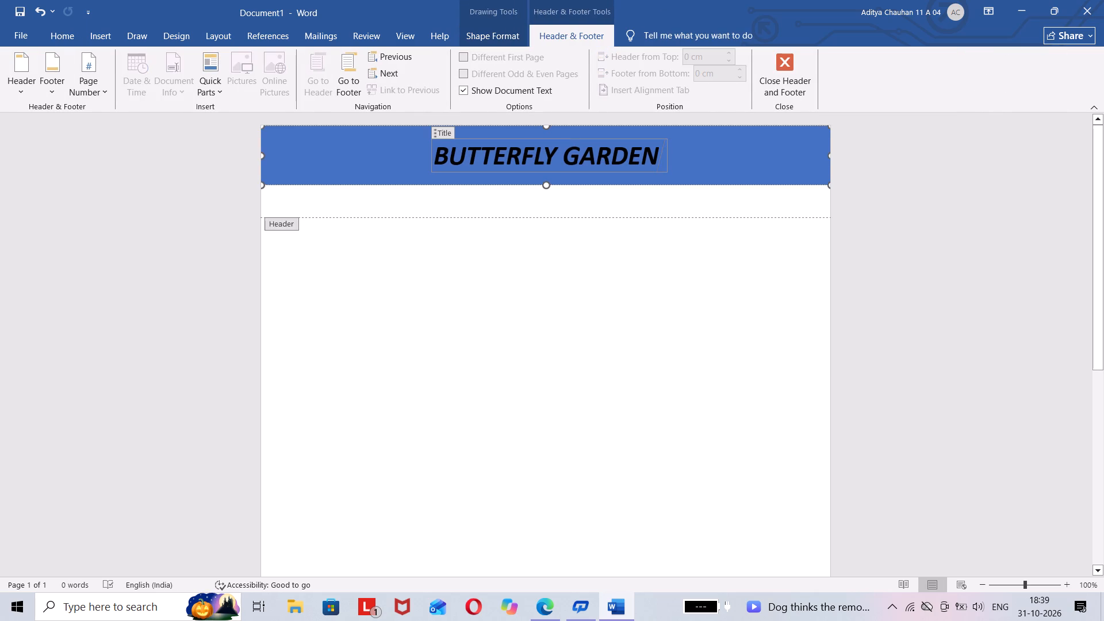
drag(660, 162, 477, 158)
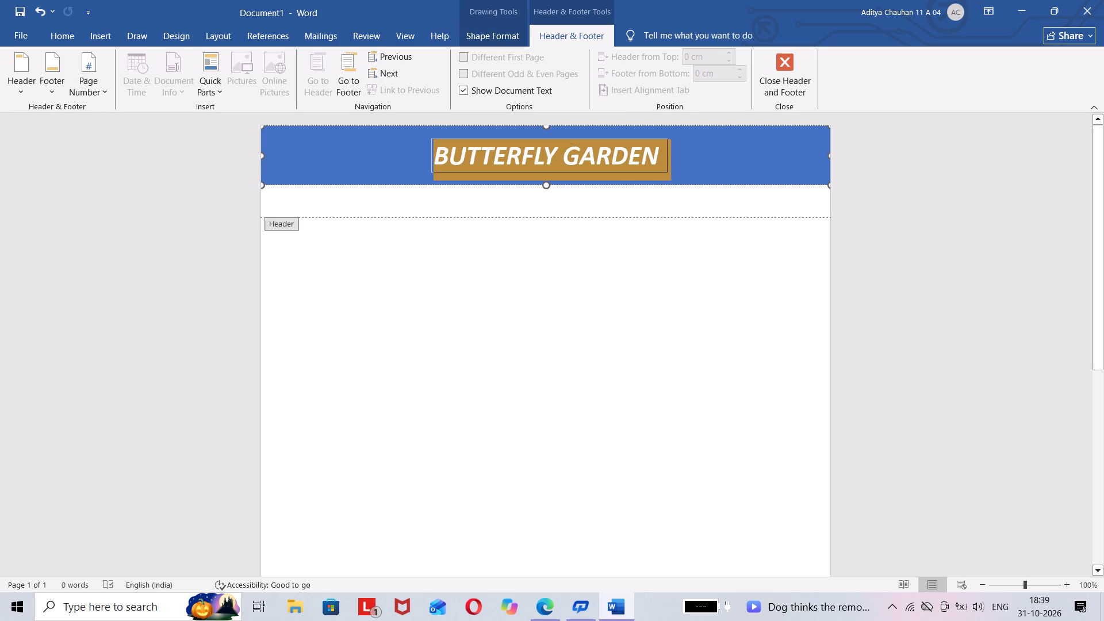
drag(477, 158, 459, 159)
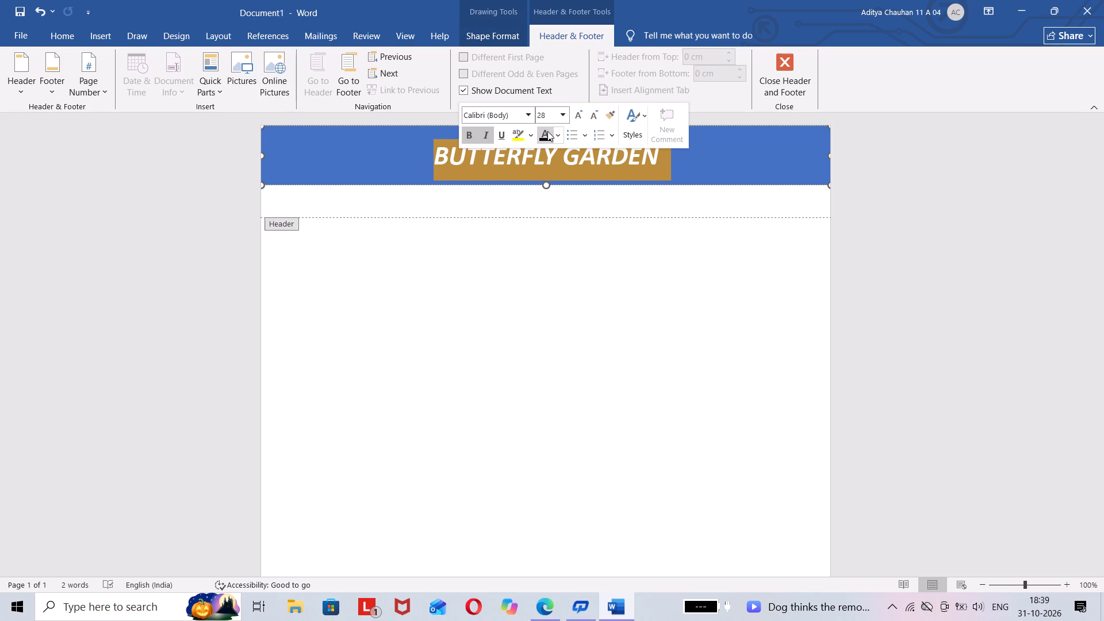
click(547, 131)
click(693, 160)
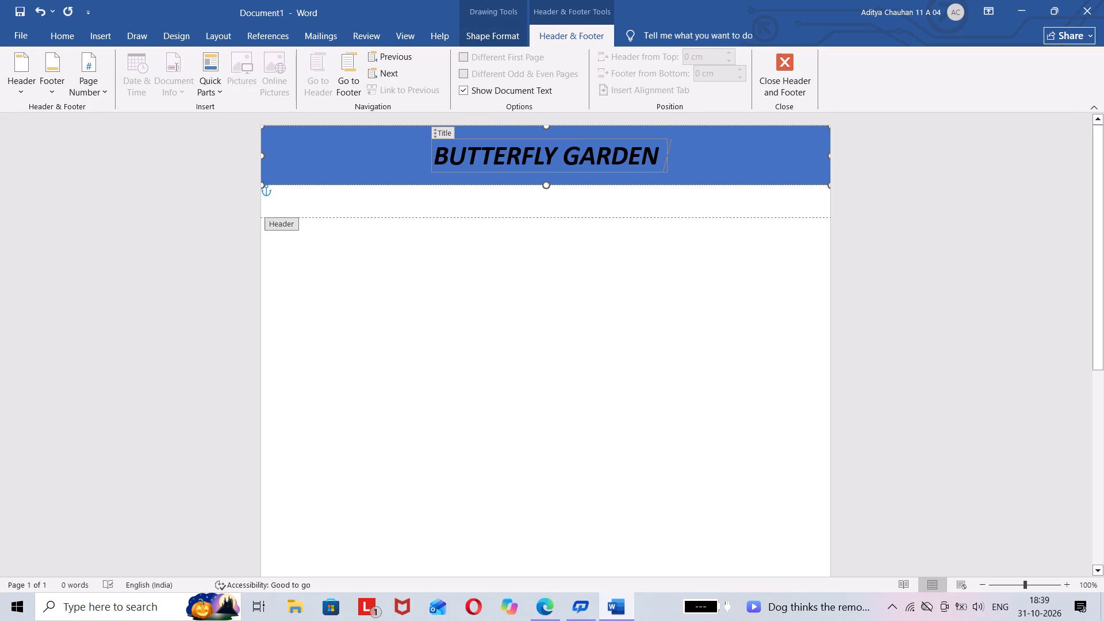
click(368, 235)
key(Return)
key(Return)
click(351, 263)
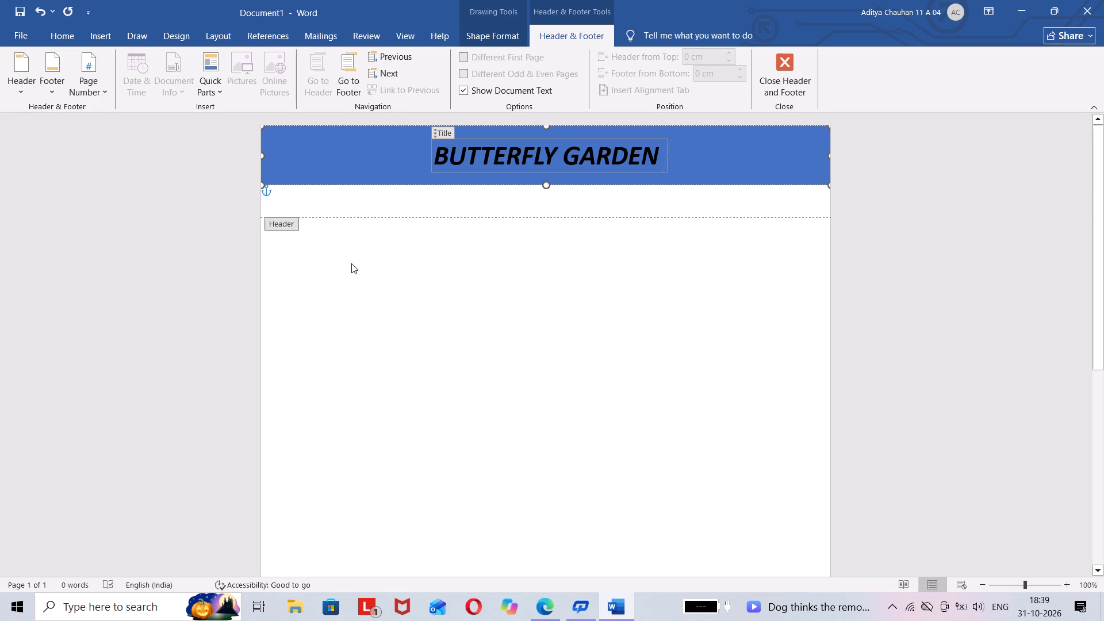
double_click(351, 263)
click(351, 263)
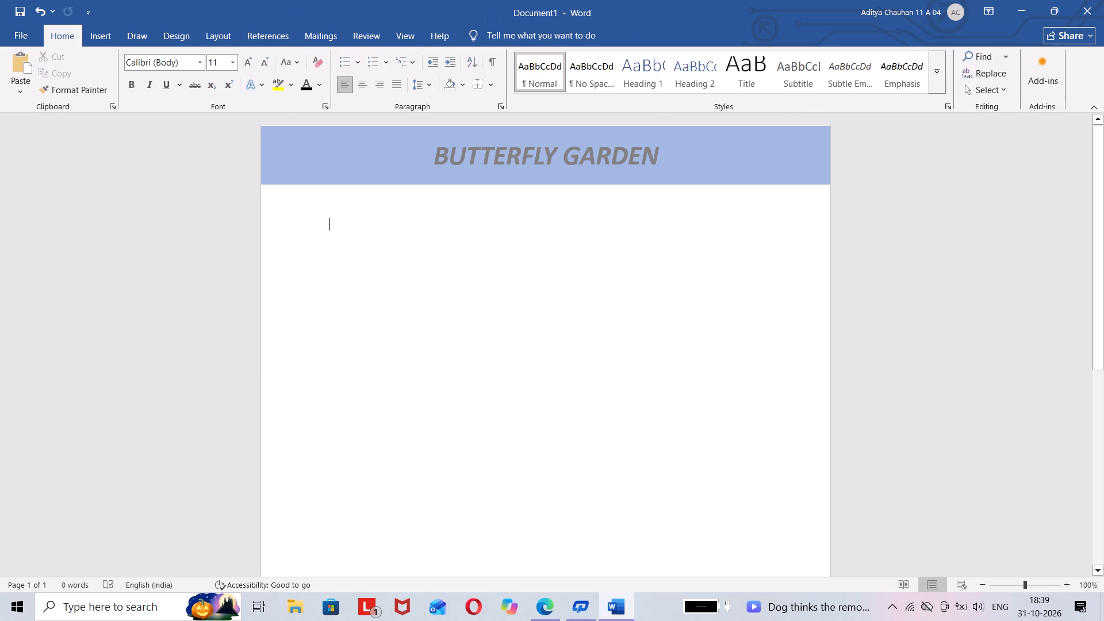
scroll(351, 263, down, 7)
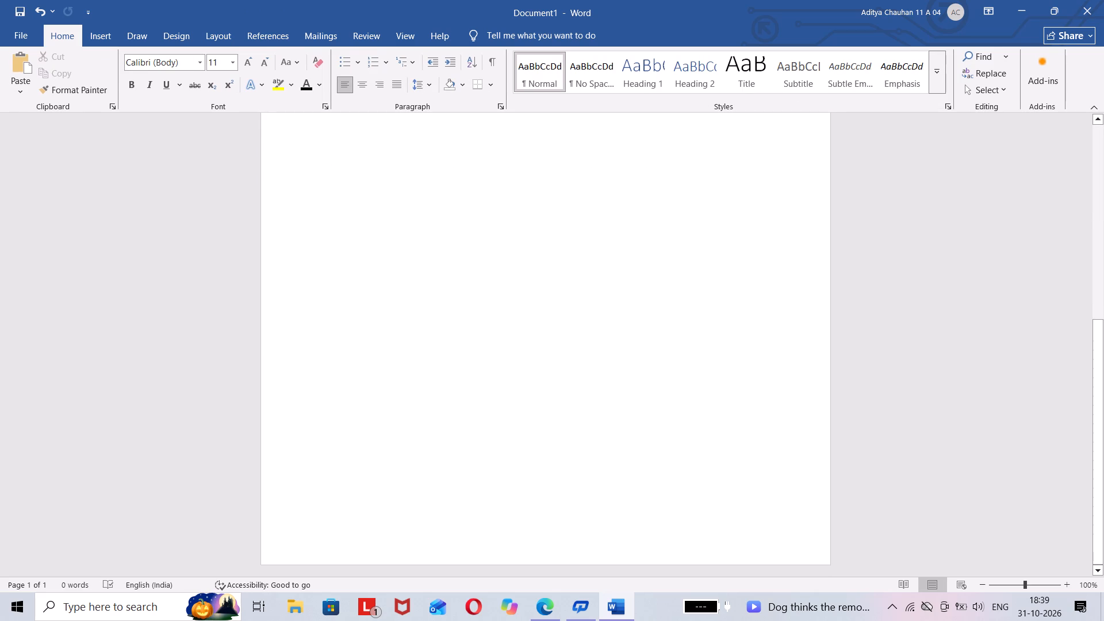
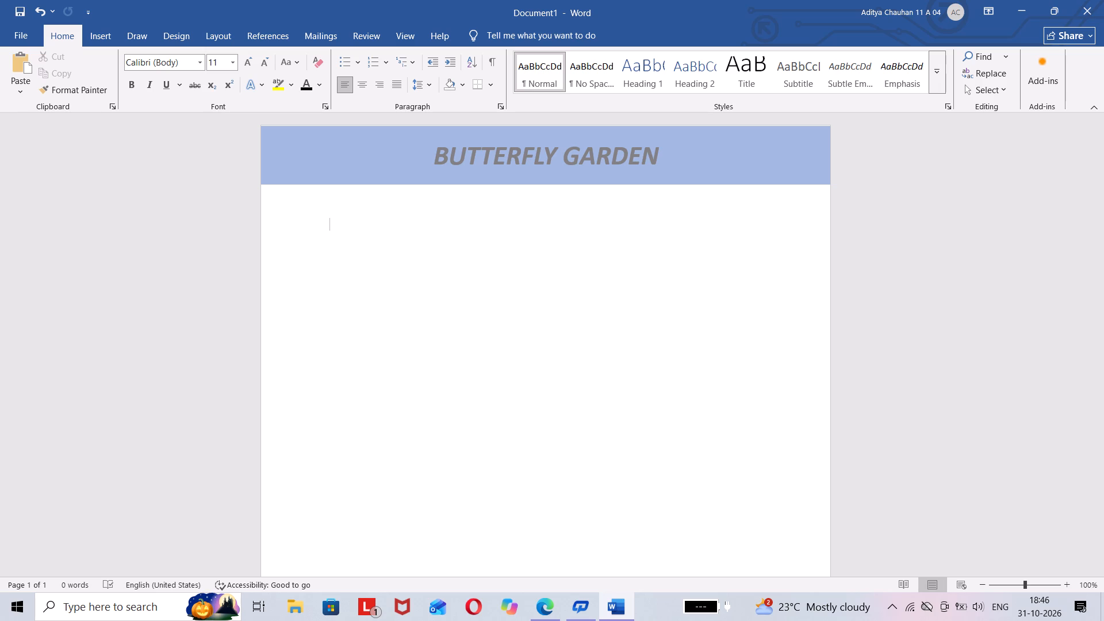
text(pla)
key(BackSpace)
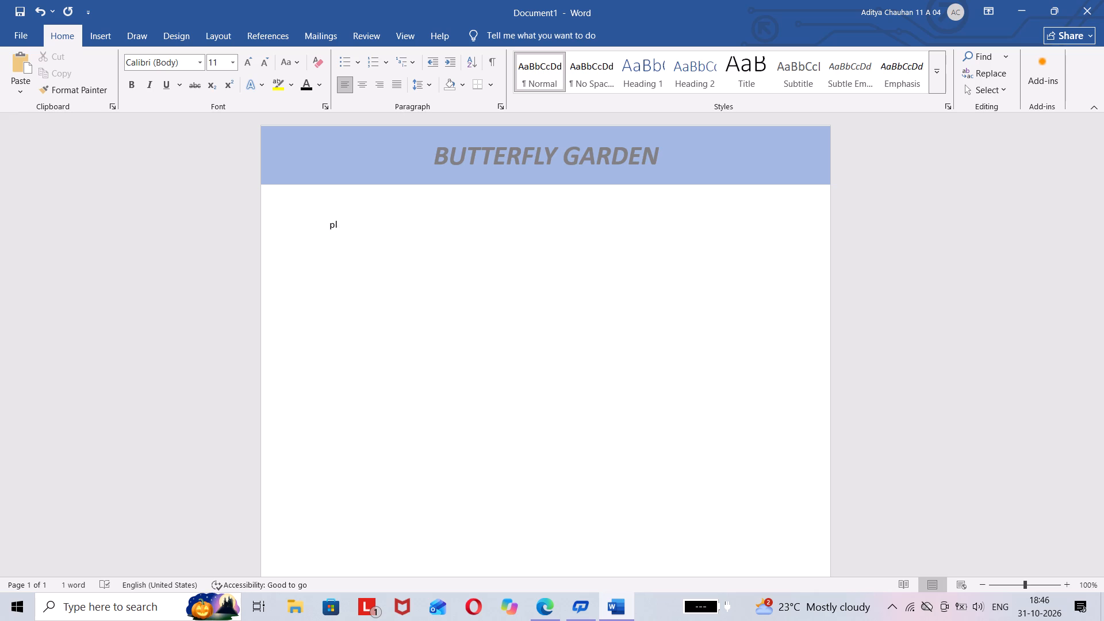
key(BackSpace)
key(BackSpace)
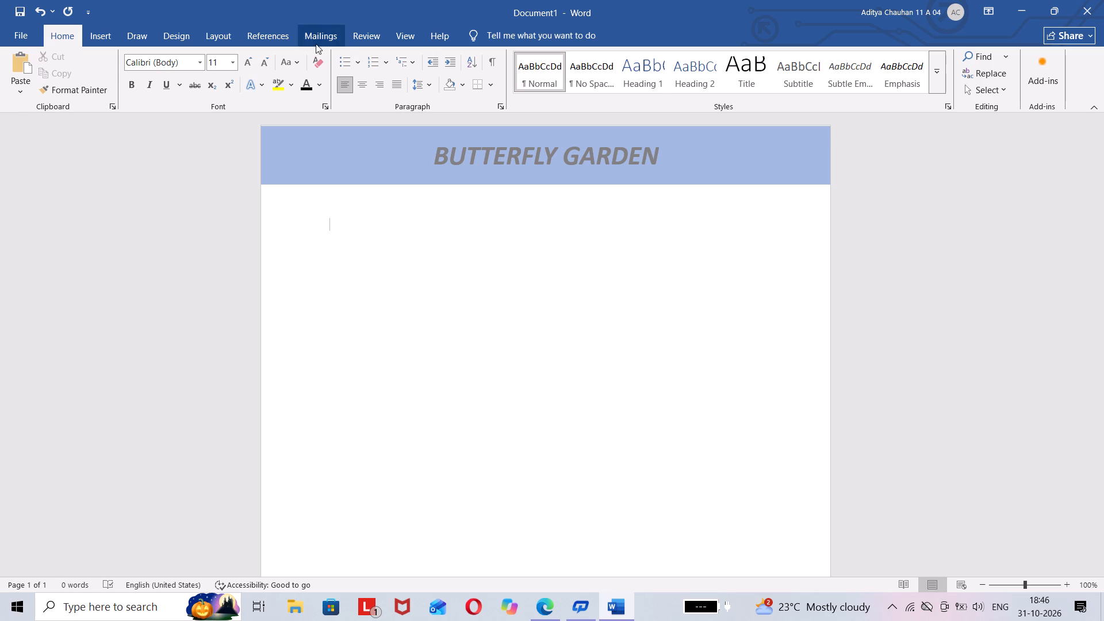
click(231, 62)
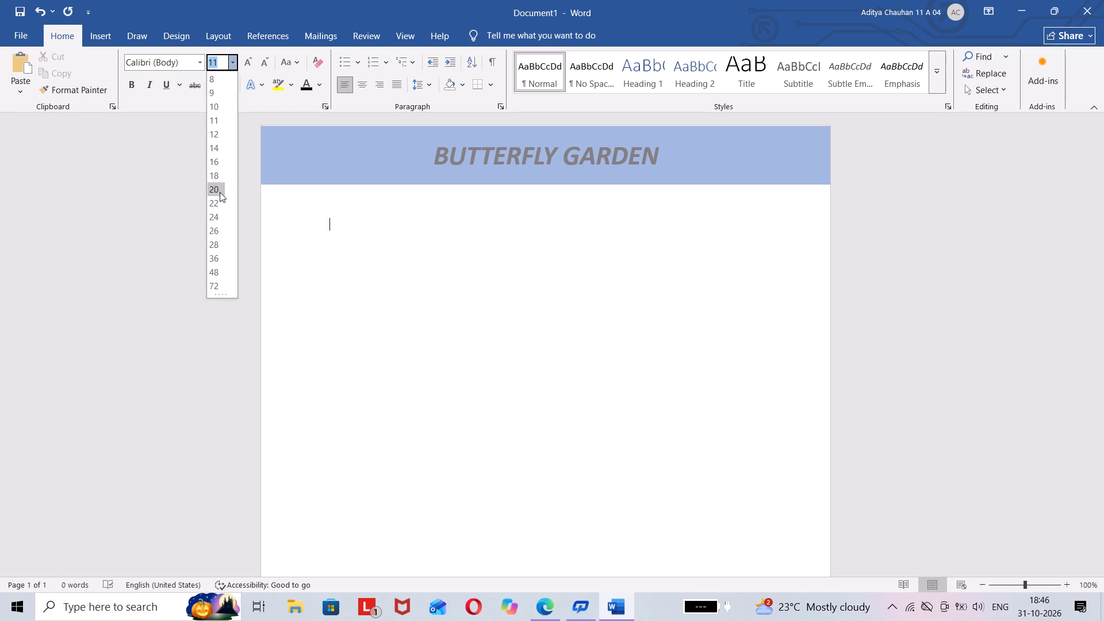
click(220, 201)
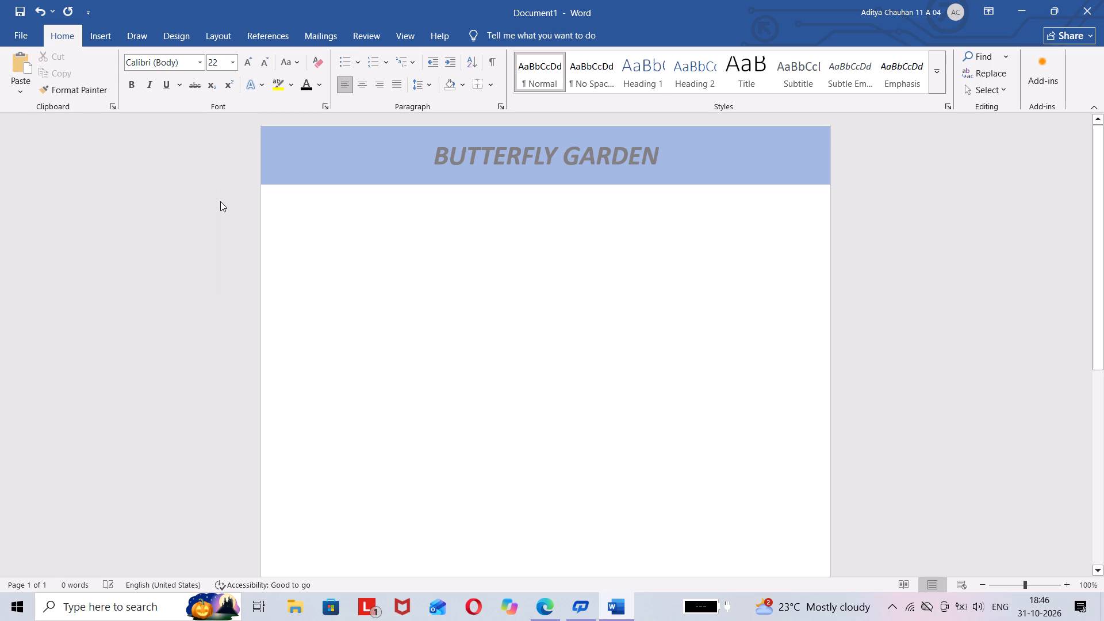
drag(236, 64, 218, 185)
click(218, 185)
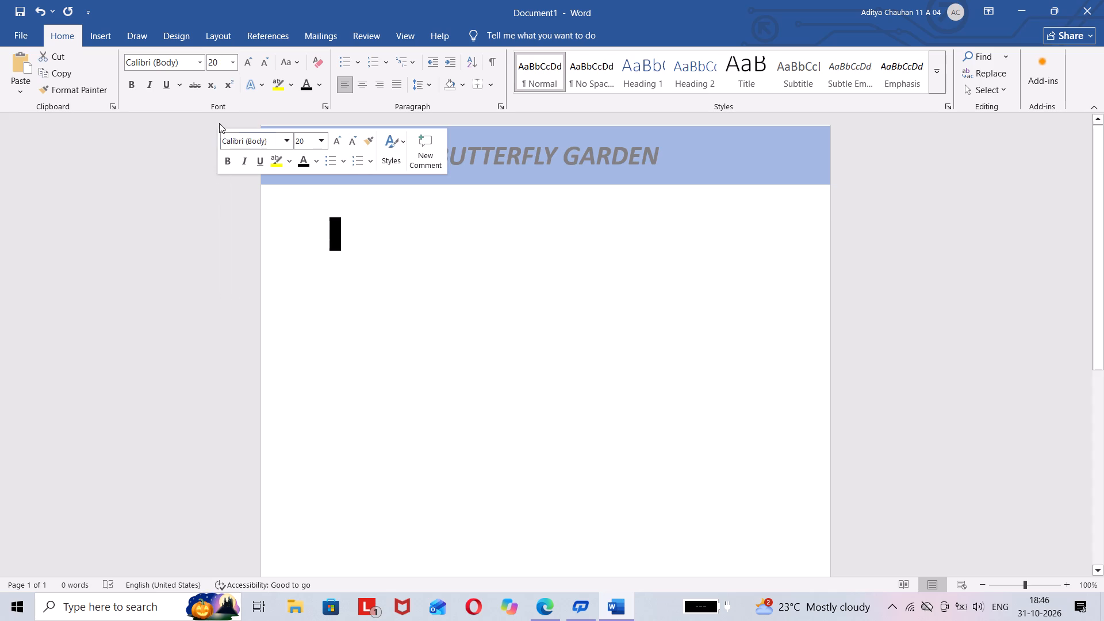
Write "Plant" in bold as the first body line under the header.
key(p)
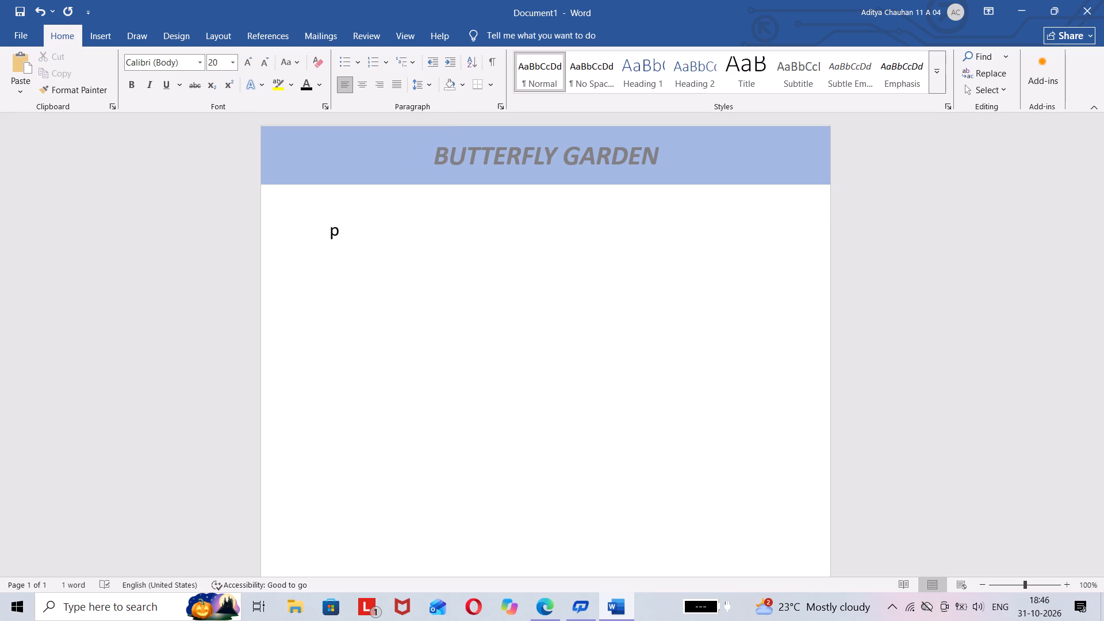
key(BackSpace)
click(296, 253)
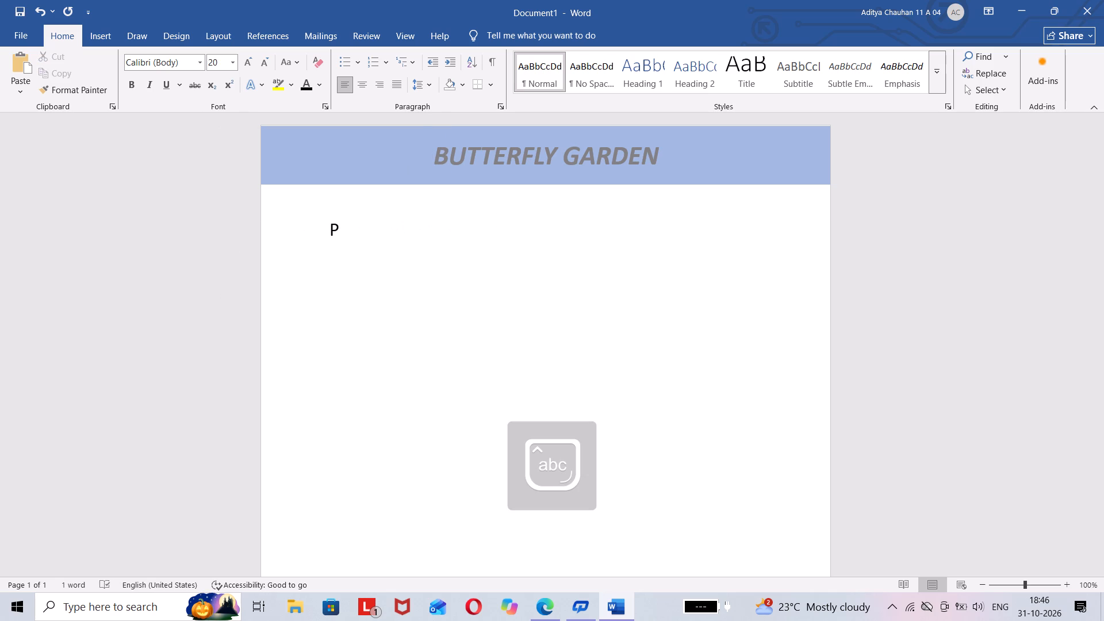
click(133, 82)
key(BackSpace)
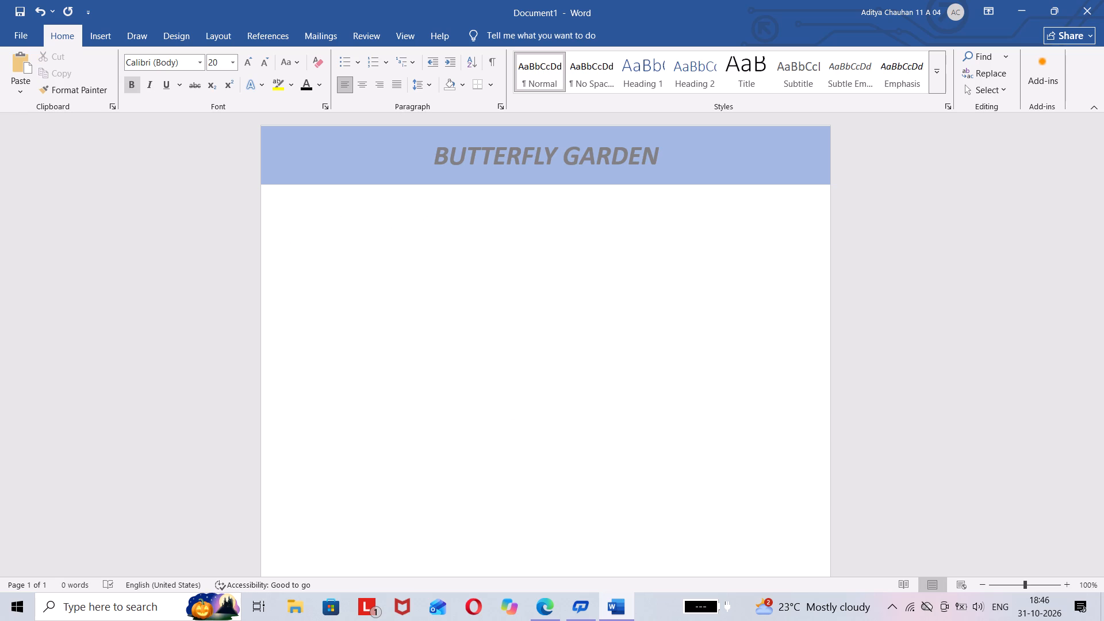
click(128, 93)
key(p)
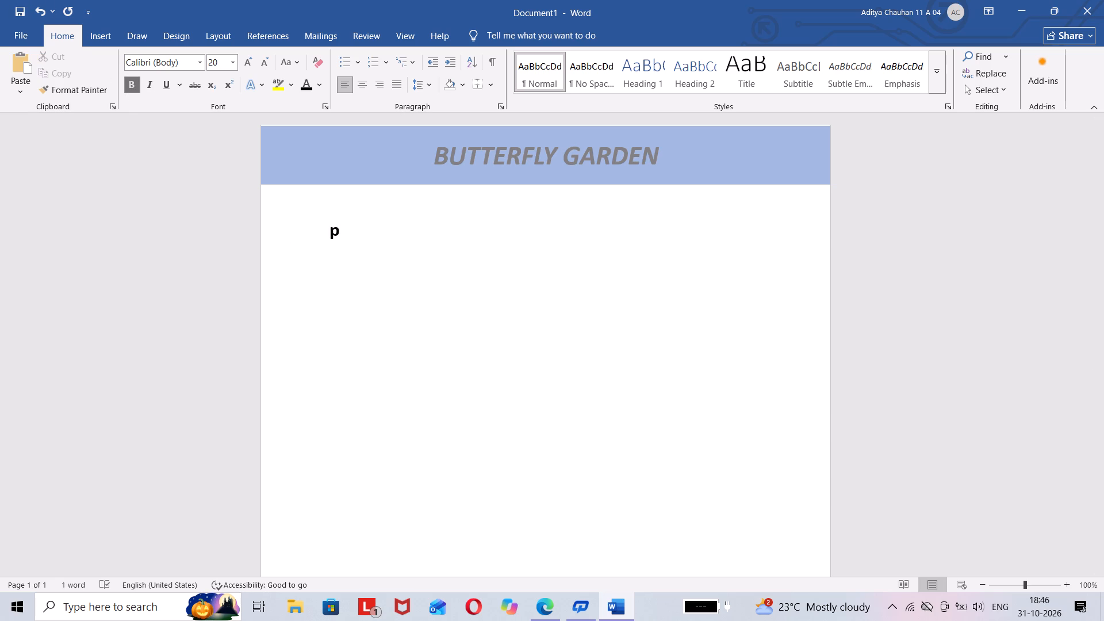
text(lant)
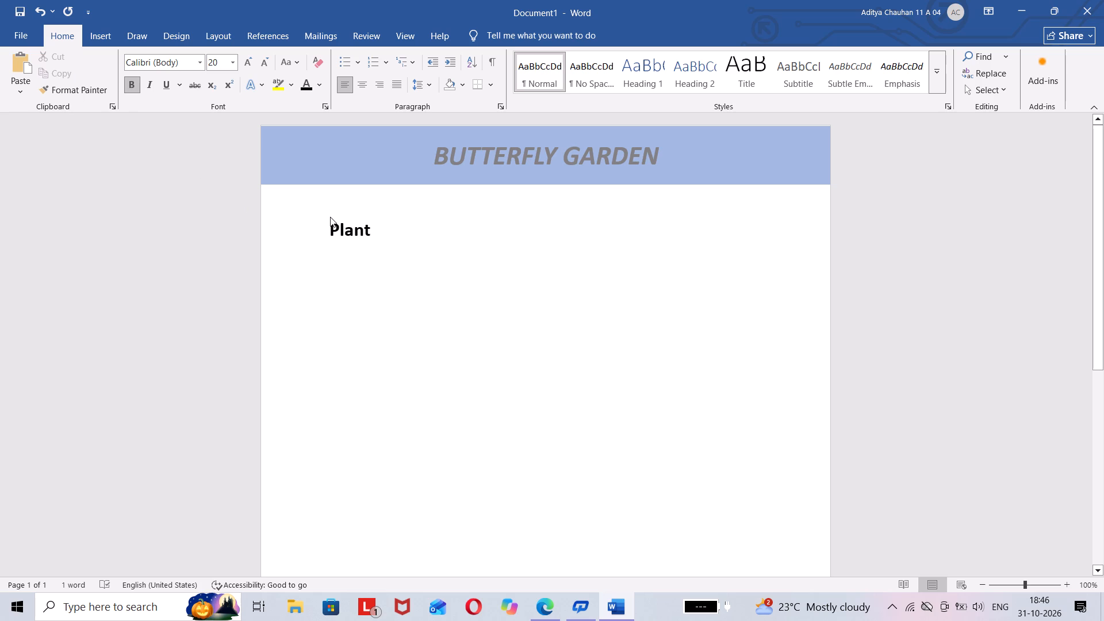
Underline the "Plant" heading and add a colon after it.
drag(330, 229, 373, 230)
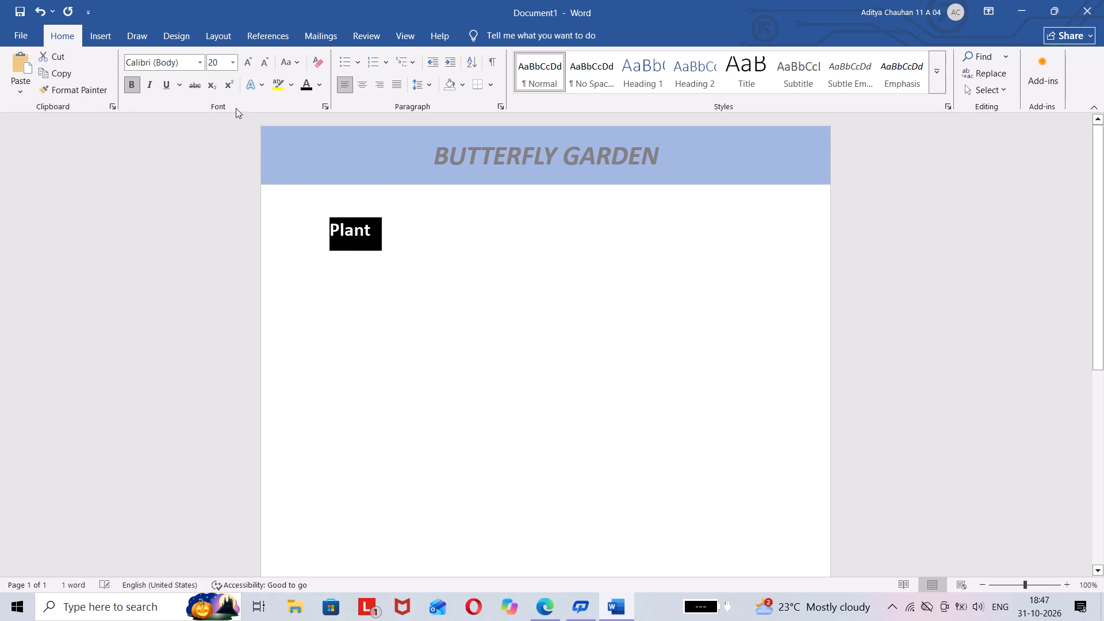
click(167, 87)
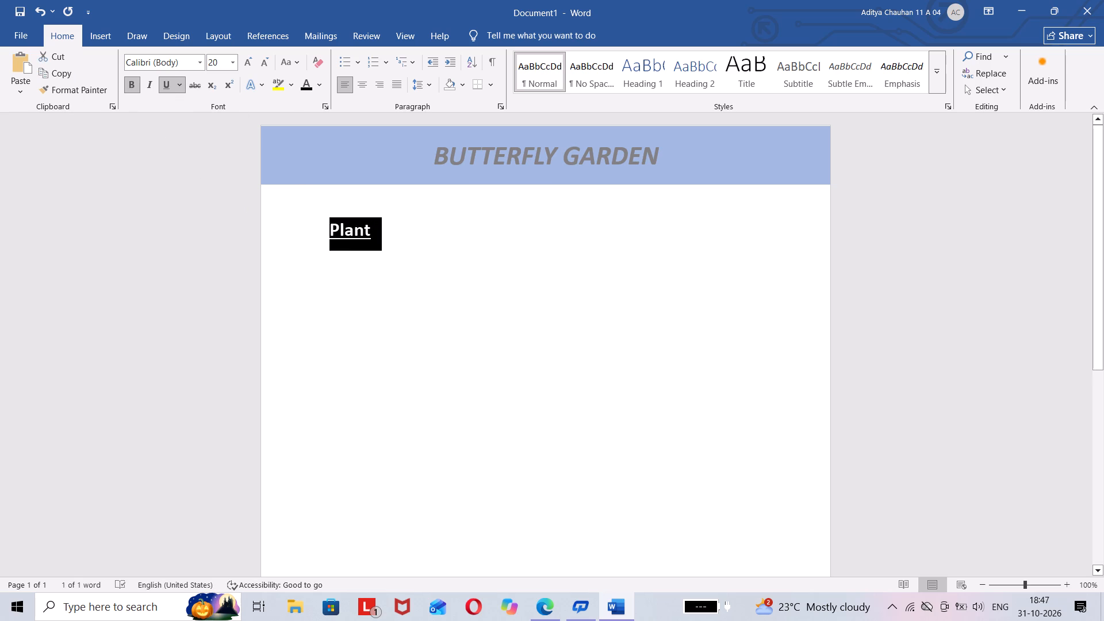
click(455, 246)
key(shift+colon)
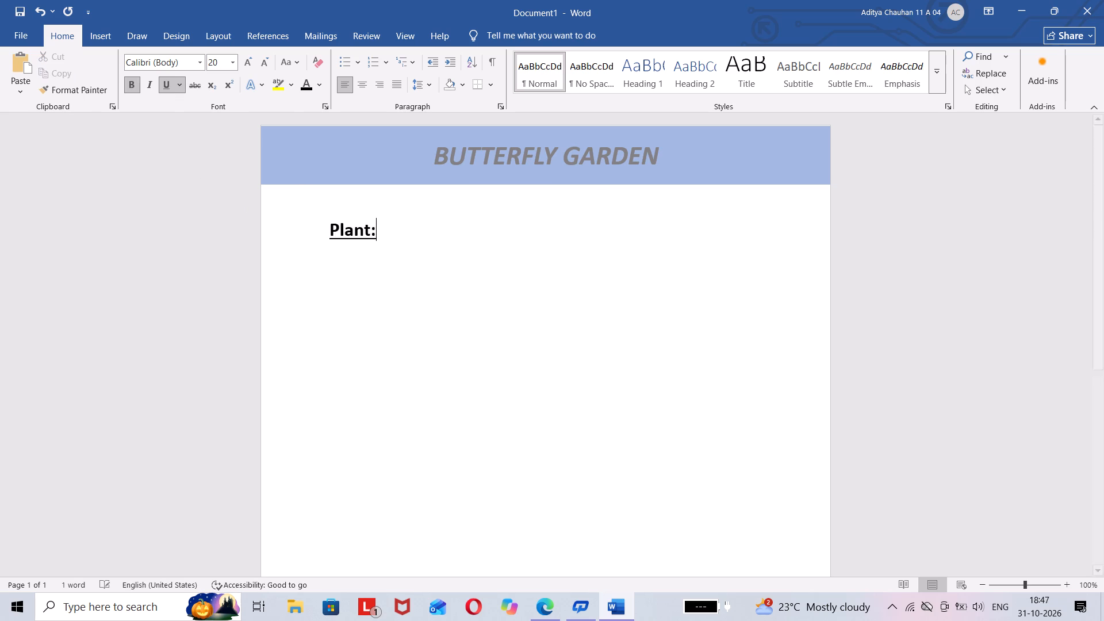
Start a numbered list below the "Plant:" heading, leaving two blank lines between them.
click(424, 260)
key(Return)
click(373, 65)
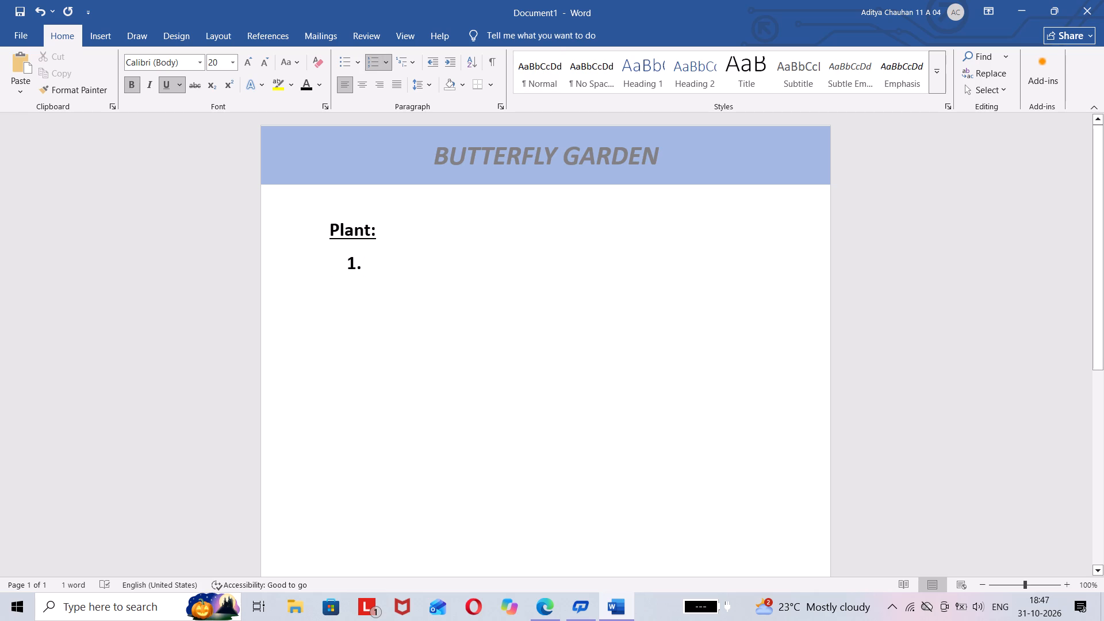
key(BackSpace)
key(Return)
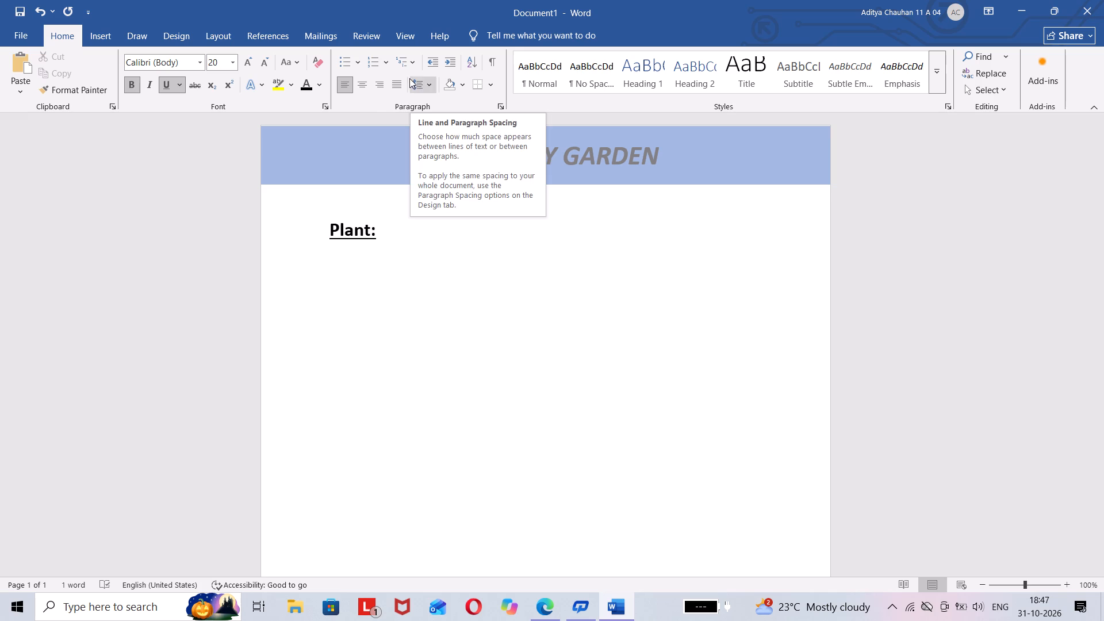
key(Left)
key(Left)
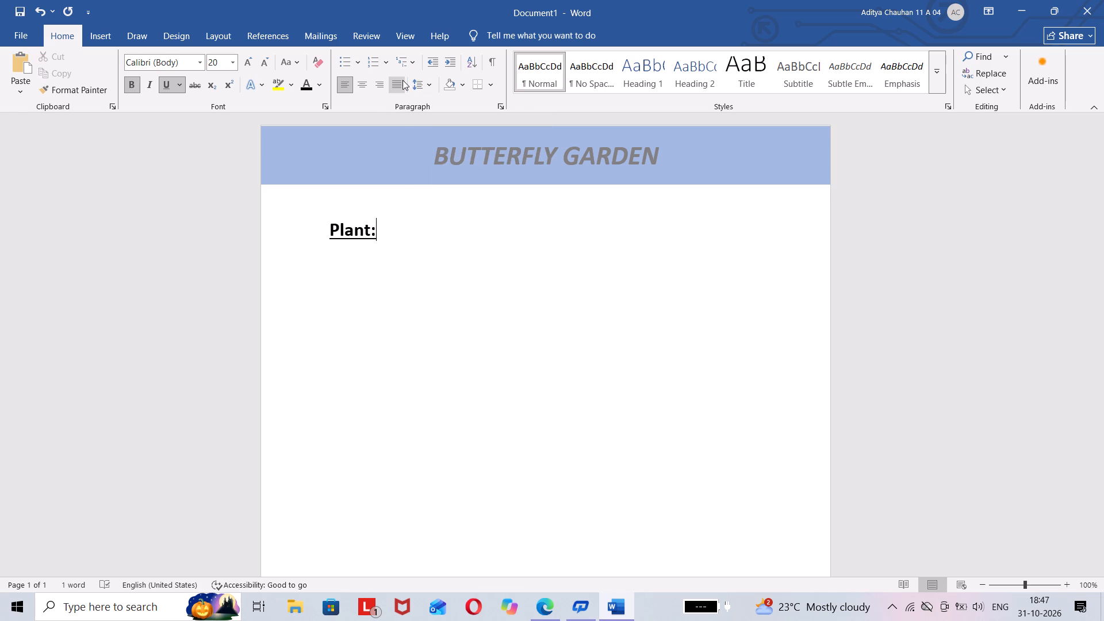
key(Return)
key(Return)
key(Return)
key(Return)
key(BackSpace)
click(378, 66)
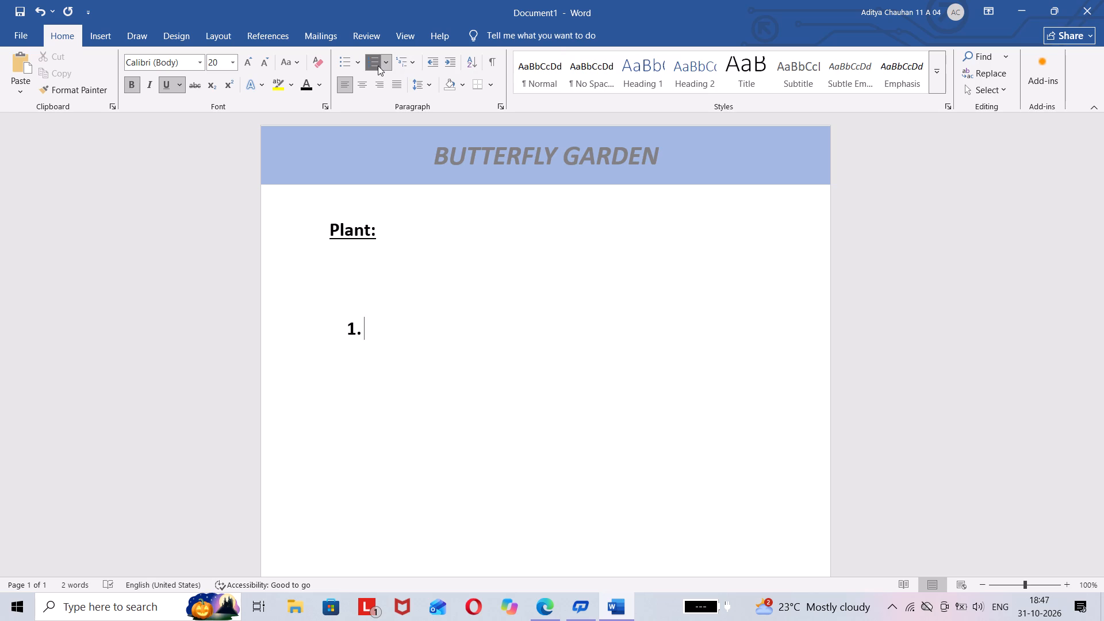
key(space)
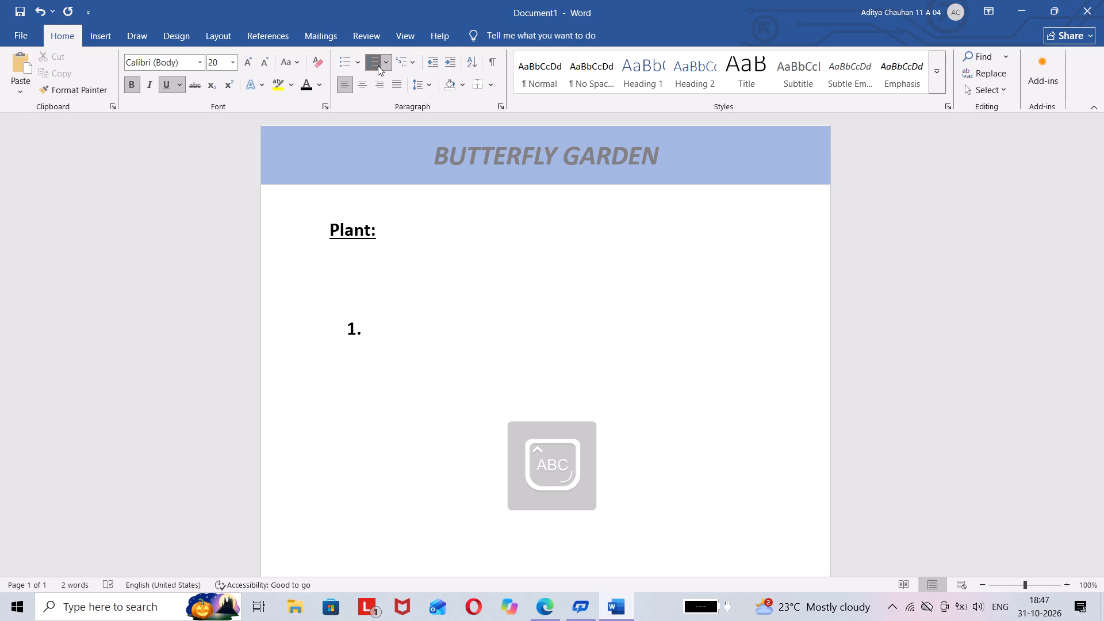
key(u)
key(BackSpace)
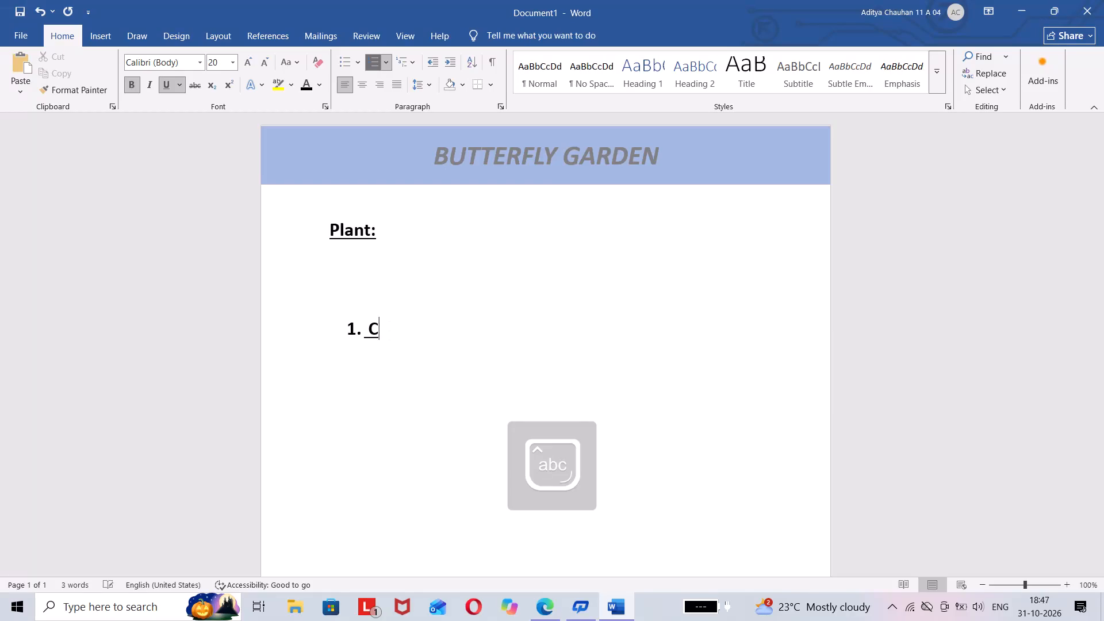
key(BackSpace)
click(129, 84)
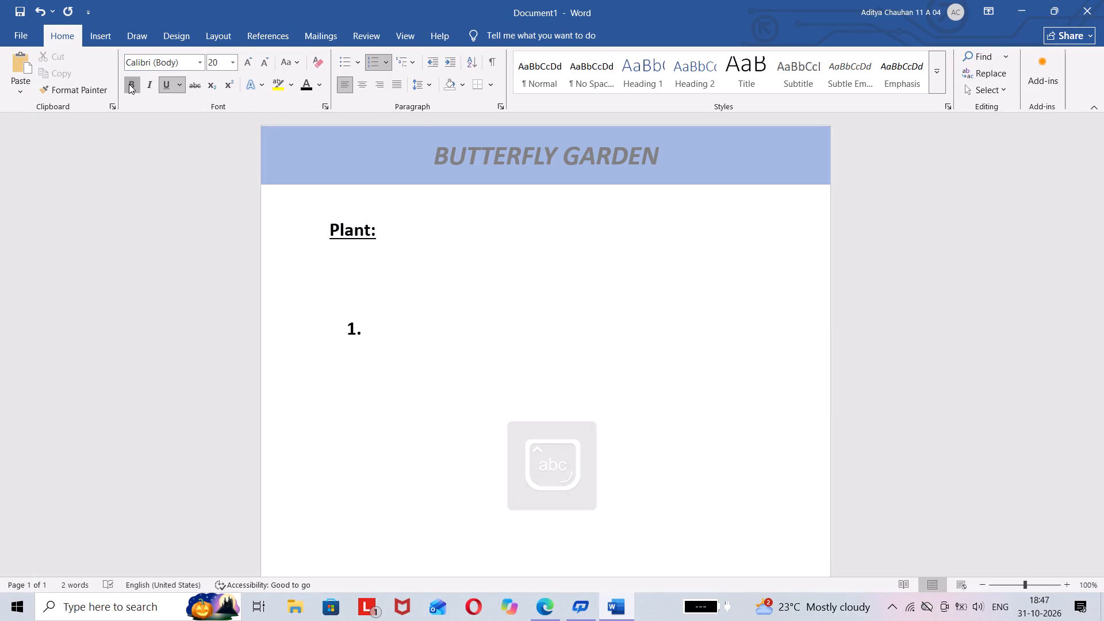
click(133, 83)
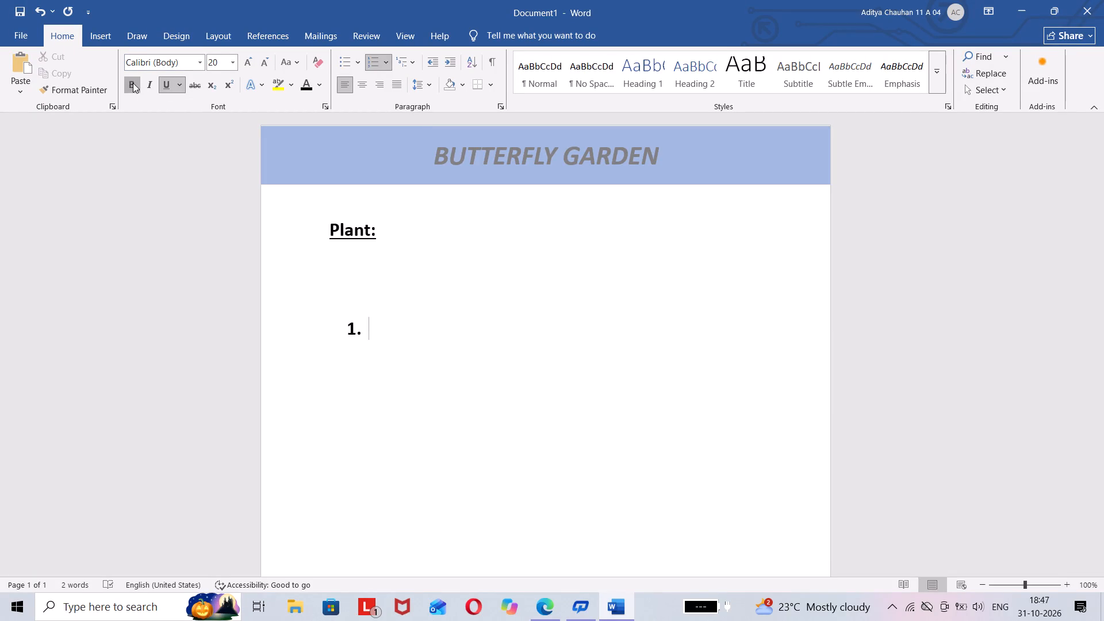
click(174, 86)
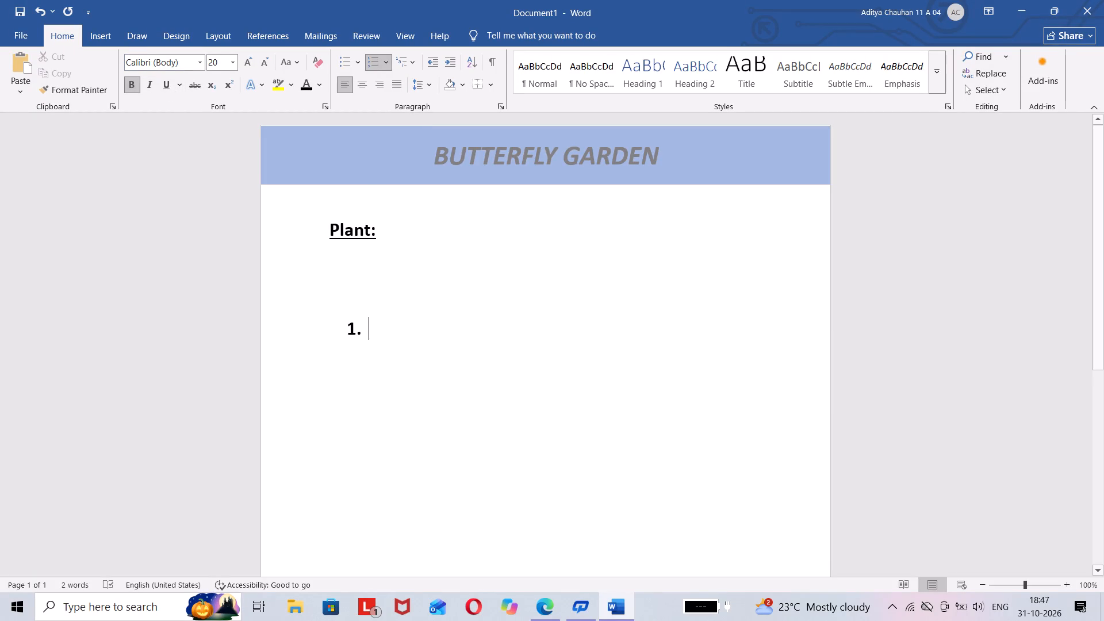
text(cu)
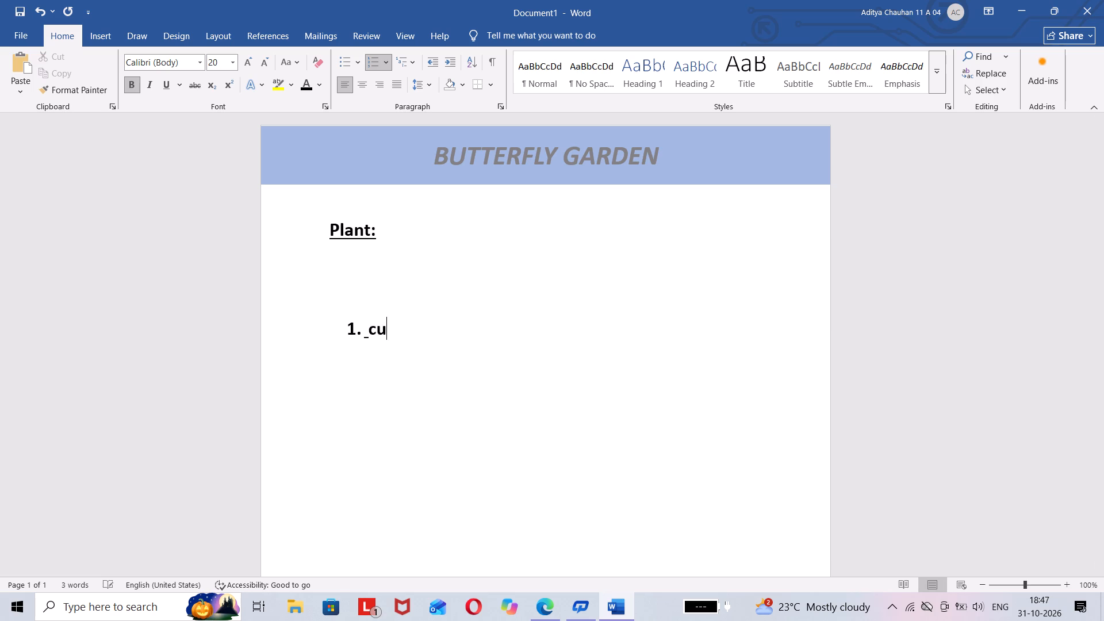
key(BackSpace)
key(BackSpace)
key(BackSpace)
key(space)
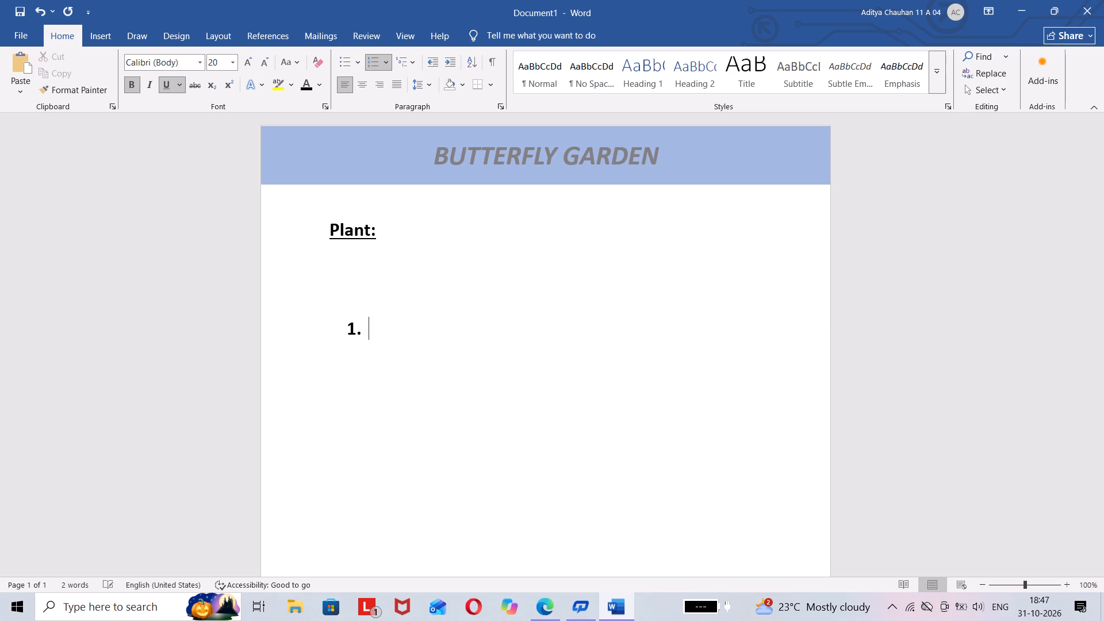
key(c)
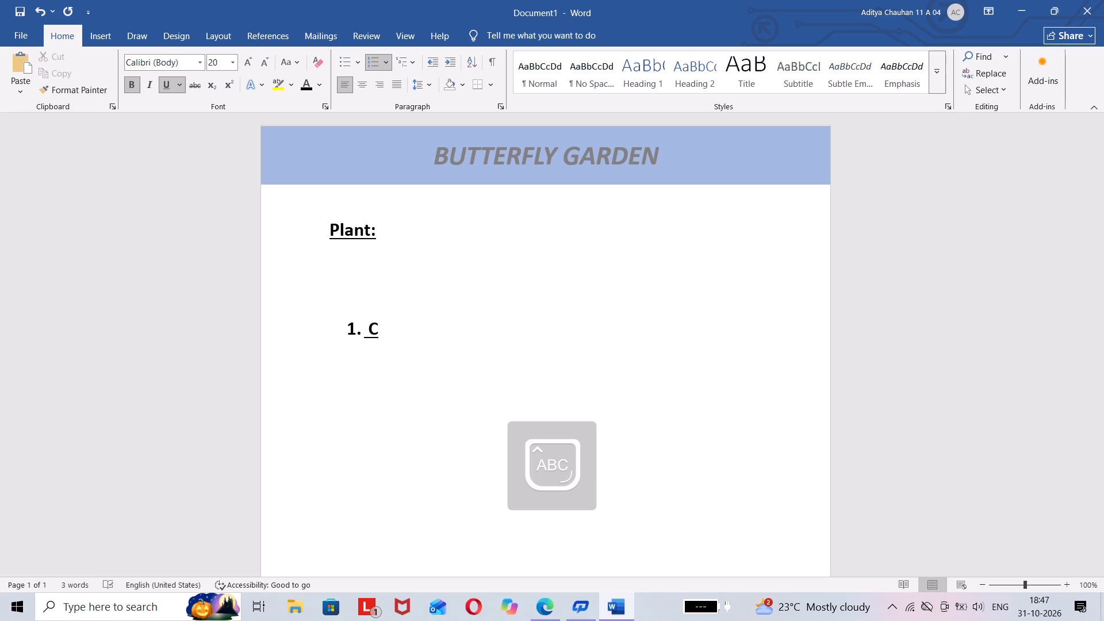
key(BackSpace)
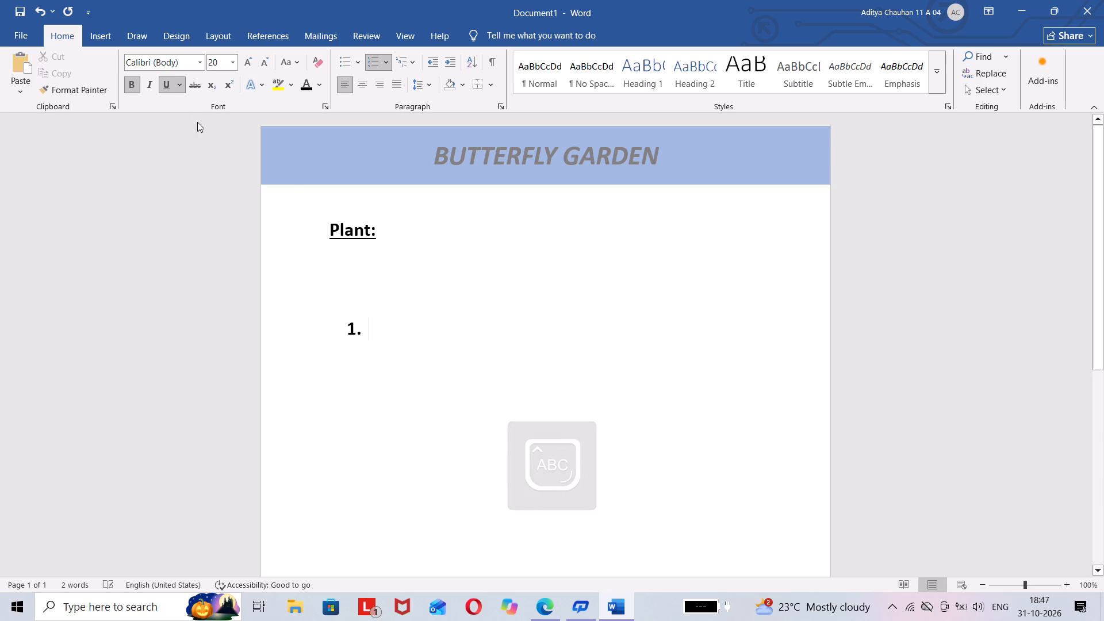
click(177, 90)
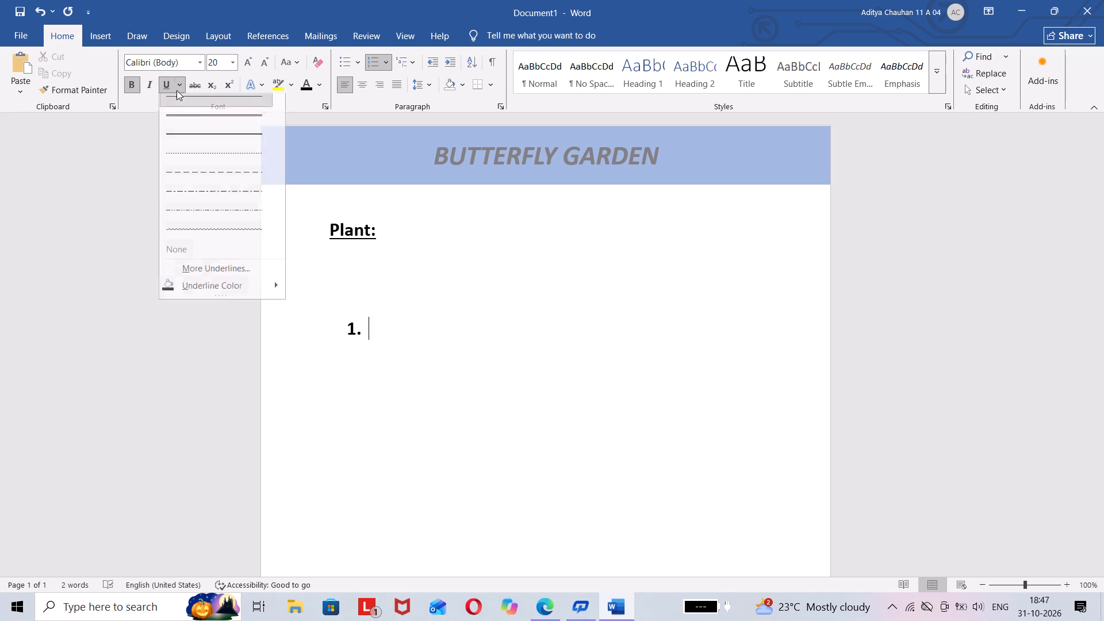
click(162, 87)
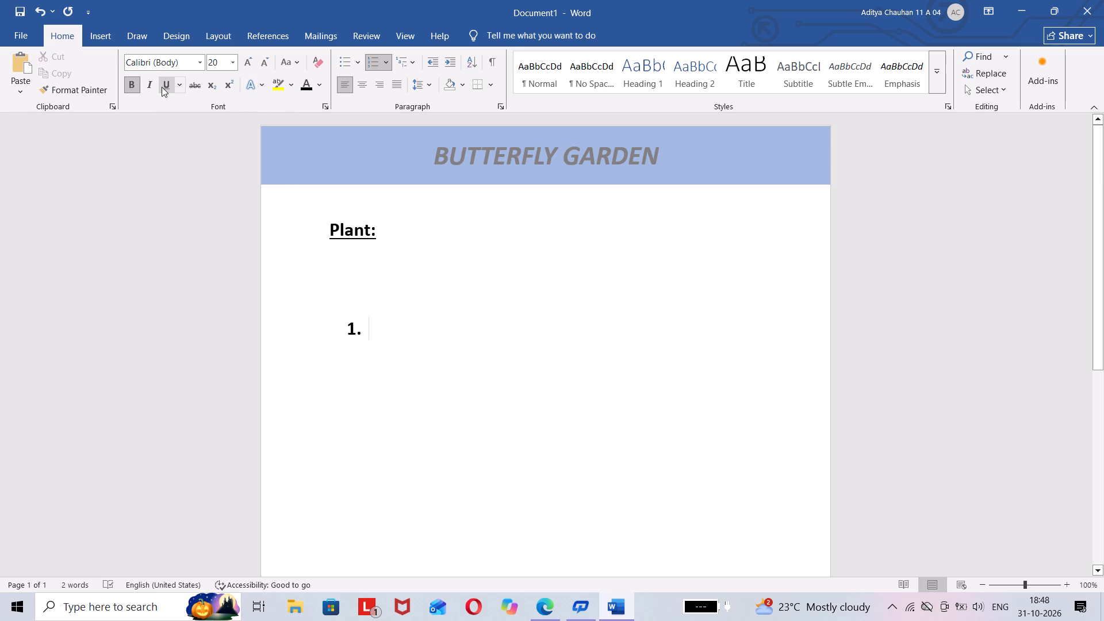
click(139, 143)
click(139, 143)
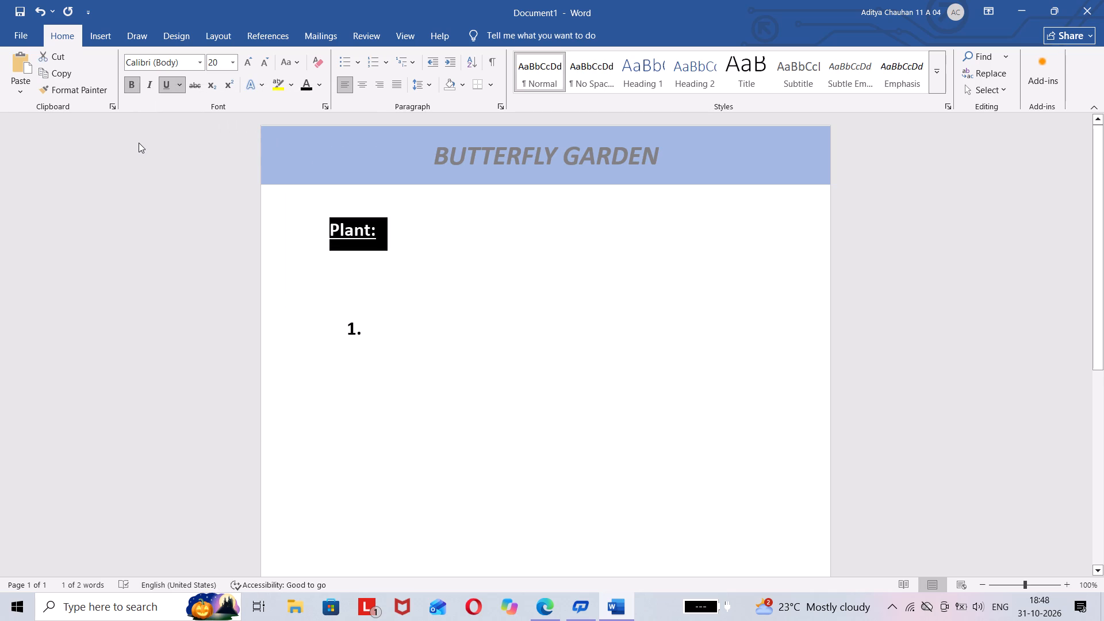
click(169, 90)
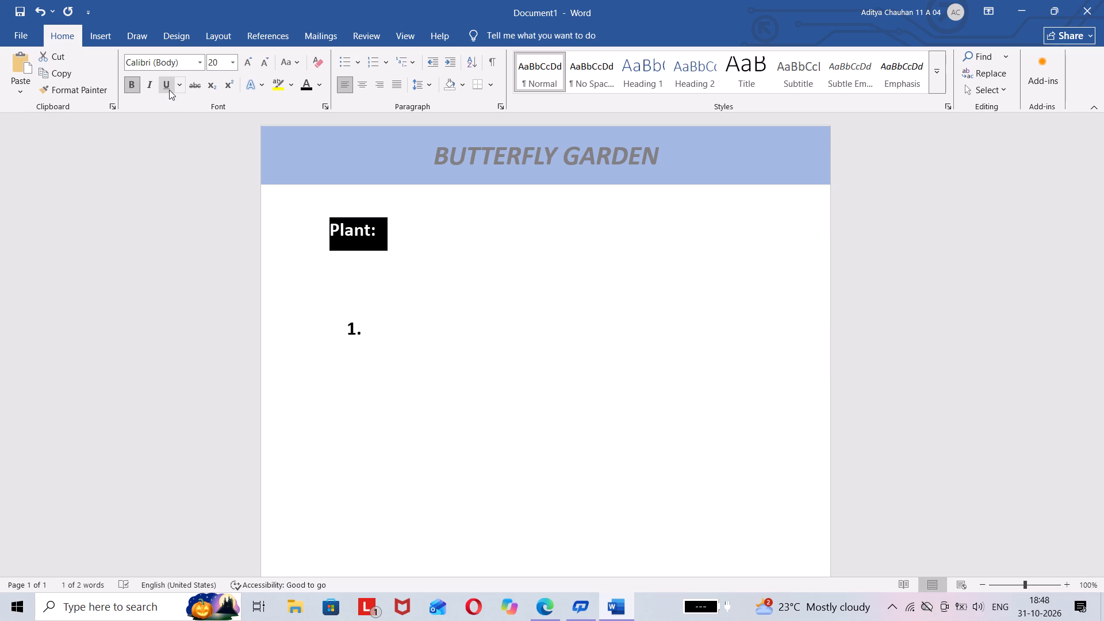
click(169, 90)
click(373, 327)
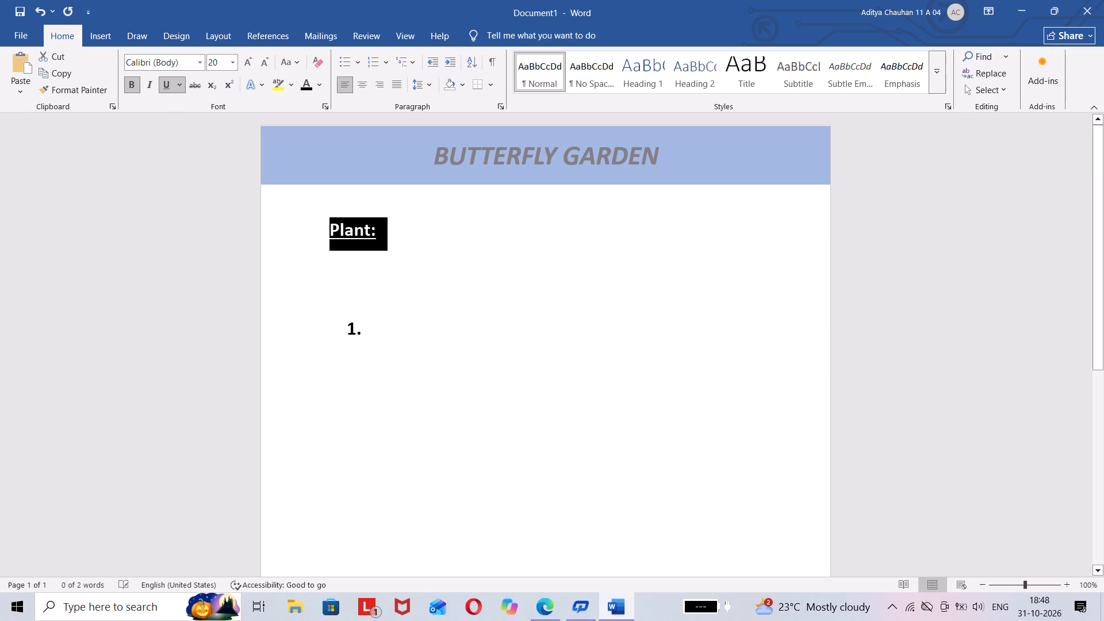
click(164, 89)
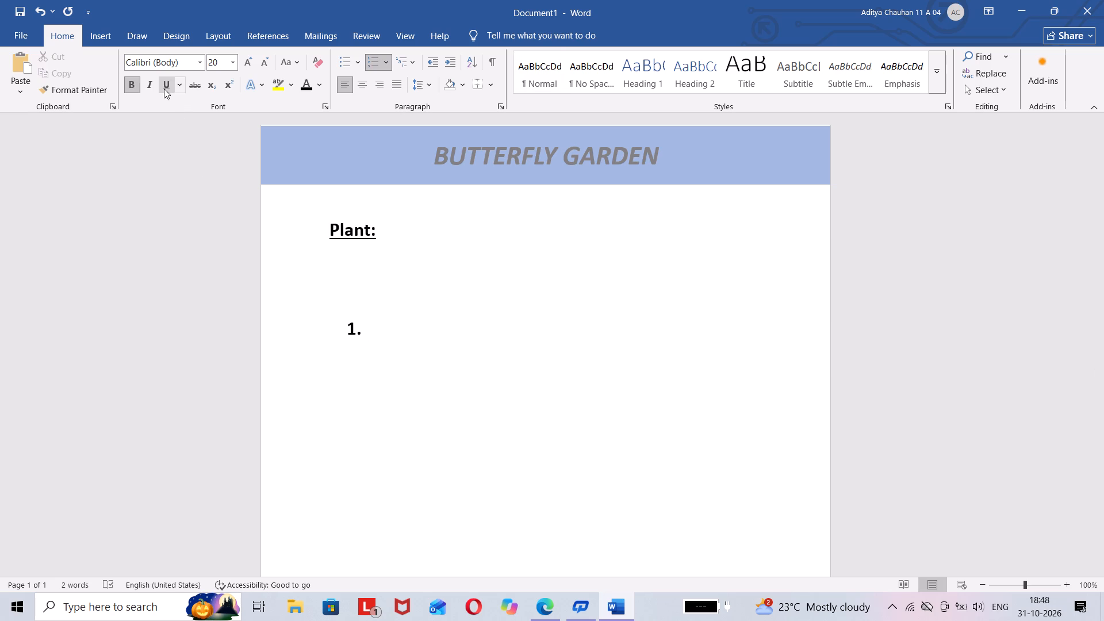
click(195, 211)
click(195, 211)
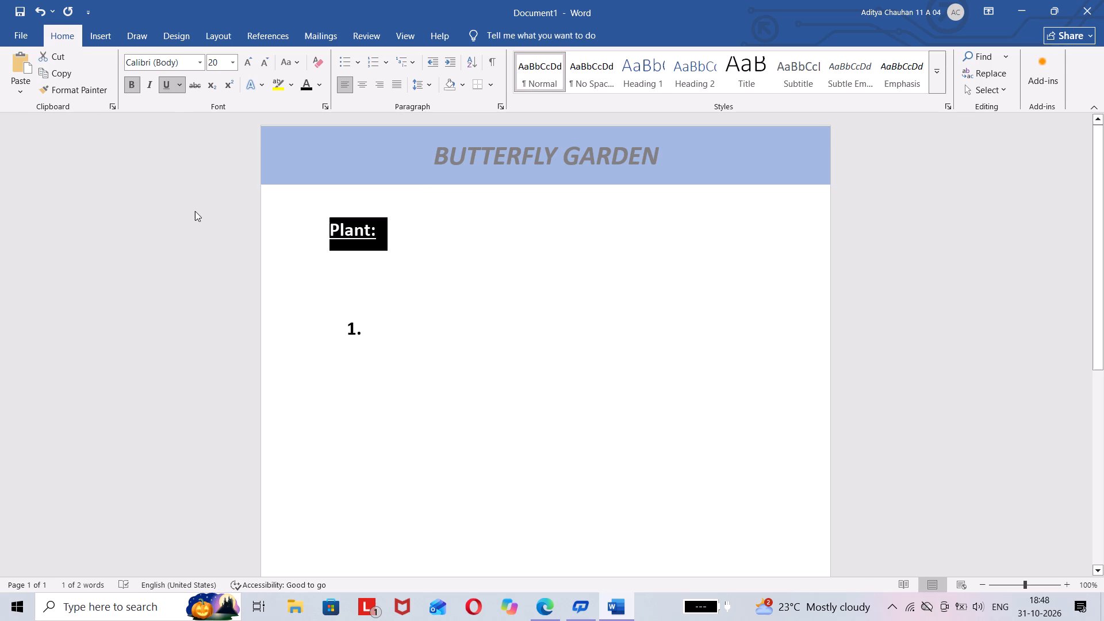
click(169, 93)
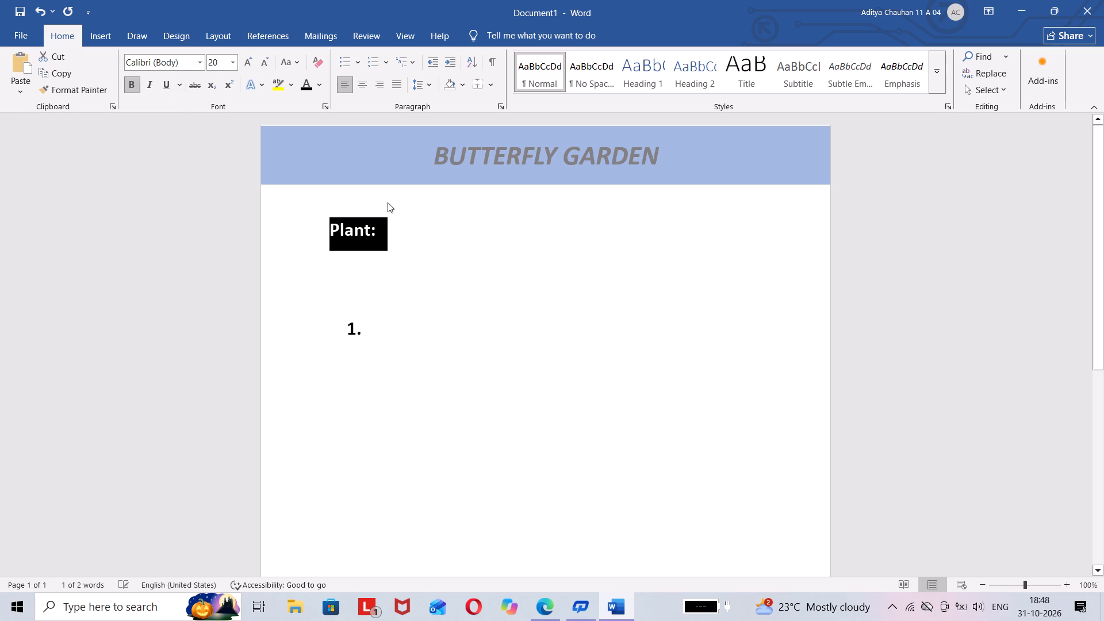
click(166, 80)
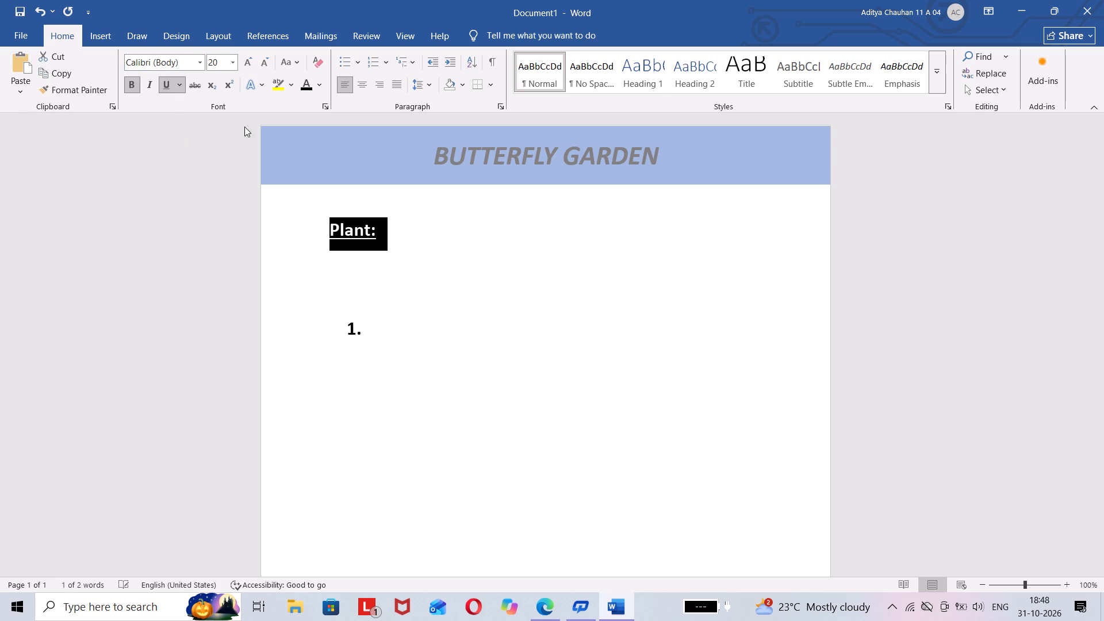
Write "Curry" in bold without underline as the first item of the numbered list.
click(366, 325)
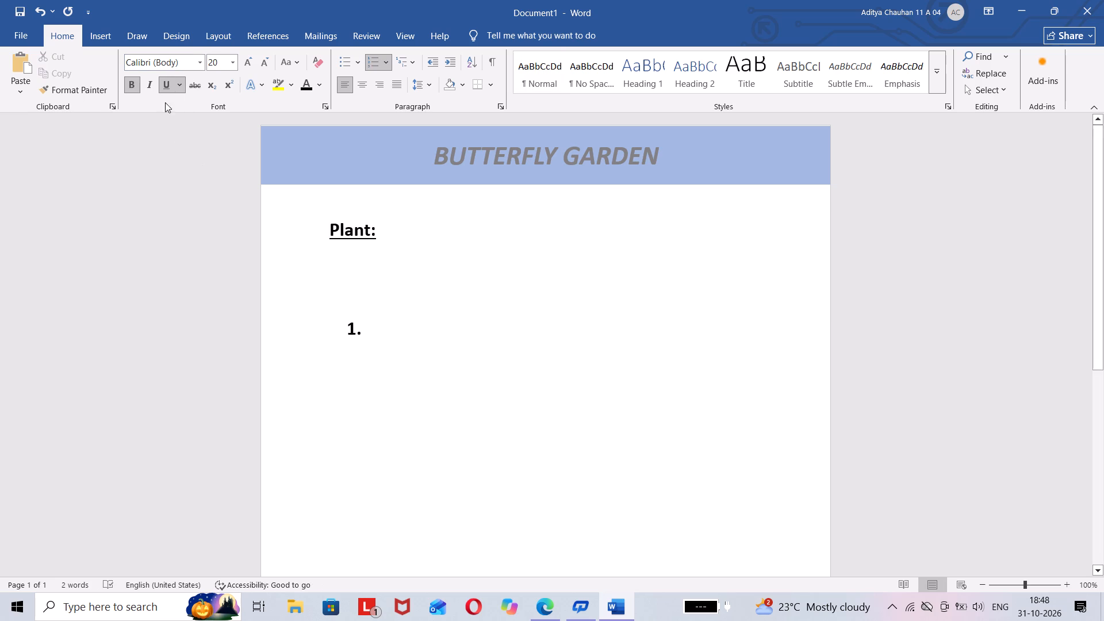
click(171, 90)
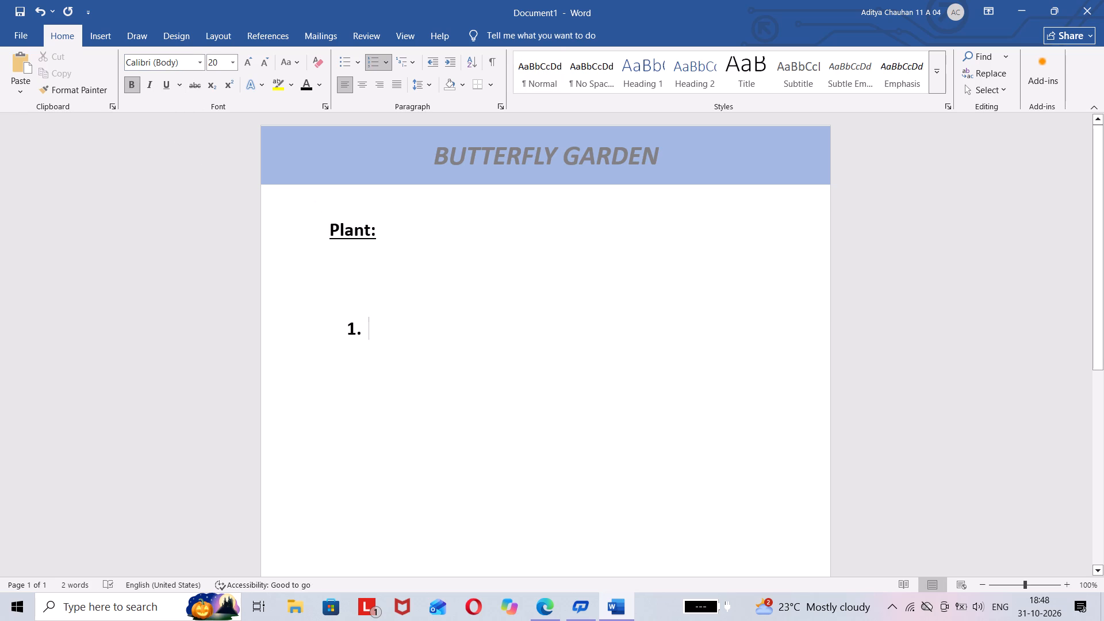
key(c)
key(u)
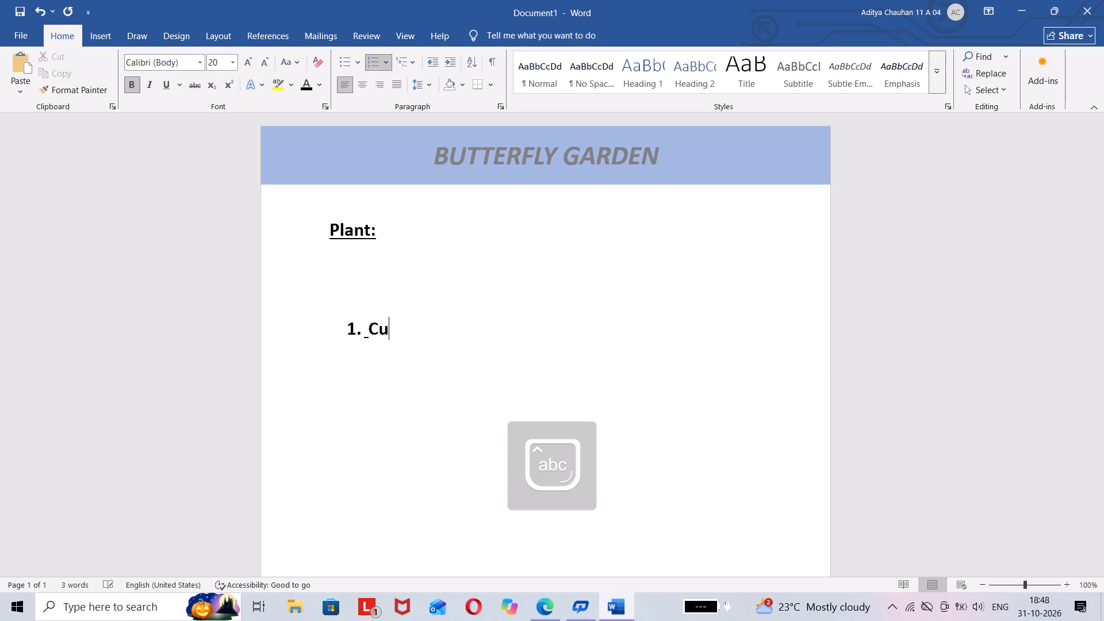
text(rry)
Replace the underlined space before "Curry" with a space that is not underlined, and add a space after the word.
key(Left)
key(Left)
key(Left)
key(Left)
key(Left)
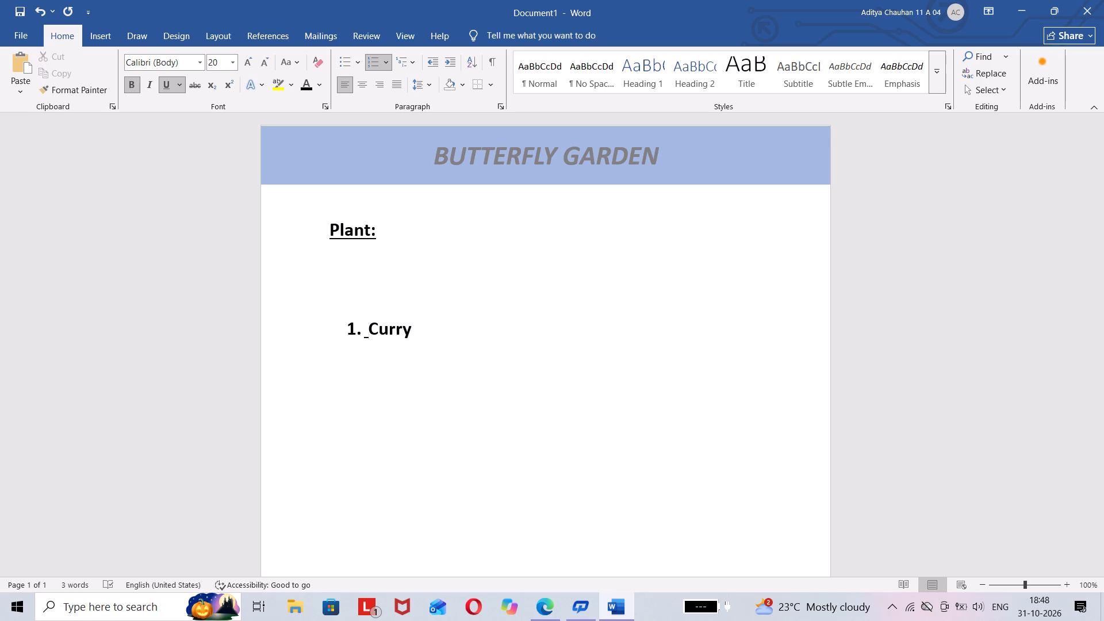
key(BackSpace)
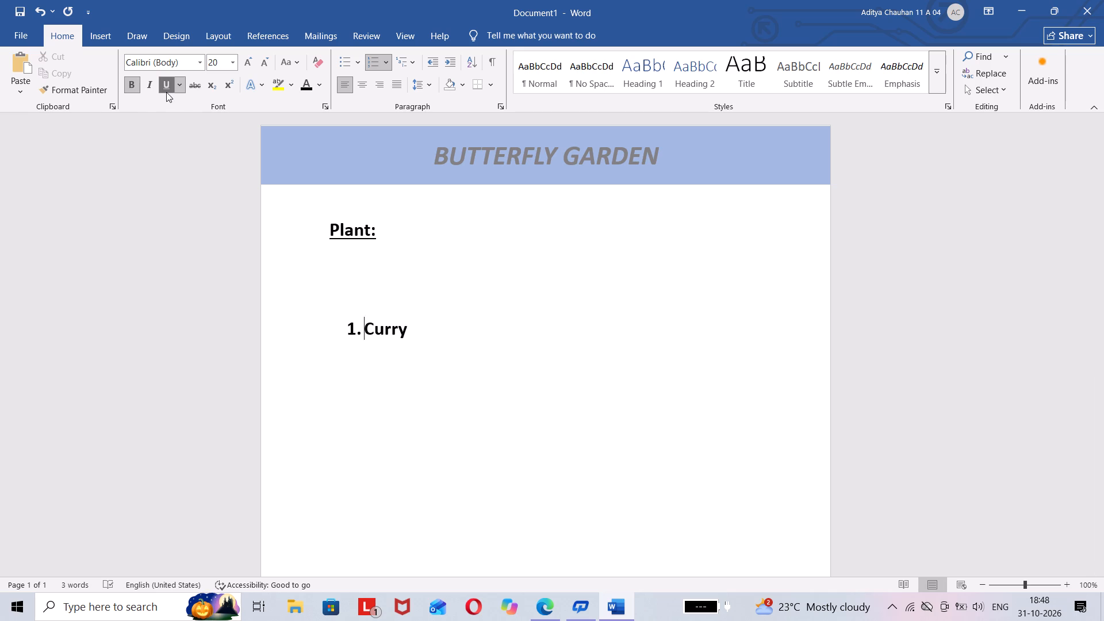
click(166, 92)
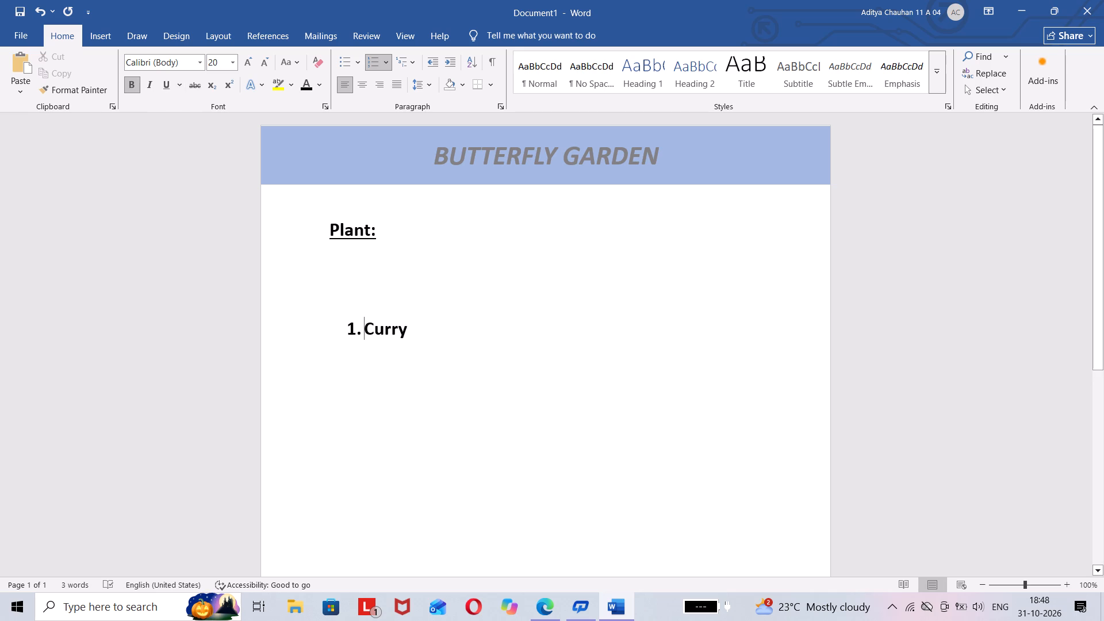
click(410, 329)
key(space)
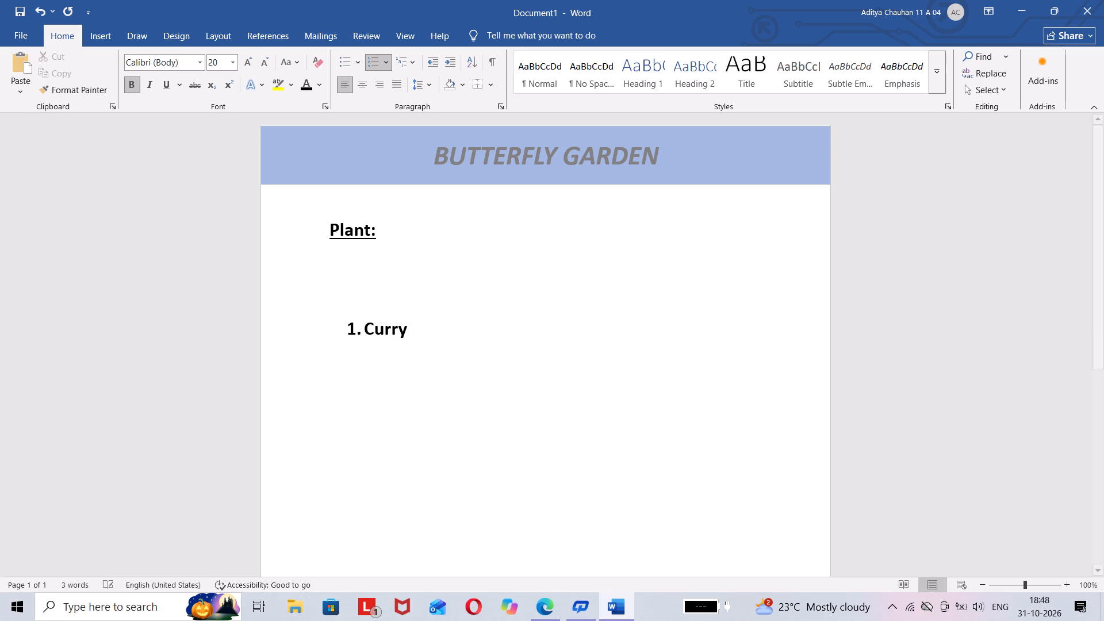
click(361, 331)
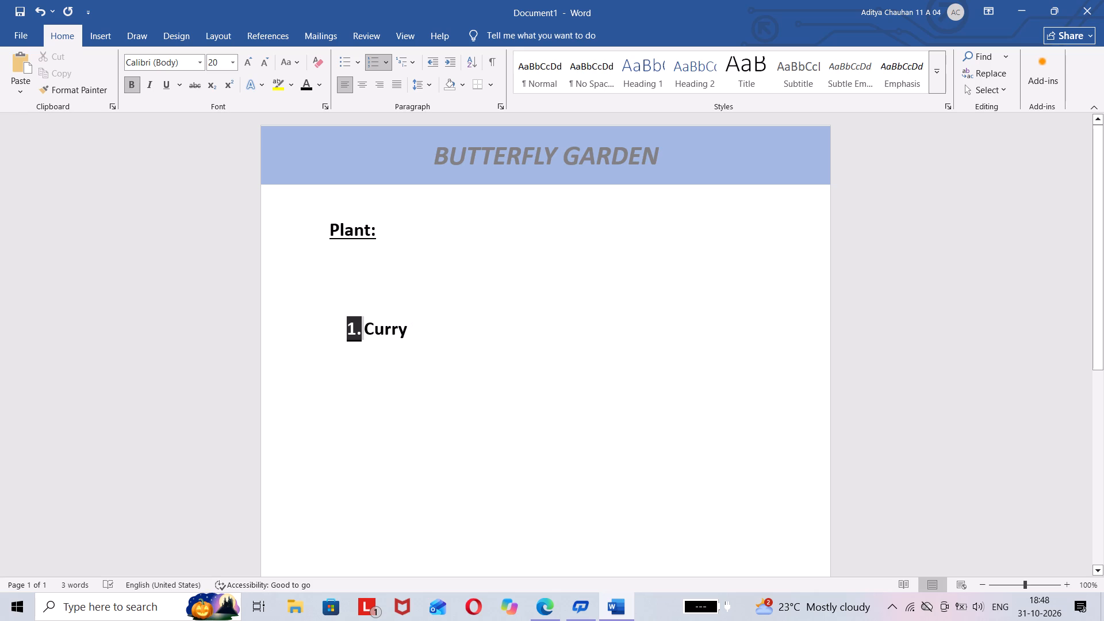
click(361, 331)
click(361, 331)
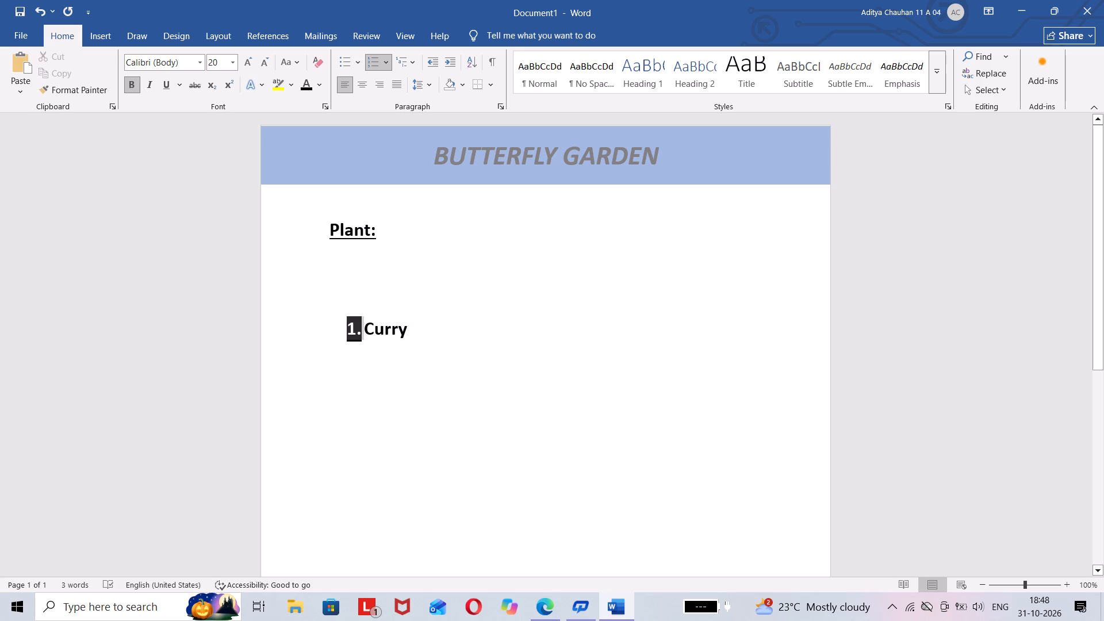
click(363, 329)
key(space)
Complete the first list item so it reads "Curry Leaf Plant".
click(415, 339)
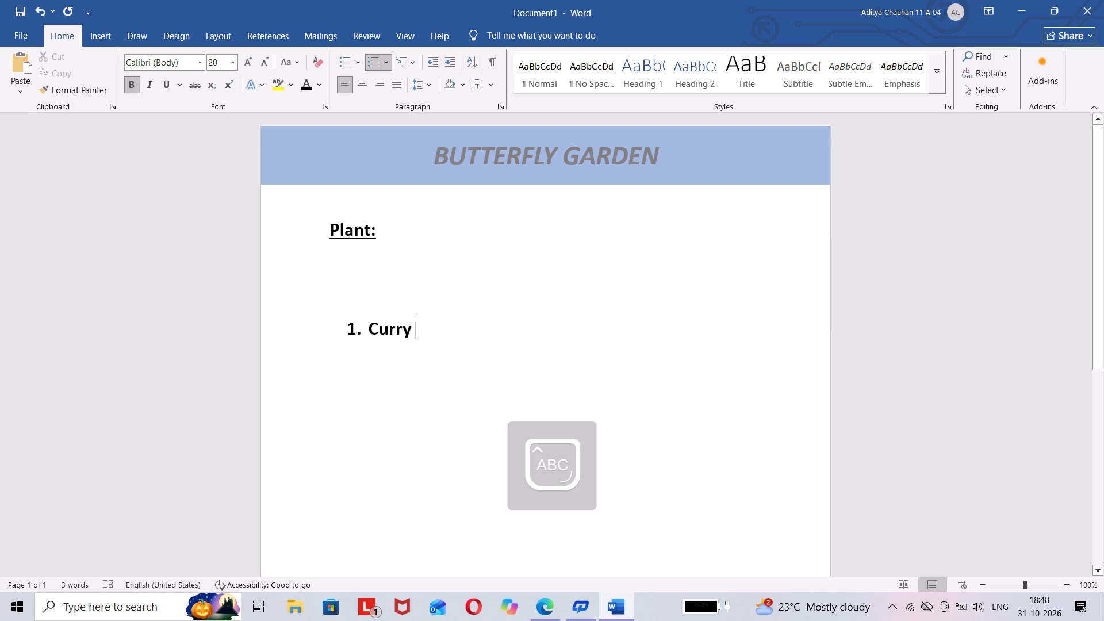
text(eaf)
key(space)
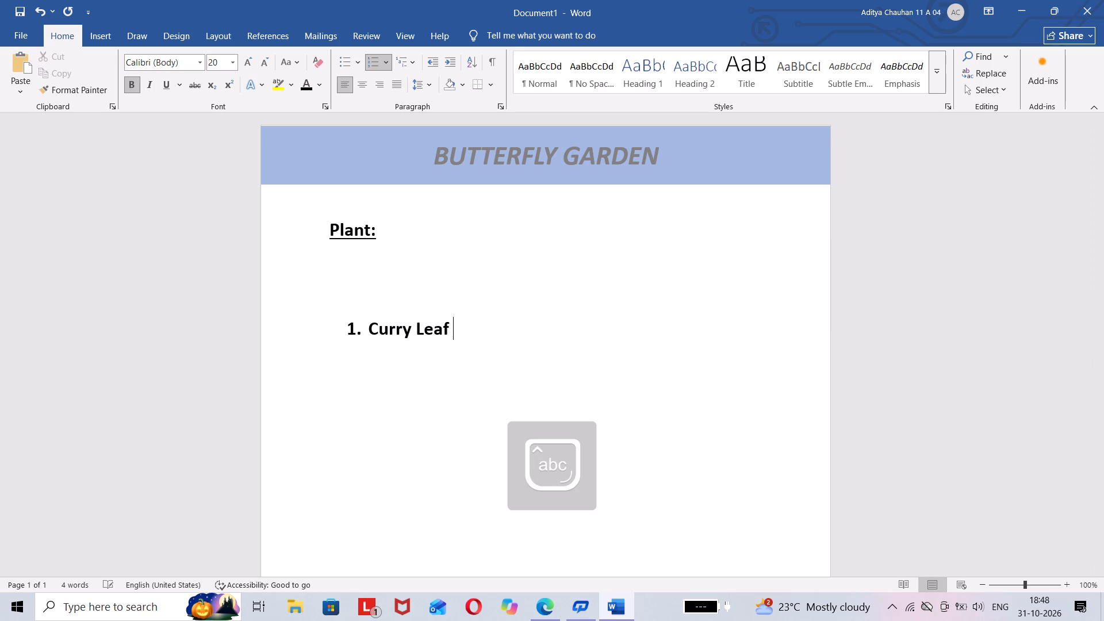
text(ant)
key(space)
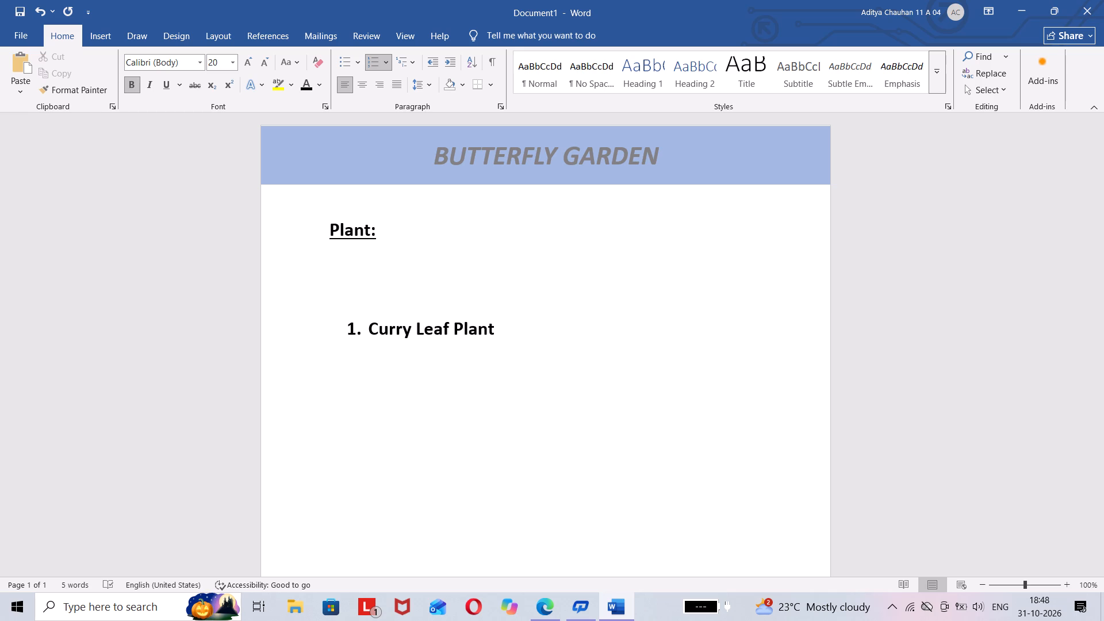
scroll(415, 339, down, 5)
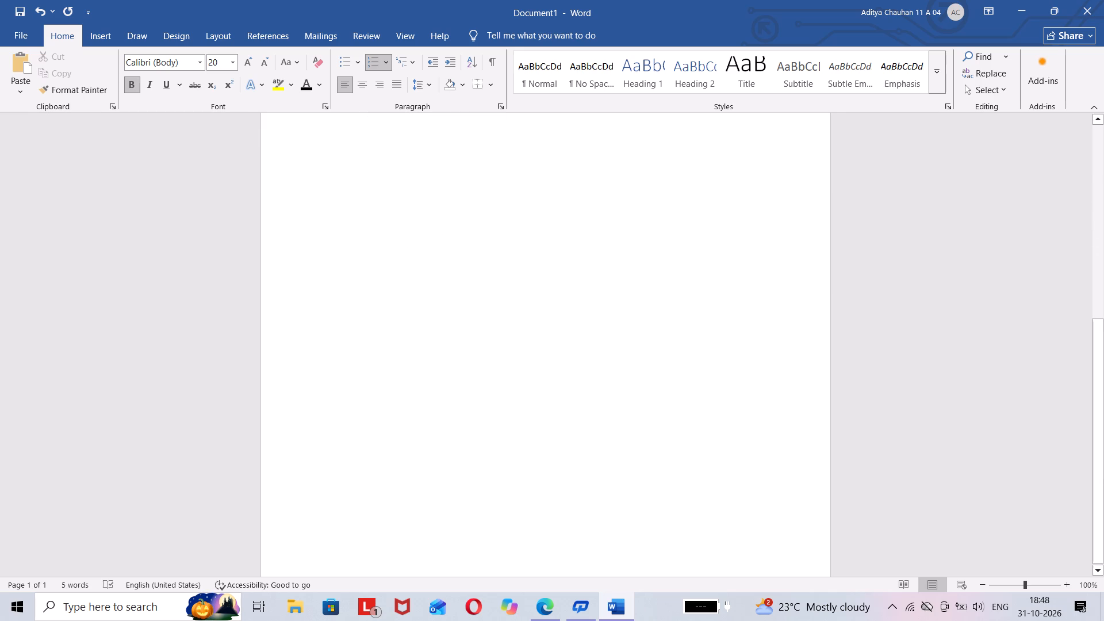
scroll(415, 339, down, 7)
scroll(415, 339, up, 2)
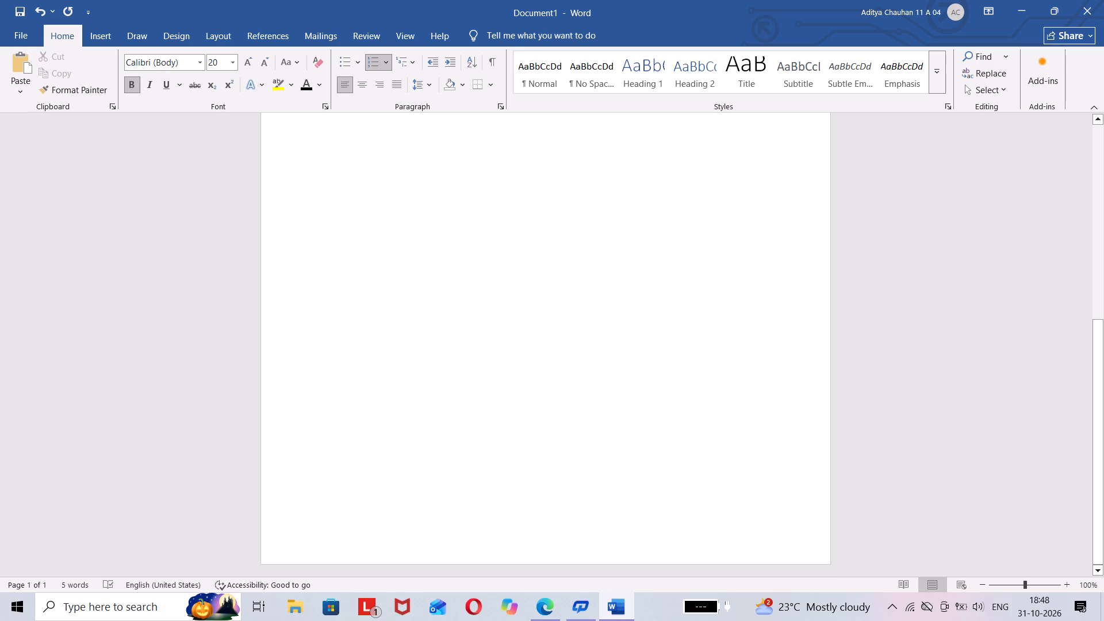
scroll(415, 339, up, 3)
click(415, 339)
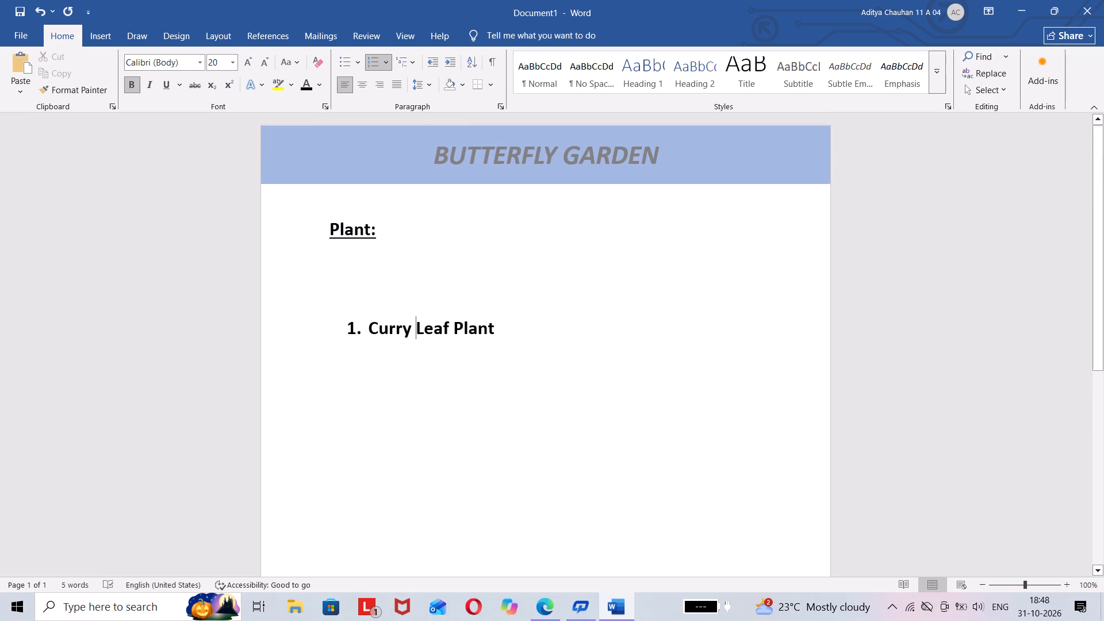
Add an empty unnumbered line directly below the "Curry Leaf Plant" list item.
click(503, 335)
key(Return)
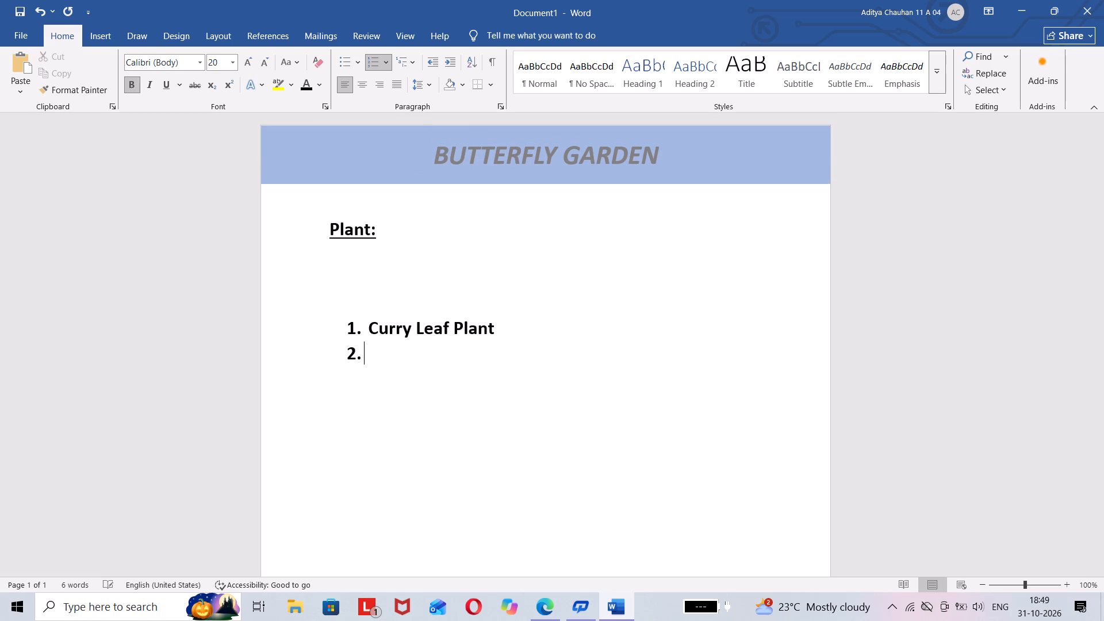
key(BackSpace)
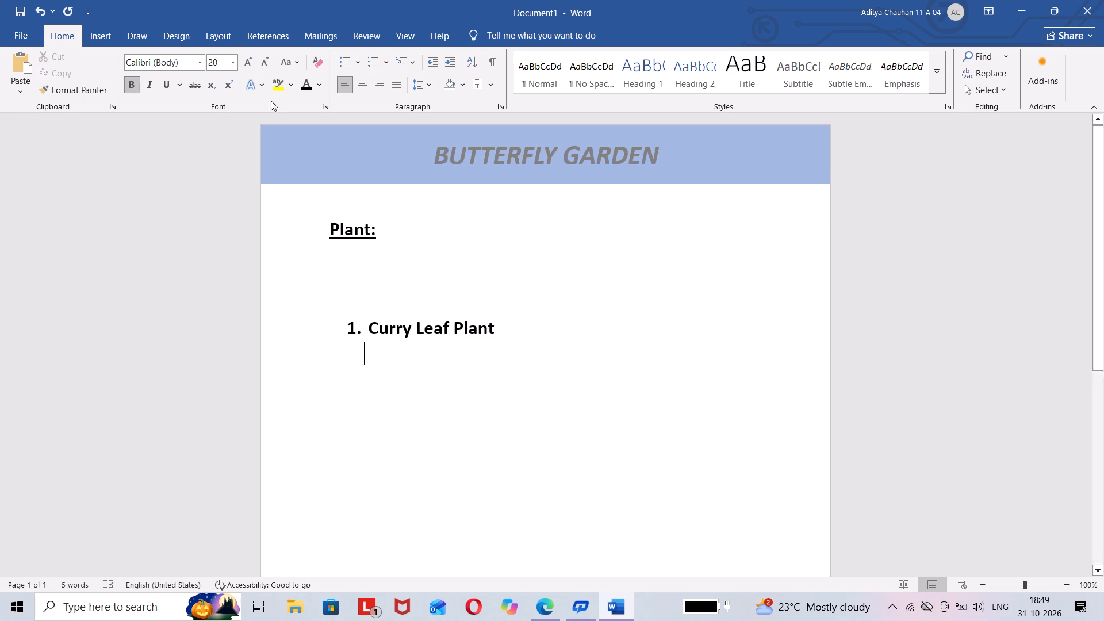
Insert the close-up photo of arching green leaf fronds found by searching online pictures for "curry leaf plant", below the list item.
click(103, 37)
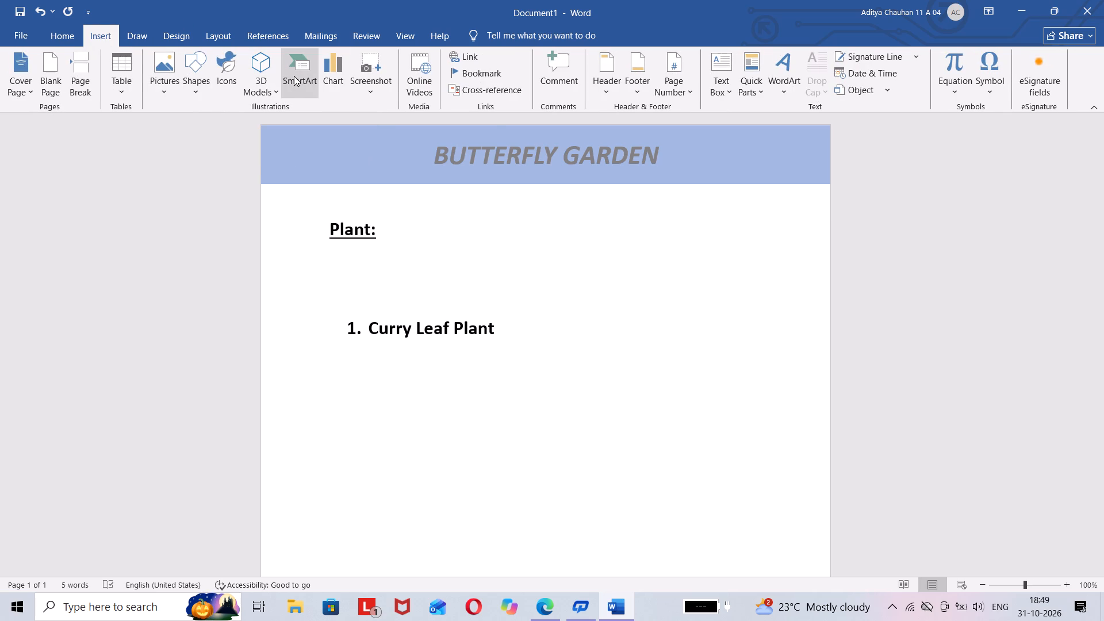
click(170, 75)
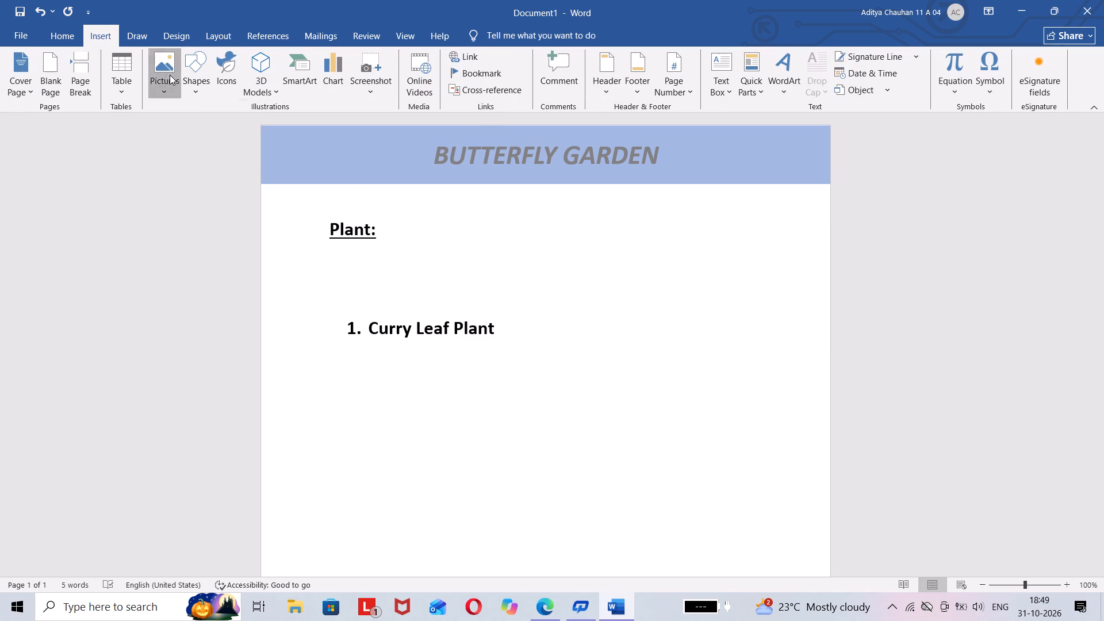
click(189, 145)
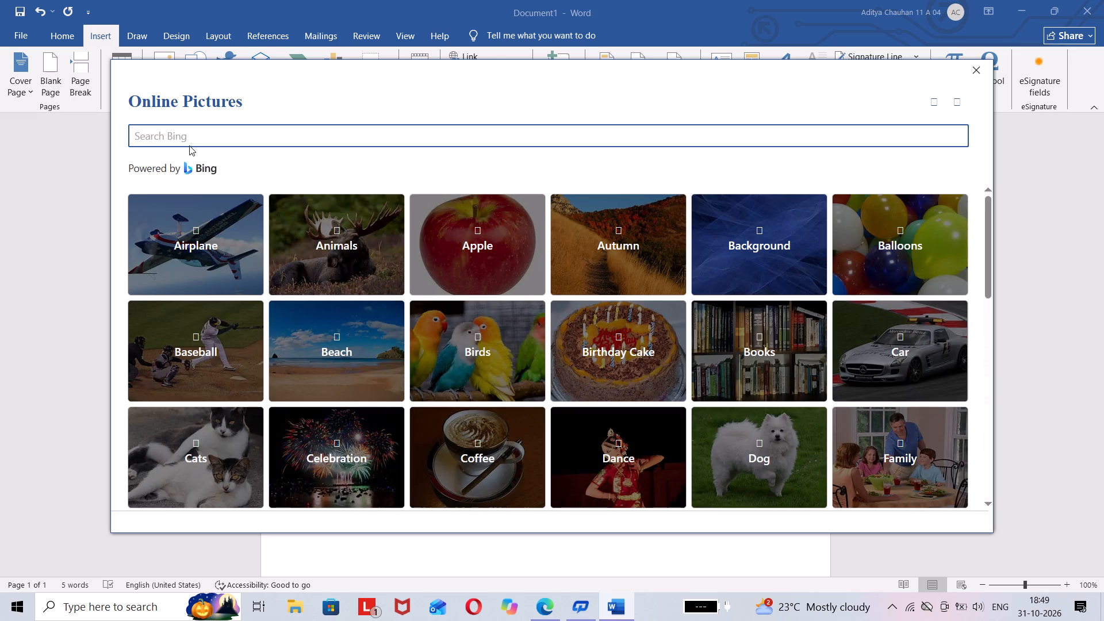
text(curry leaf)
key(space)
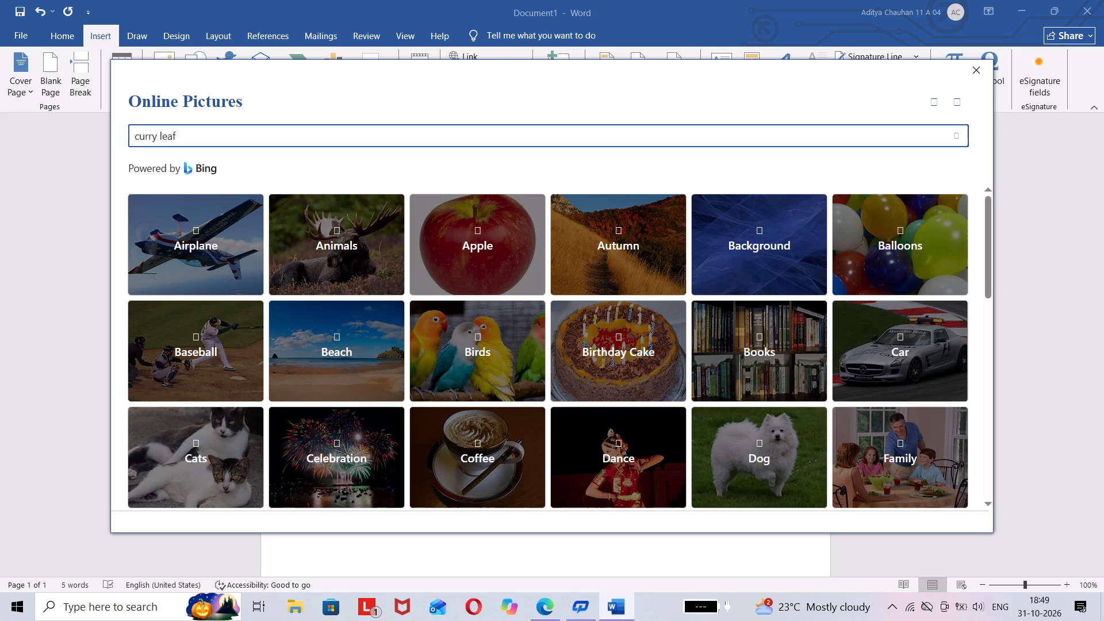
scroll(183, 142, down, 2)
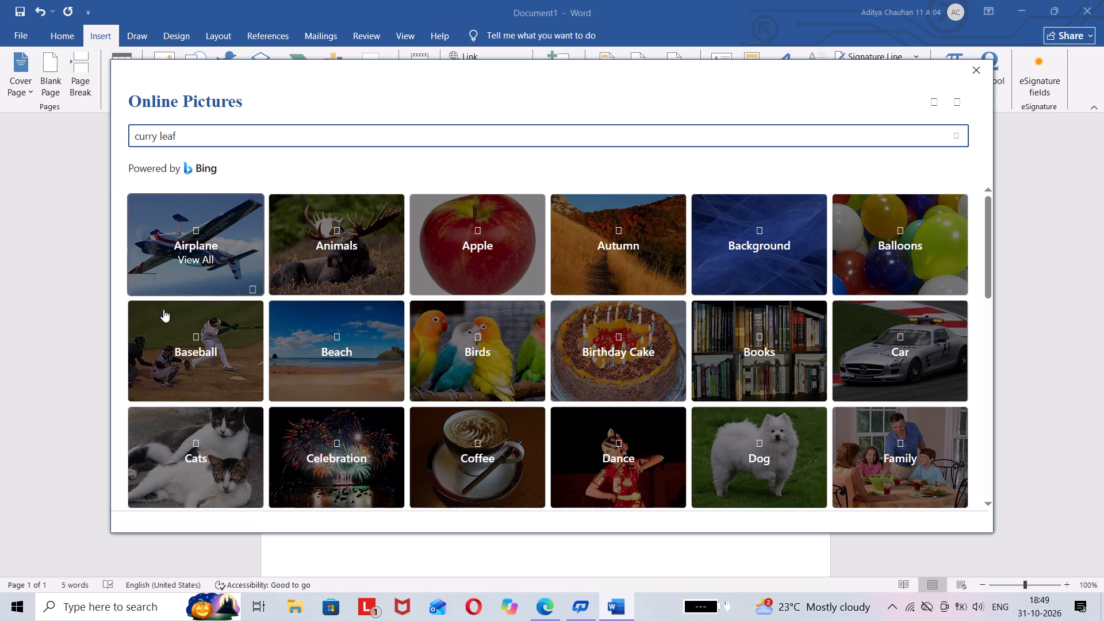
scroll(325, 279, down, 2)
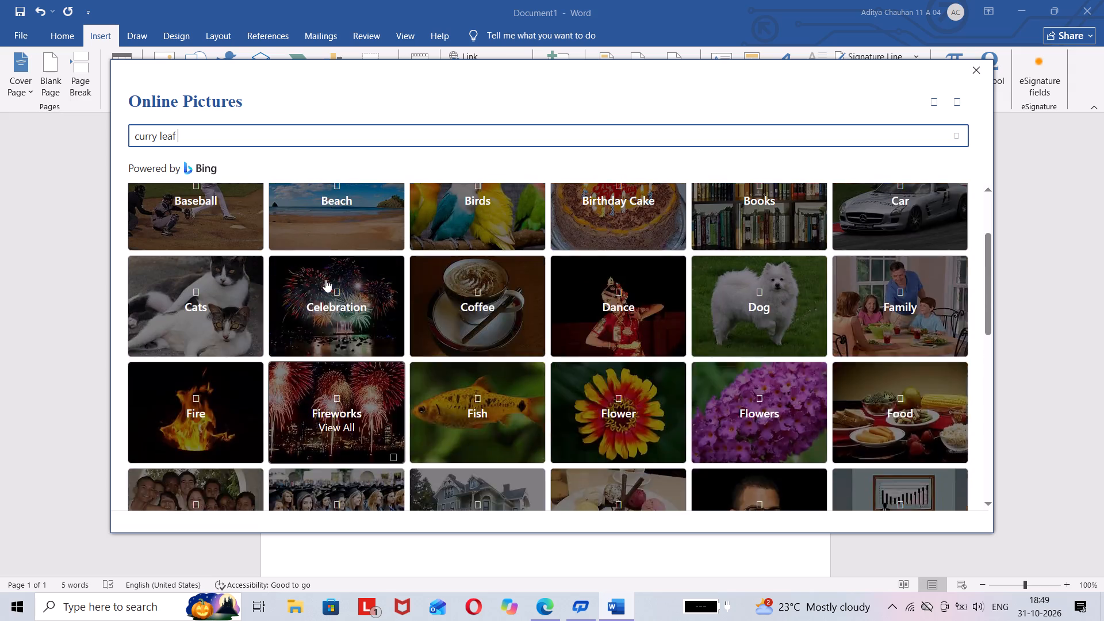
text(plant)
key(space)
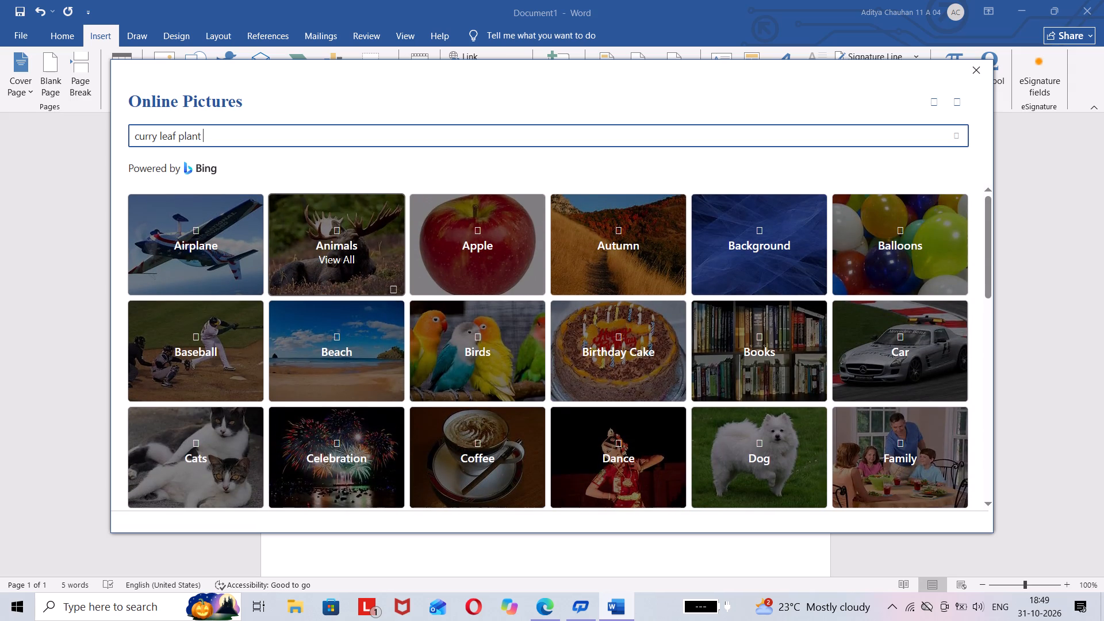
key(Return)
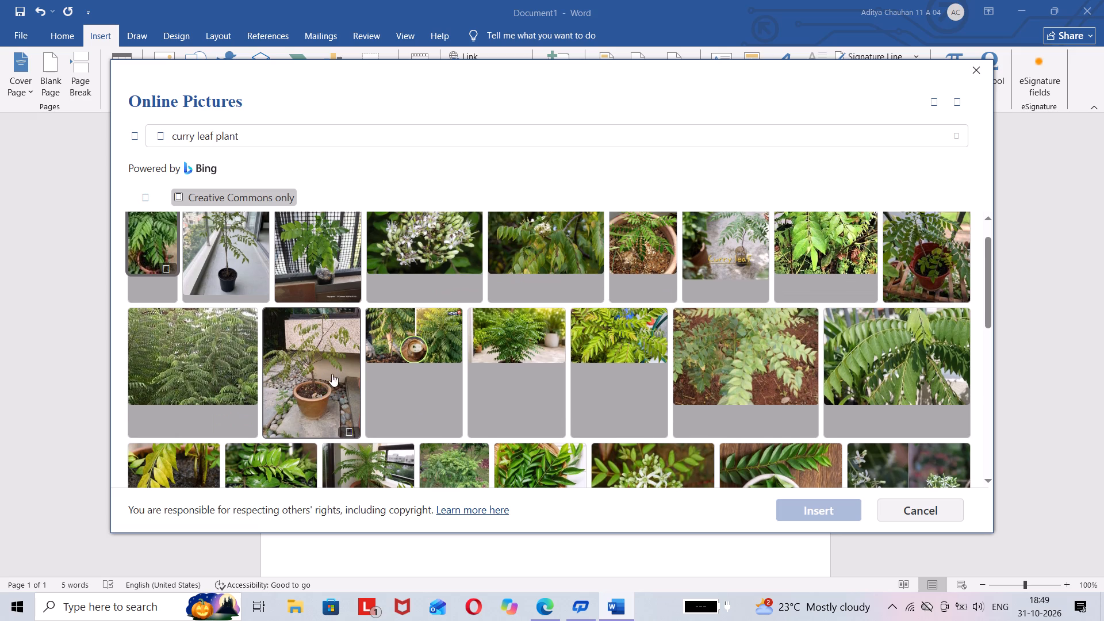
scroll(729, 332, right, 1)
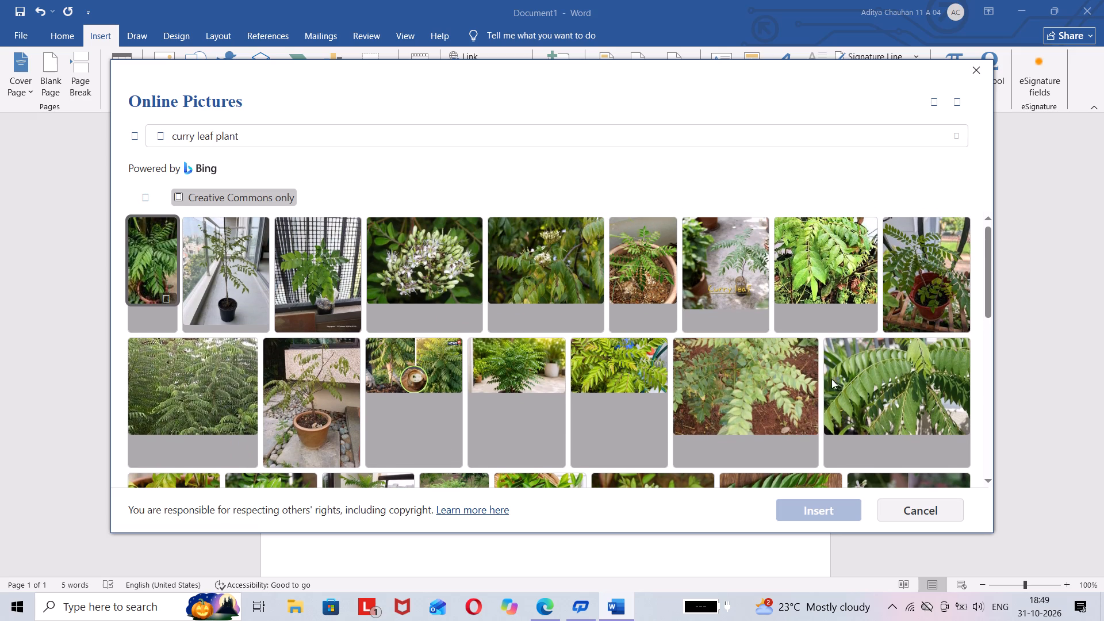
click(858, 393)
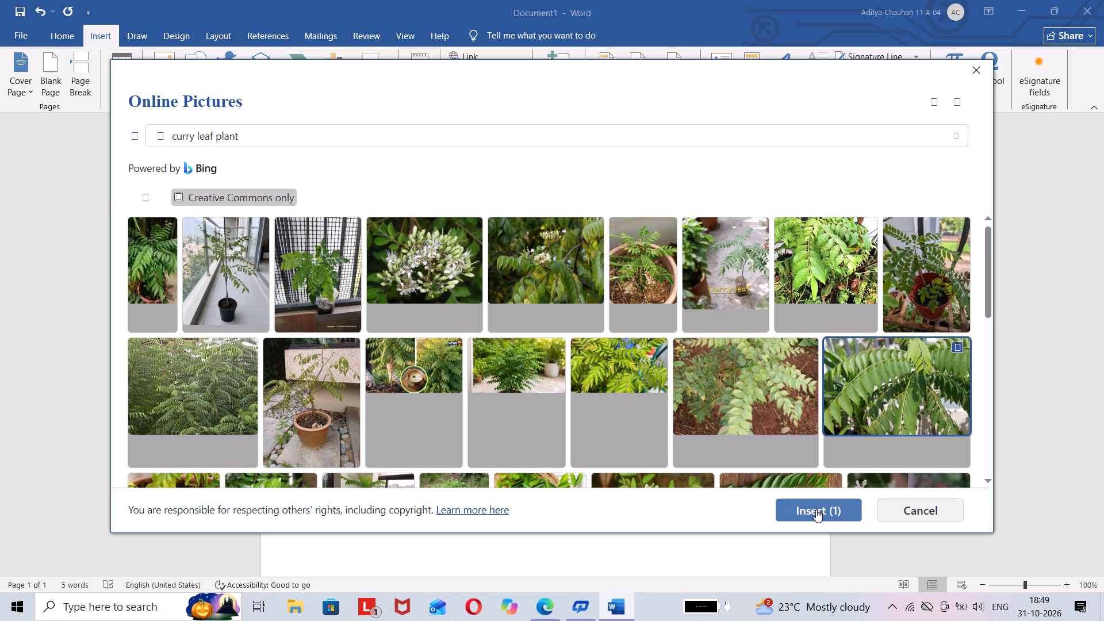
click(816, 509)
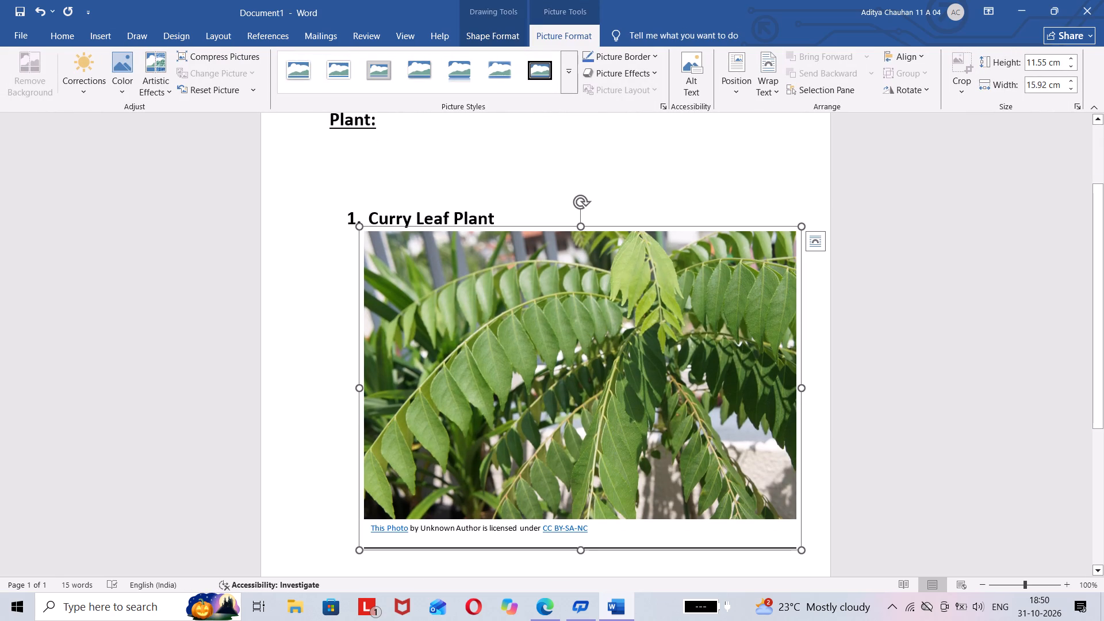
Shrink the inserted picture together with its caption to about 4.26 cm high and 4.49 cm wide.
drag(800, 227, 628, 310)
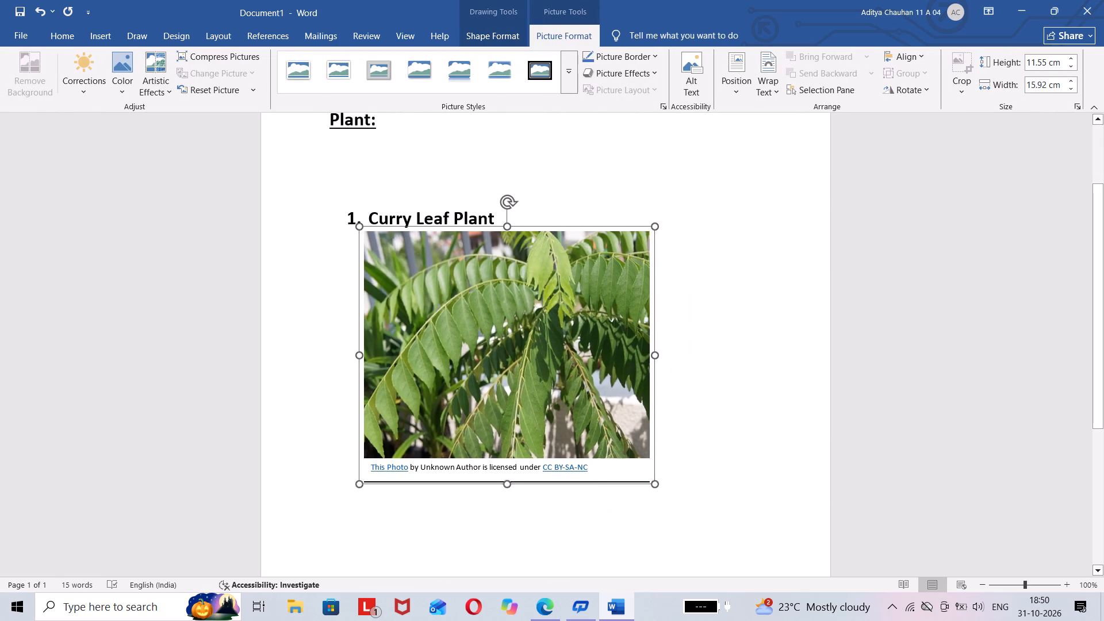
drag(628, 310, 559, 329)
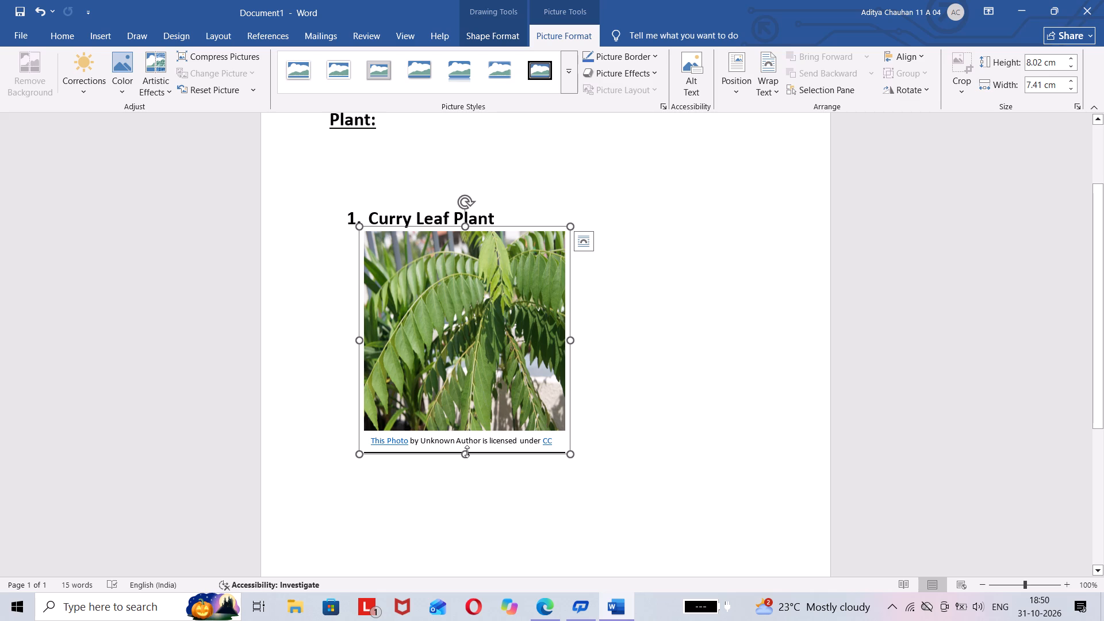
drag(467, 451, 451, 347)
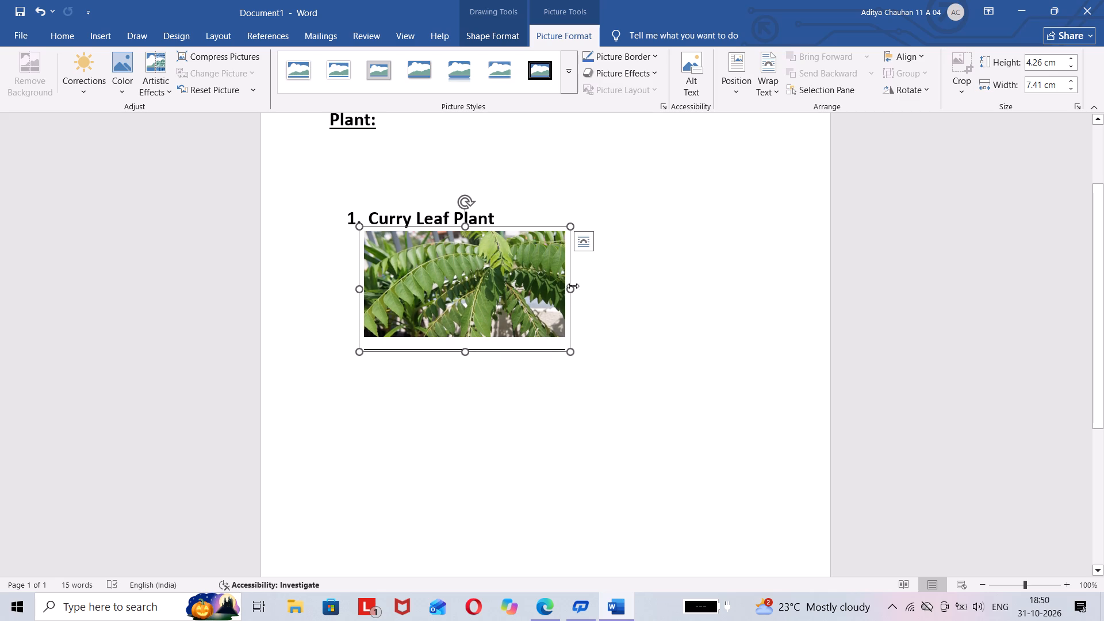
drag(570, 289, 461, 304)
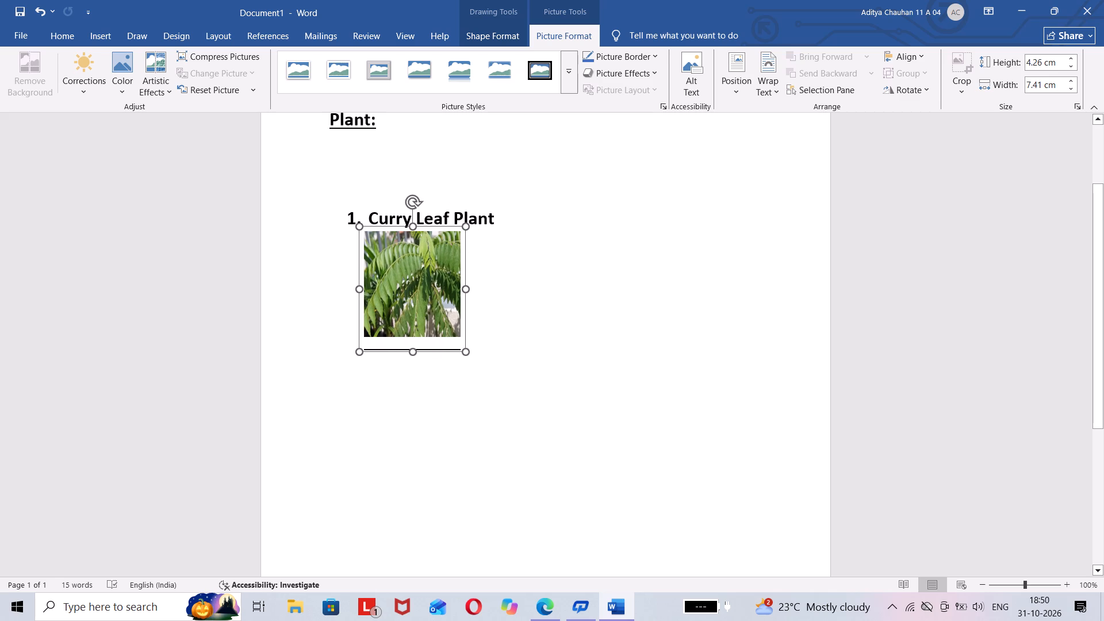
drag(358, 290, 367, 290)
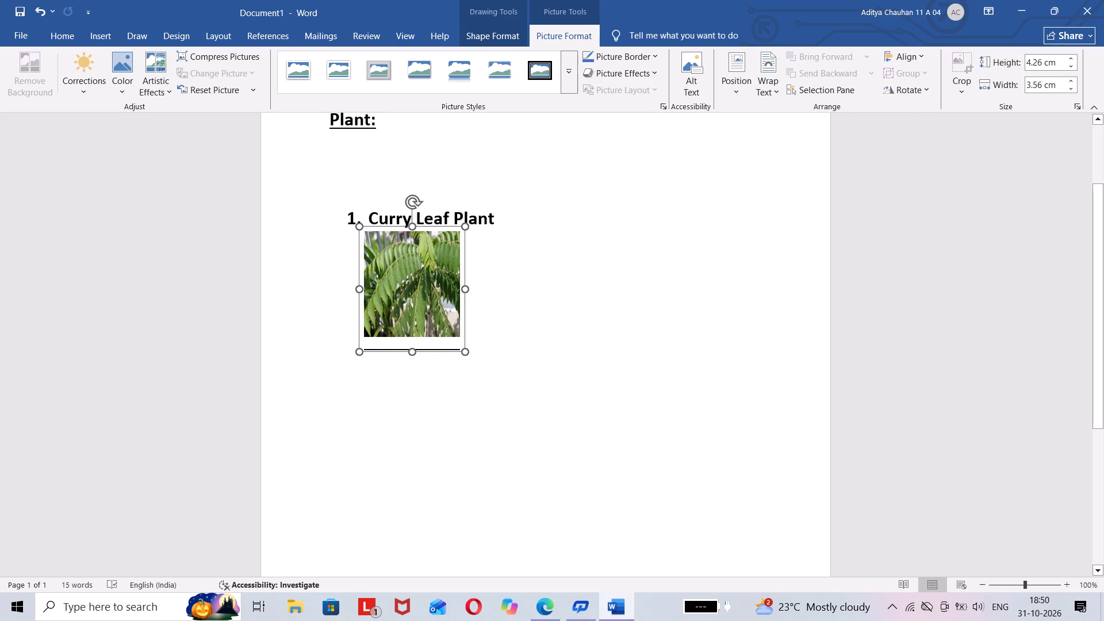
drag(367, 290, 351, 287)
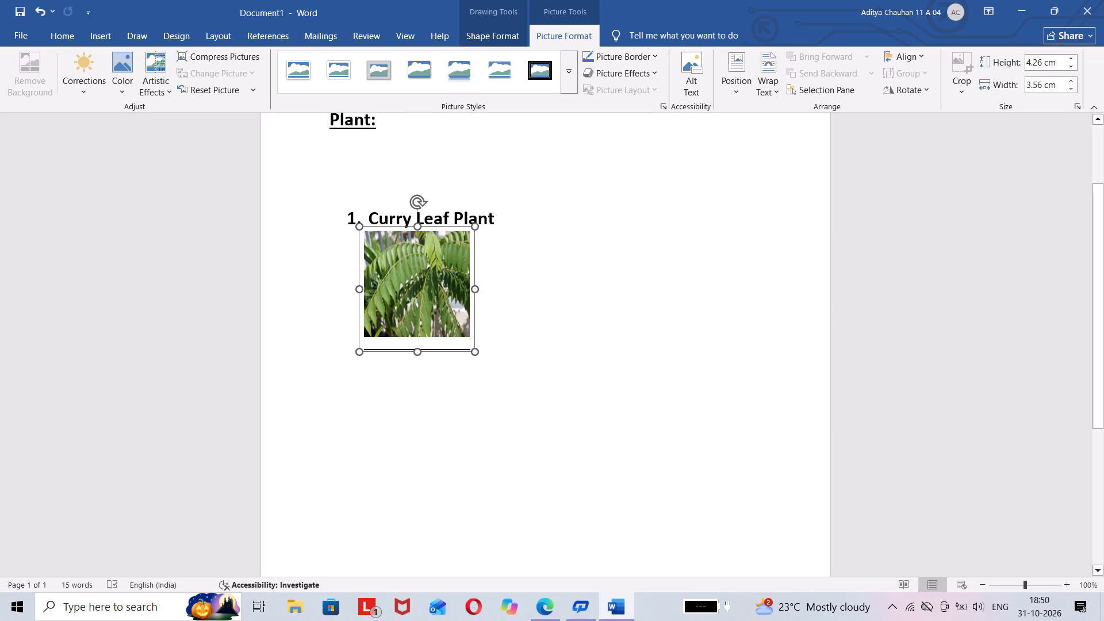
drag(351, 287, 339, 285)
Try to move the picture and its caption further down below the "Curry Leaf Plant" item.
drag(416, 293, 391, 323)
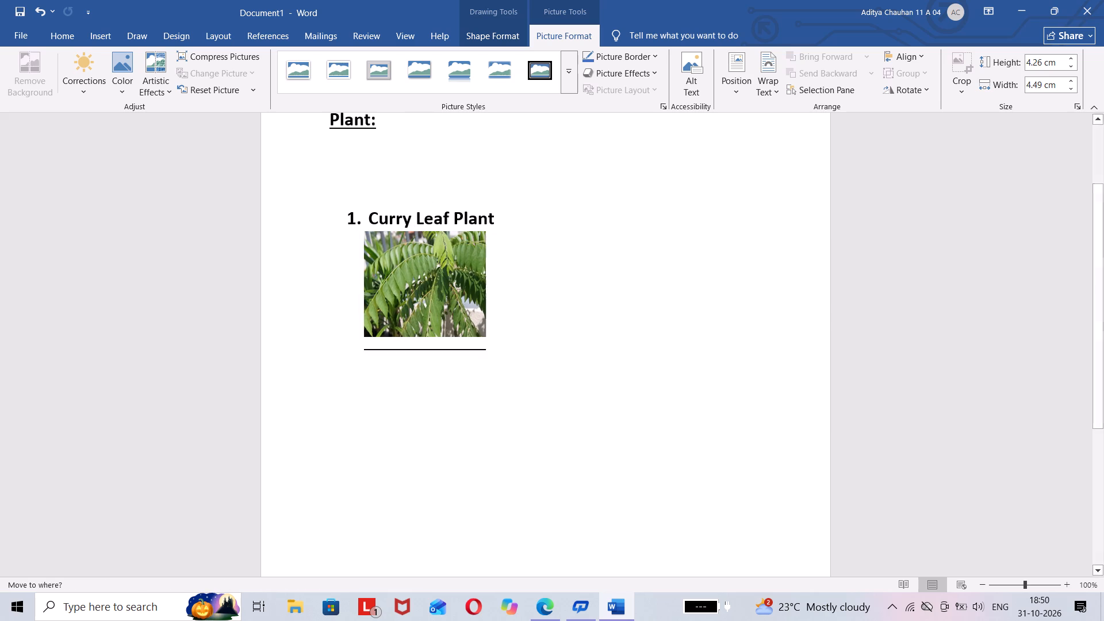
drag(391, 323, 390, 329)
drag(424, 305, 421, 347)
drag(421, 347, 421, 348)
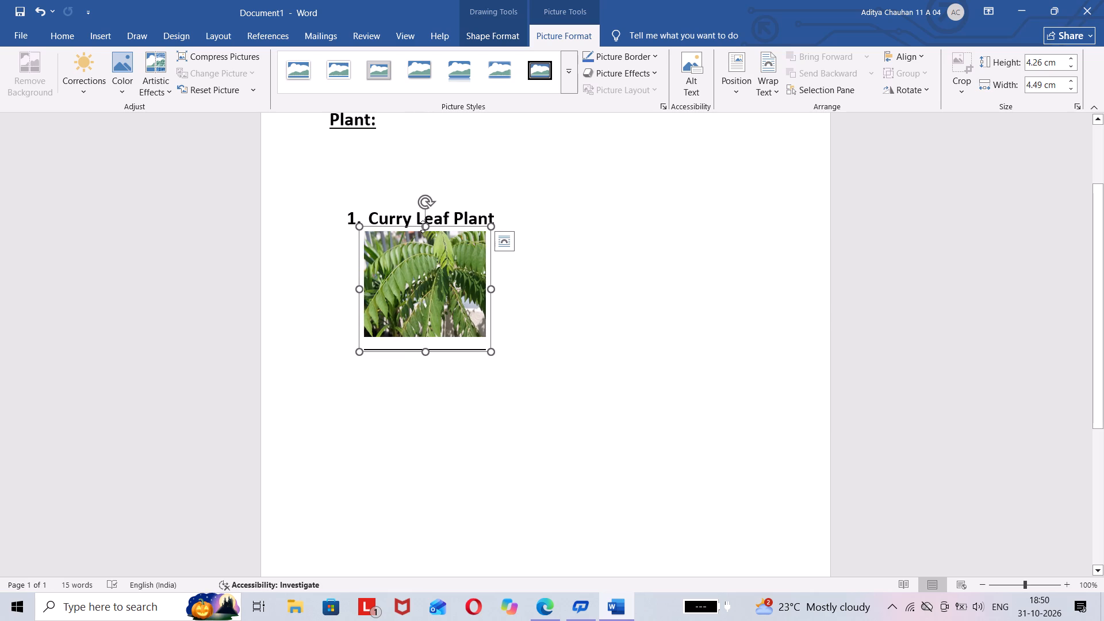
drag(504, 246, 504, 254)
Adjust the height of the picture with its caption to about 4.57 cm.
drag(425, 351, 426, 378)
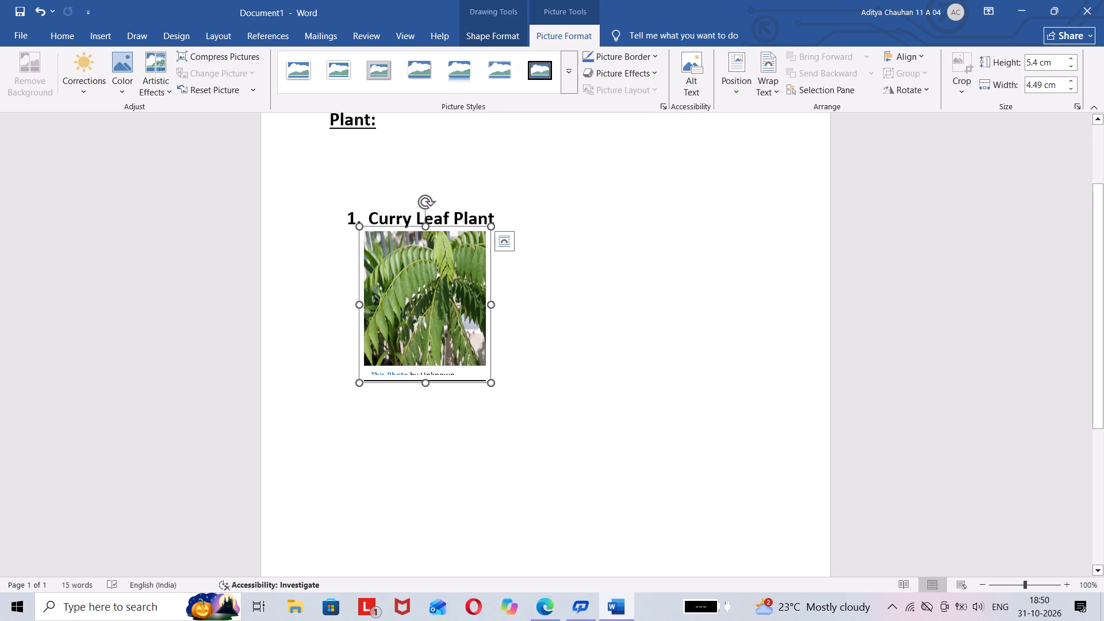
drag(427, 227, 422, 227)
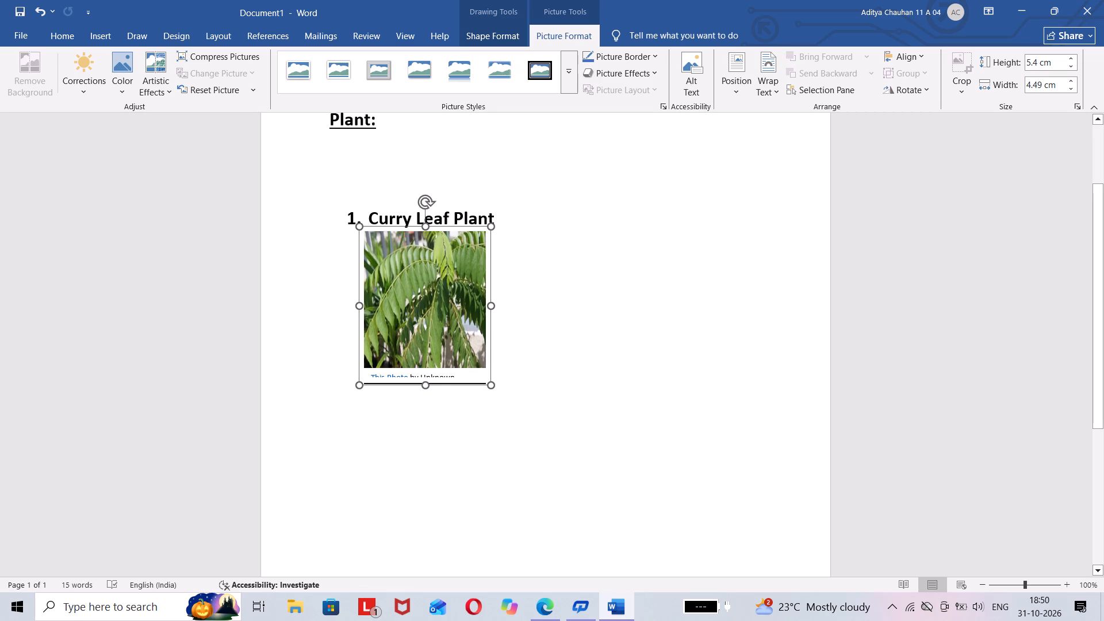
drag(422, 227, 428, 254)
drag(428, 254, 408, 282)
double_click(408, 282)
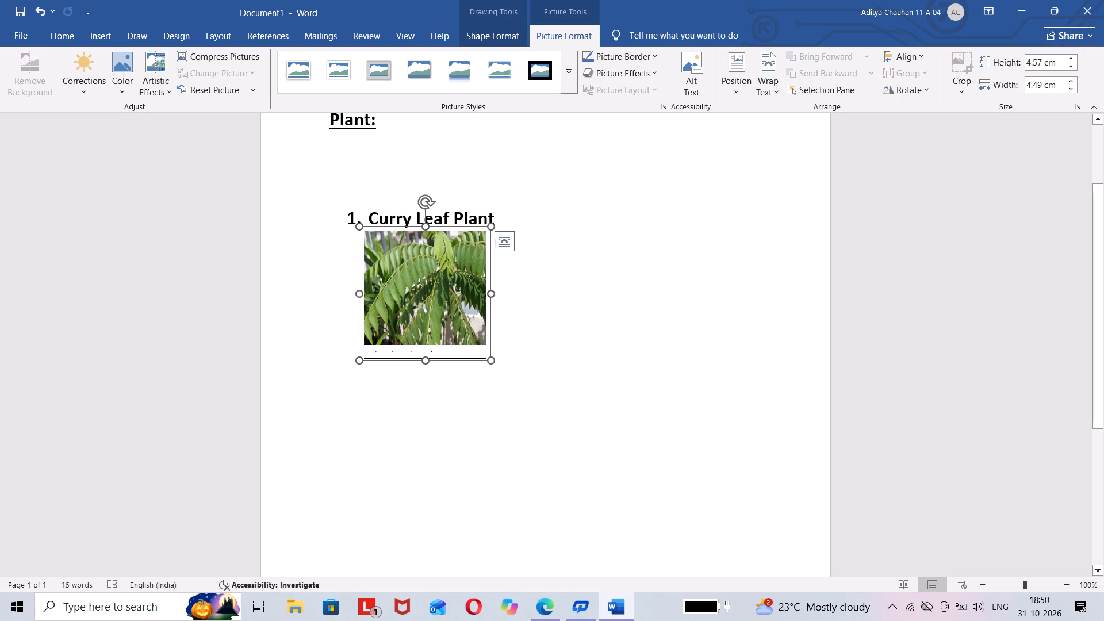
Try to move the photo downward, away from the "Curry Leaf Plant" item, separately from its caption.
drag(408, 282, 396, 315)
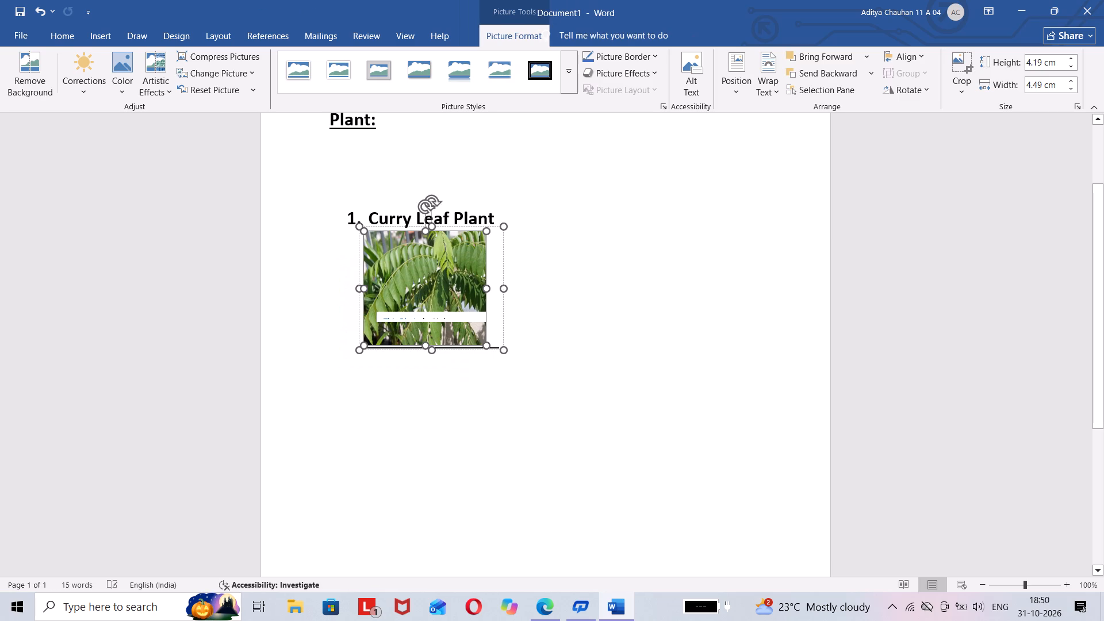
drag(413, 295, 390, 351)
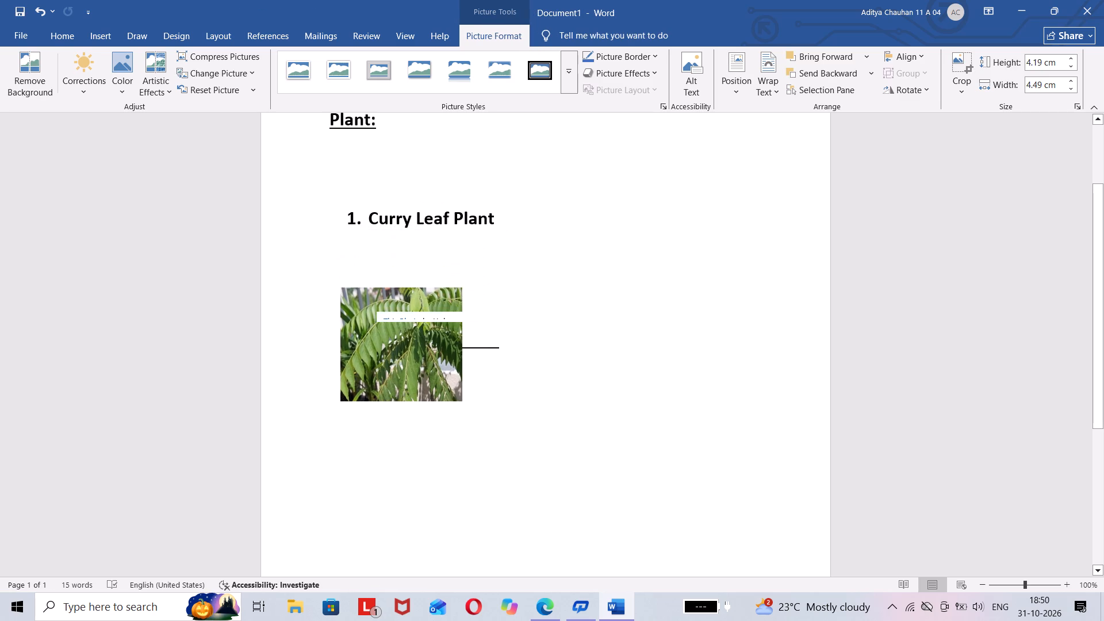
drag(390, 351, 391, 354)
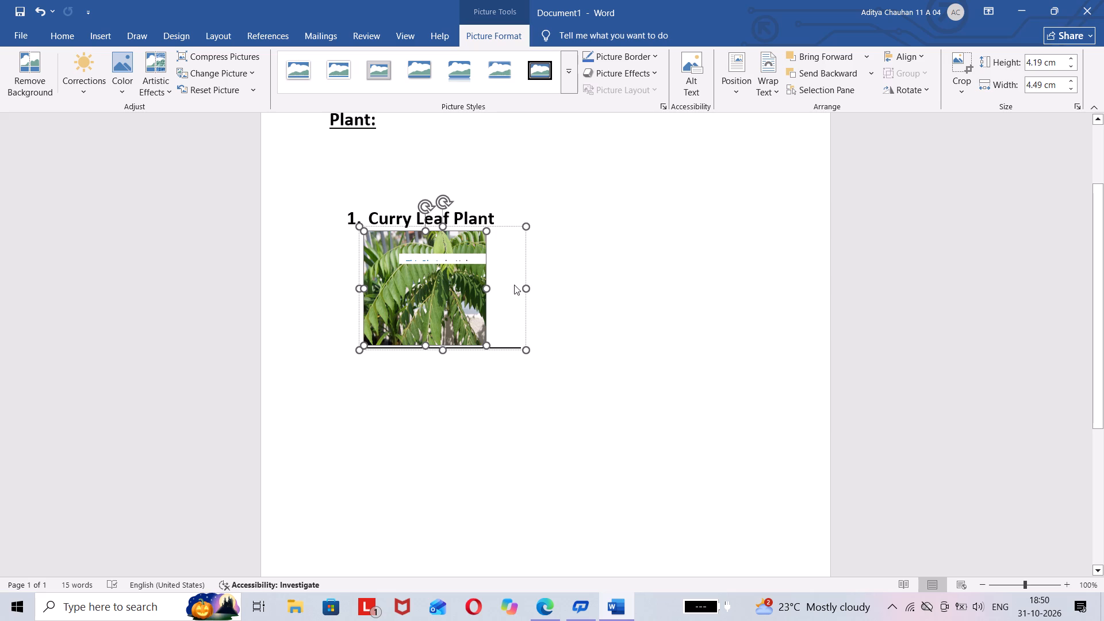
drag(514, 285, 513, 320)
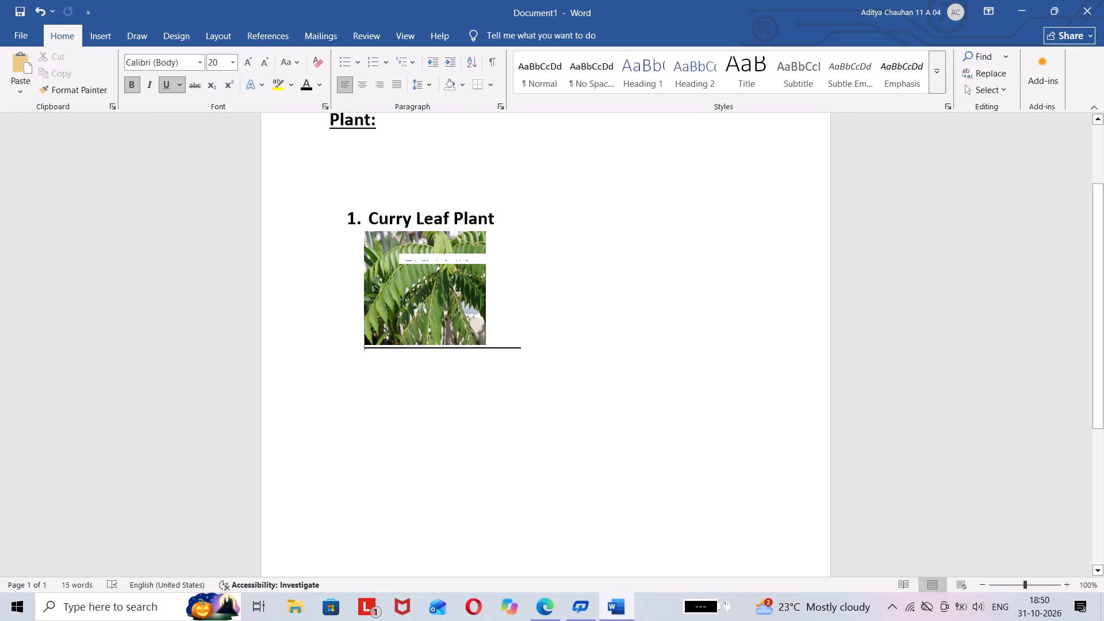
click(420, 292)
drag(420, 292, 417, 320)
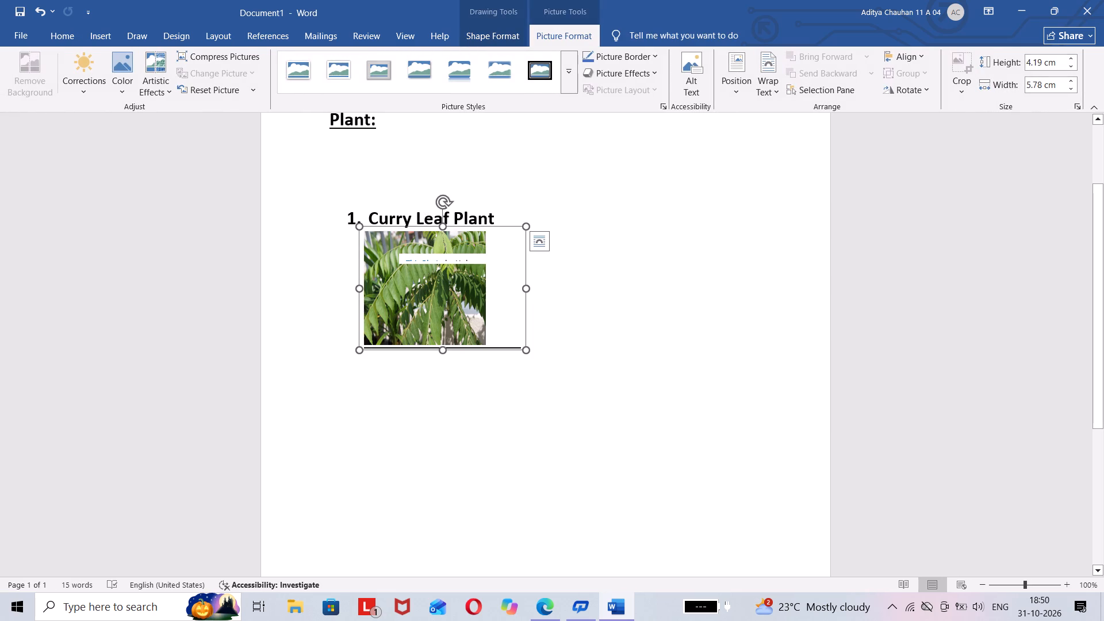
Widen the curry leaf picture group so that the photo extends past the end of the "Curry Leaf Plant" text.
drag(527, 288, 605, 321)
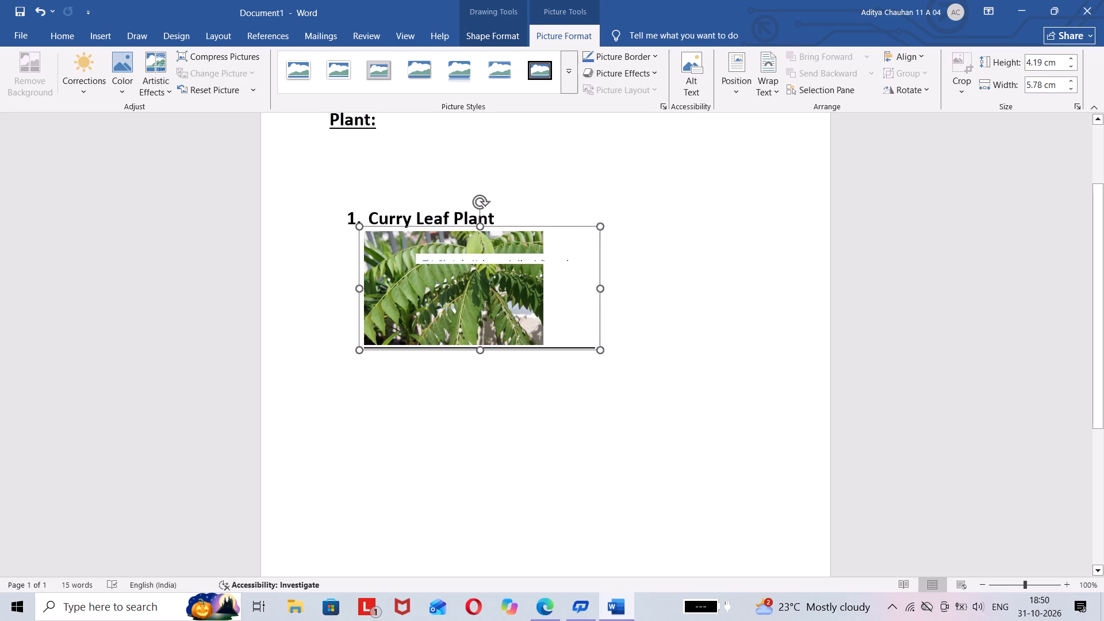
drag(605, 321, 606, 321)
Delete the photo attribution caption that overlaps the curry leaf picture.
click(569, 255)
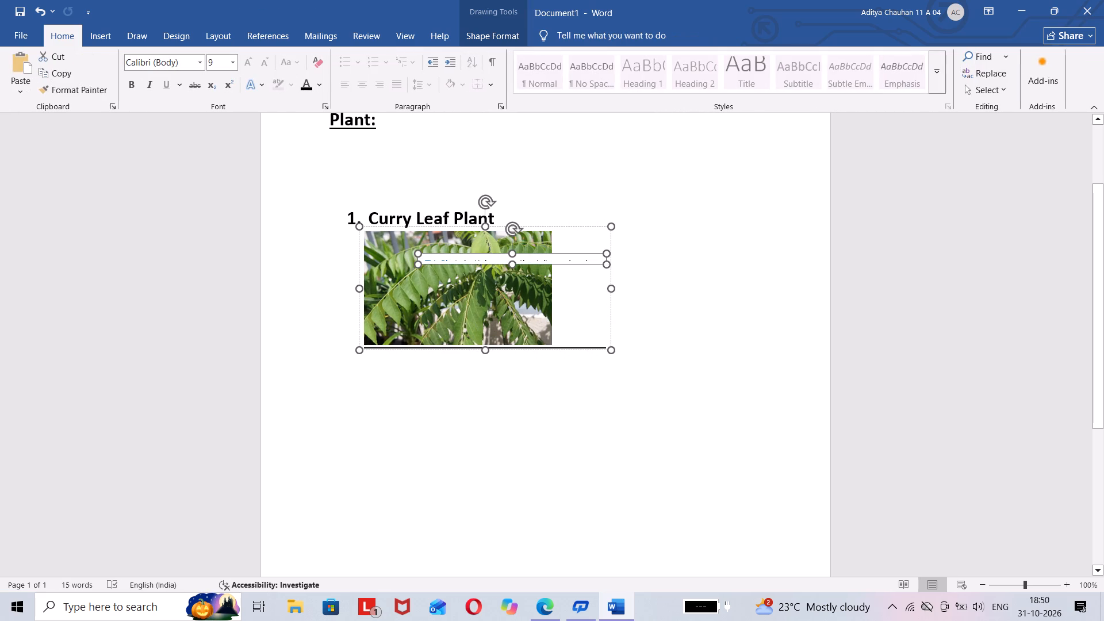
key(BackSpace)
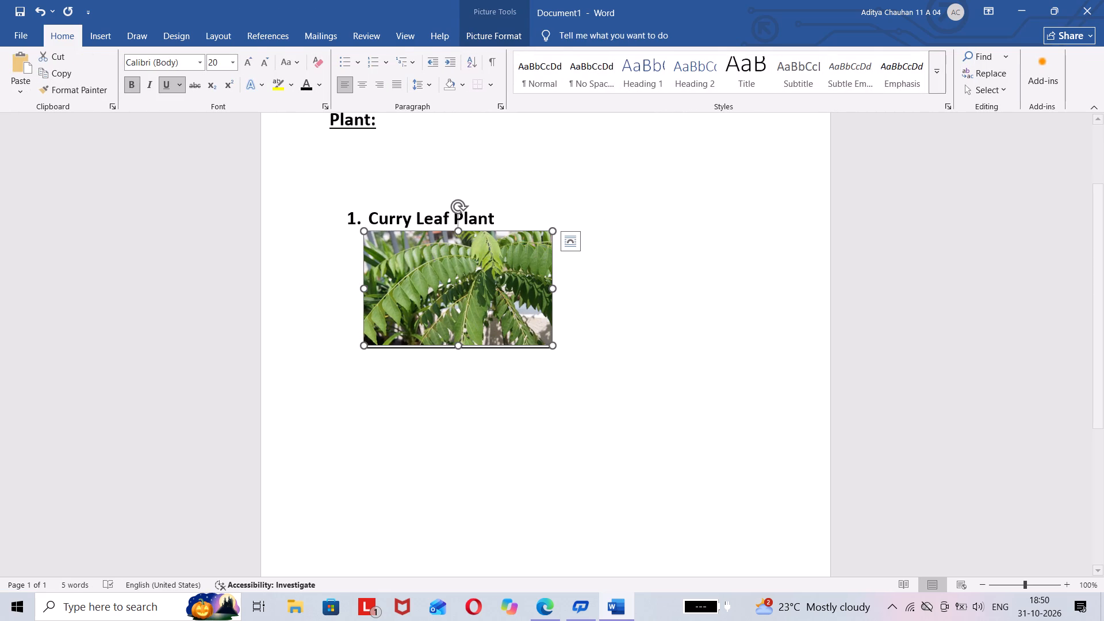
Narrow the curry leaf picture so that its width ends before the end of the "Curry Leaf Plant" text.
drag(553, 292, 473, 298)
Move the curry leaf picture down by about one line to leave a gap below the "Curry Leaf Plant" item.
drag(408, 292, 401, 327)
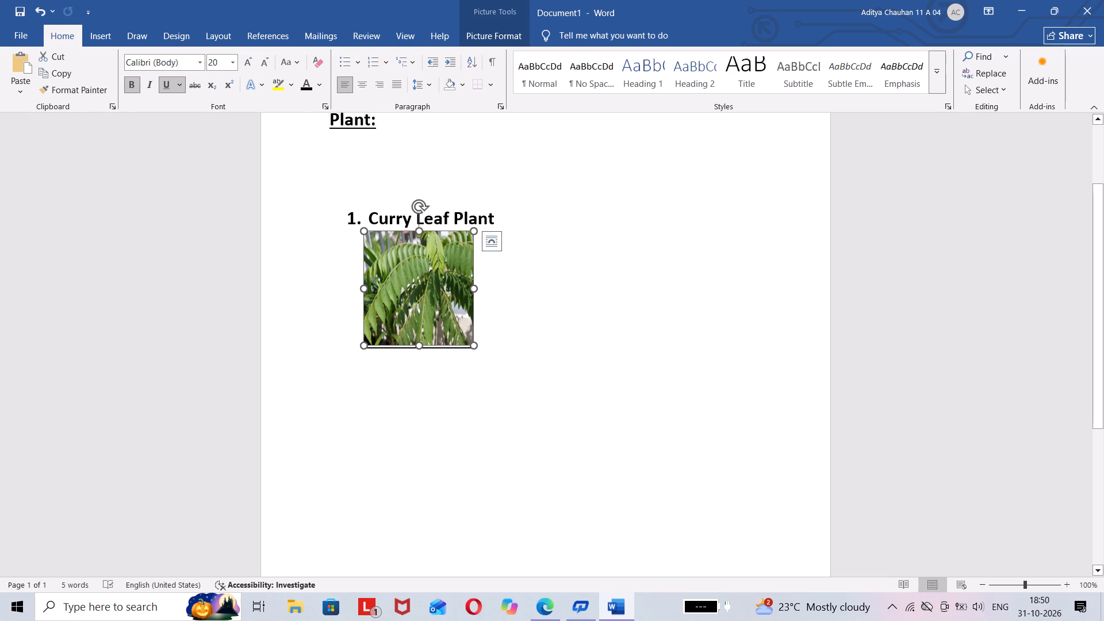
click(408, 312)
drag(408, 312, 404, 369)
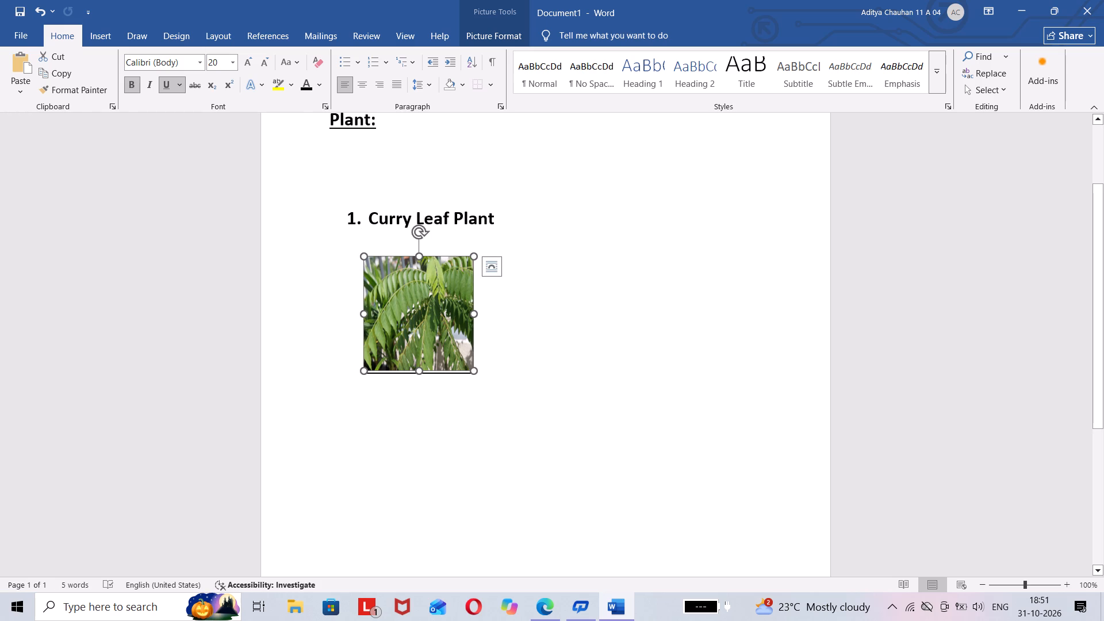
click(282, 312)
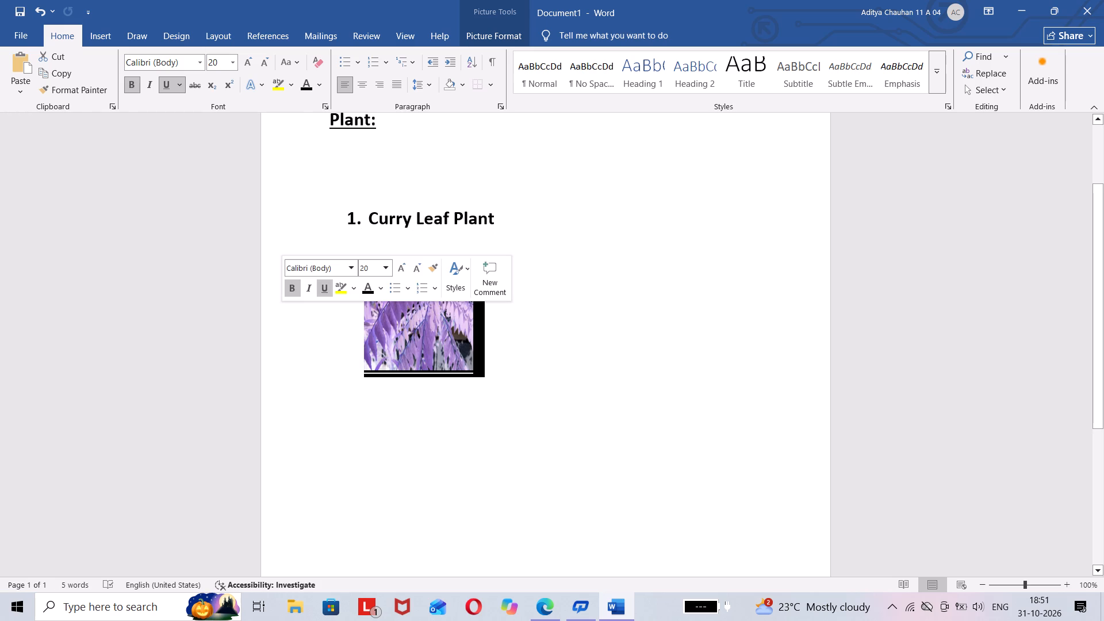
click(282, 312)
click(428, 316)
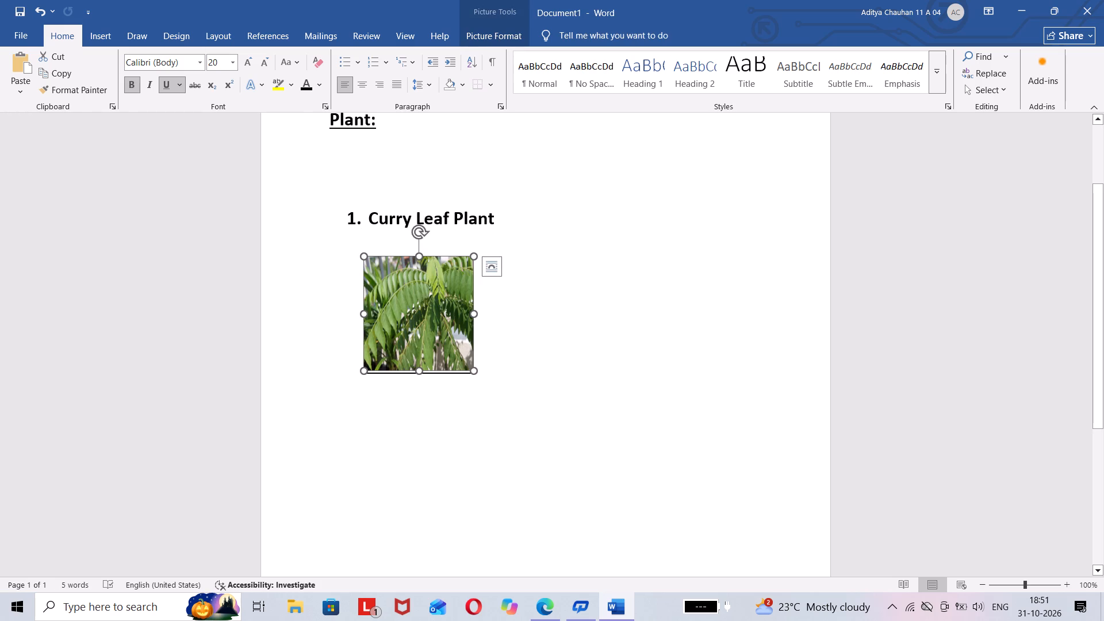
click(557, 332)
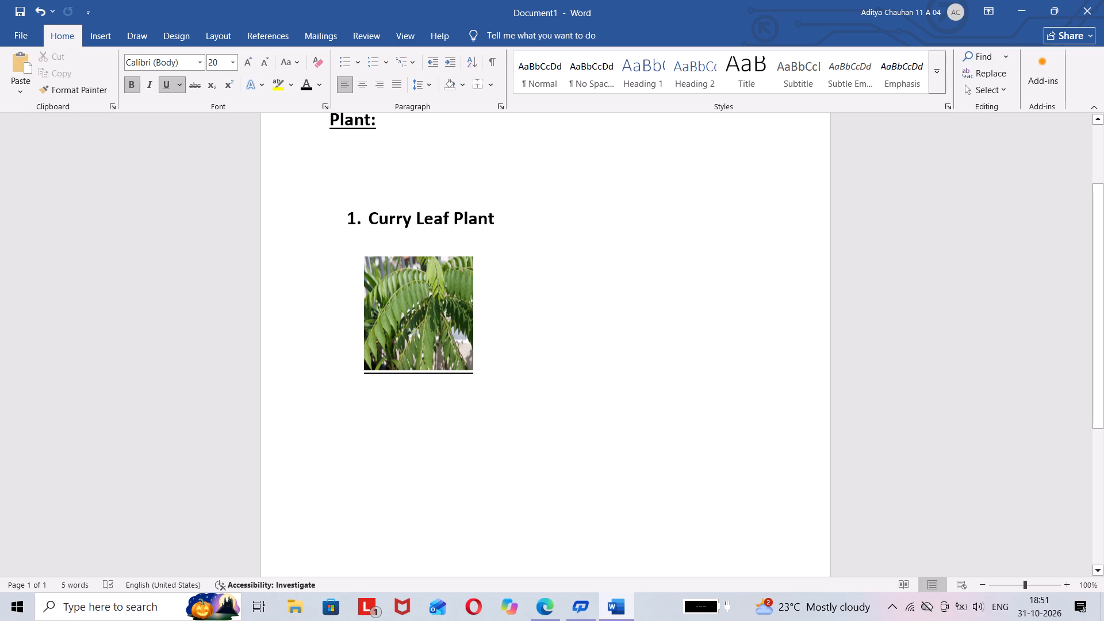
Add the text "Possible Butterflies" on the same line as "Curry Leaf Plant", spaced well to its right.
scroll(467, 171, down, 2)
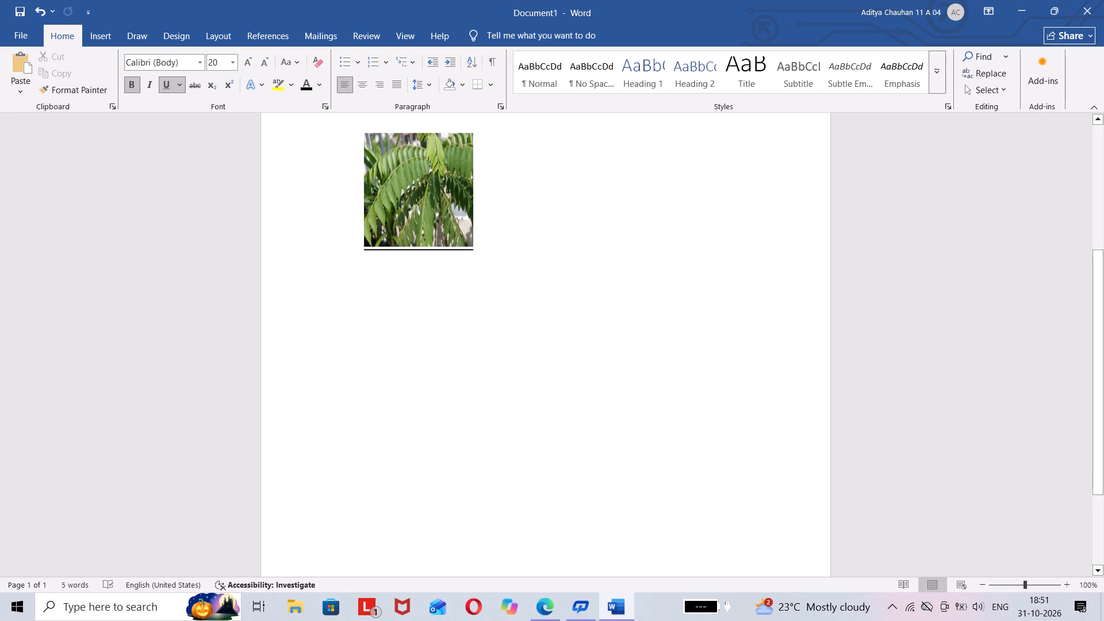
scroll(467, 161, up, 1)
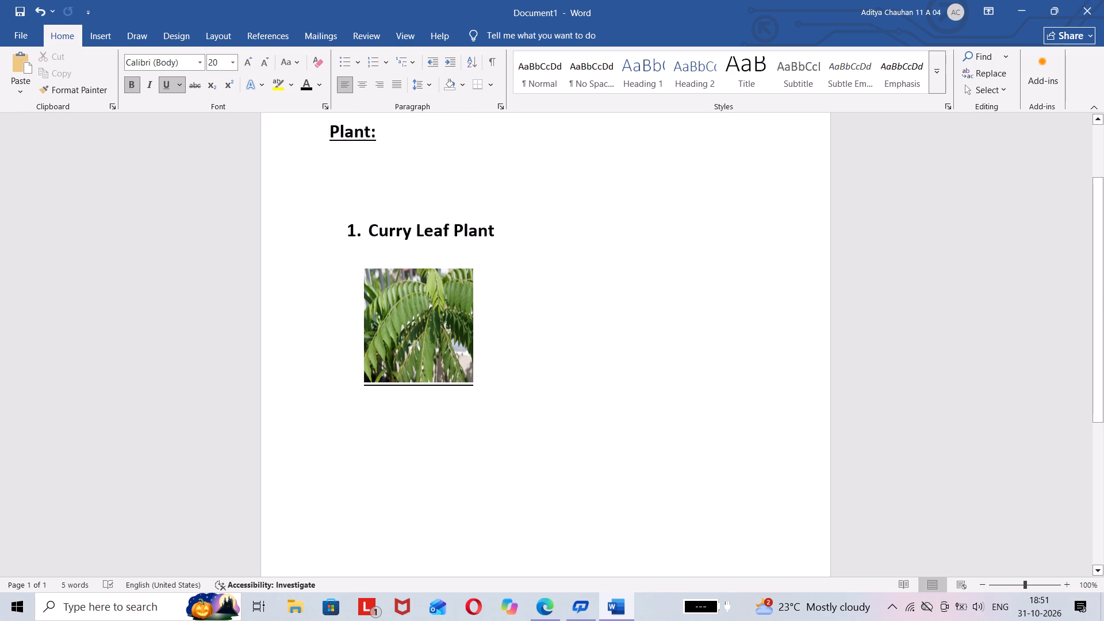
click(573, 232)
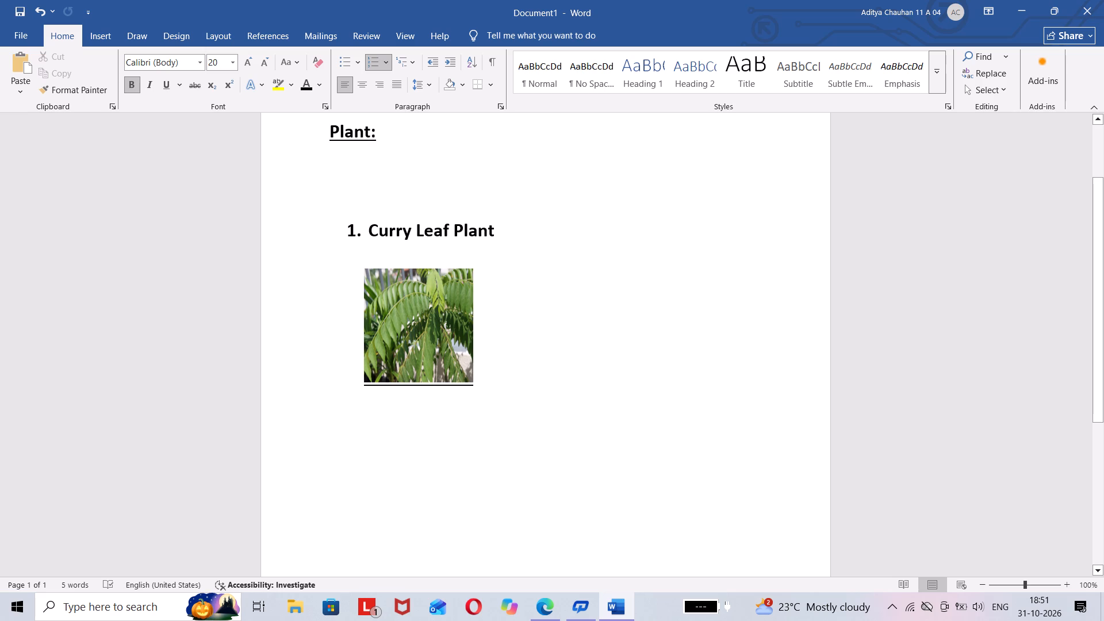
key(space)
key(space)
key(space)
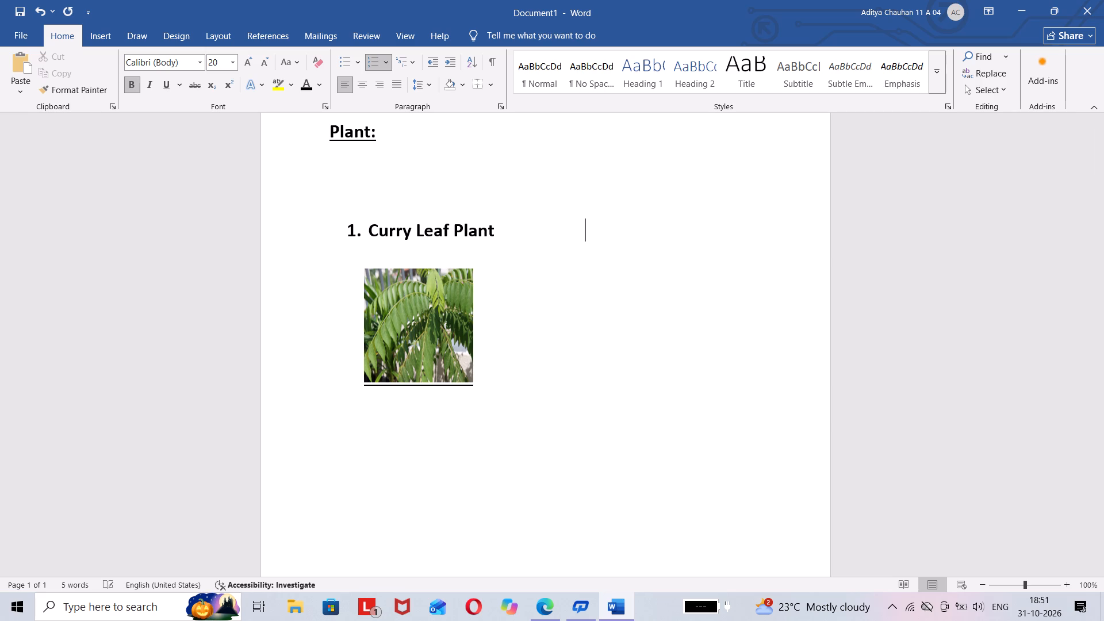
key(b)
key(BackSpace)
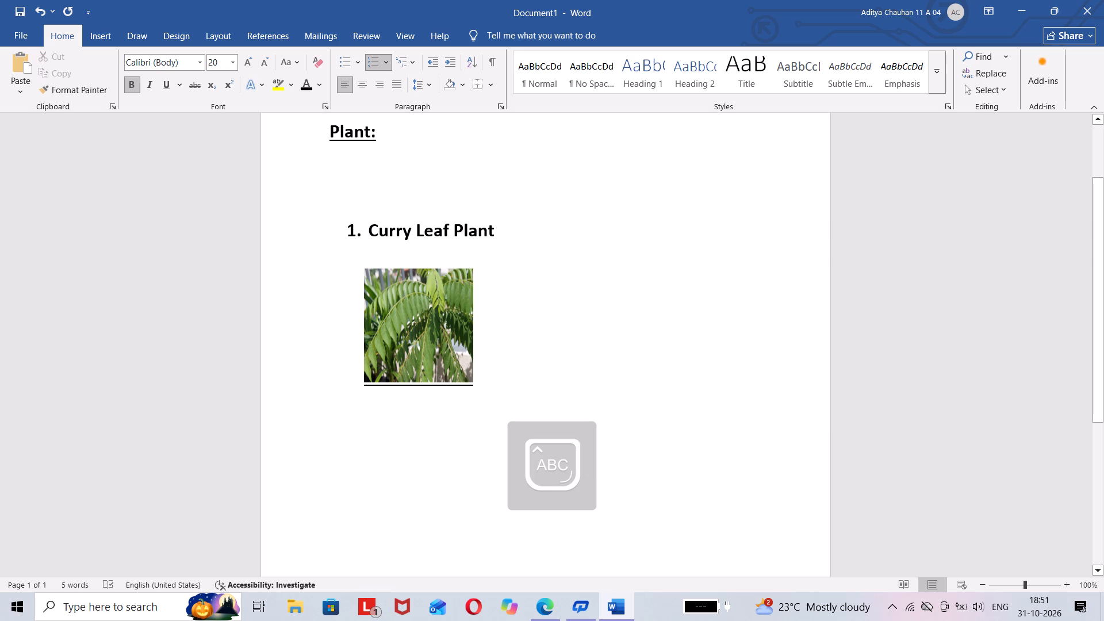
key(p)
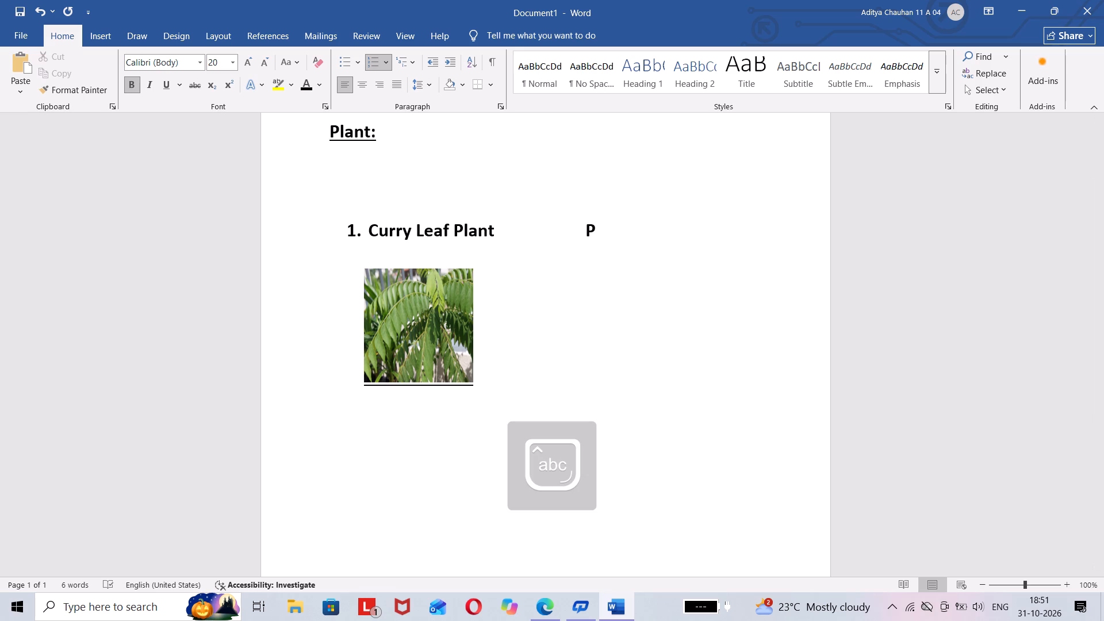
text(ossi)
text(ble)
key(space)
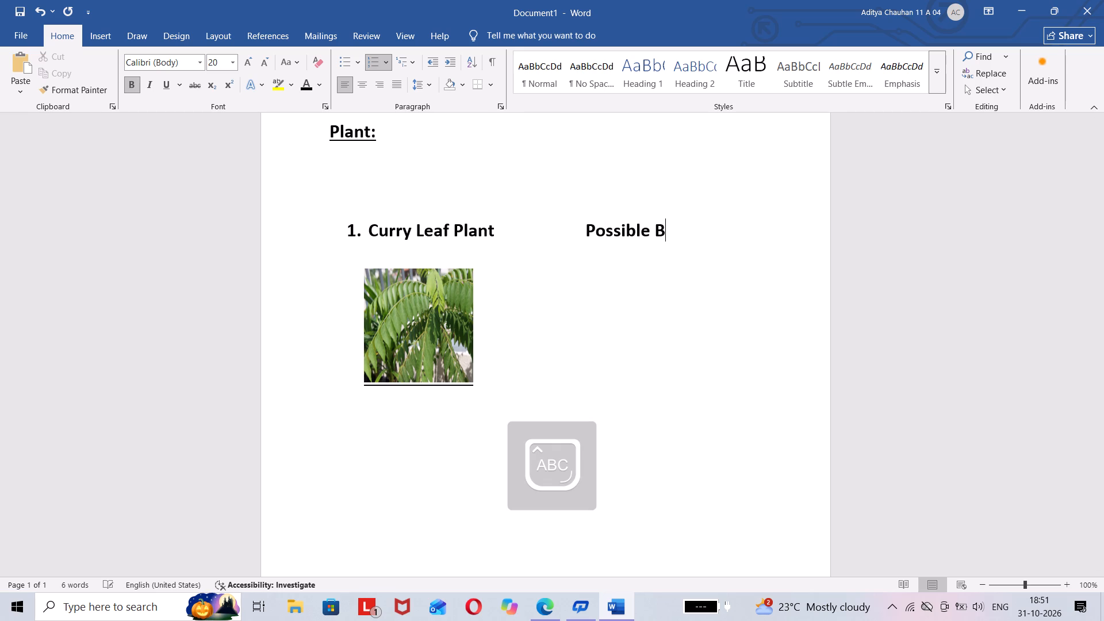
key(u)
key(BackSpace)
text(utter)
text(flies)
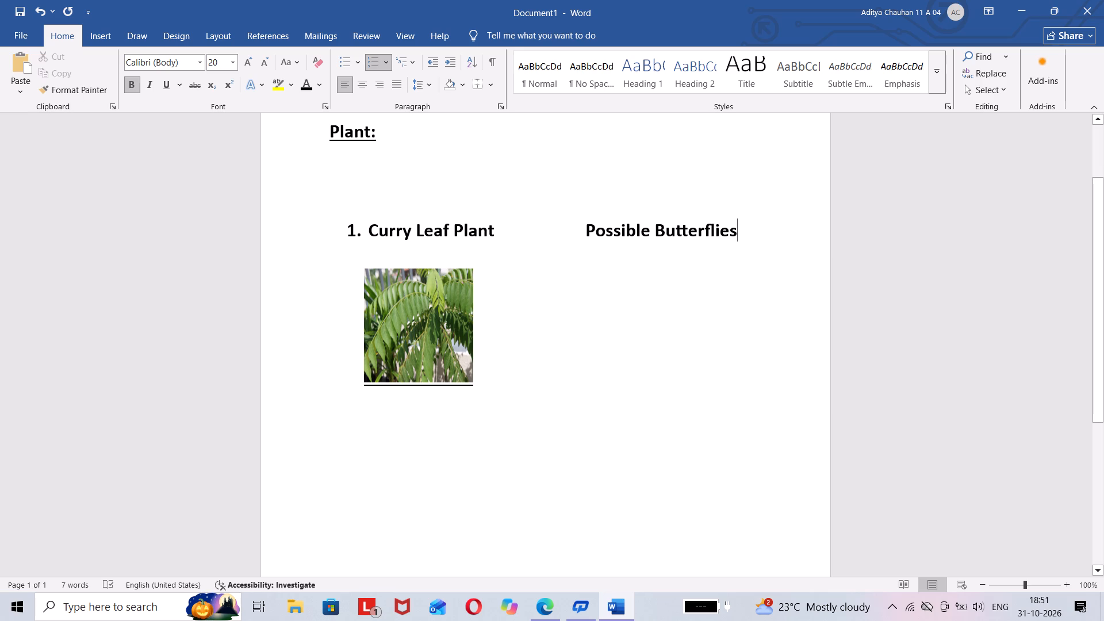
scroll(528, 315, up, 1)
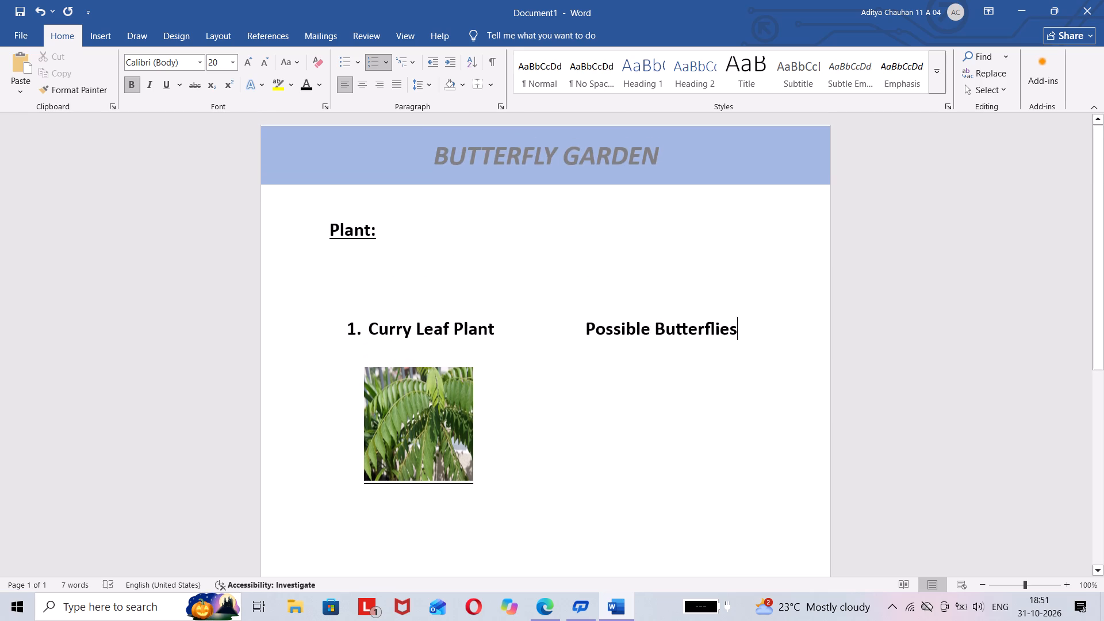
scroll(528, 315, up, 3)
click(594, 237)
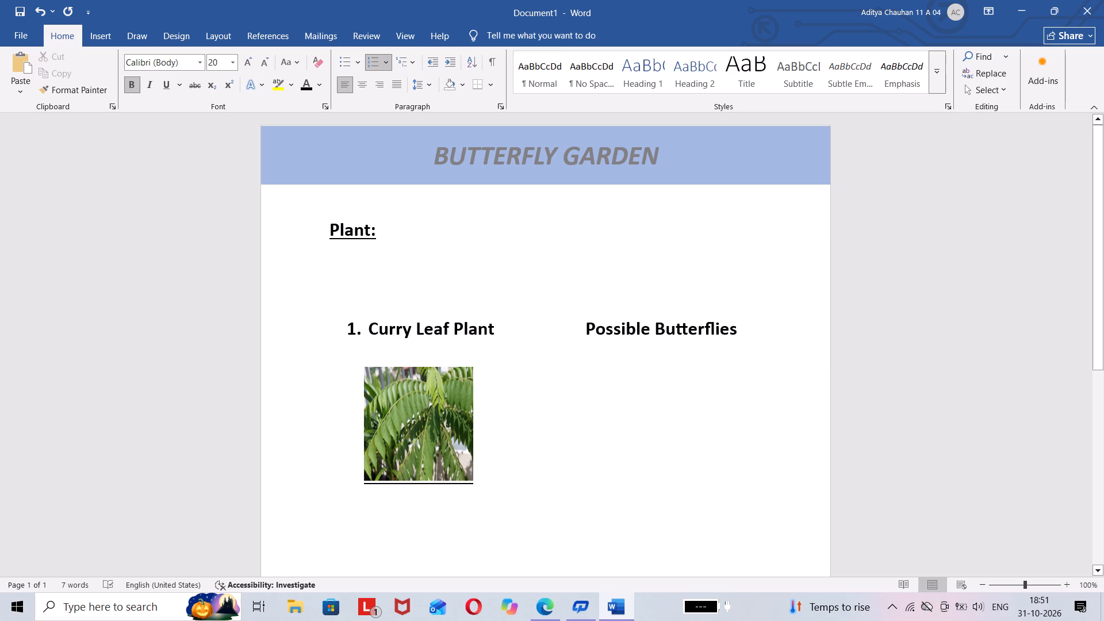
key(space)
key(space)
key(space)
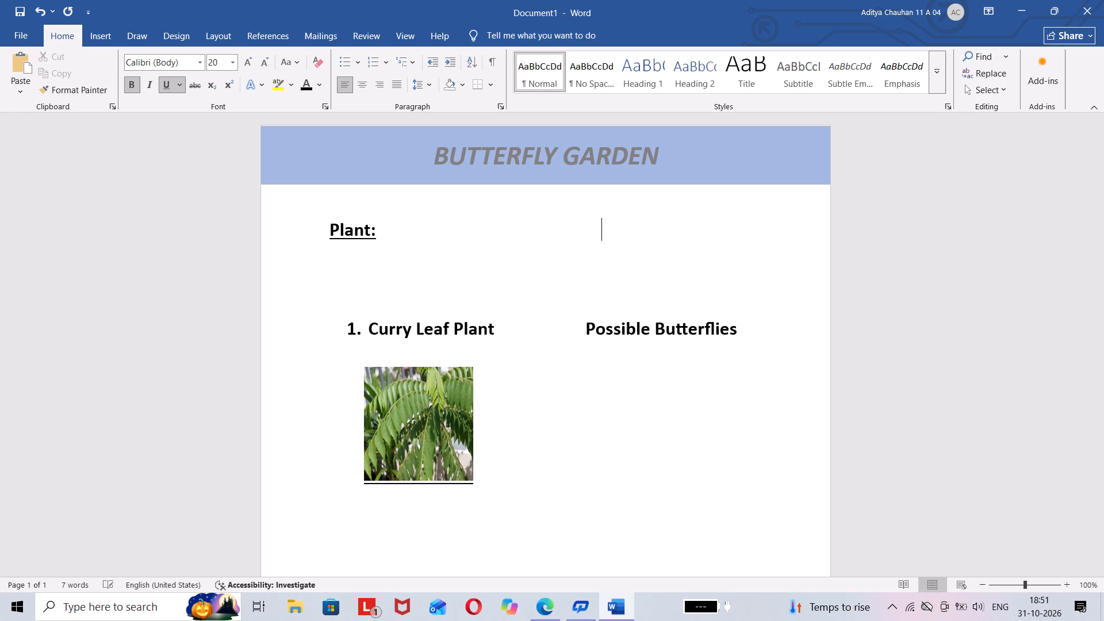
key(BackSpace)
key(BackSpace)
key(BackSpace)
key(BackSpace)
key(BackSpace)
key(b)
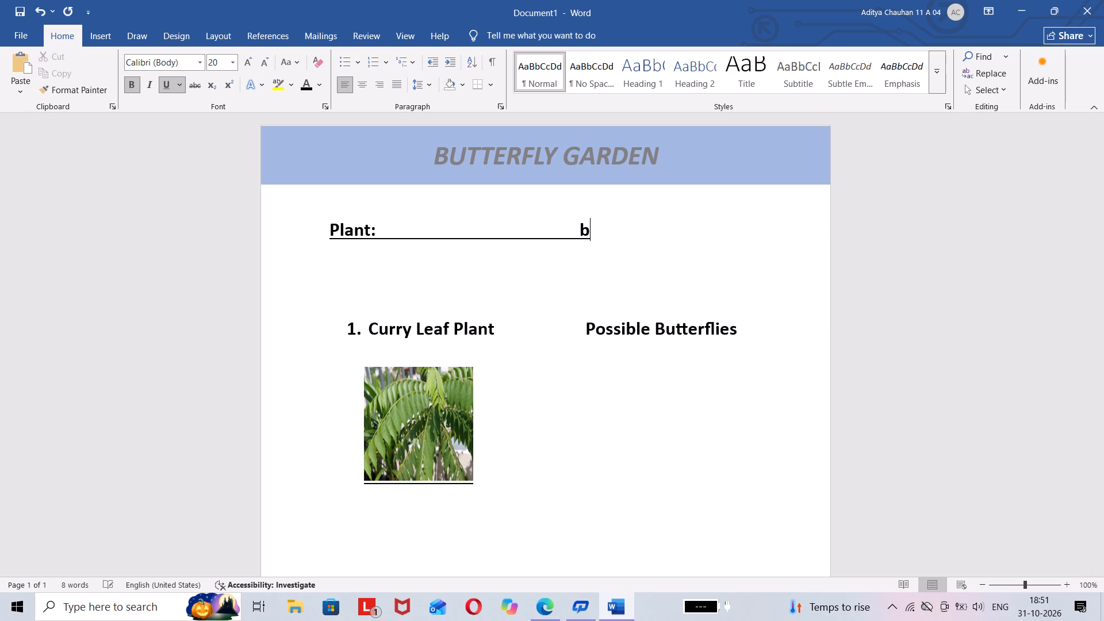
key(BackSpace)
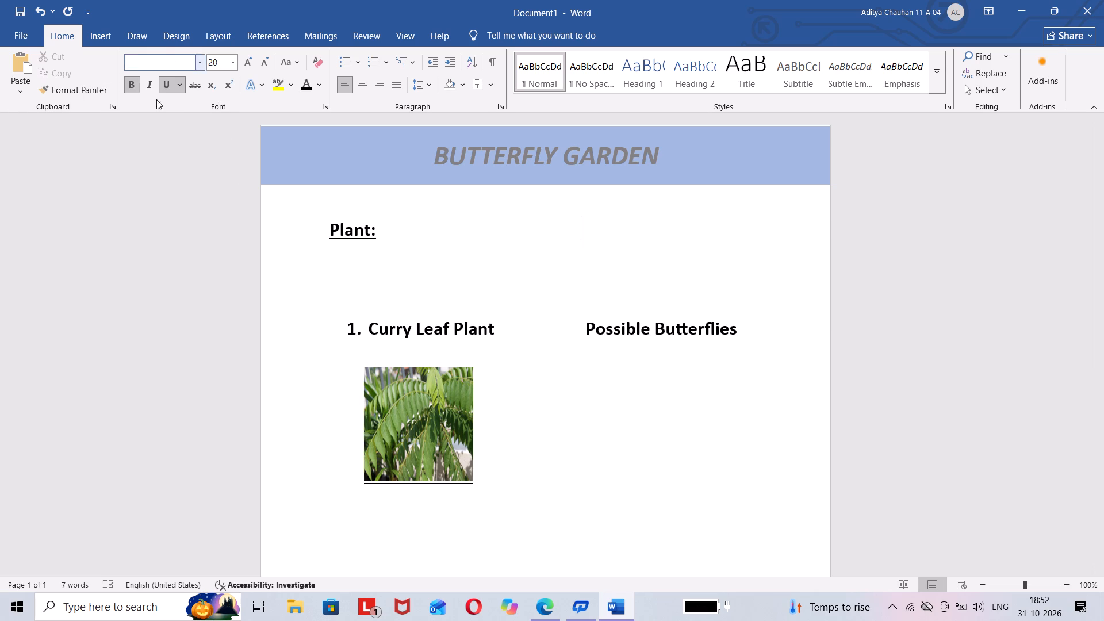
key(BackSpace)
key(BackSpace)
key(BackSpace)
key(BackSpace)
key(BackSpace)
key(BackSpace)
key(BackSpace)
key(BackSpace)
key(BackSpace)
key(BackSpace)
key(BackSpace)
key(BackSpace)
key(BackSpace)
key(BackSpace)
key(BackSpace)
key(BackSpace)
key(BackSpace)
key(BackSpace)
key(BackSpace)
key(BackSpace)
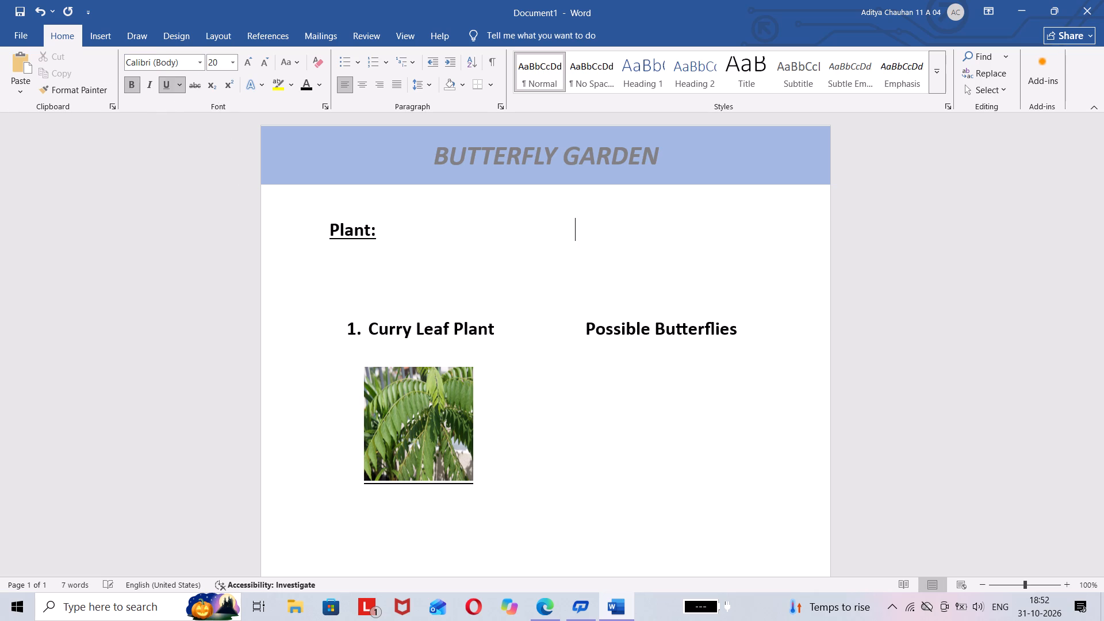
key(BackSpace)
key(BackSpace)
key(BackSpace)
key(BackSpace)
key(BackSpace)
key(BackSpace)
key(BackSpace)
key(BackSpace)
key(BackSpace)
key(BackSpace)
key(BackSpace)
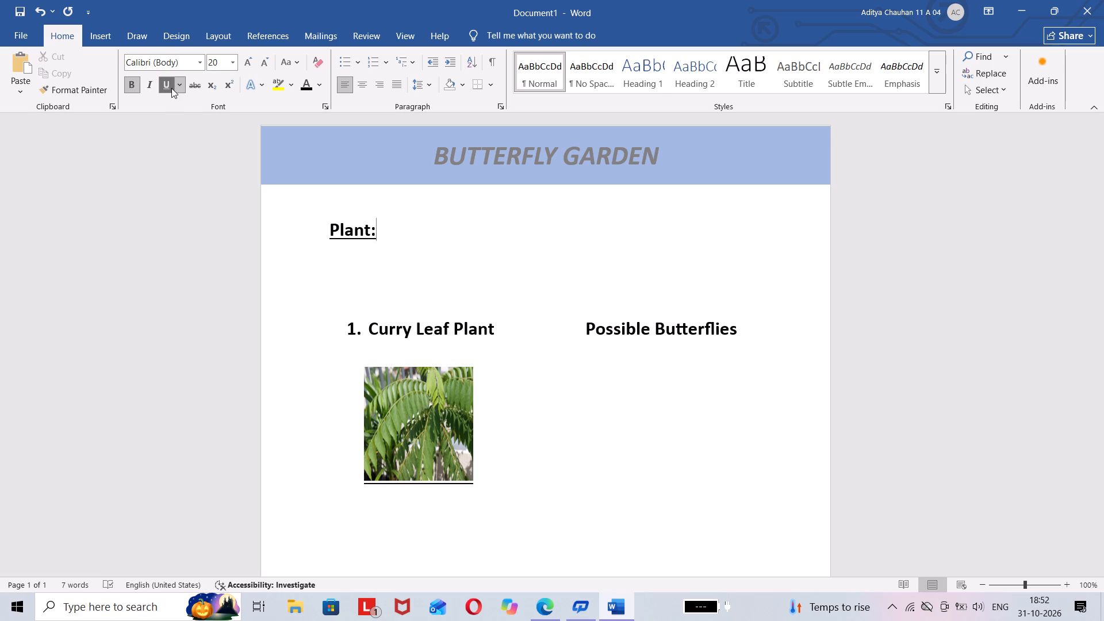
Add an underlined "Butterfly:" heading on the "Plant:" line above "Possible Butterflies", keeping the gap between the headings free of underline.
click(171, 88)
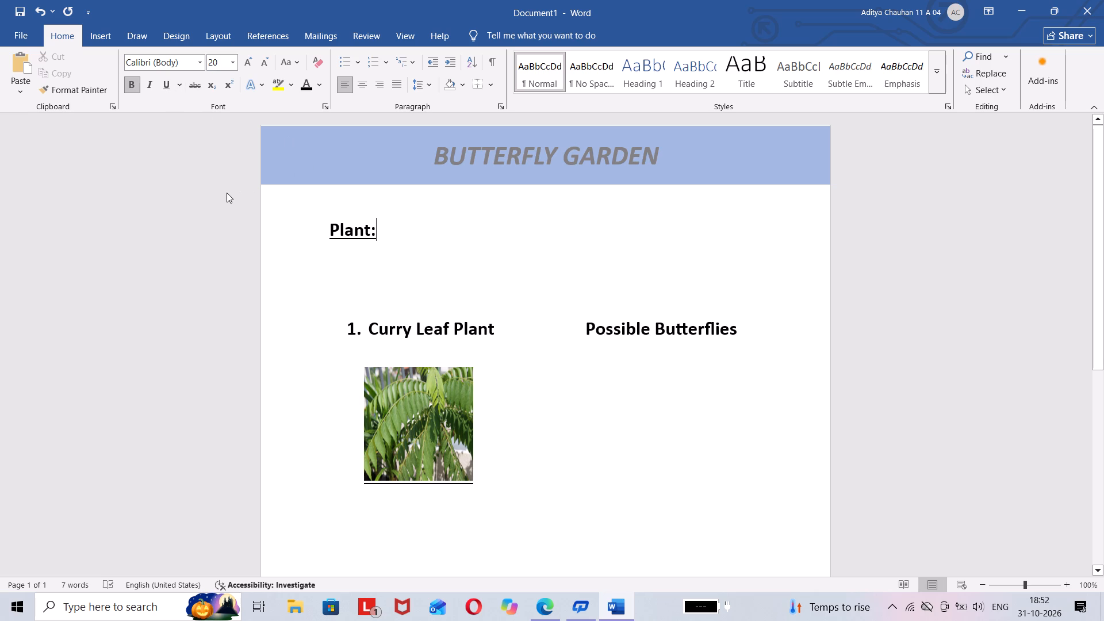
key(space)
key(space)
key(space)
key(space)
key(space)
key(space)
key(space)
key(space)
key(space)
key(space)
key(space)
key(space)
key(space)
key(space)
key(space)
key(space)
key(space)
key(space)
key(space)
key(space)
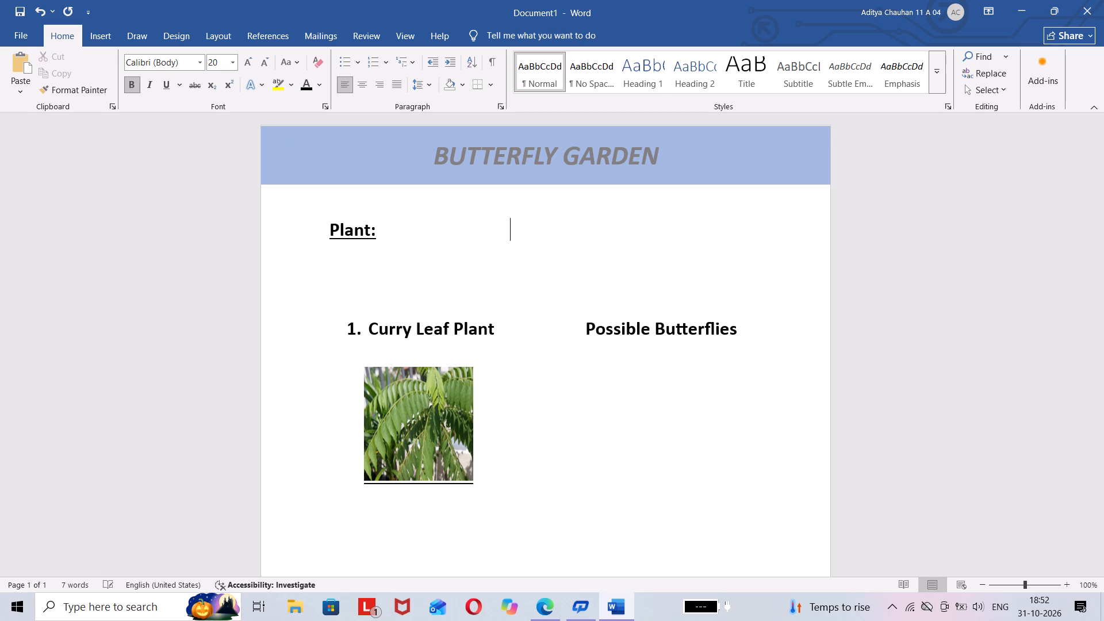
key(BackSpace)
key(BackSpace)
key(BackSpace)
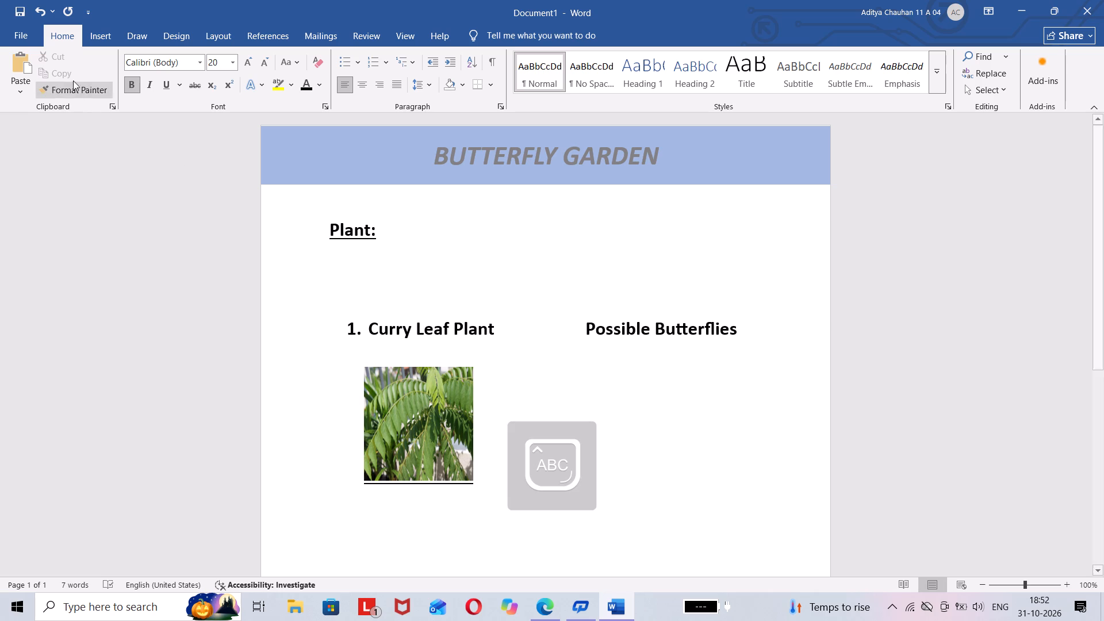
click(160, 82)
key(b)
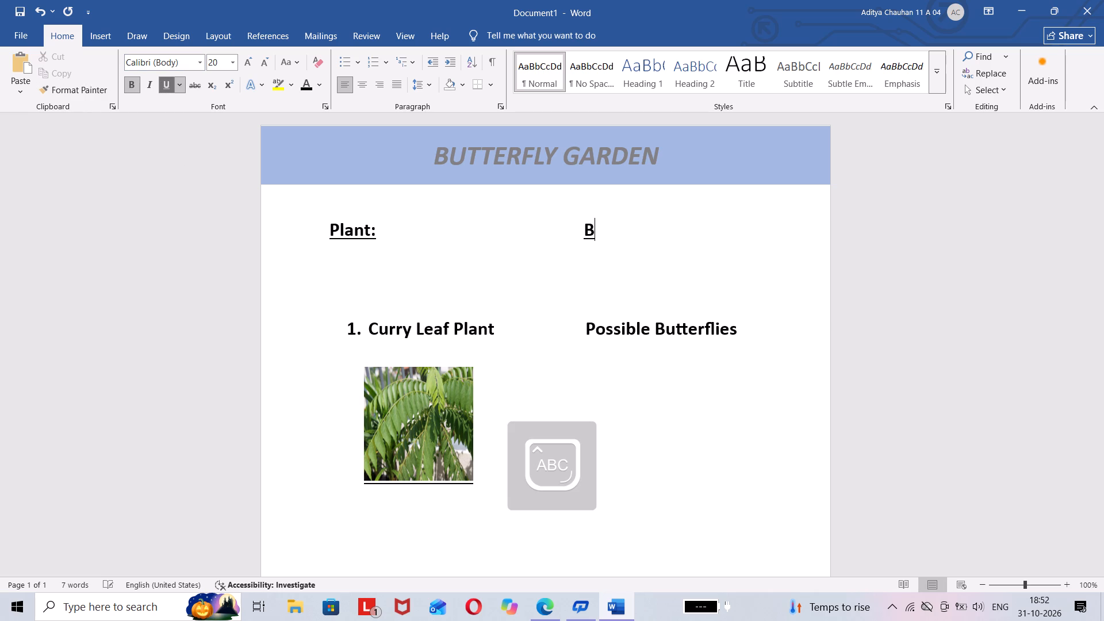
text(utter)
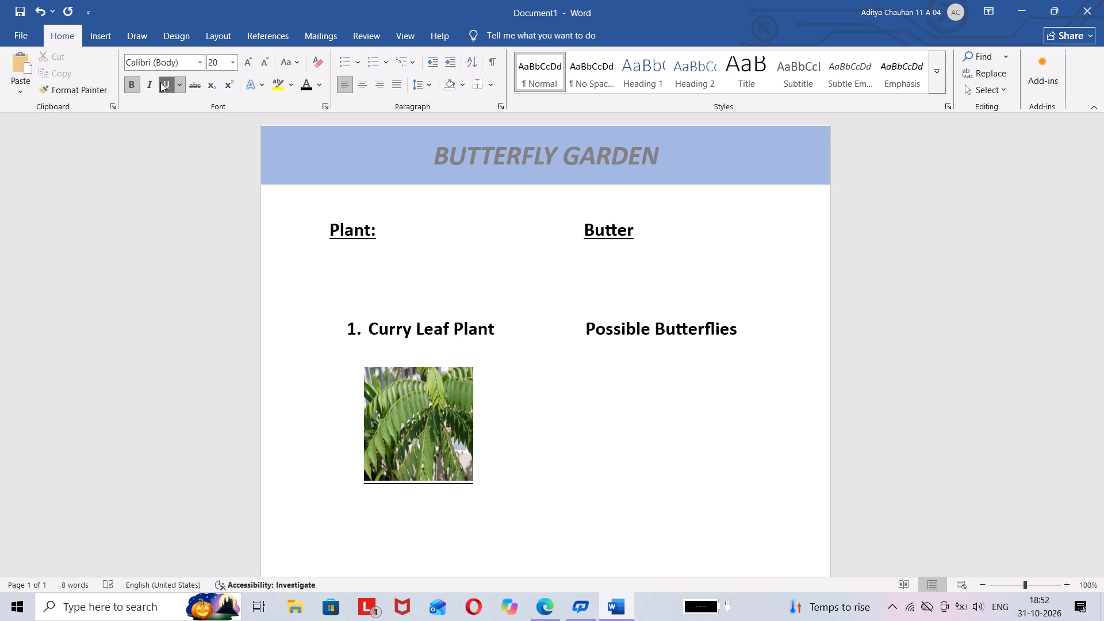
text(fly)
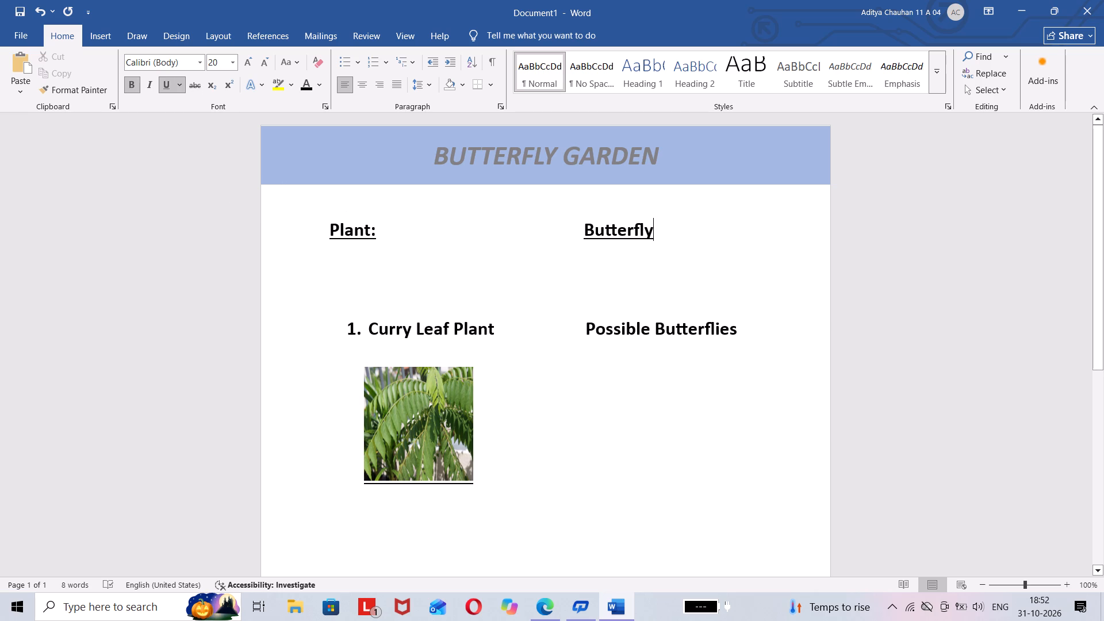
key(shift+colon)
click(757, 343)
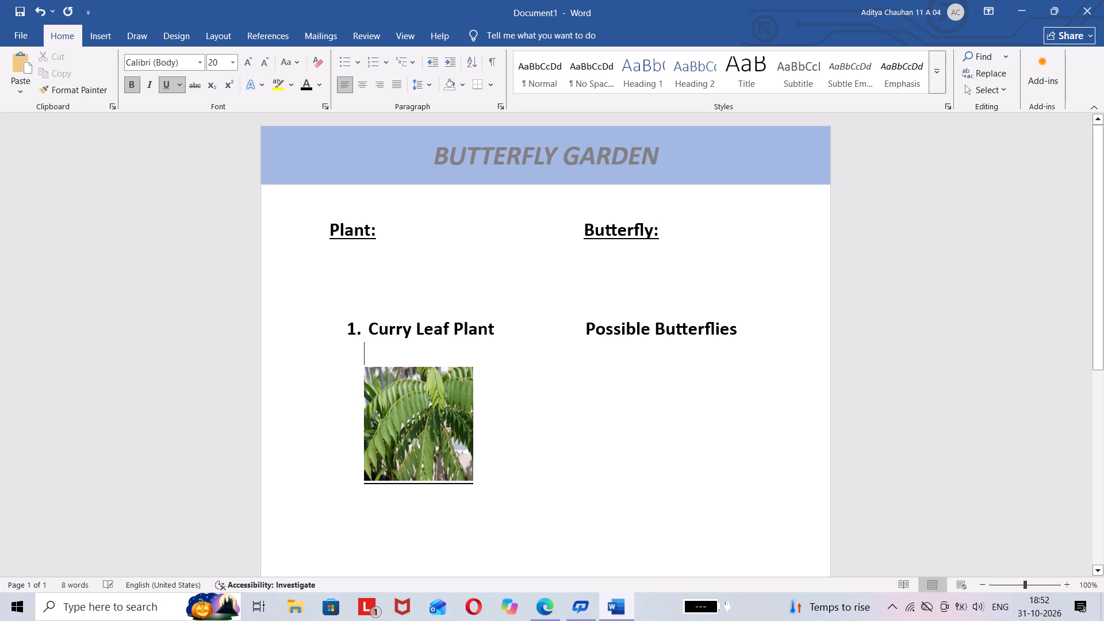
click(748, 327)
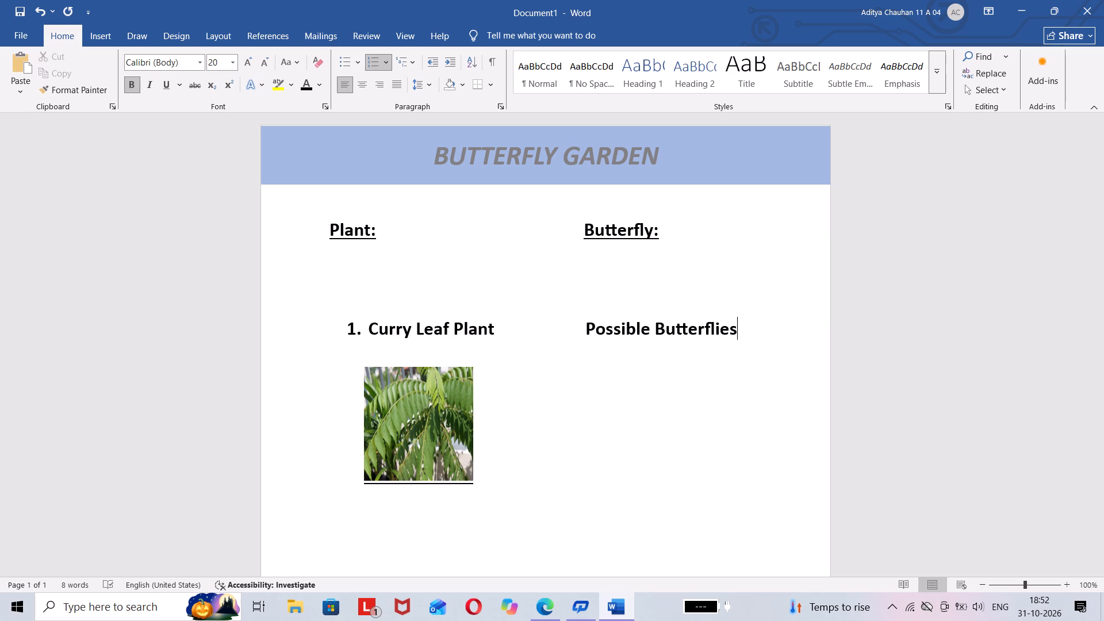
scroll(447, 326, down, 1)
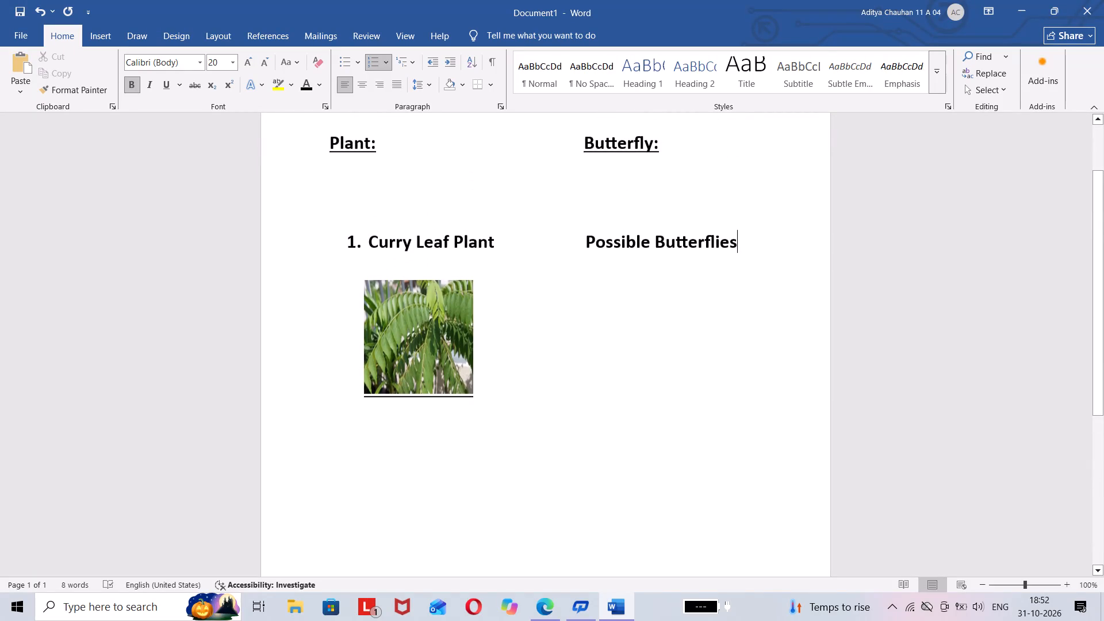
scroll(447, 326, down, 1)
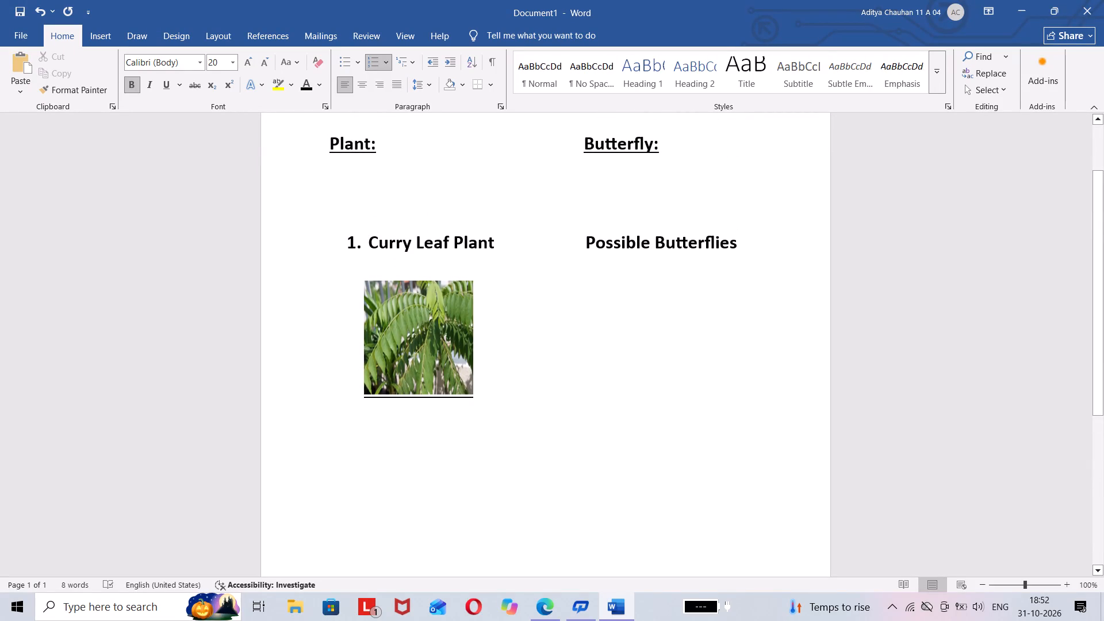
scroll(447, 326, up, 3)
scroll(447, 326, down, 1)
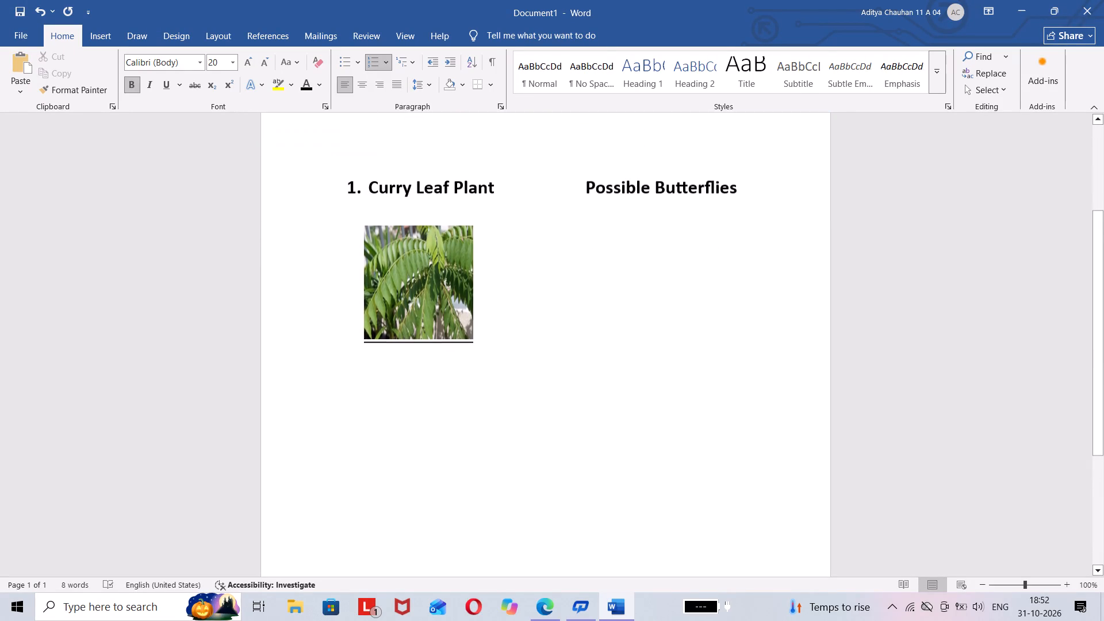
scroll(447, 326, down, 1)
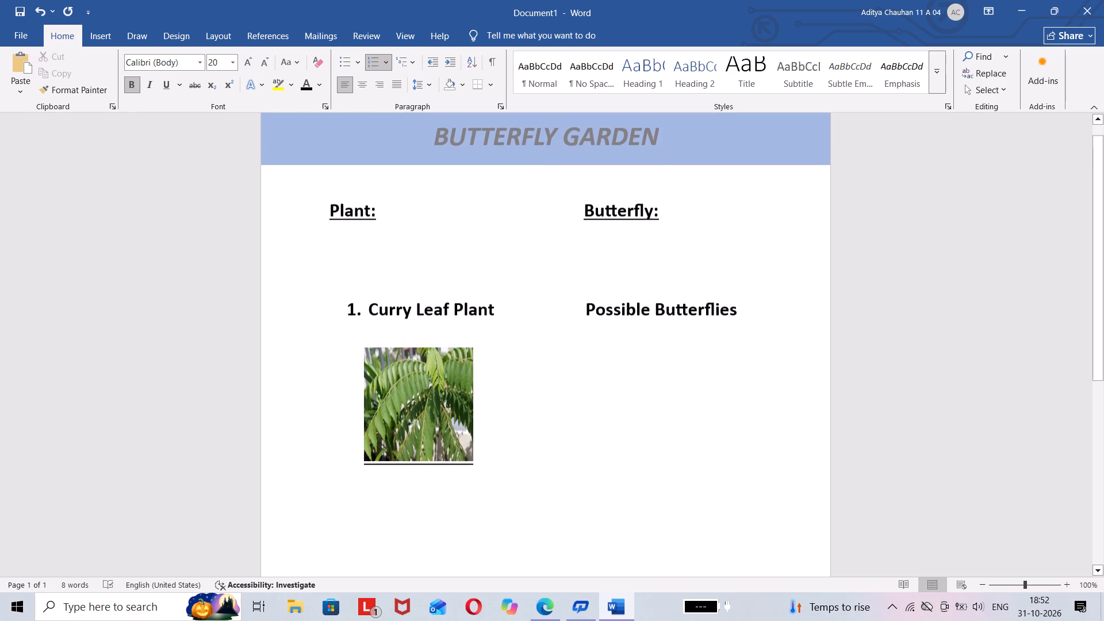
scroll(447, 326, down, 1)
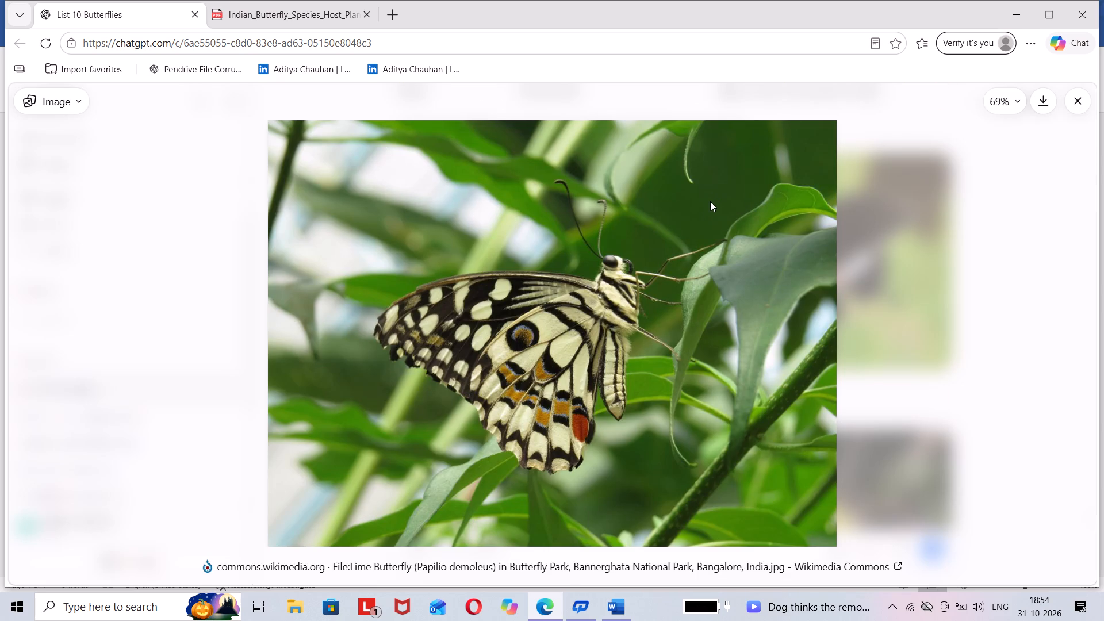
click(1049, 98)
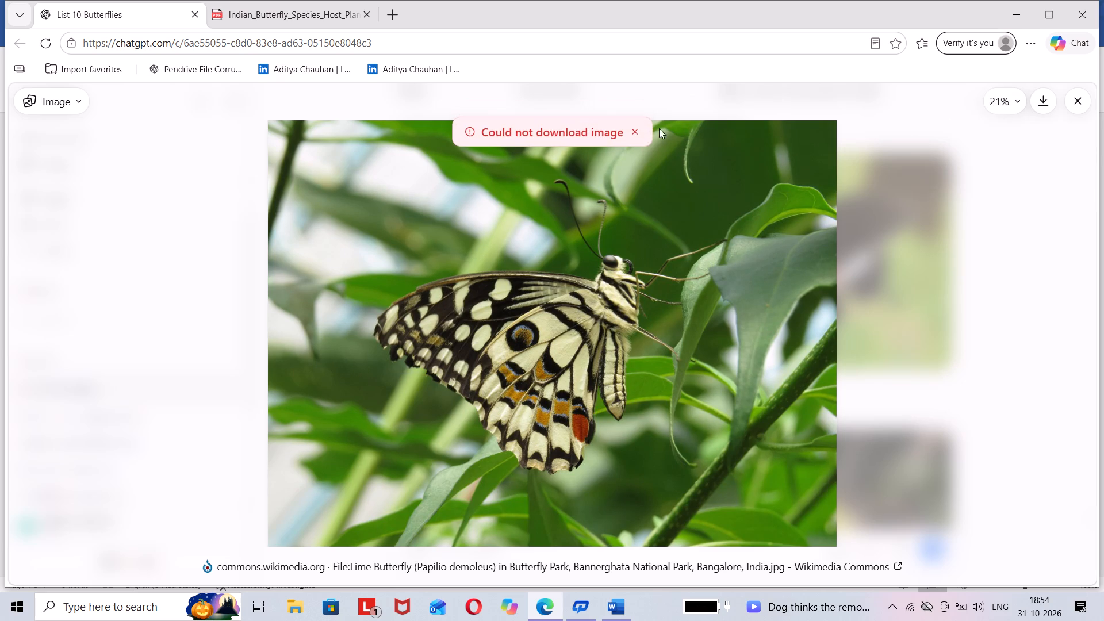
click(641, 131)
right_click(584, 197)
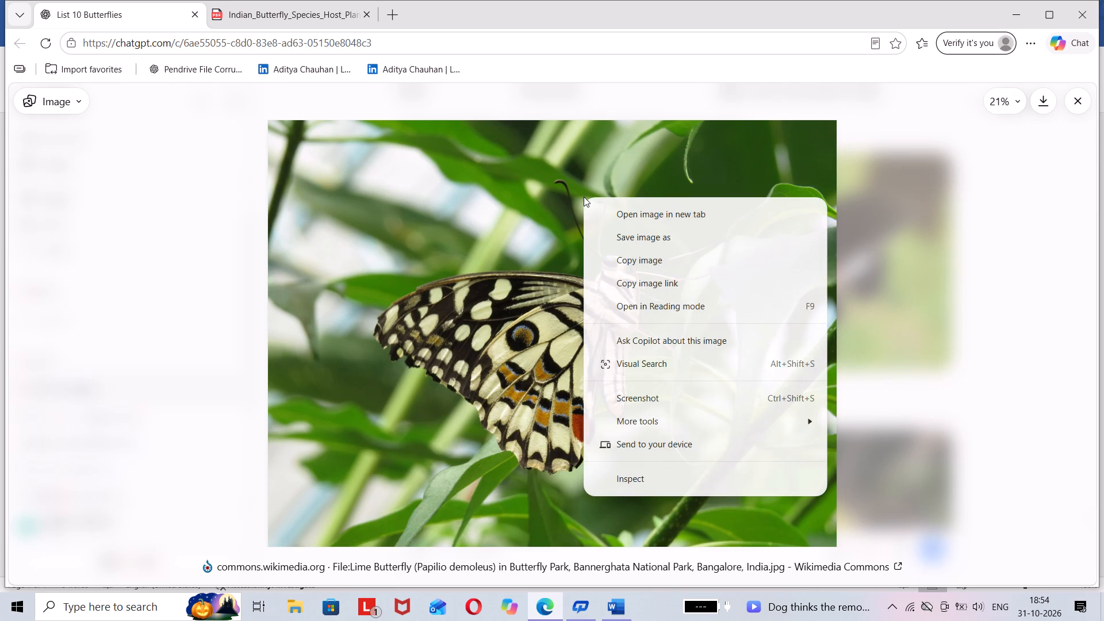
click(613, 258)
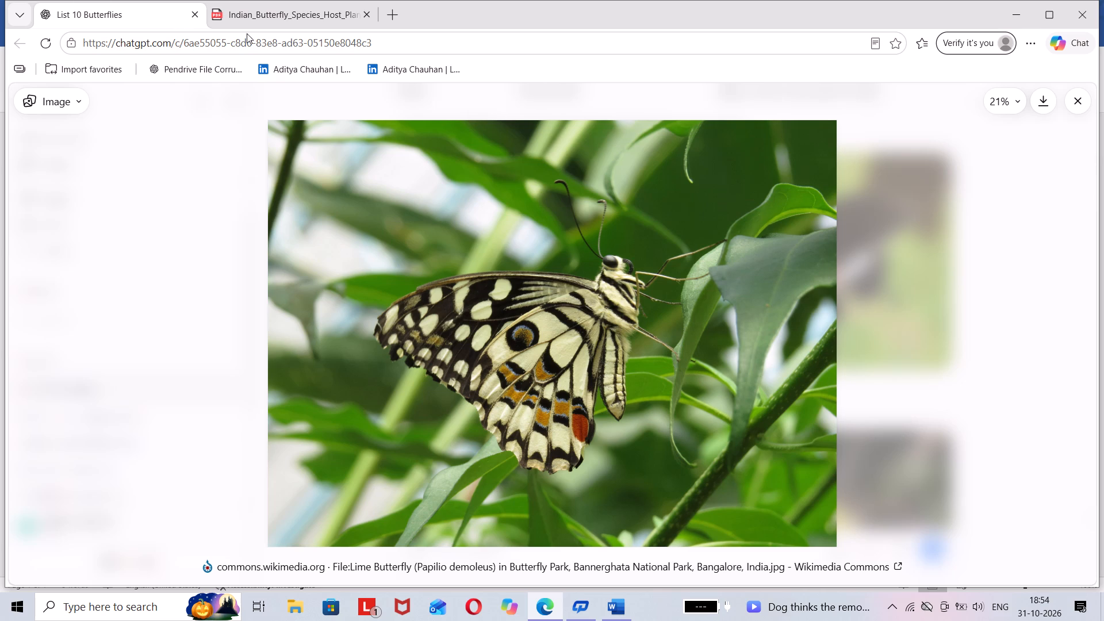
Switch to the Word document and paste the Lime Butterfly picture after the curry leaf picture below "Possible Butterflies".
click(623, 602)
click(601, 294)
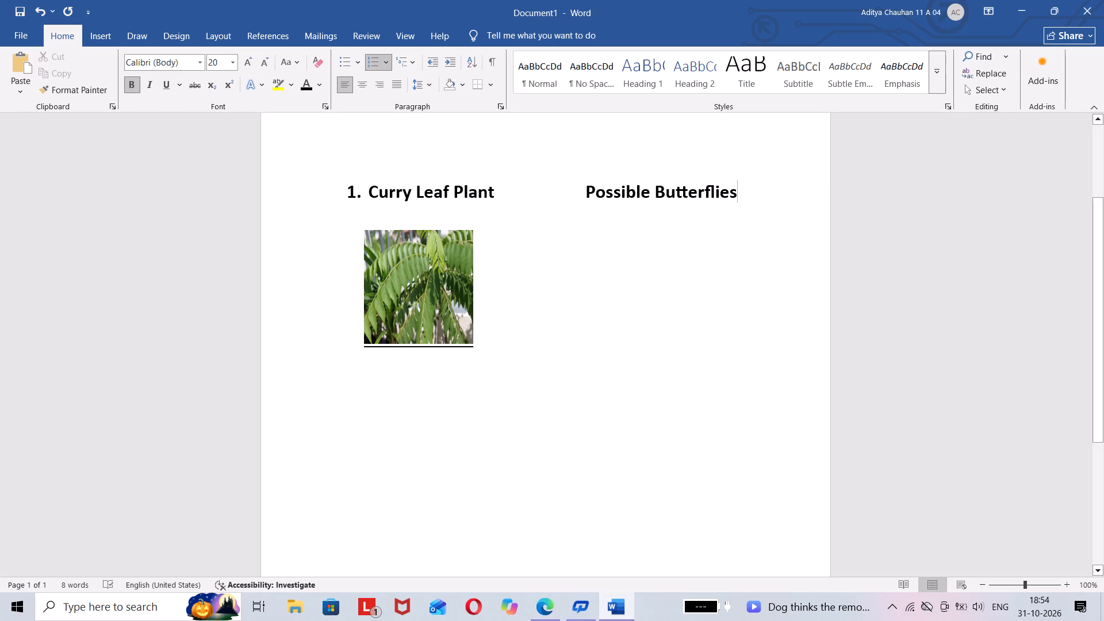
click(660, 269)
key(ctrl+v)
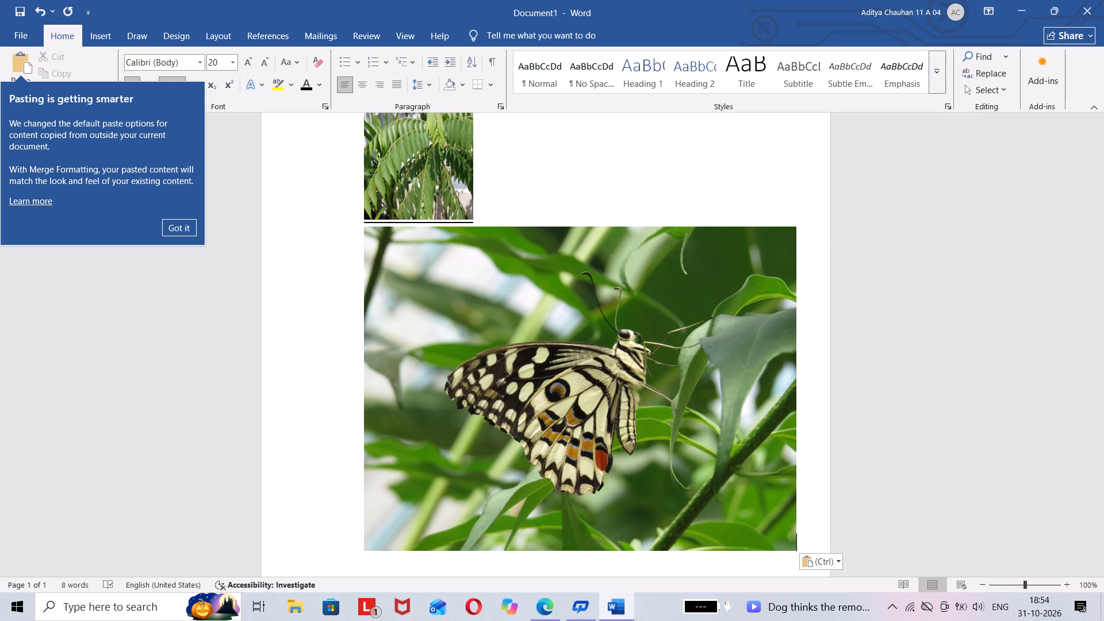
click(193, 227)
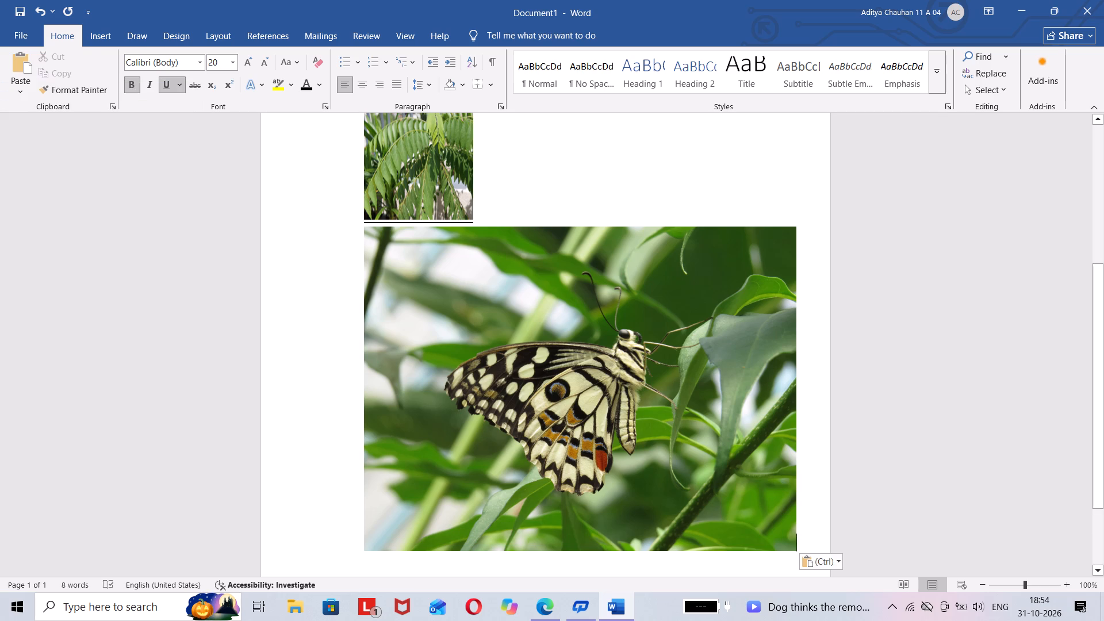
Shrink the pasted butterfly picture in height and width until it fits on the same line beside the curry leaf picture.
click(779, 375)
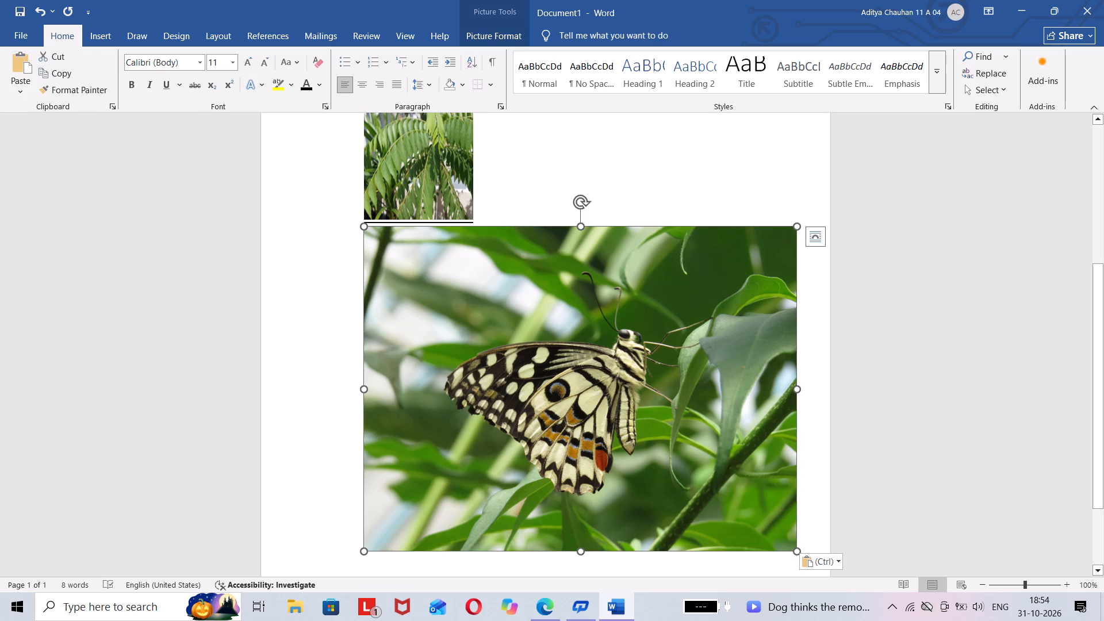
drag(795, 390, 639, 396)
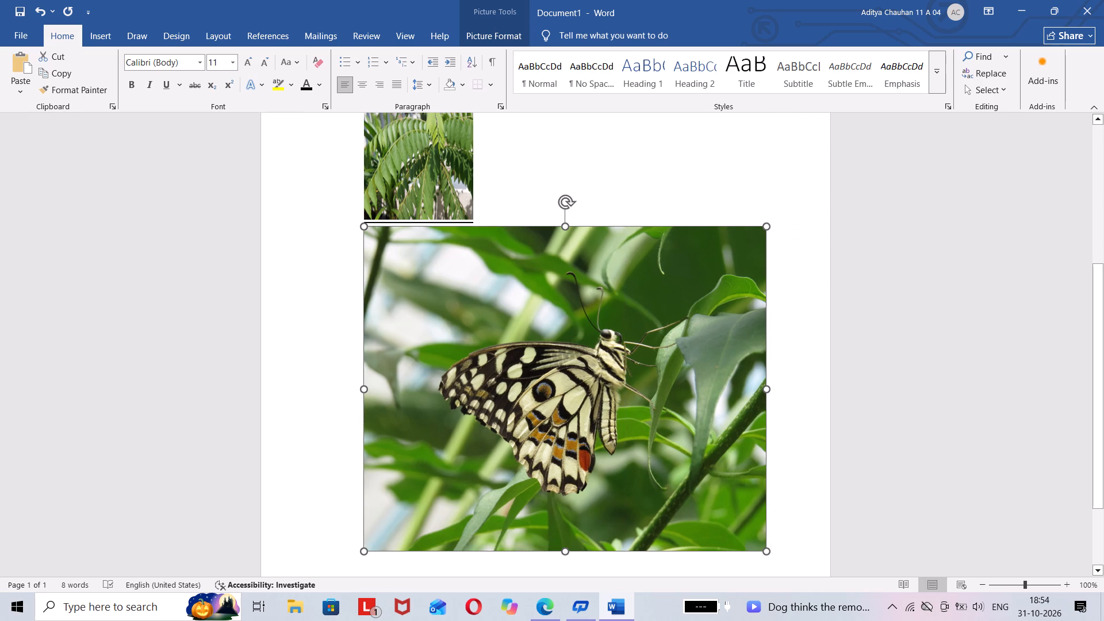
drag(364, 391, 534, 408)
drag(557, 224, 558, 333)
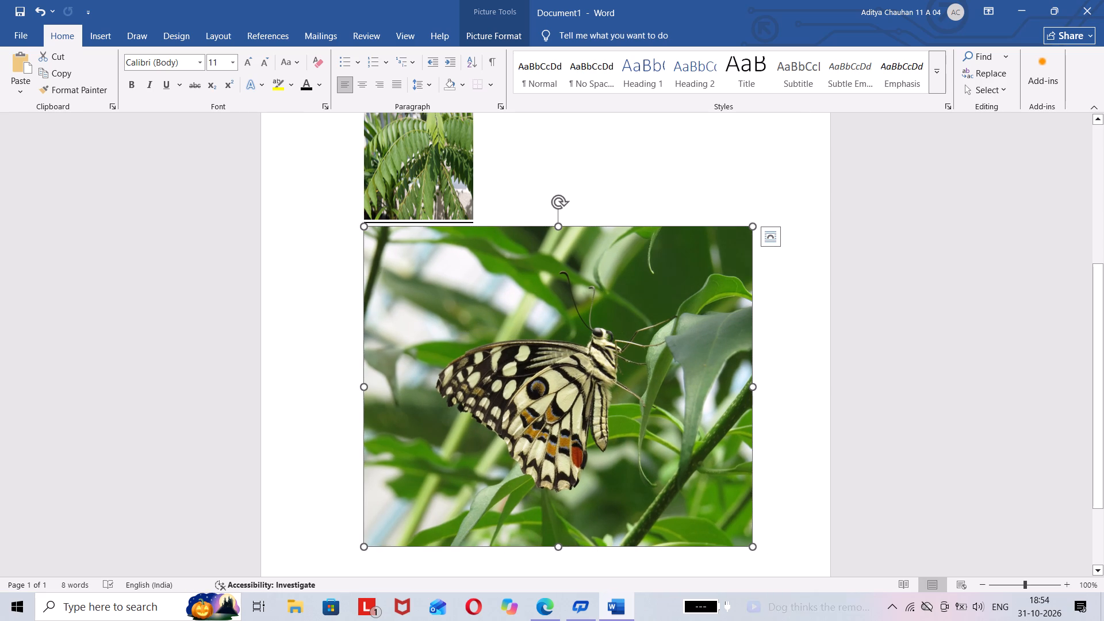
scroll(651, 390, down, 1)
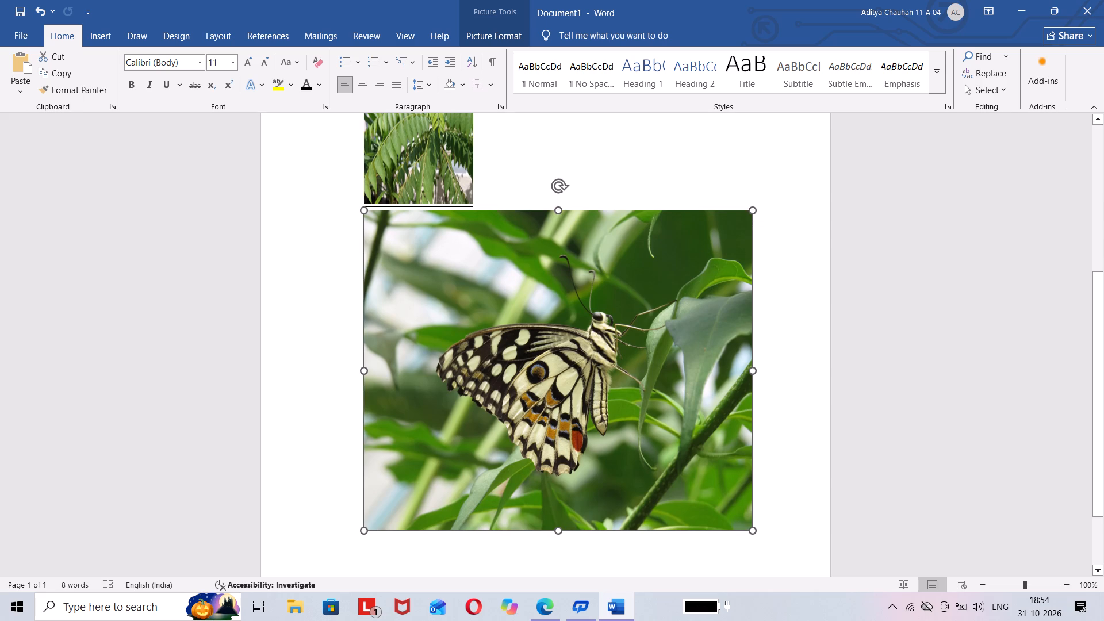
drag(558, 533, 555, 410)
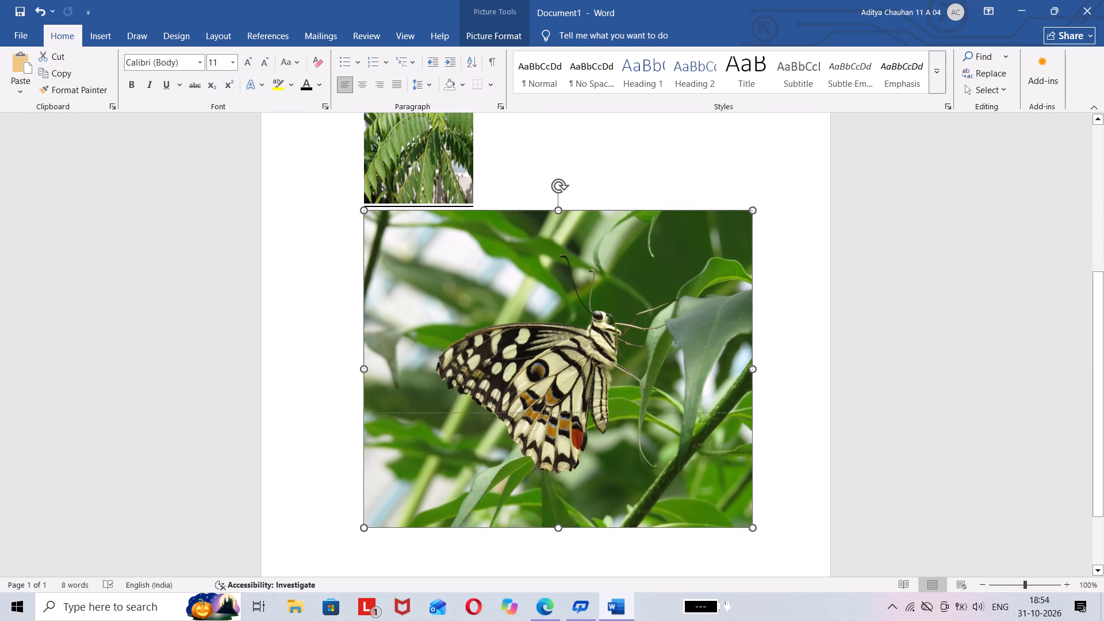
drag(555, 410, 574, 342)
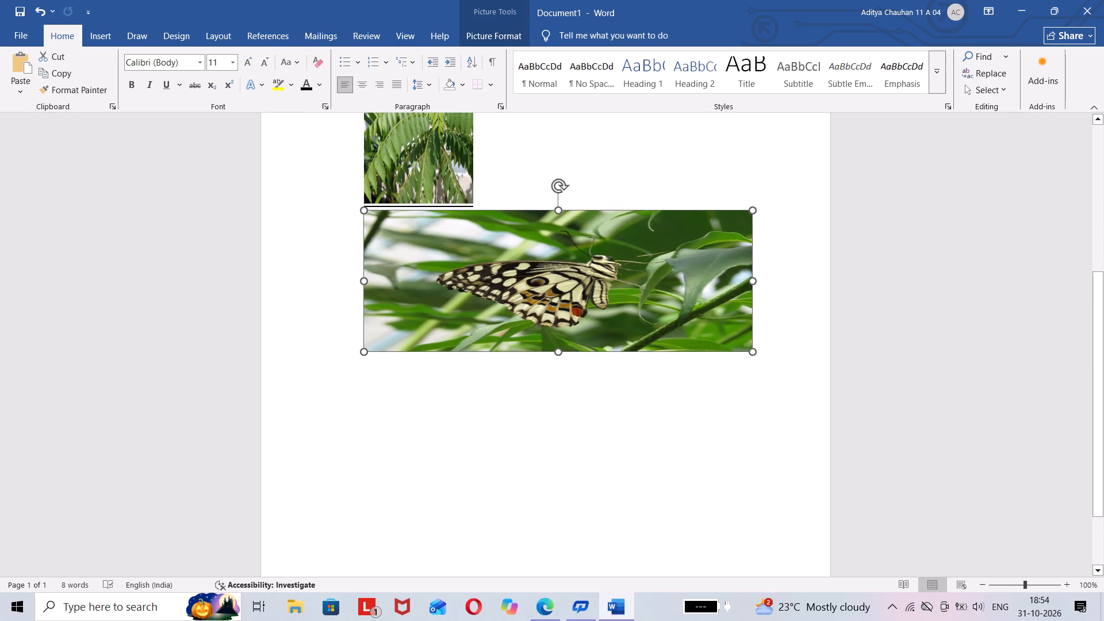
drag(574, 342, 576, 321)
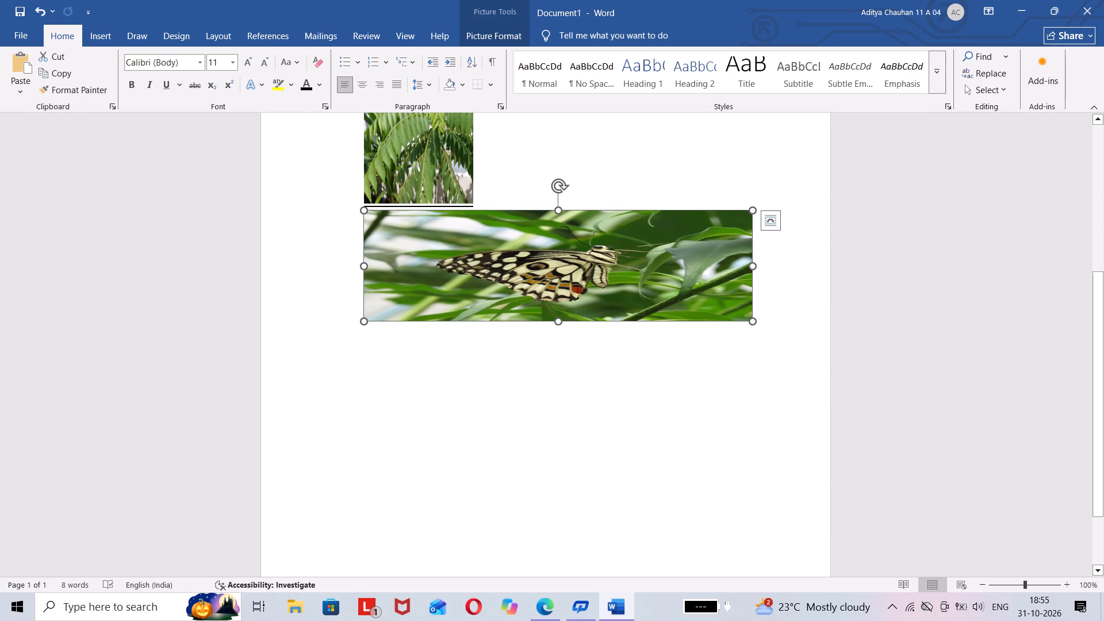
drag(751, 267, 608, 278)
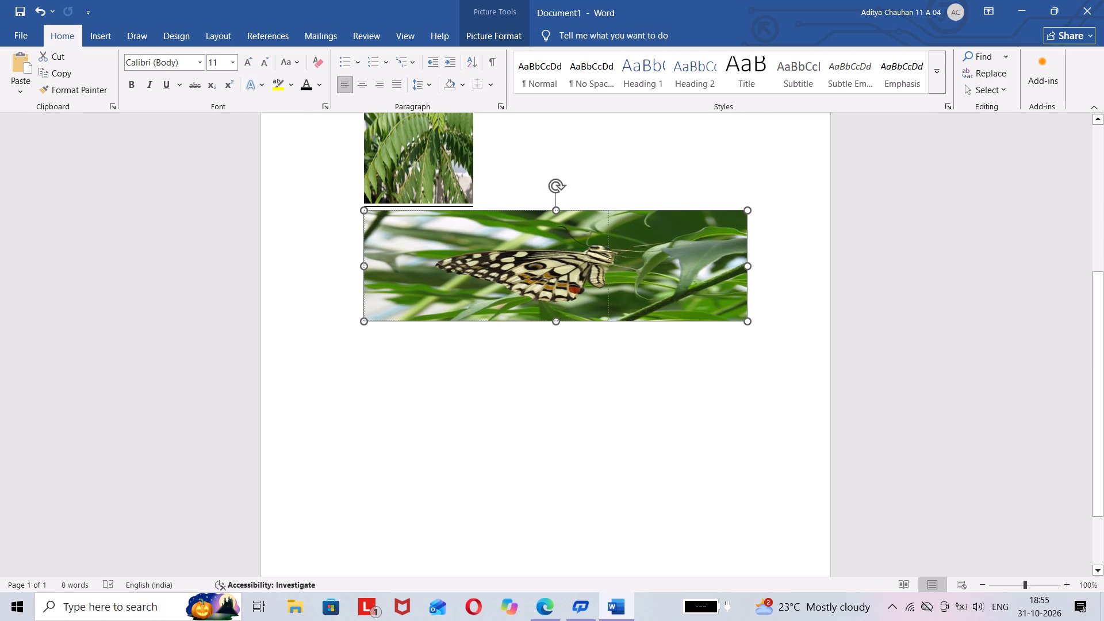
drag(608, 278, 570, 284)
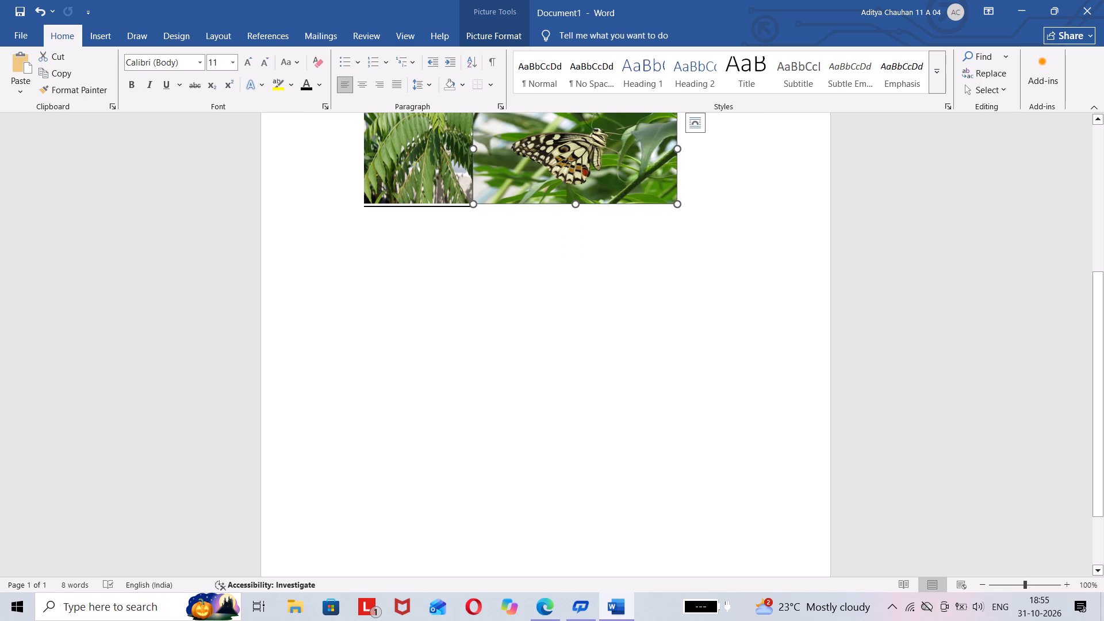
Narrow the butterfly picture to roughly the curry leaf picture's width and try to shift it away from that picture.
scroll(588, 272, up, 2)
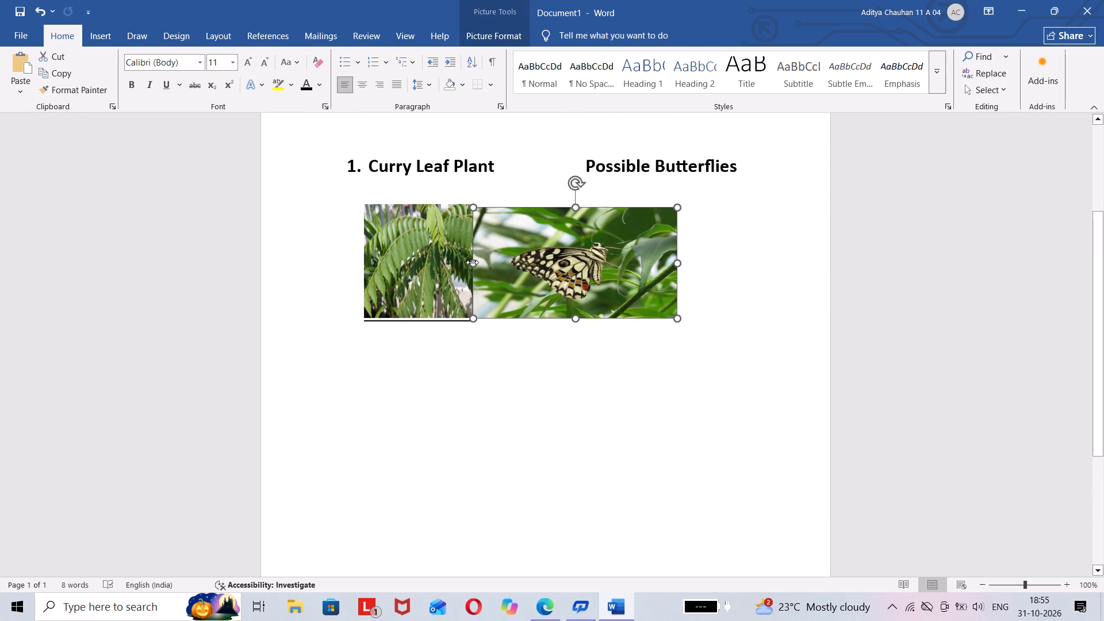
drag(472, 262, 572, 260)
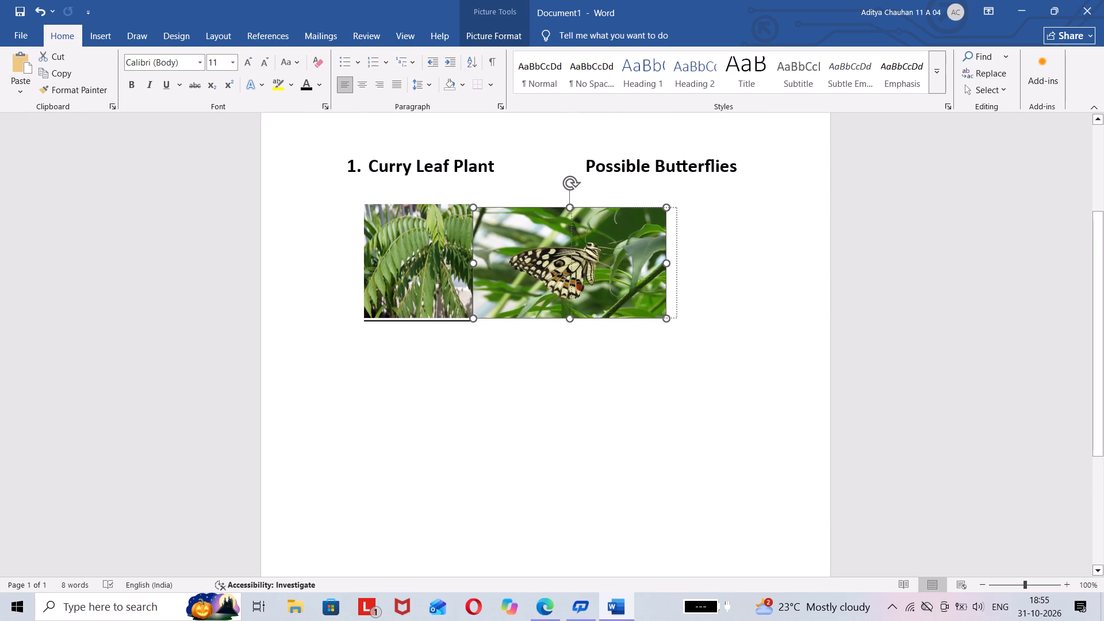
drag(572, 260, 573, 260)
drag(533, 256, 582, 263)
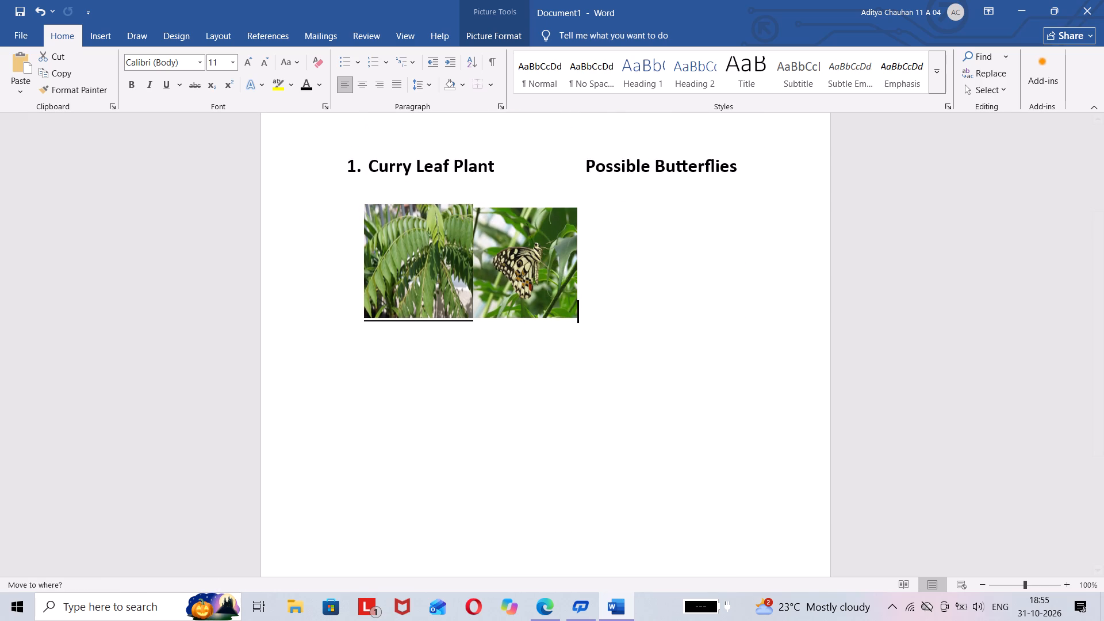
drag(582, 263, 580, 262)
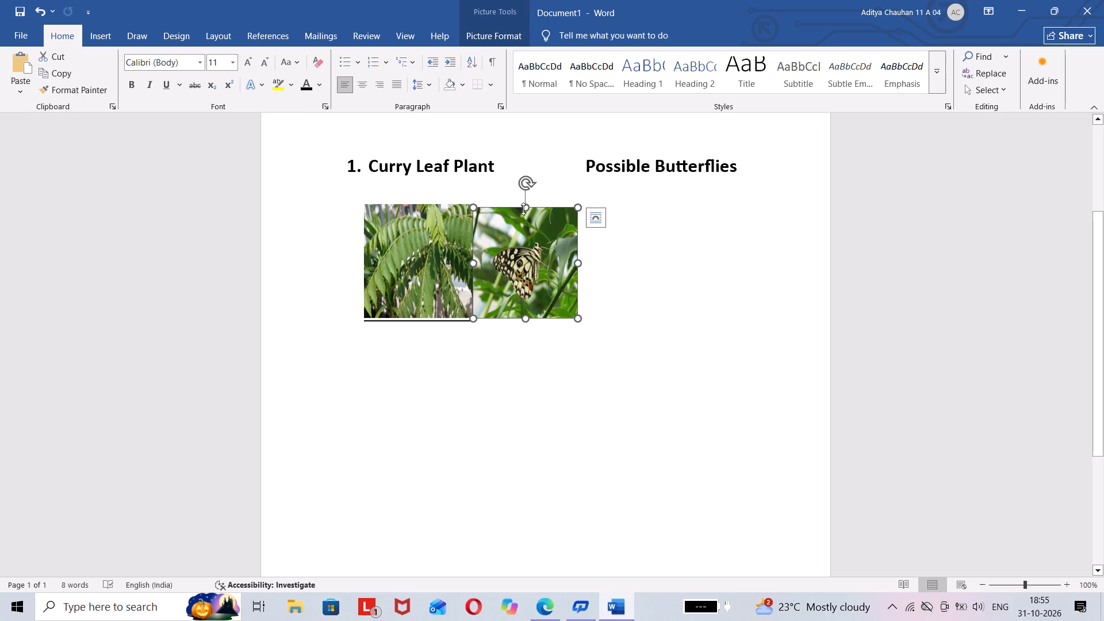
Match the butterfly picture's height to the curry leaf picture and make it slightly wider than that picture.
drag(526, 208, 581, 222)
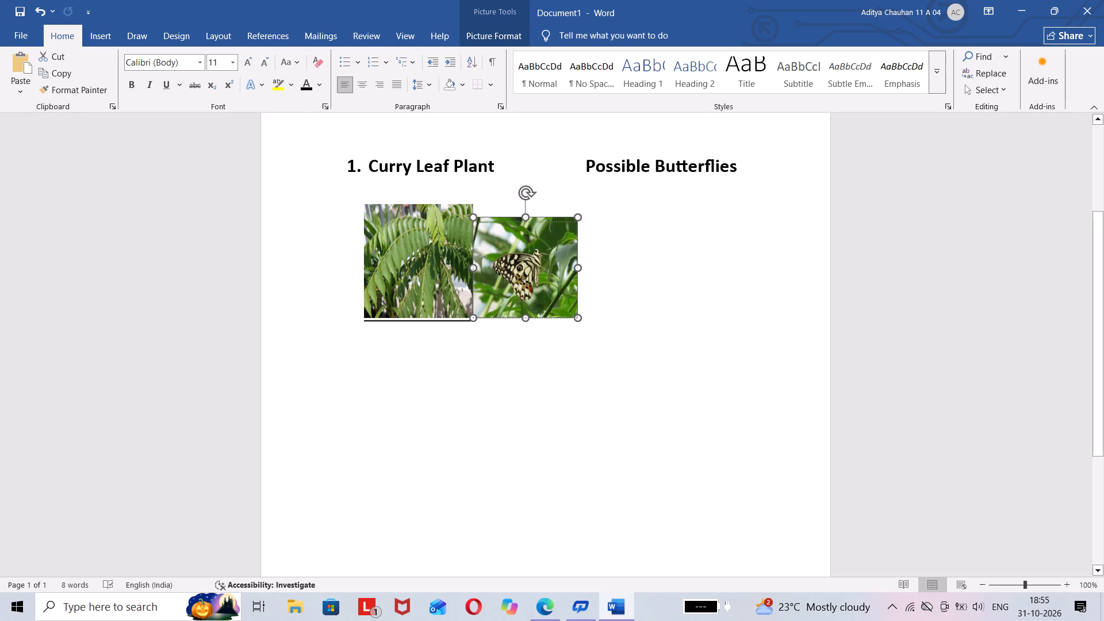
drag(581, 222, 580, 222)
drag(524, 224, 524, 205)
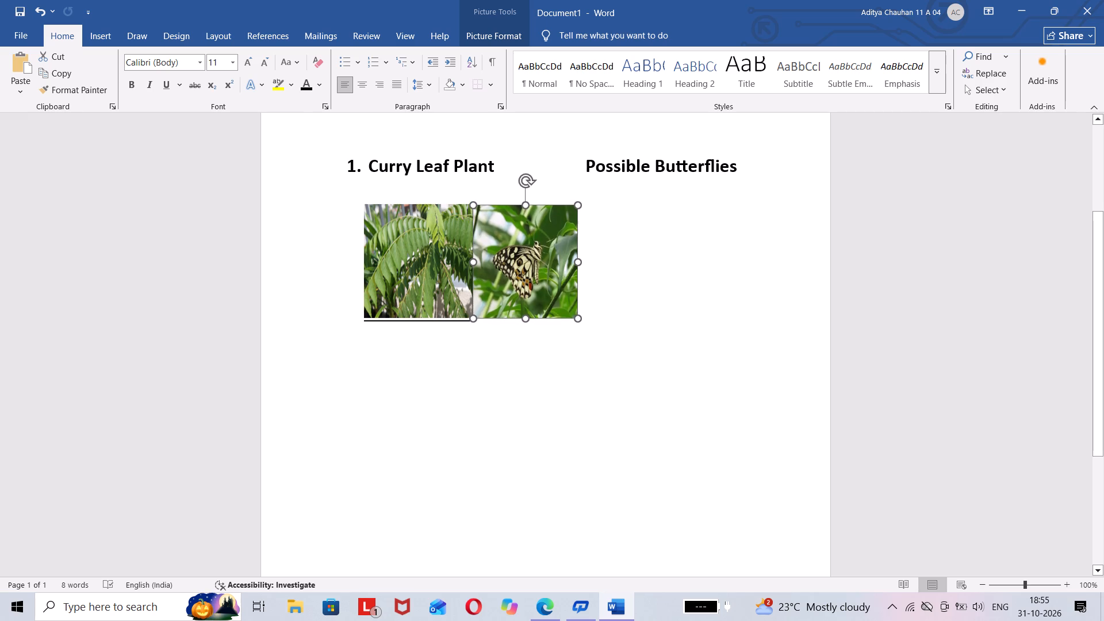
drag(524, 205, 524, 209)
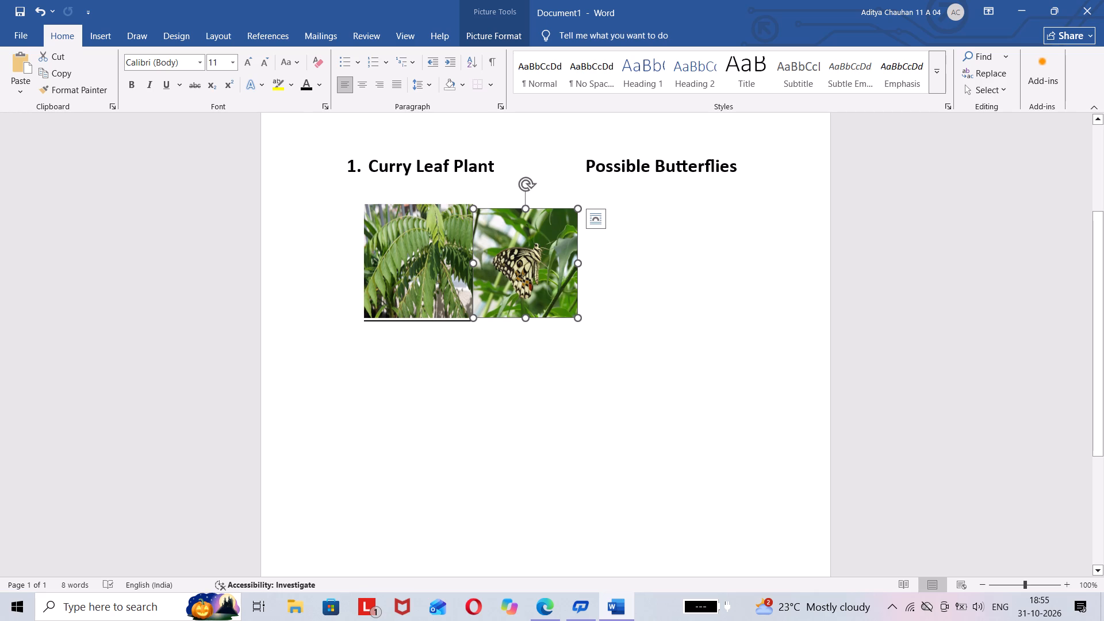
drag(526, 316, 526, 323)
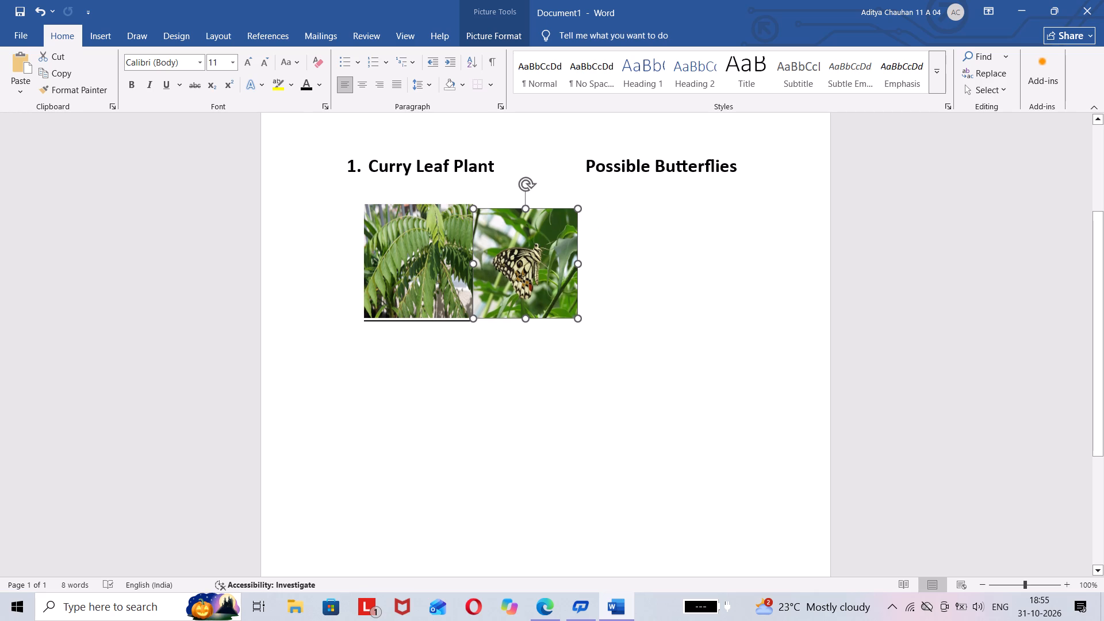
drag(526, 323, 526, 324)
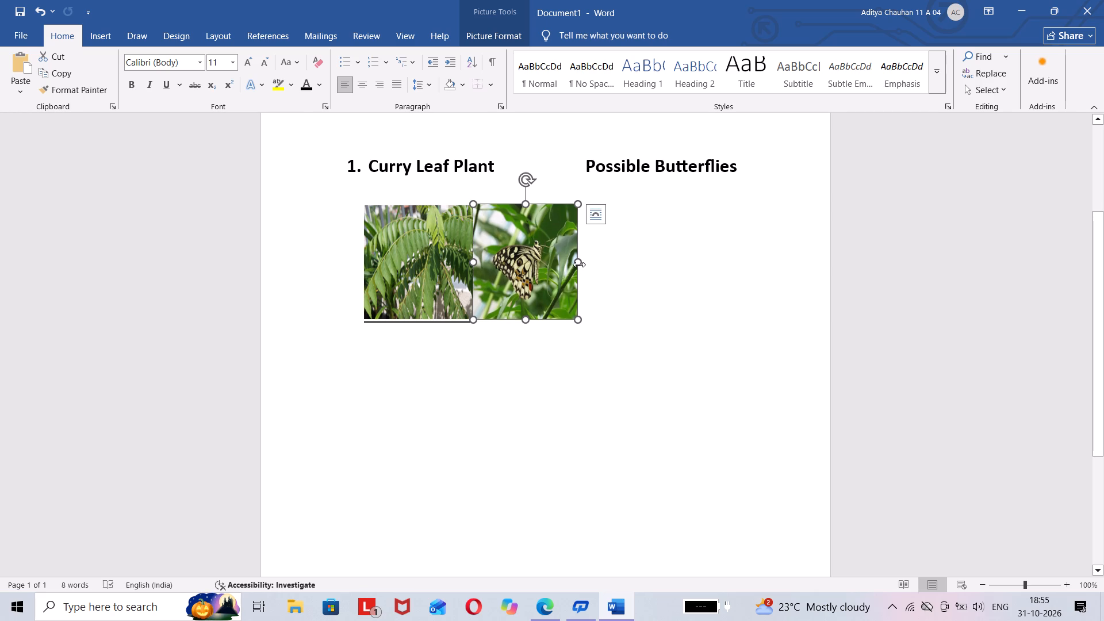
drag(579, 264, 626, 266)
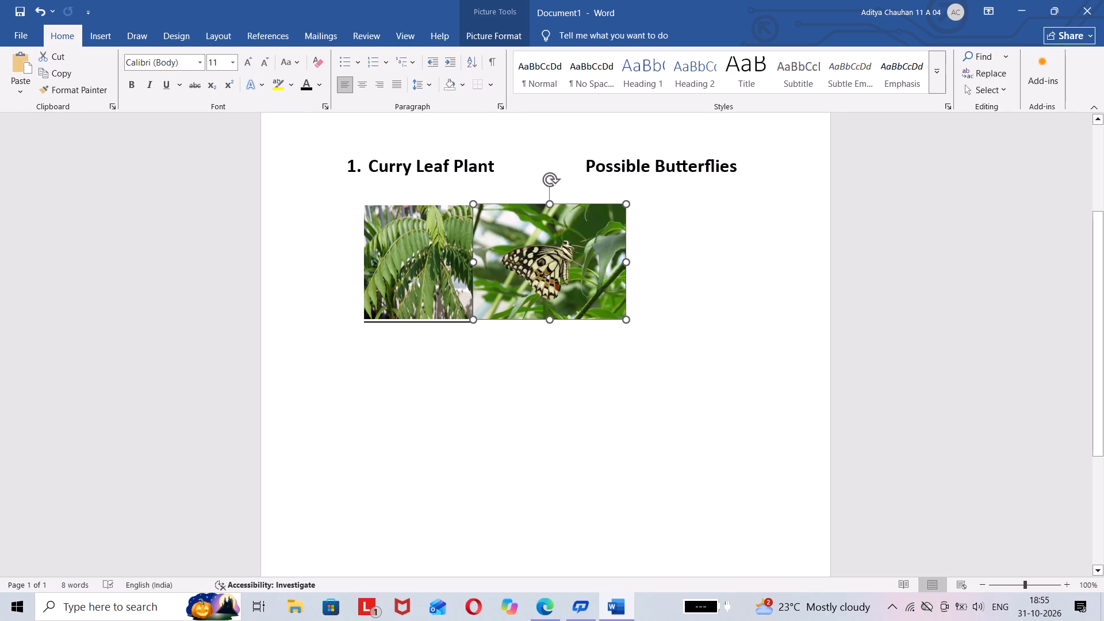
drag(626, 266, 623, 266)
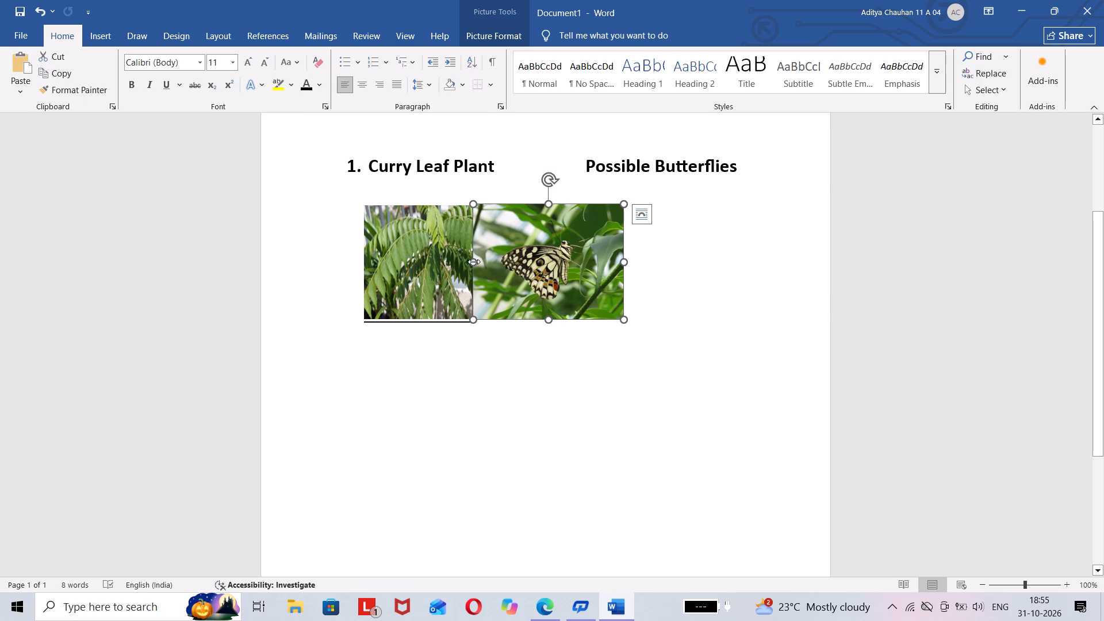
drag(474, 262, 492, 266)
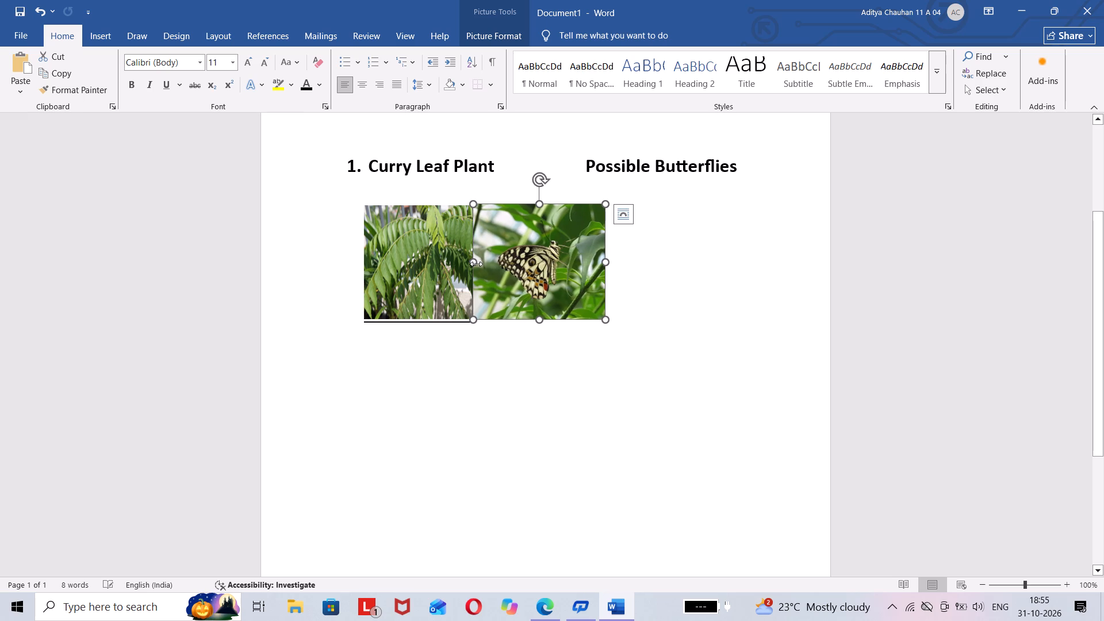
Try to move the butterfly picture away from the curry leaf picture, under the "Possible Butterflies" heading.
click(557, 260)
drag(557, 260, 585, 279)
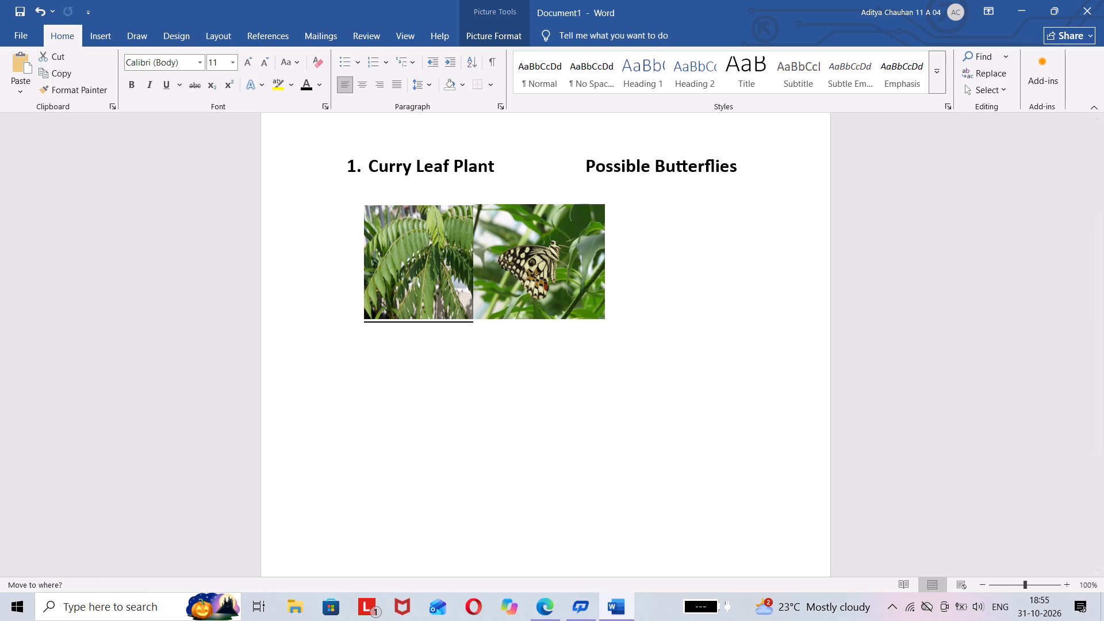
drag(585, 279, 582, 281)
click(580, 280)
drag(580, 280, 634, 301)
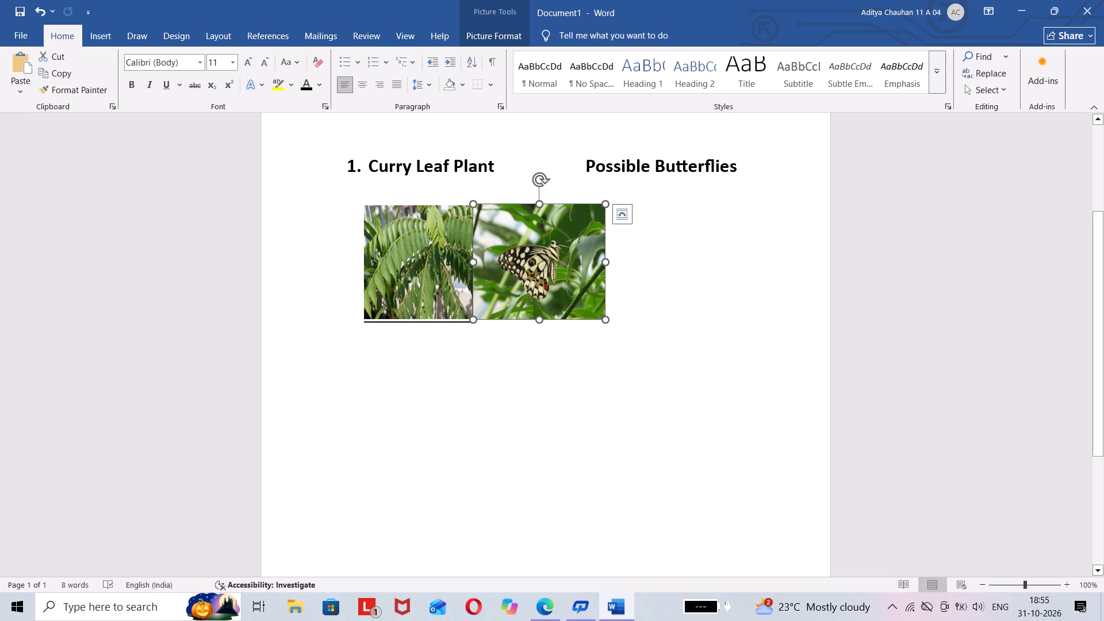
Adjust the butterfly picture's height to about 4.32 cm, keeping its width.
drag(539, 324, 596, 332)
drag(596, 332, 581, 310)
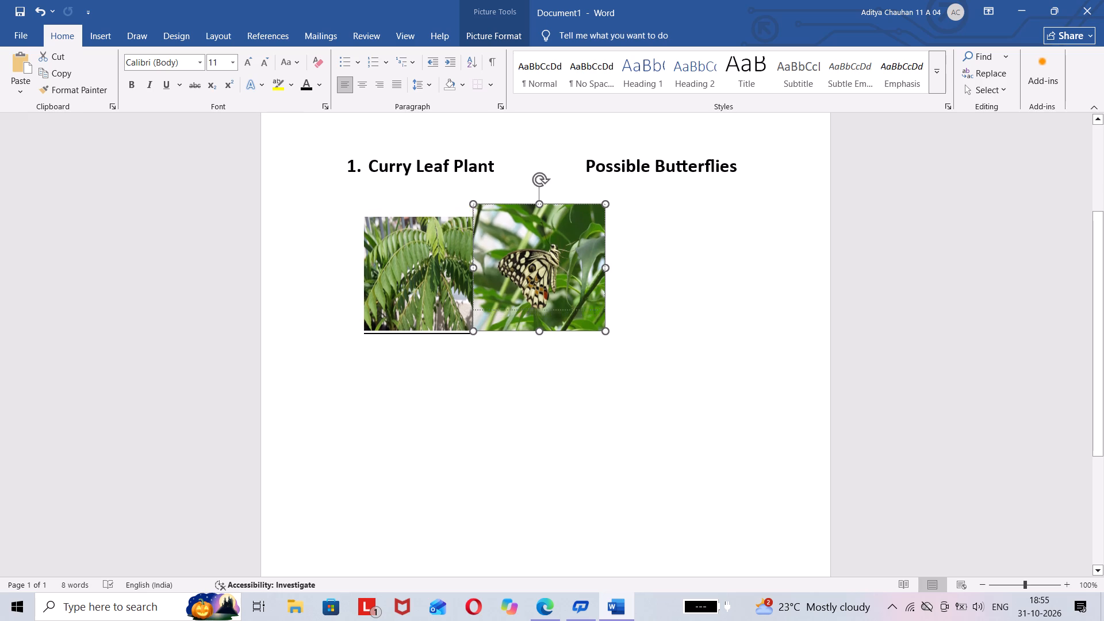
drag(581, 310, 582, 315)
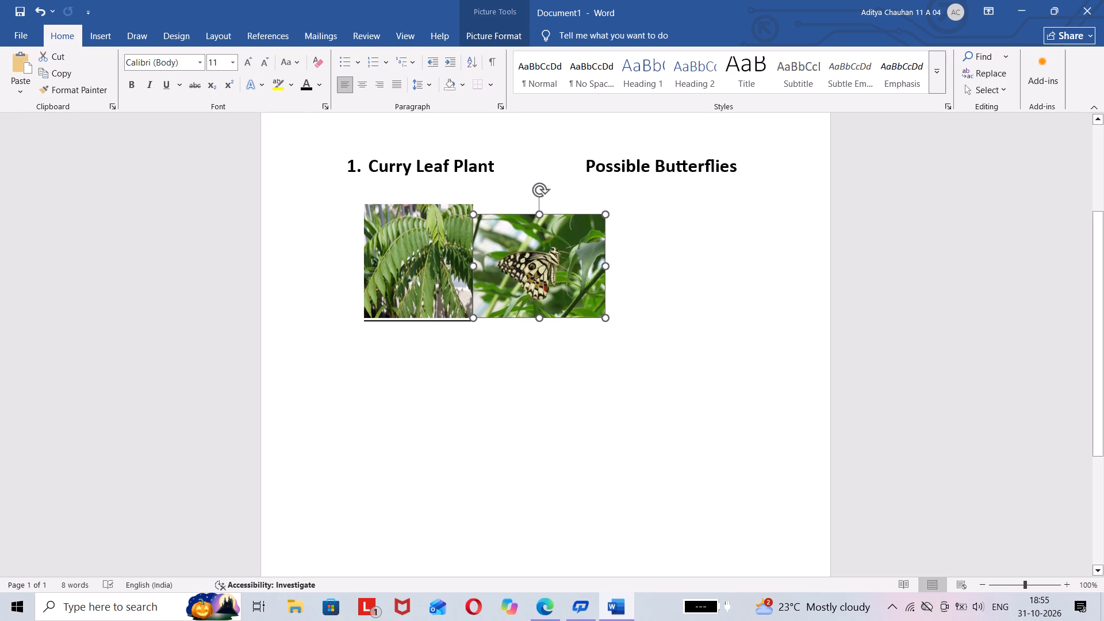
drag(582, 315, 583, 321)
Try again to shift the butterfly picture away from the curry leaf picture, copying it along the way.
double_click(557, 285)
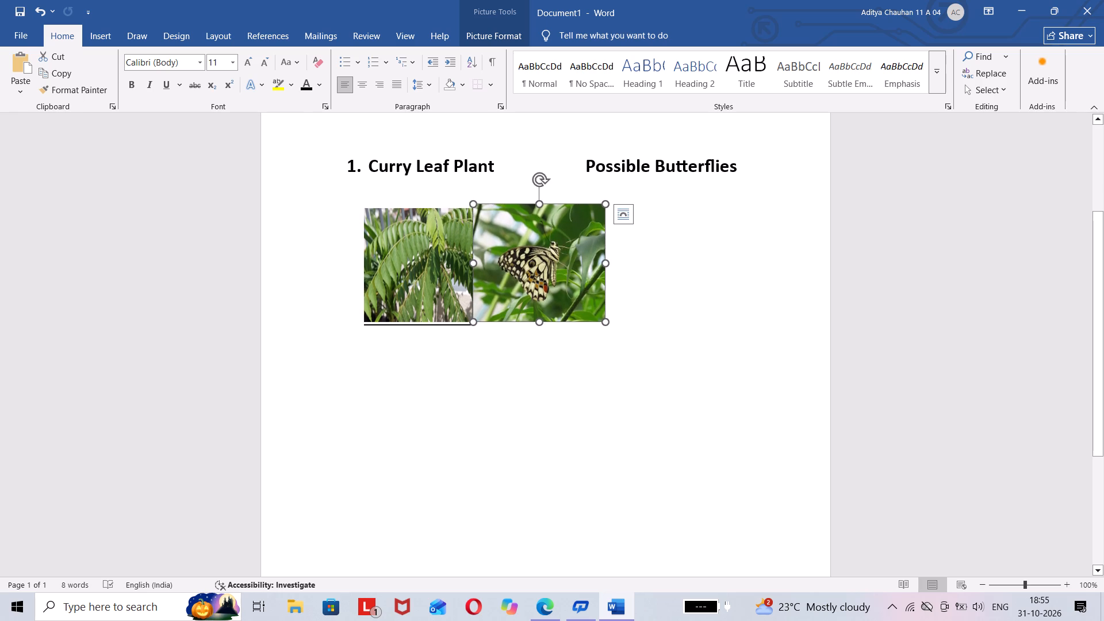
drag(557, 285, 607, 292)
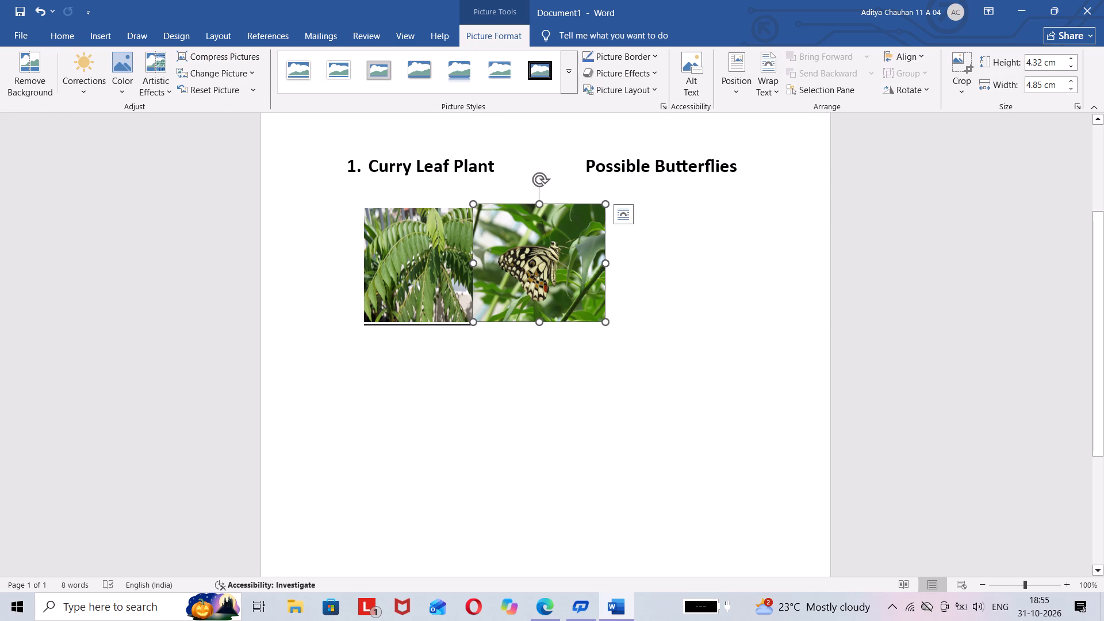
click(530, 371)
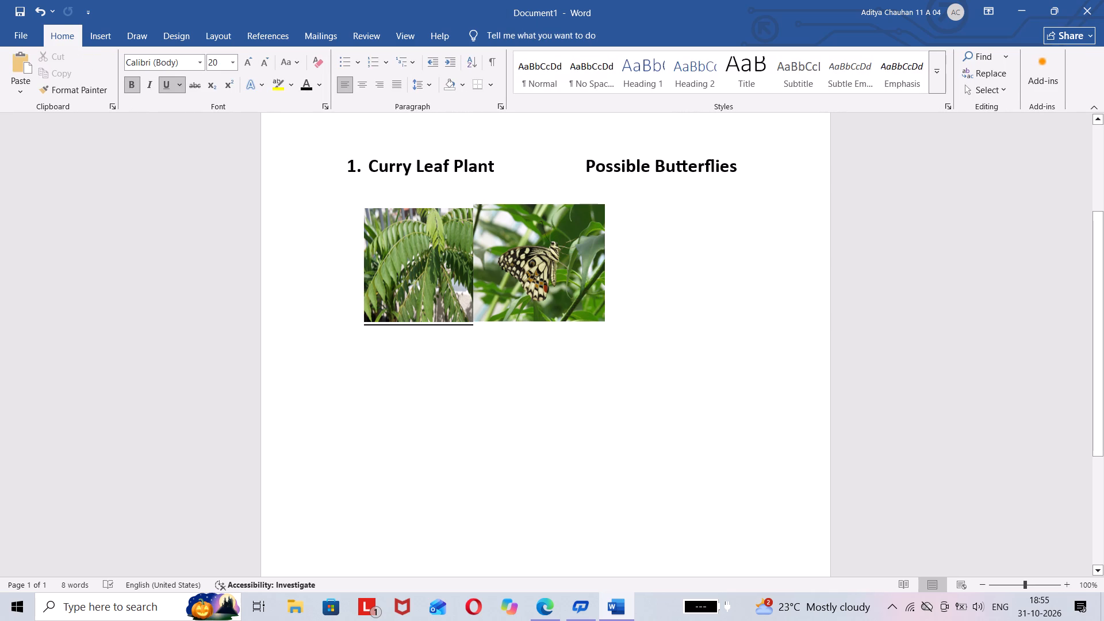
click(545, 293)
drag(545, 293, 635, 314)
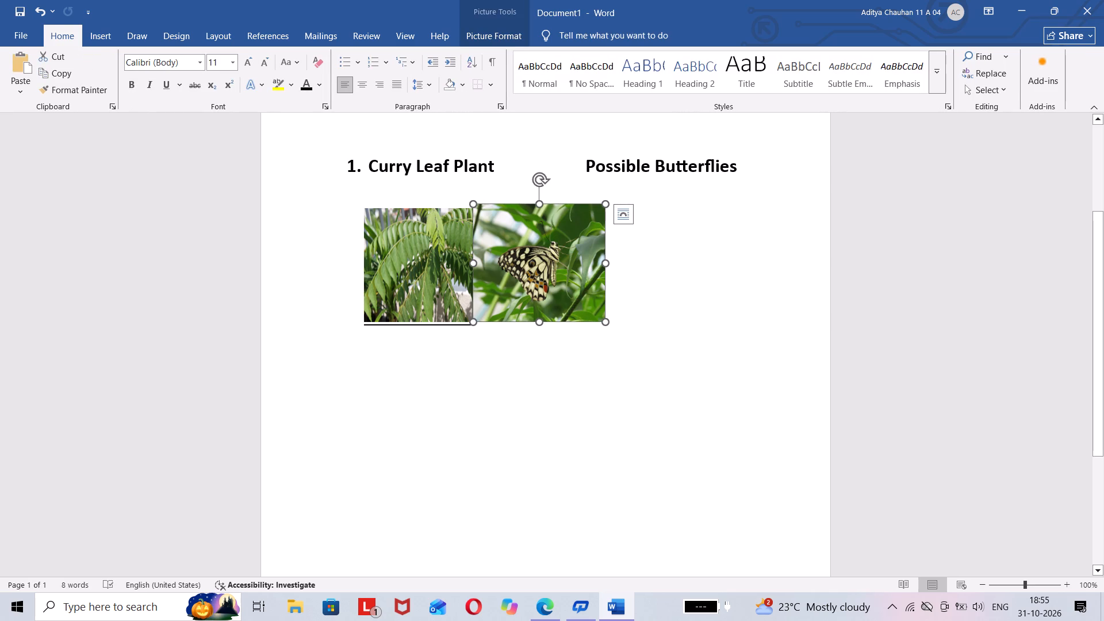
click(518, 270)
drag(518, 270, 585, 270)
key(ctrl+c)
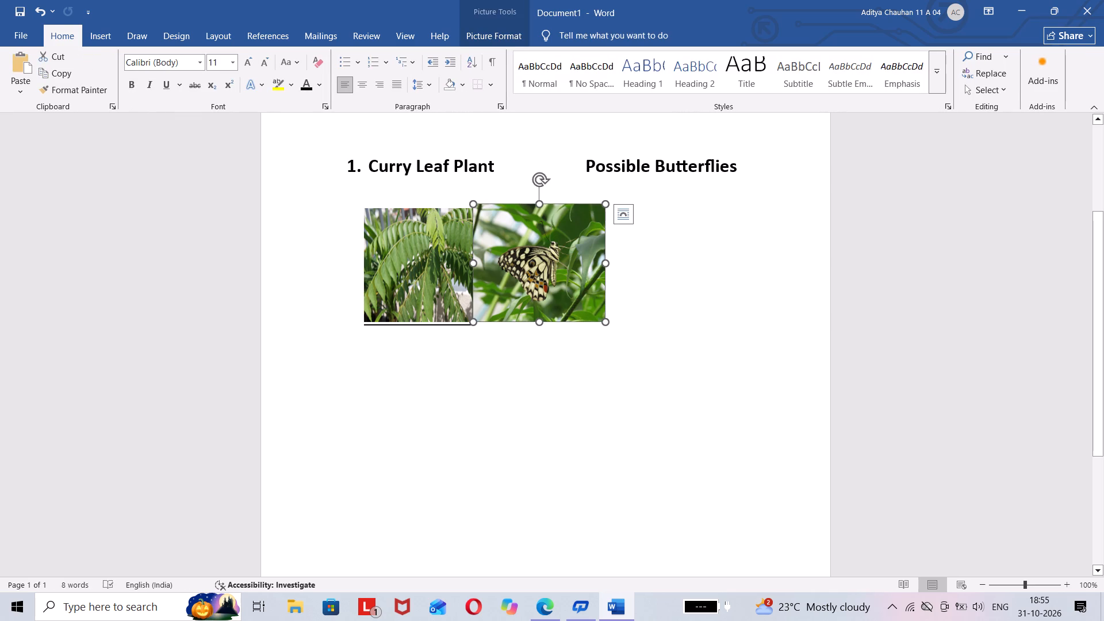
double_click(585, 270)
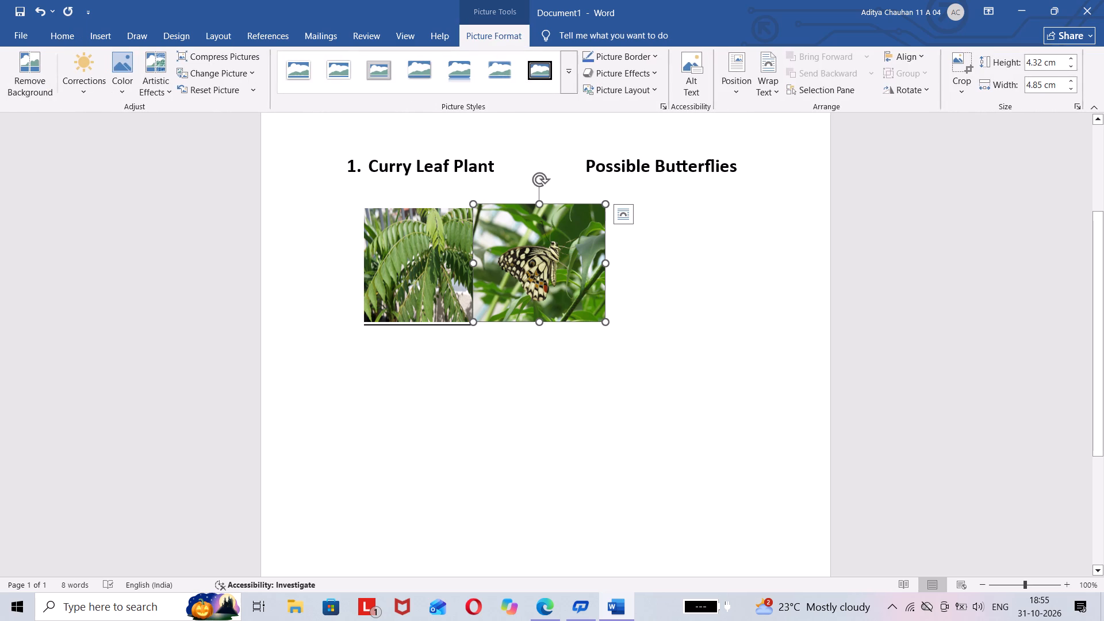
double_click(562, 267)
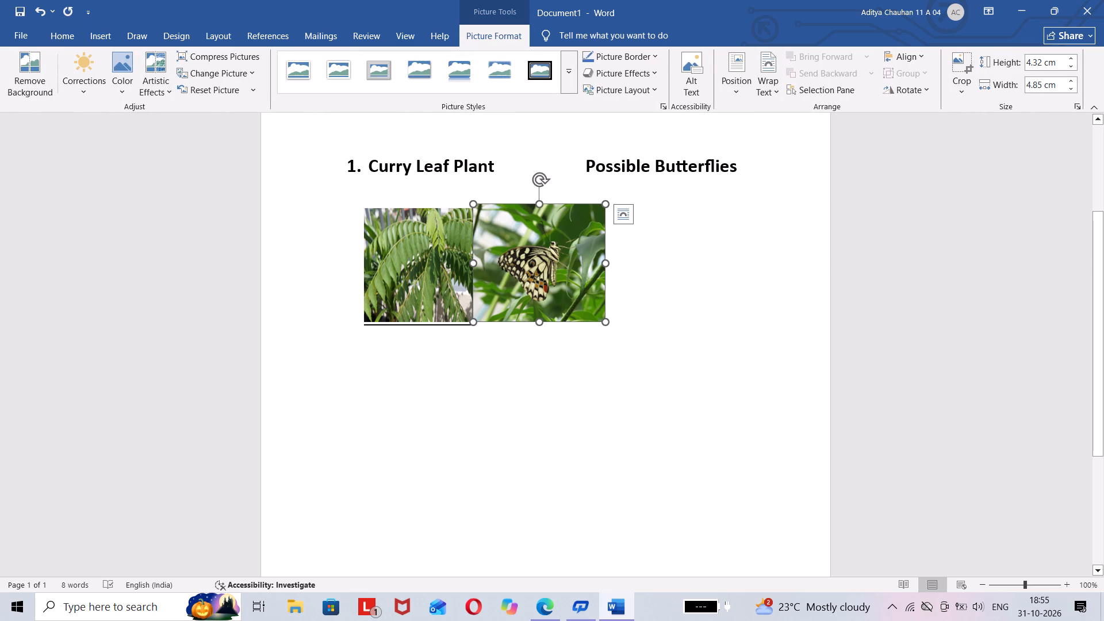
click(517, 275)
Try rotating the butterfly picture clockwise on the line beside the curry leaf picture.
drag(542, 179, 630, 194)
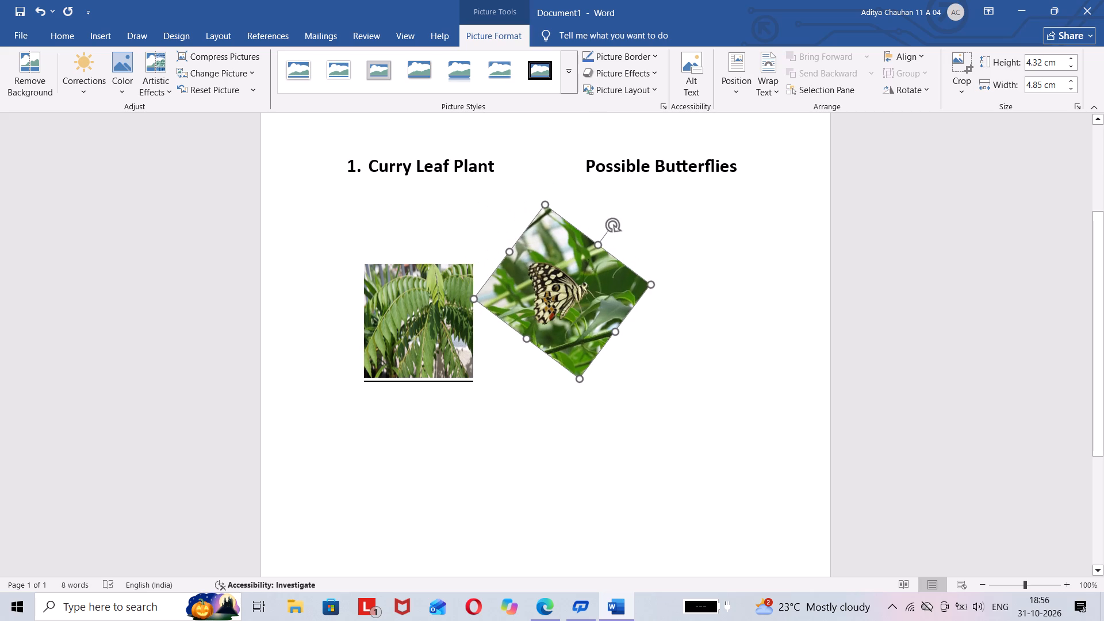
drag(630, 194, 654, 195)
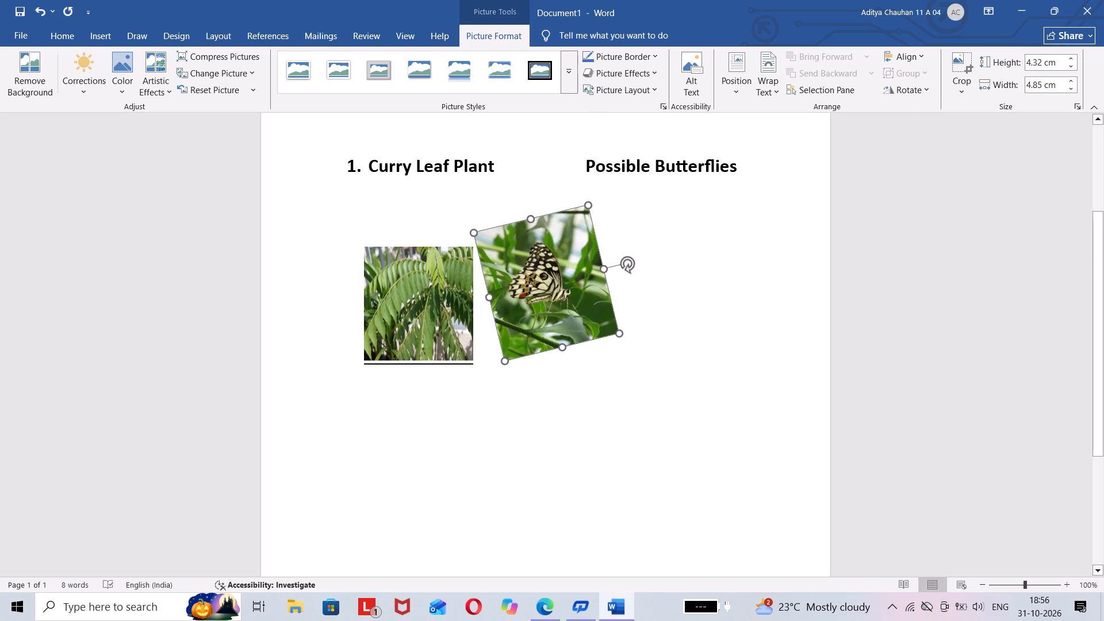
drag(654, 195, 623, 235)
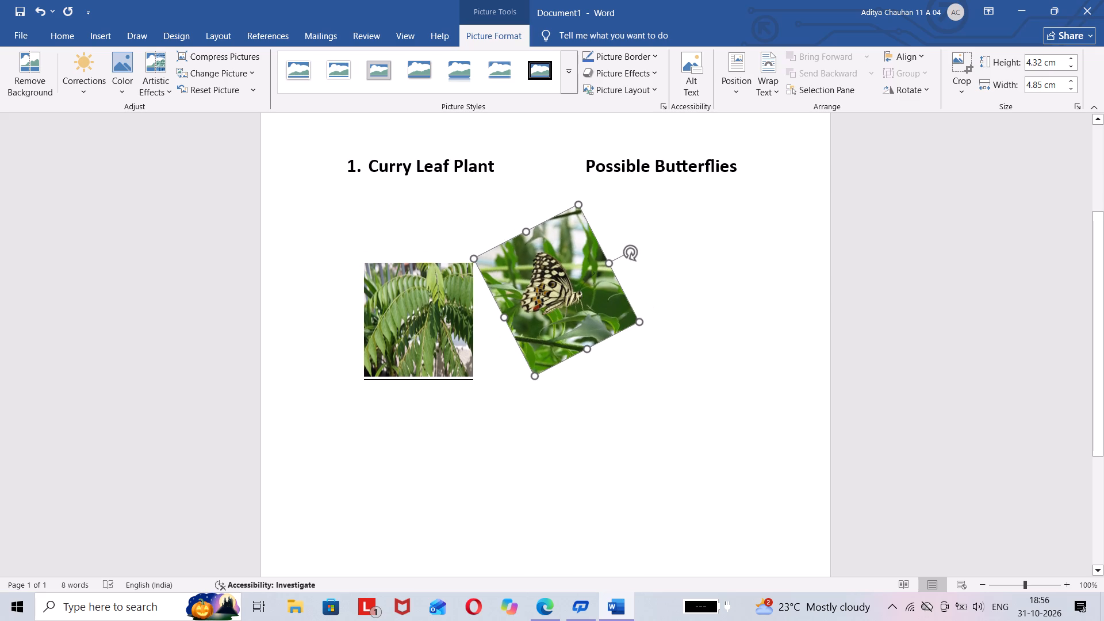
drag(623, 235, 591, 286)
Undo the butterfly picture's rotation and all earlier resizing, back to its originally pasted size.
key(ctrl+z)
key(ctrl+z)
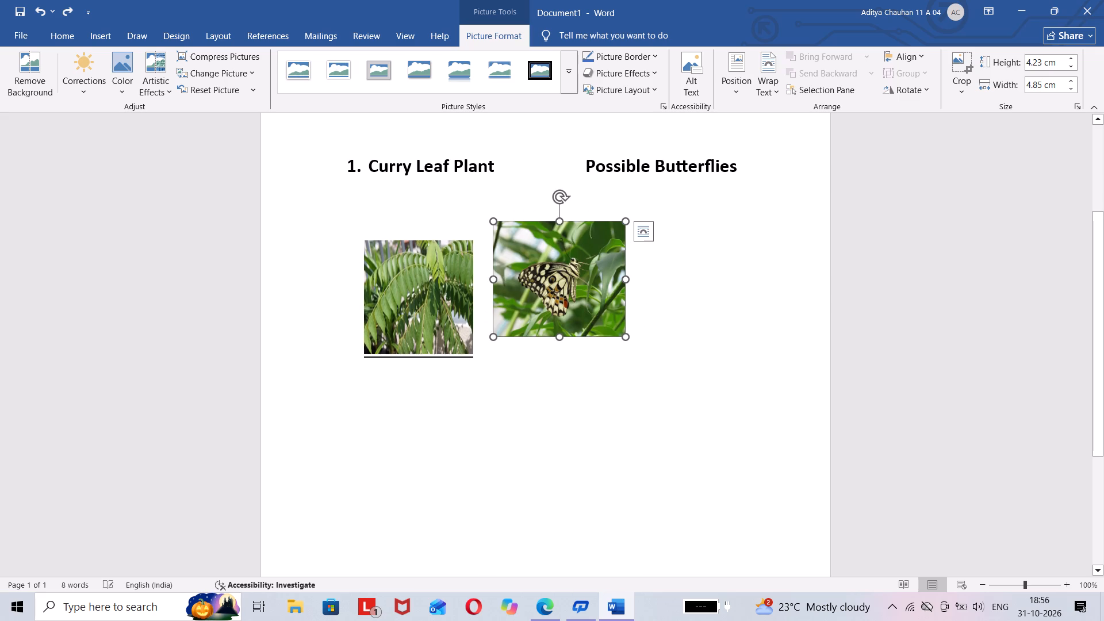
key(ctrl+z)
key(ctrl+z)
key(ctrl+z)
key(ctrl+z)
key(ctrl+z)
key(ctrl+z)
key(ctrl+z)
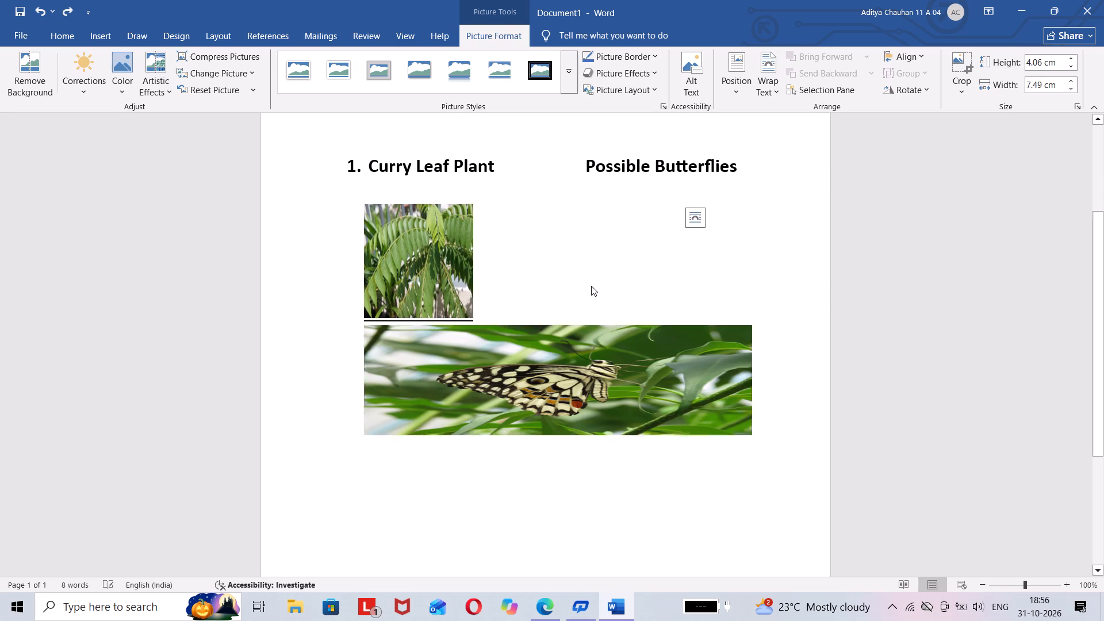
key(ctrl+z)
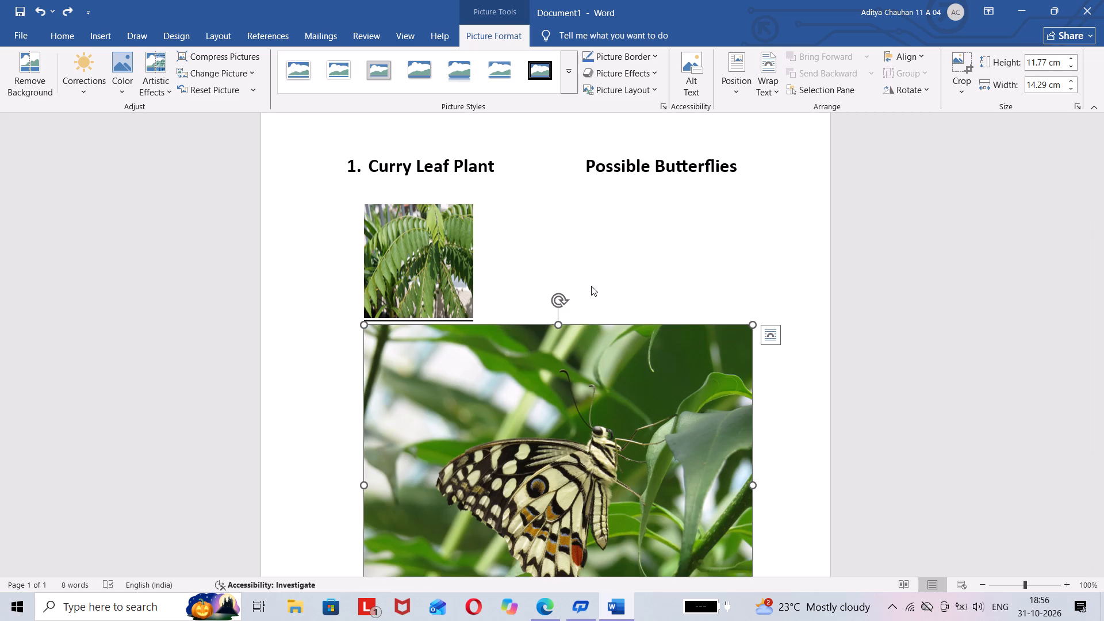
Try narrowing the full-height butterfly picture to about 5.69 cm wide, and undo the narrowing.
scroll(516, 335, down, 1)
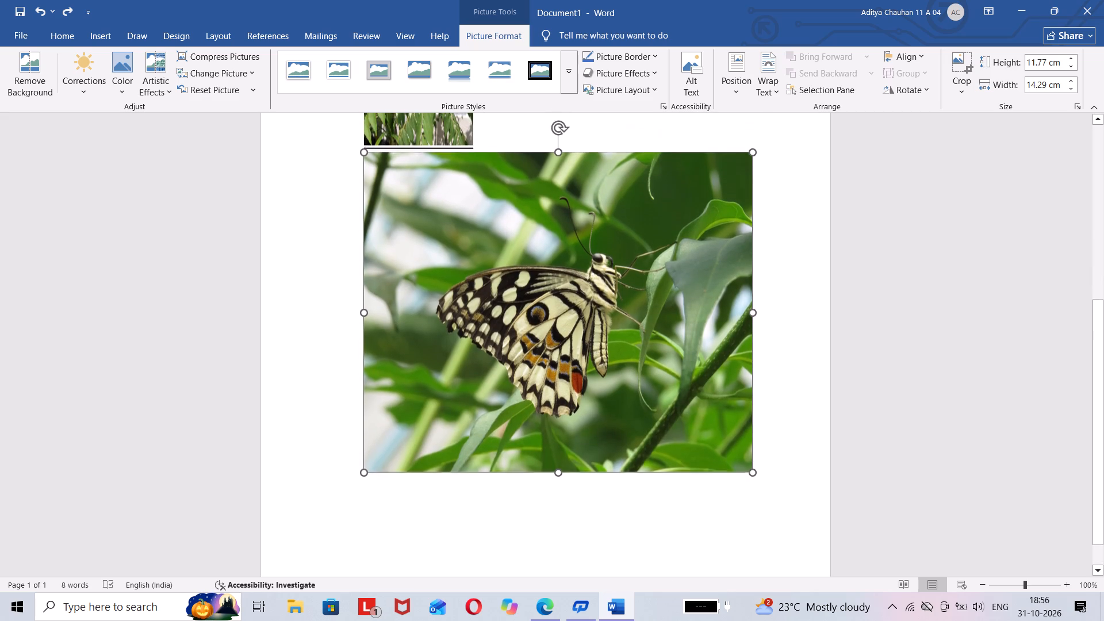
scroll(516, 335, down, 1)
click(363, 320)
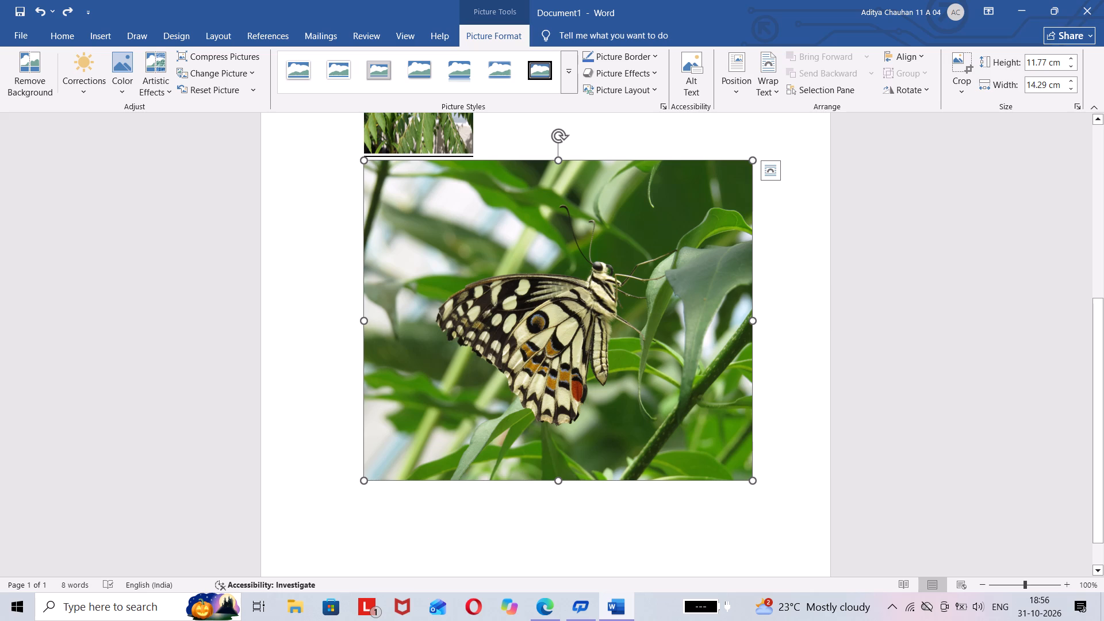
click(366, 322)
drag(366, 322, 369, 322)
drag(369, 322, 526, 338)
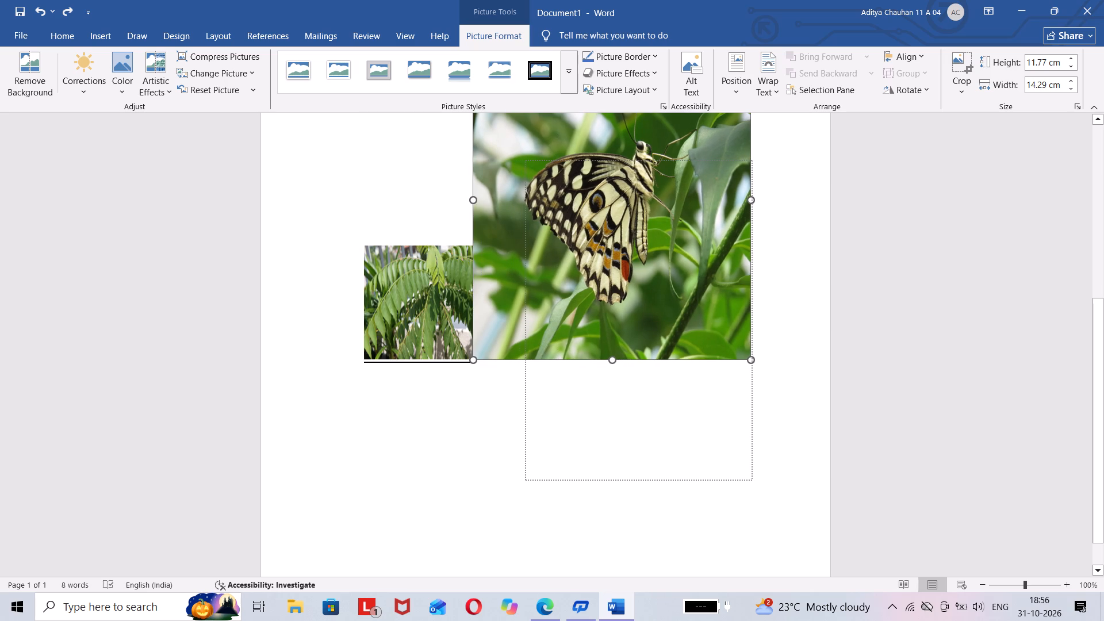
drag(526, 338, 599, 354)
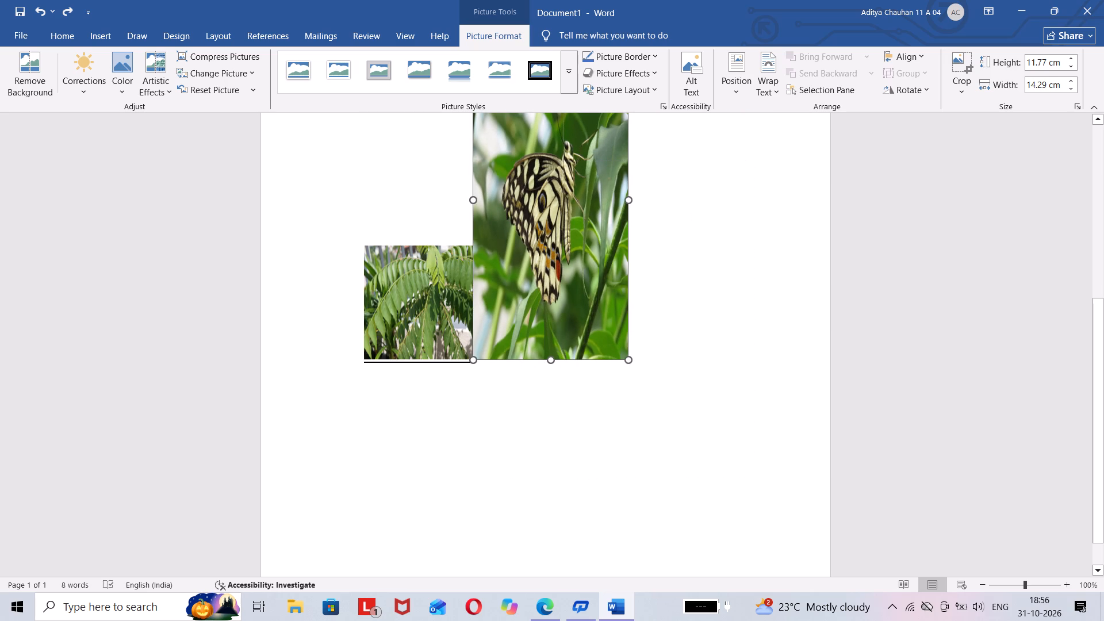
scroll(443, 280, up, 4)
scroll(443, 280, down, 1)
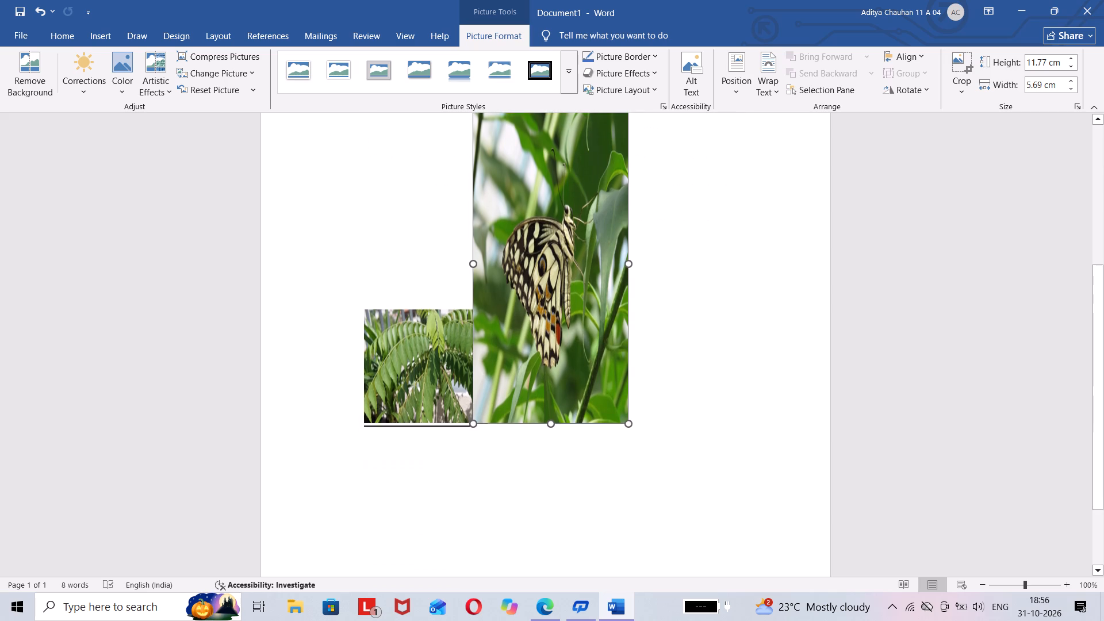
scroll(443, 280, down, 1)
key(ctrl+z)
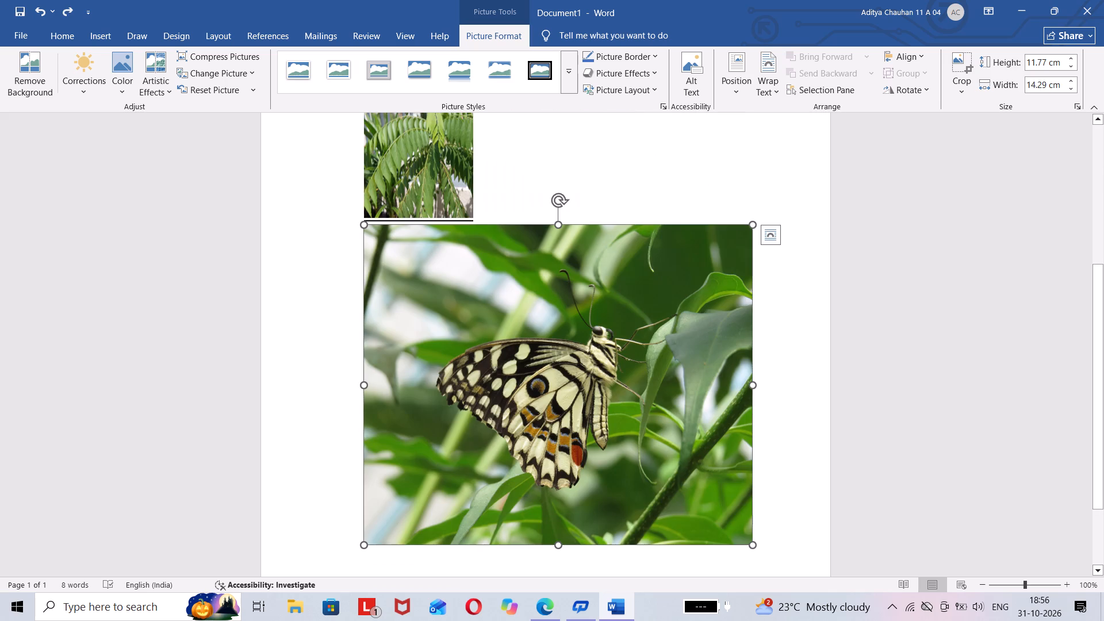
Shrink the butterfly picture to about 6.57 cm high and 4.91 cm wide so it fits beside the curry leaf picture.
drag(559, 223, 566, 371)
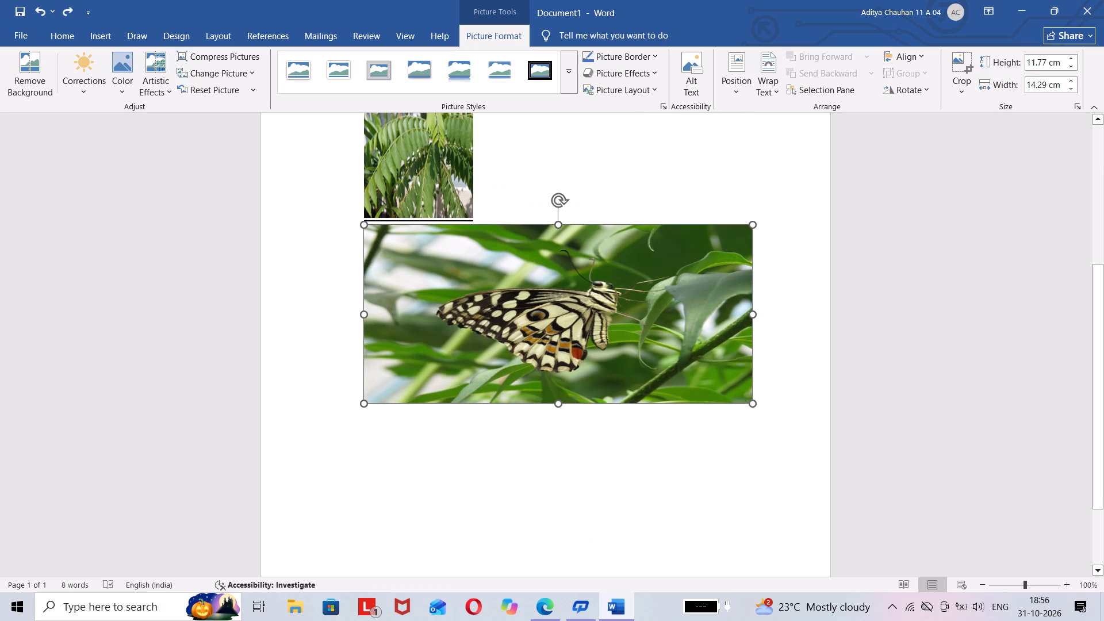
click(755, 319)
drag(753, 315, 570, 324)
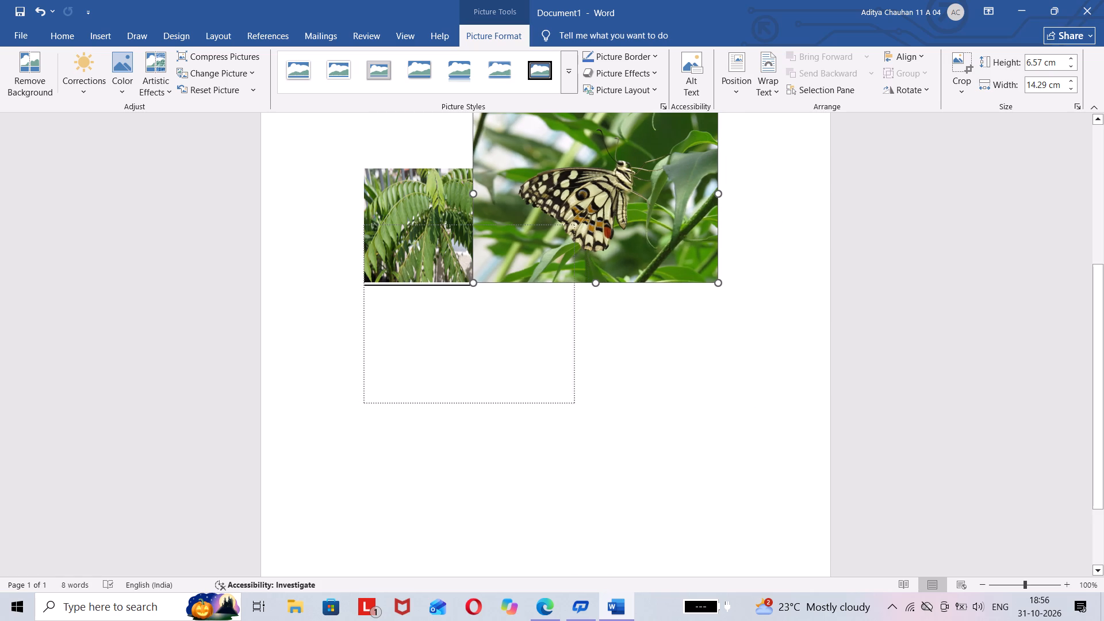
drag(570, 324, 499, 331)
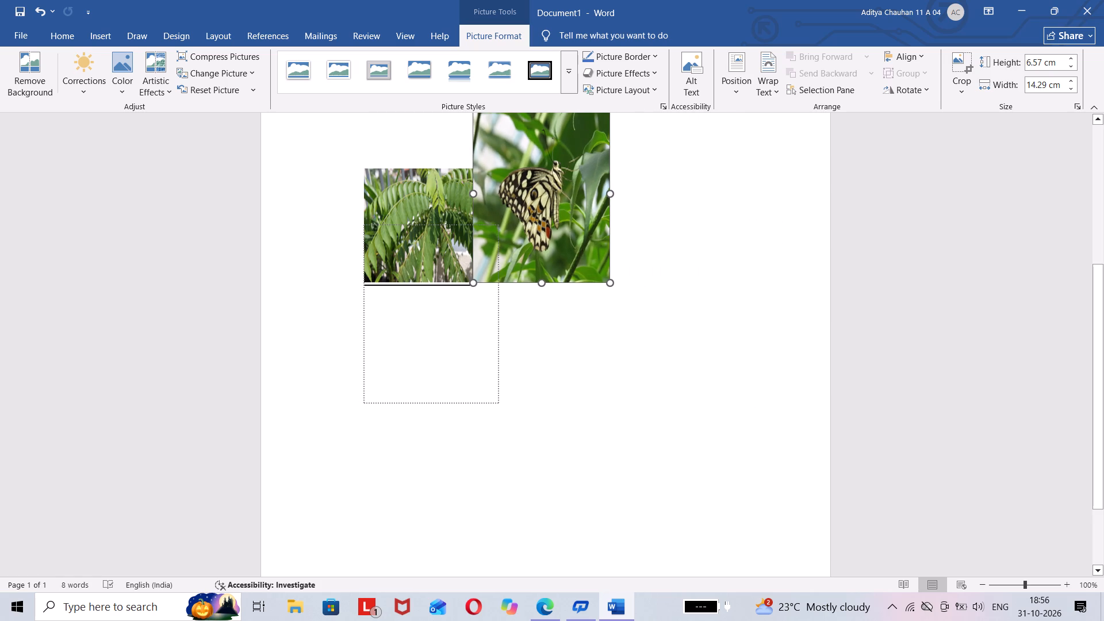
drag(499, 331, 495, 331)
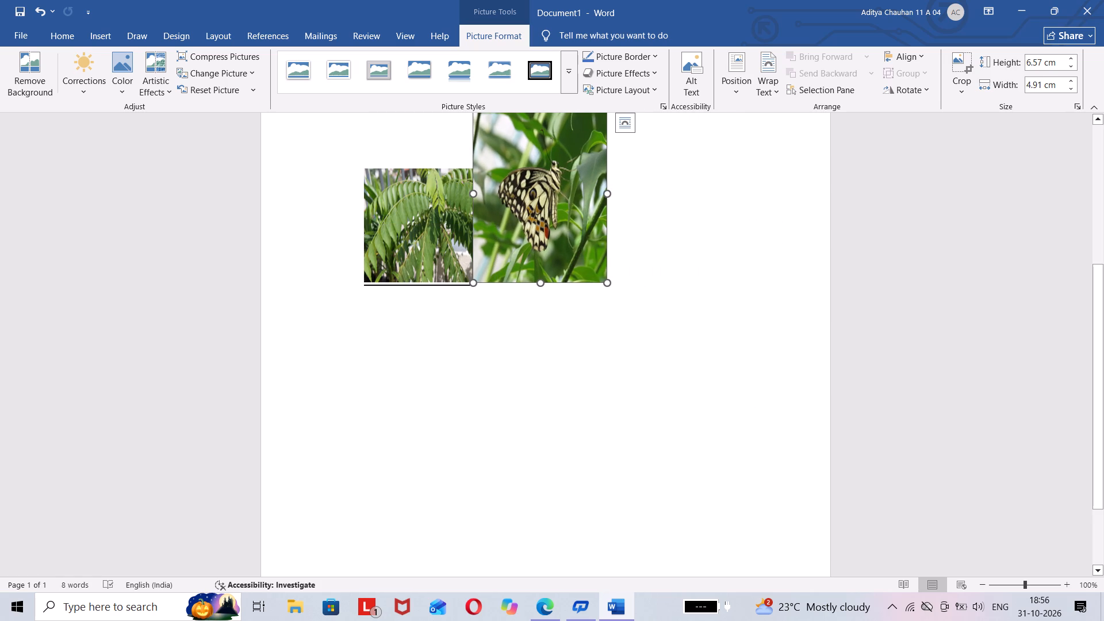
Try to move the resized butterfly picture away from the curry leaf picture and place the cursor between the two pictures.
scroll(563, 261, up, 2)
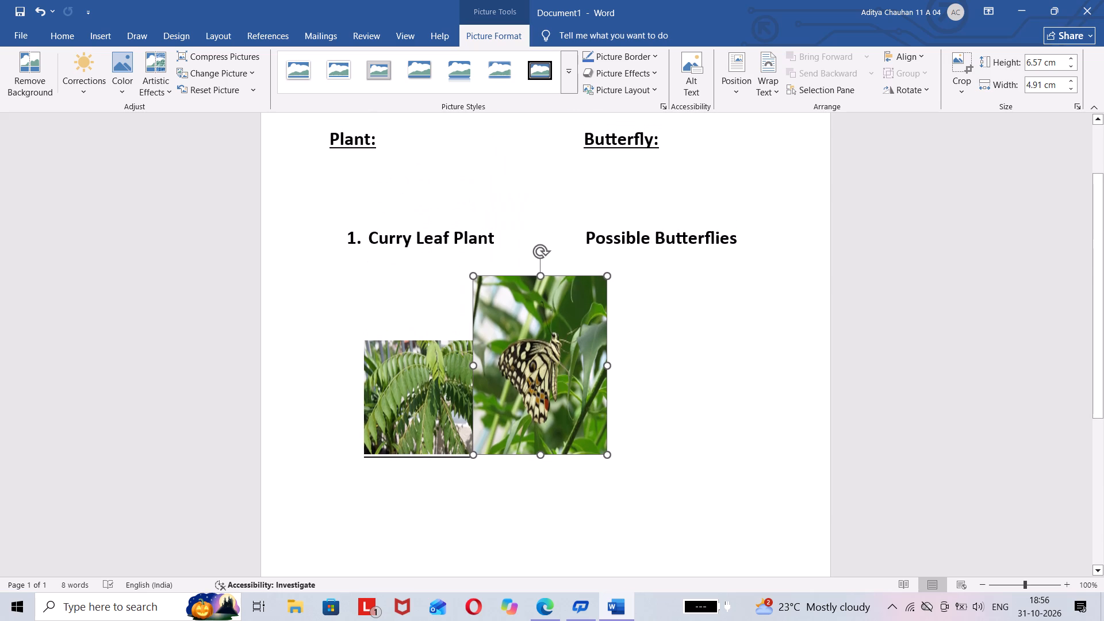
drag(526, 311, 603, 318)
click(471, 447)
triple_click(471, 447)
Open the layout options of the butterfly picture to check its text wrapping choices.
click(445, 392)
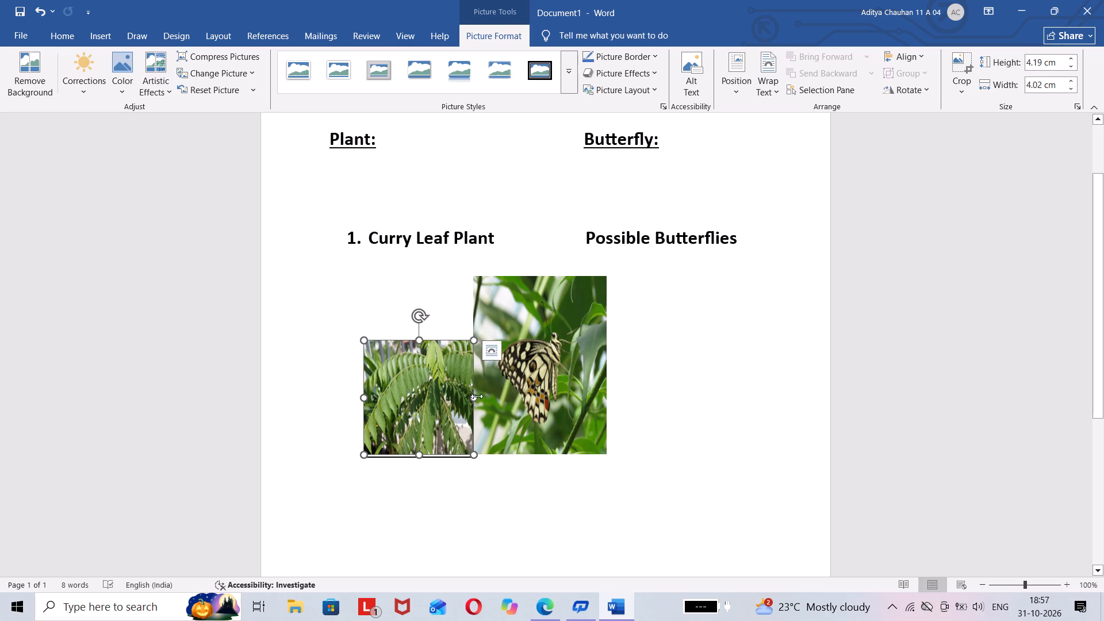
click(521, 390)
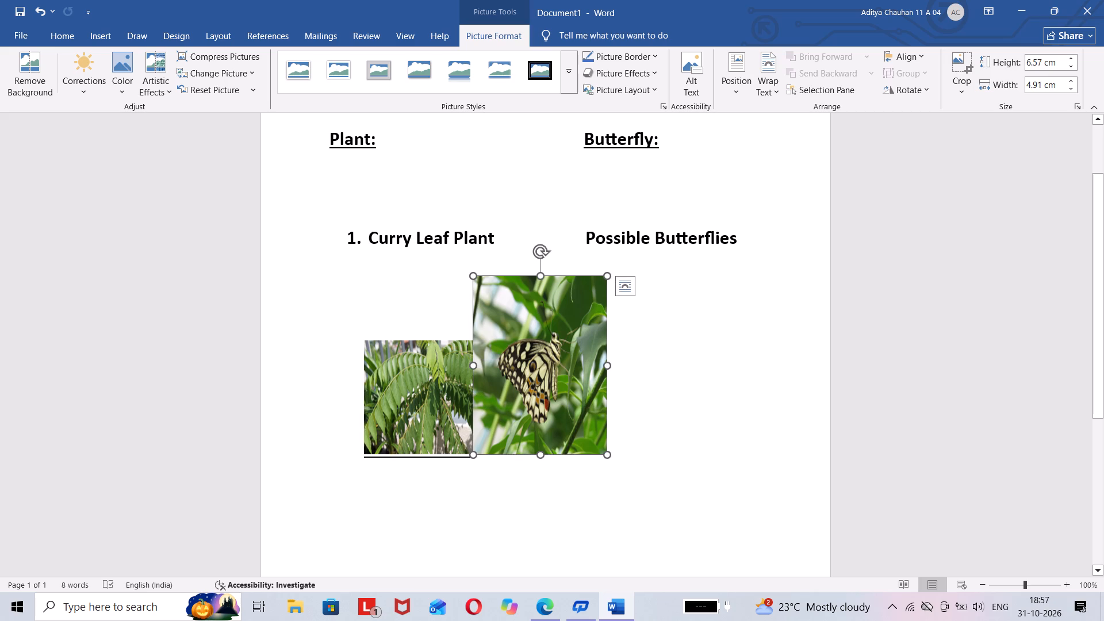
right_click(627, 292)
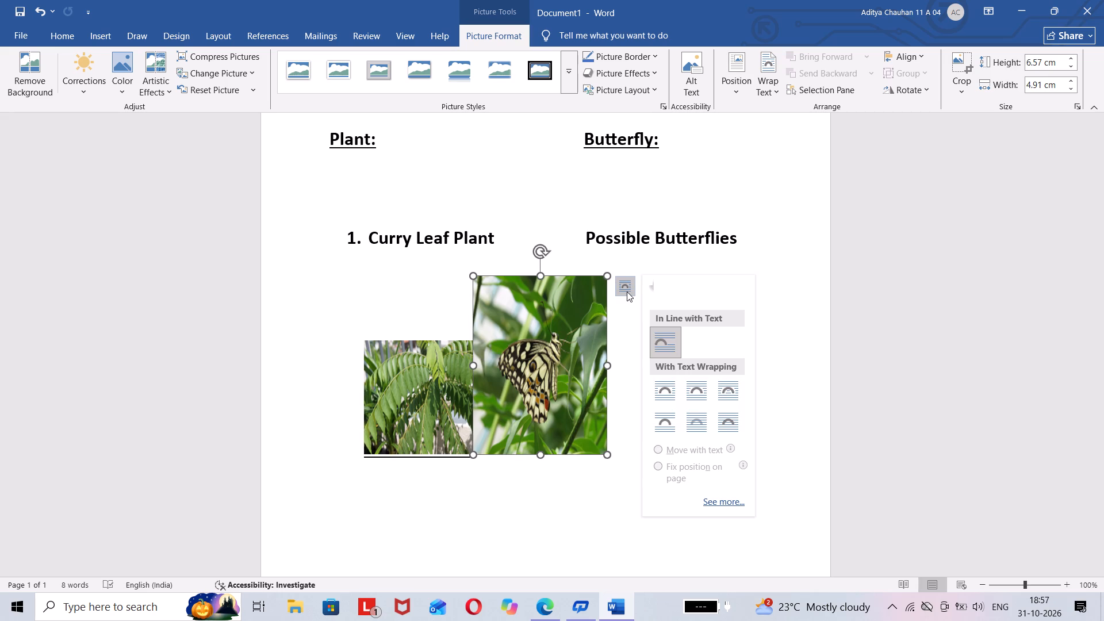
click(574, 367)
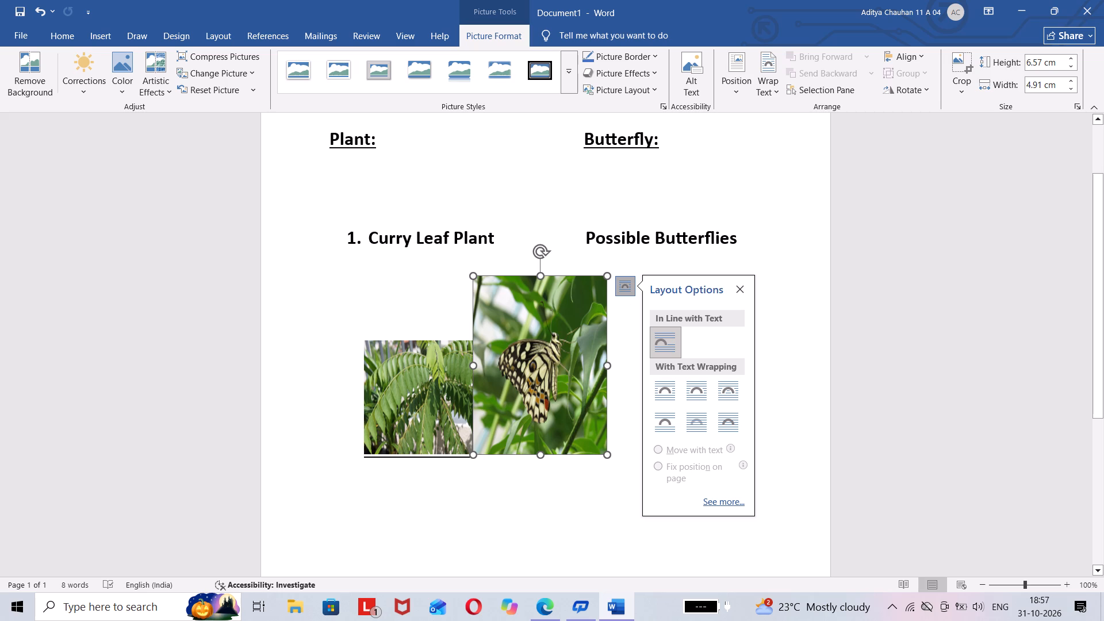
triple_click(524, 385)
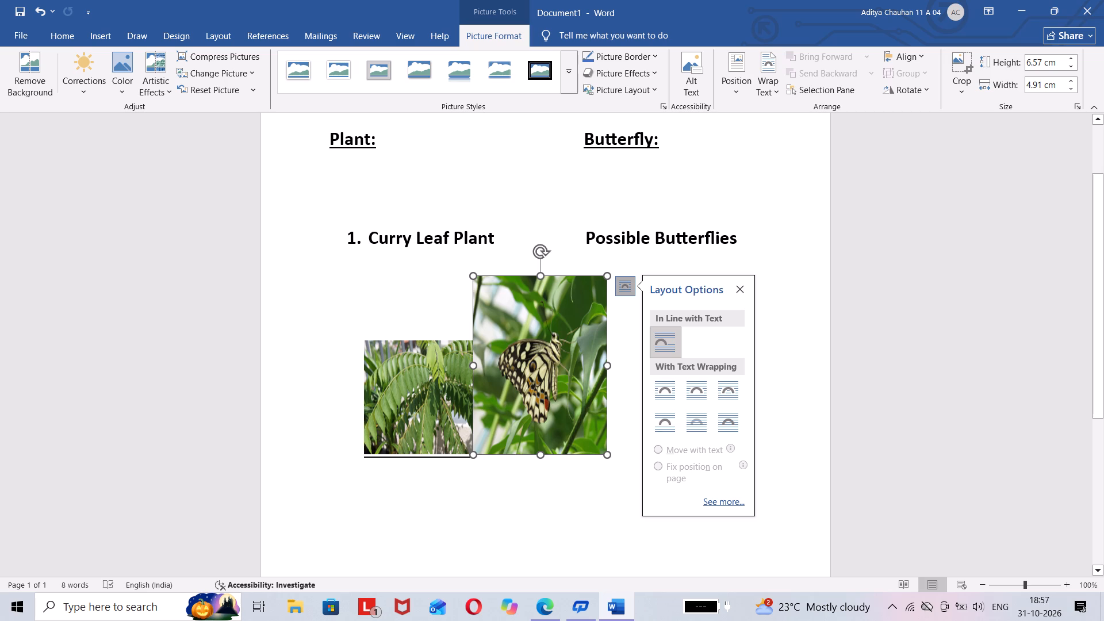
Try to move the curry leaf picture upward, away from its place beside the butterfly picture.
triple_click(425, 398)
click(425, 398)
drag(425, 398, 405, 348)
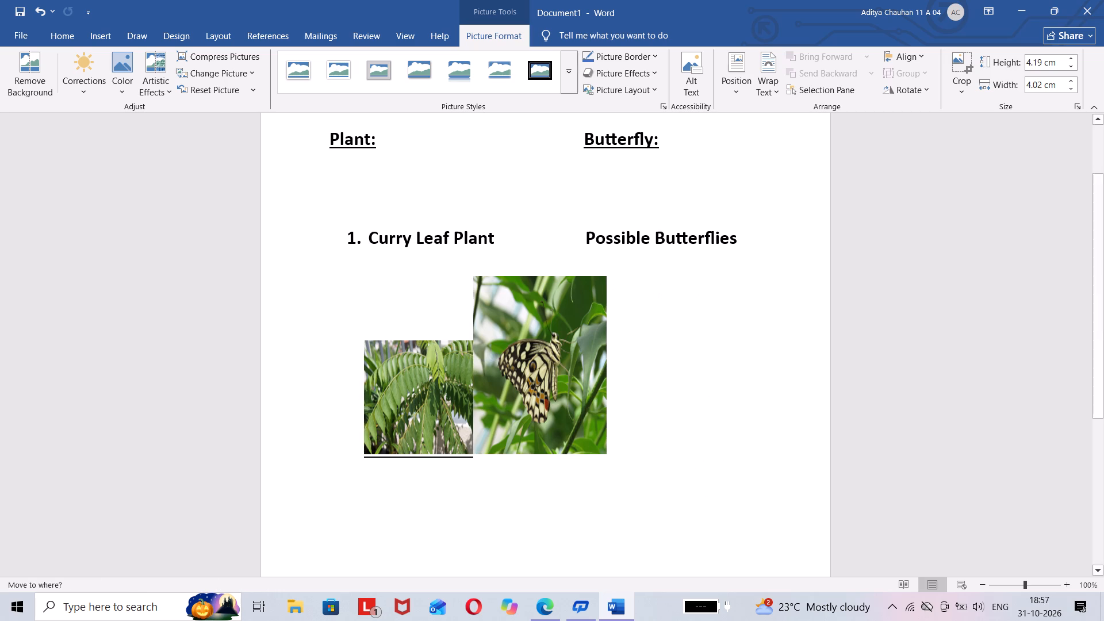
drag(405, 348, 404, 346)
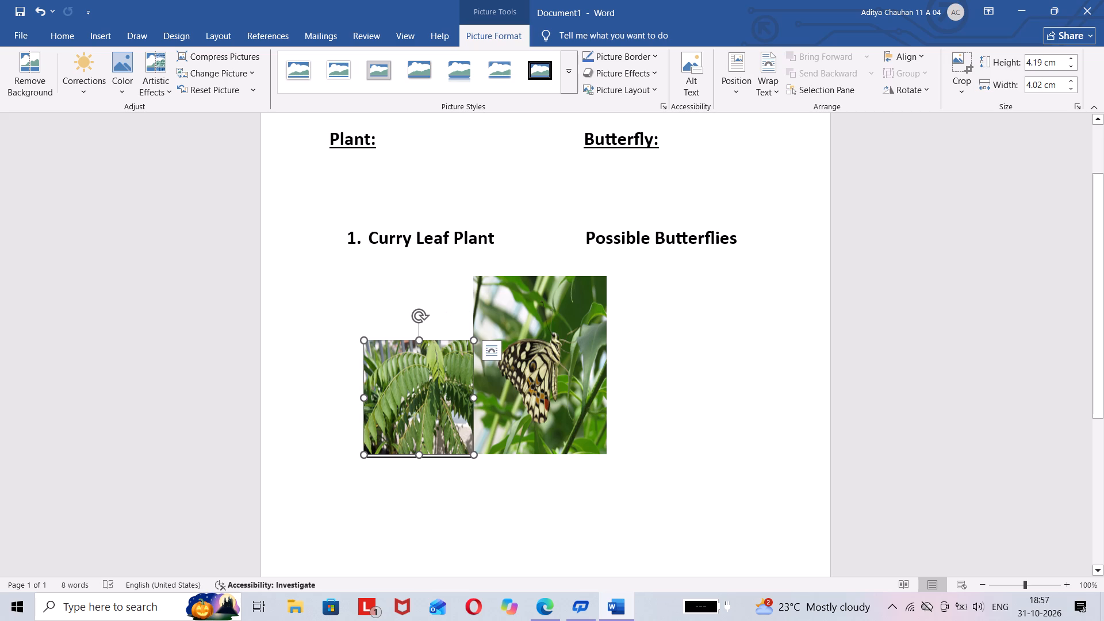
Undo the butterfly picture's last narrowing.
key(ctrl+z)
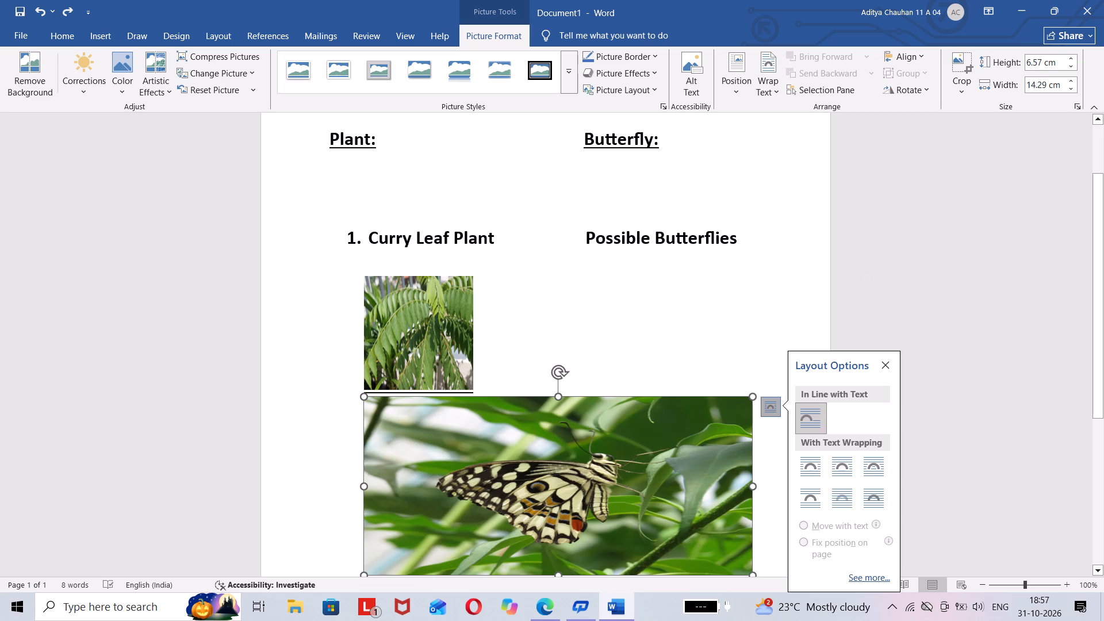
Insert five spaces directly before the butterfly picture to separate it from the curry leaf picture.
click(568, 271)
scroll(568, 271, down, 1)
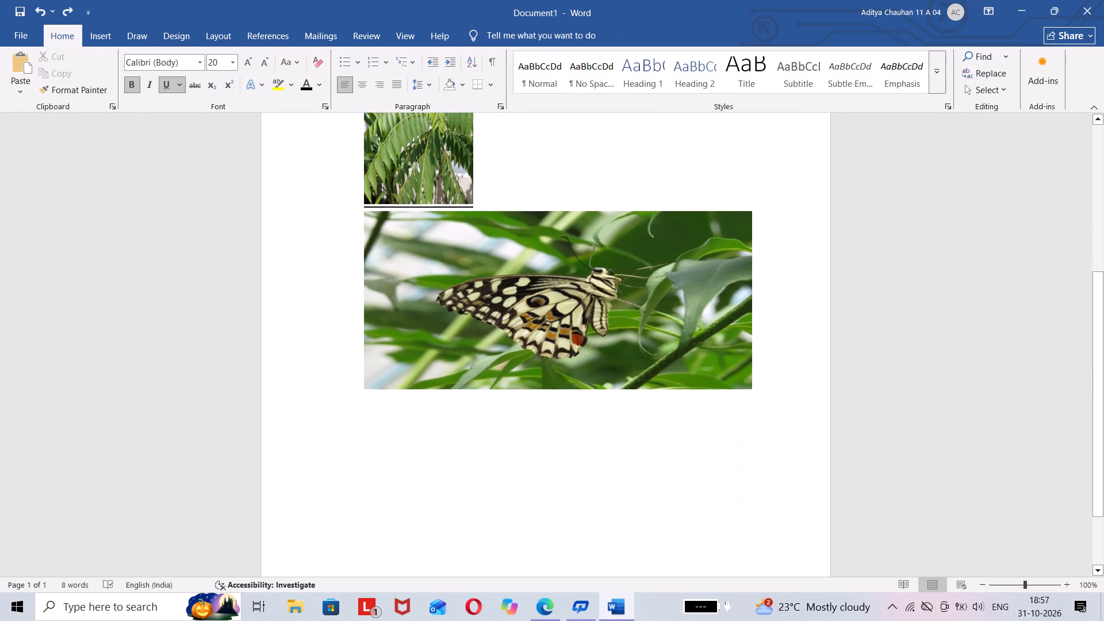
scroll(568, 271, down, 1)
click(363, 285)
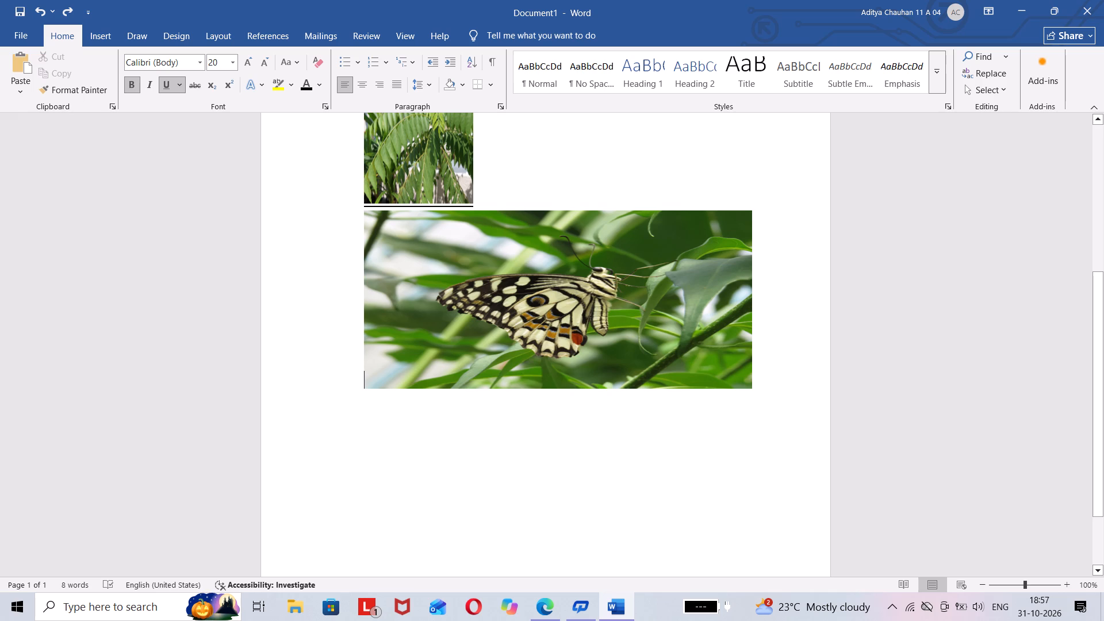
key(space)
key(space)
key(space)
key(space)
key(space)
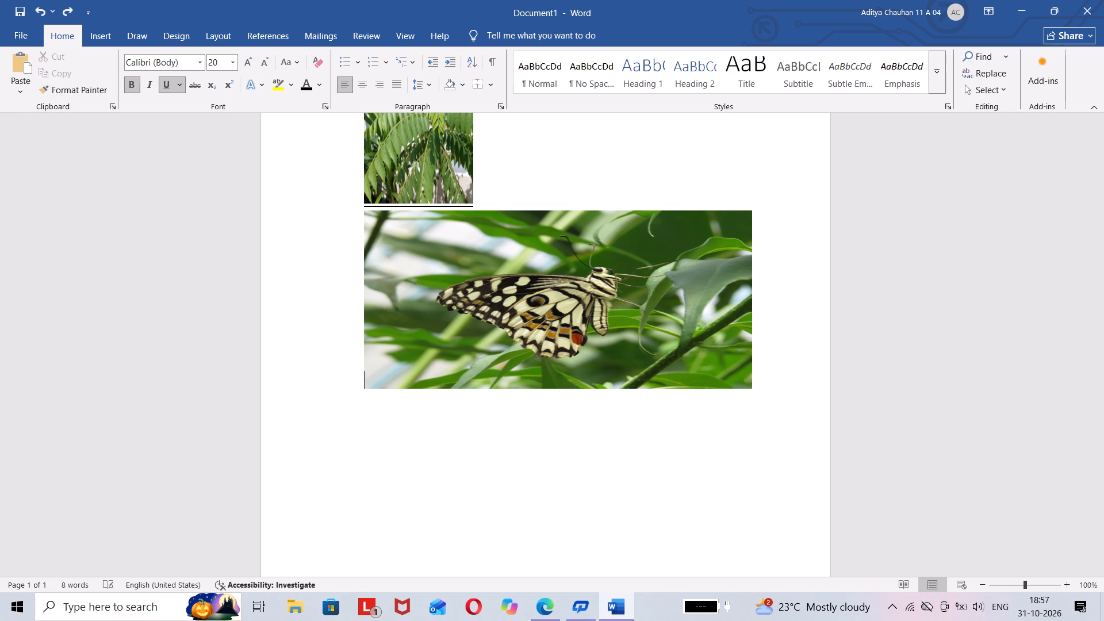
Narrow the butterfly picture to about 5.8 cm wide so it fits beside the curry leaf picture.
click(489, 335)
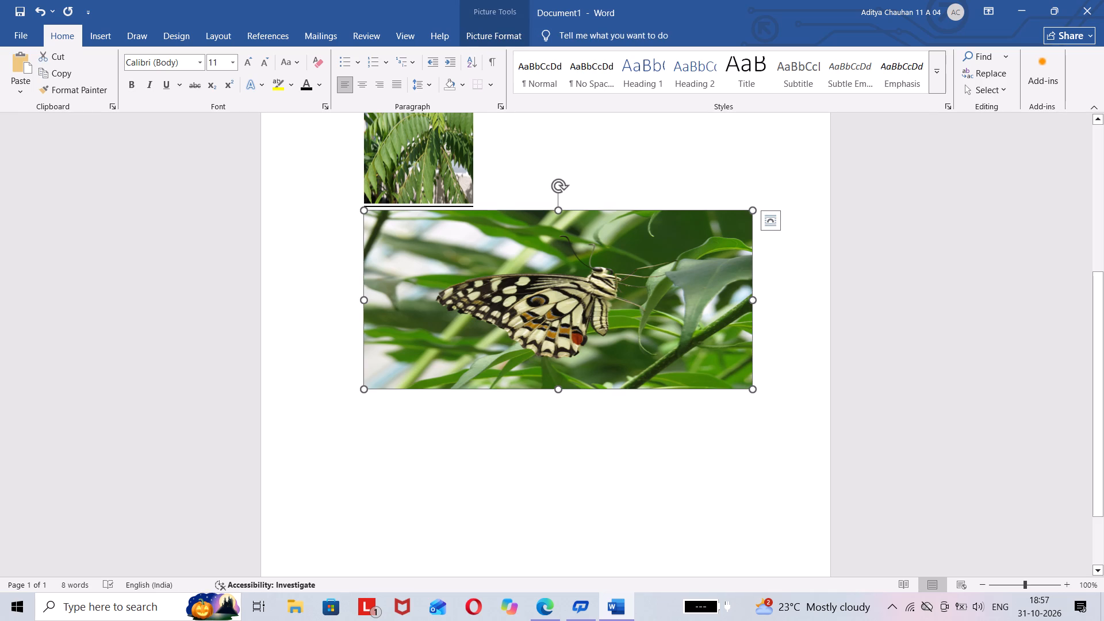
click(364, 297)
drag(364, 297, 366, 297)
drag(366, 297, 535, 309)
scroll(535, 309, up, 1)
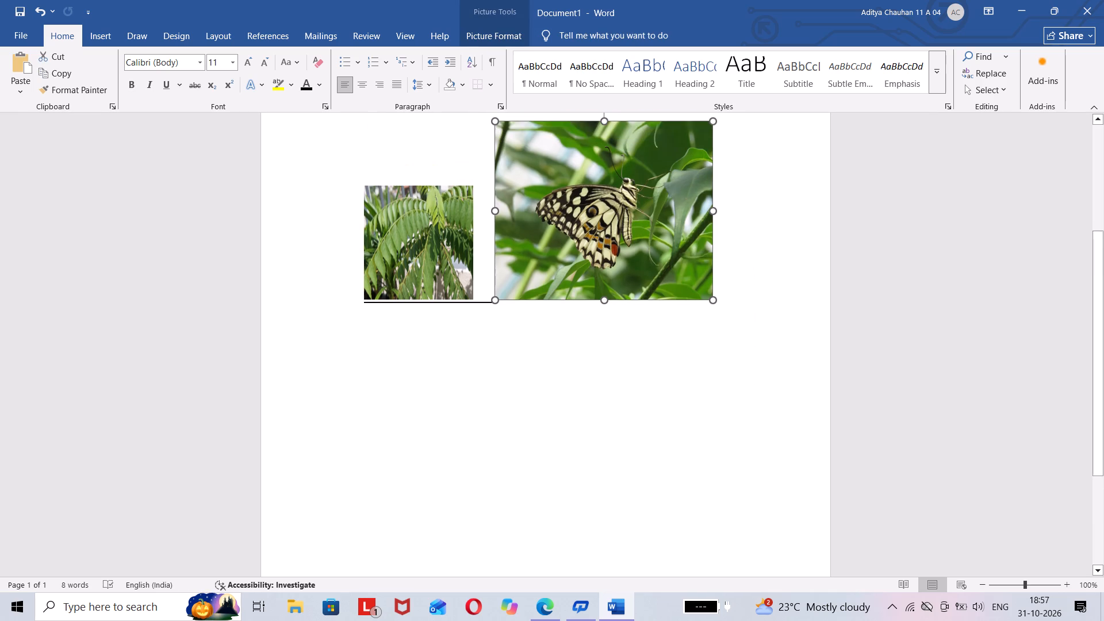
scroll(535, 309, up, 1)
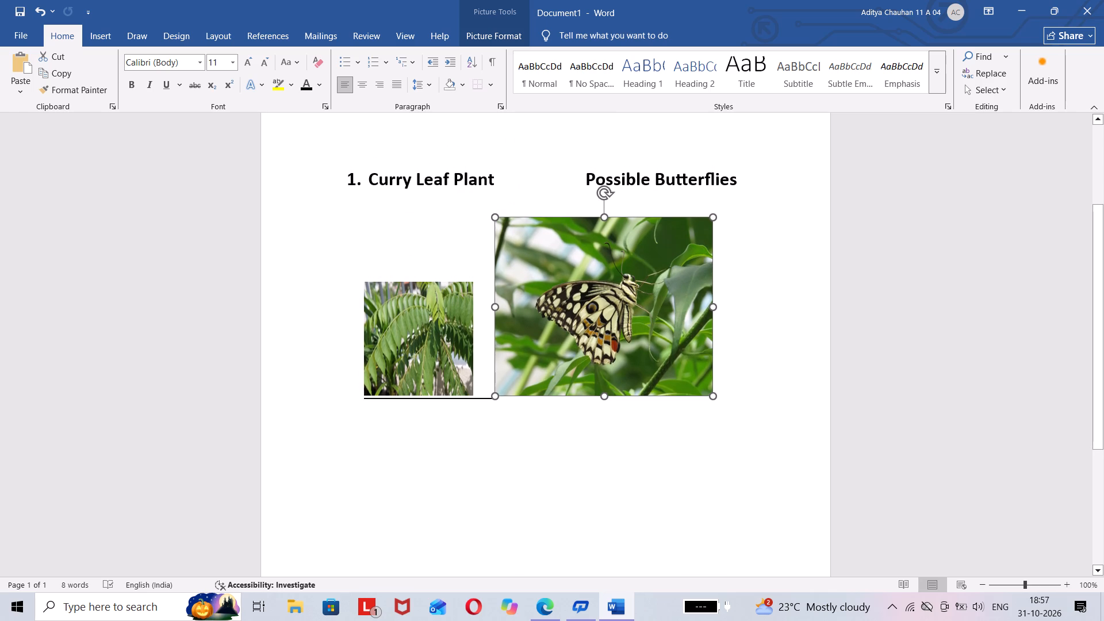
click(494, 306)
drag(494, 306, 555, 310)
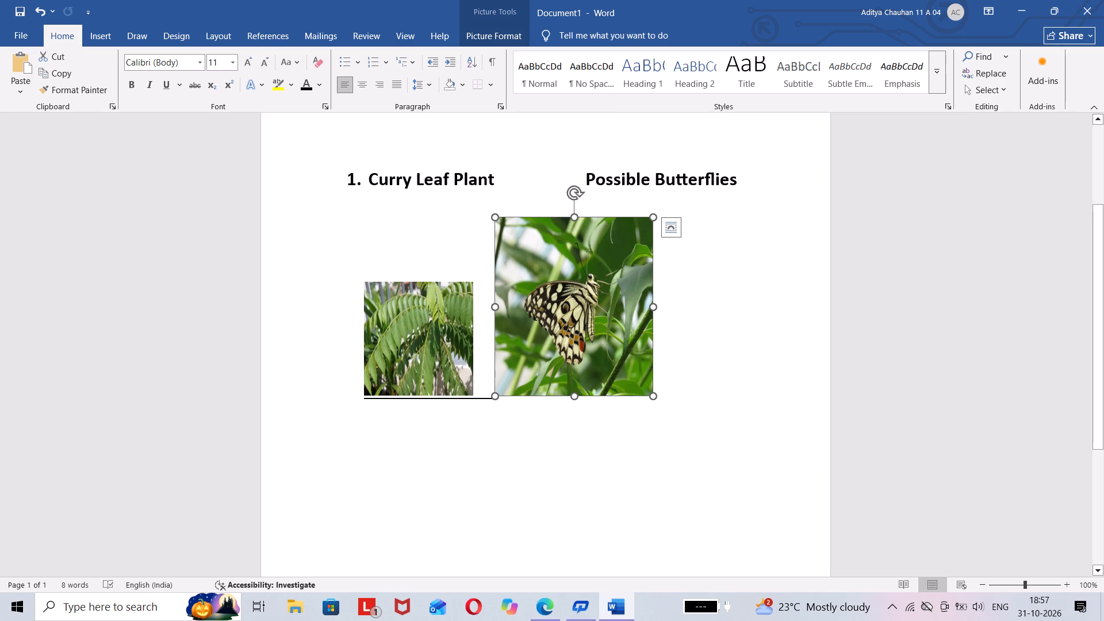
Enlarge the curry leaf picture proportionally to about 5.04 cm high and 4.83 cm wide.
drag(454, 335, 451, 304)
click(451, 304)
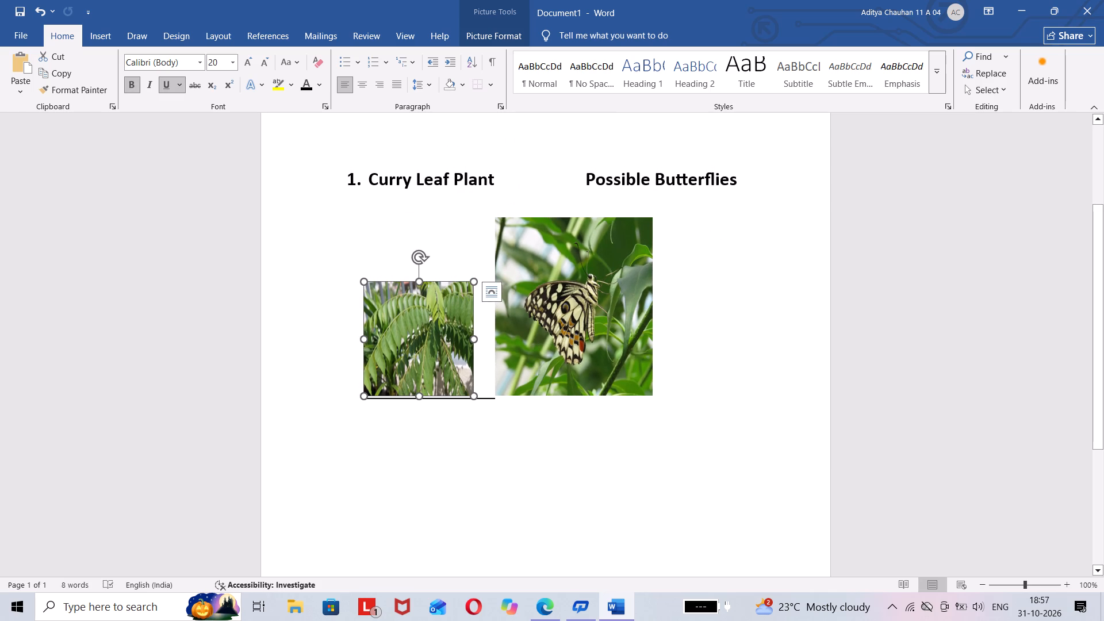
click(451, 304)
drag(451, 304, 431, 307)
click(431, 307)
drag(431, 307, 418, 281)
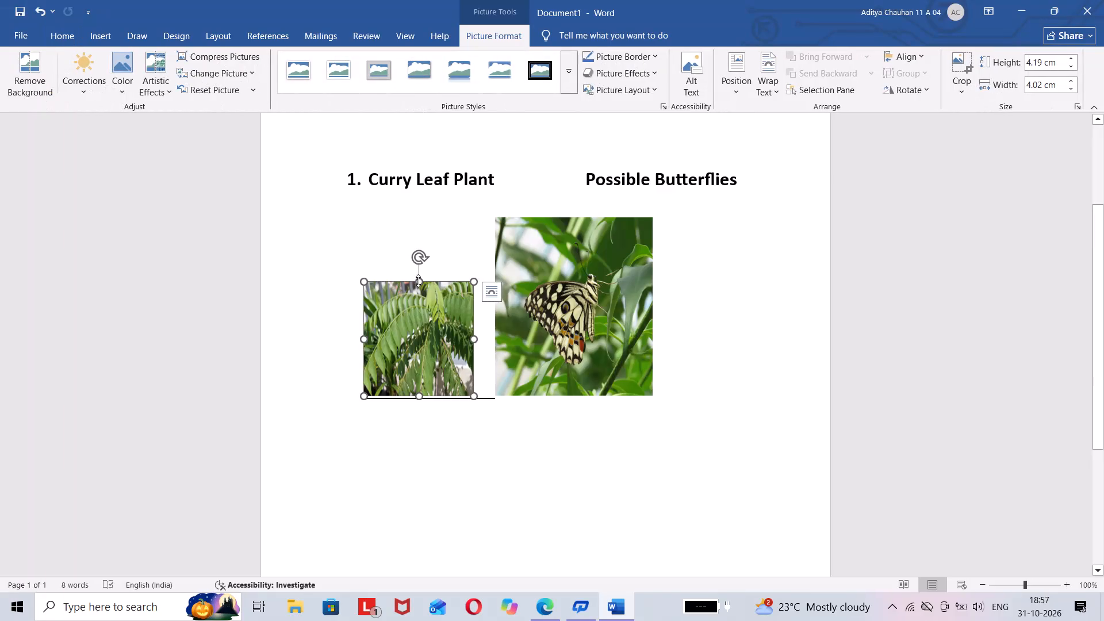
drag(418, 281, 362, 285)
drag(362, 285, 365, 282)
drag(365, 282, 335, 258)
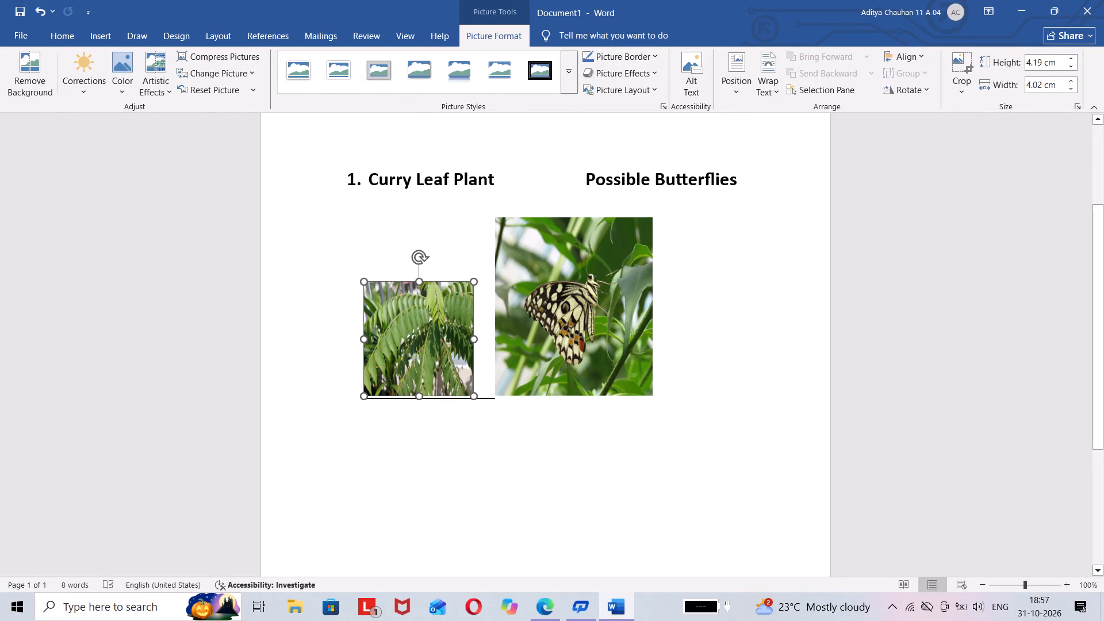
drag(335, 258, 358, 254)
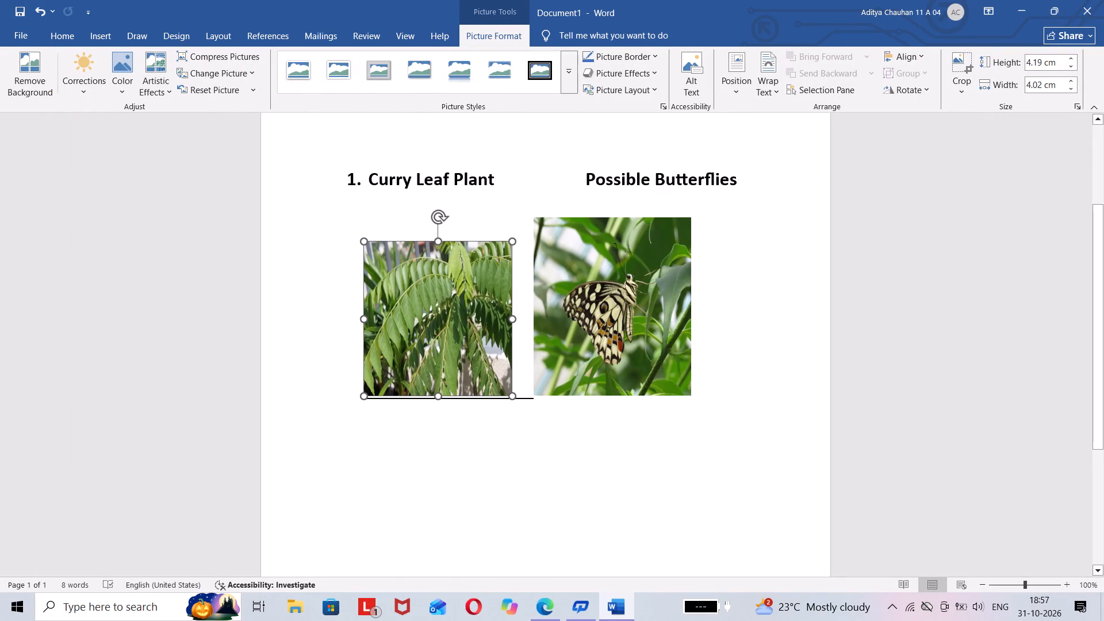
drag(358, 254, 374, 274)
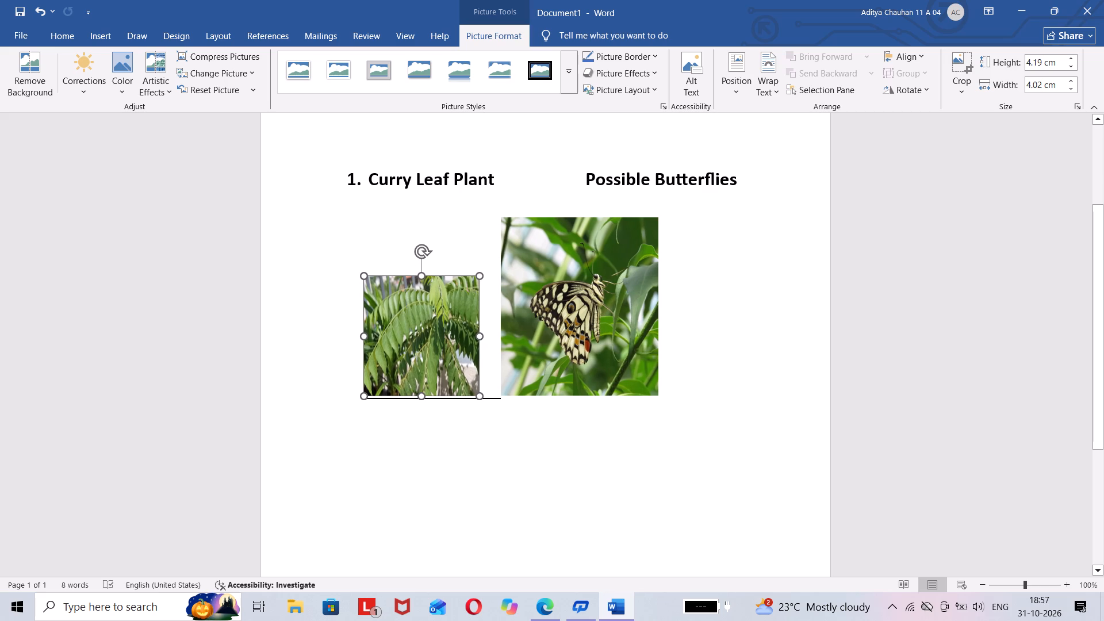
drag(374, 274, 358, 259)
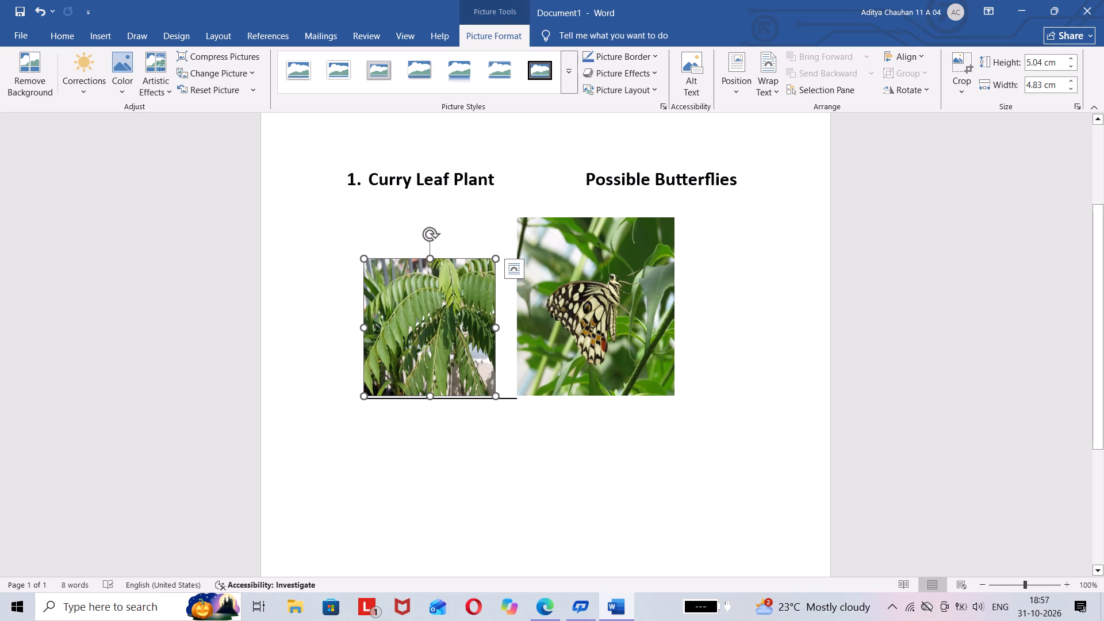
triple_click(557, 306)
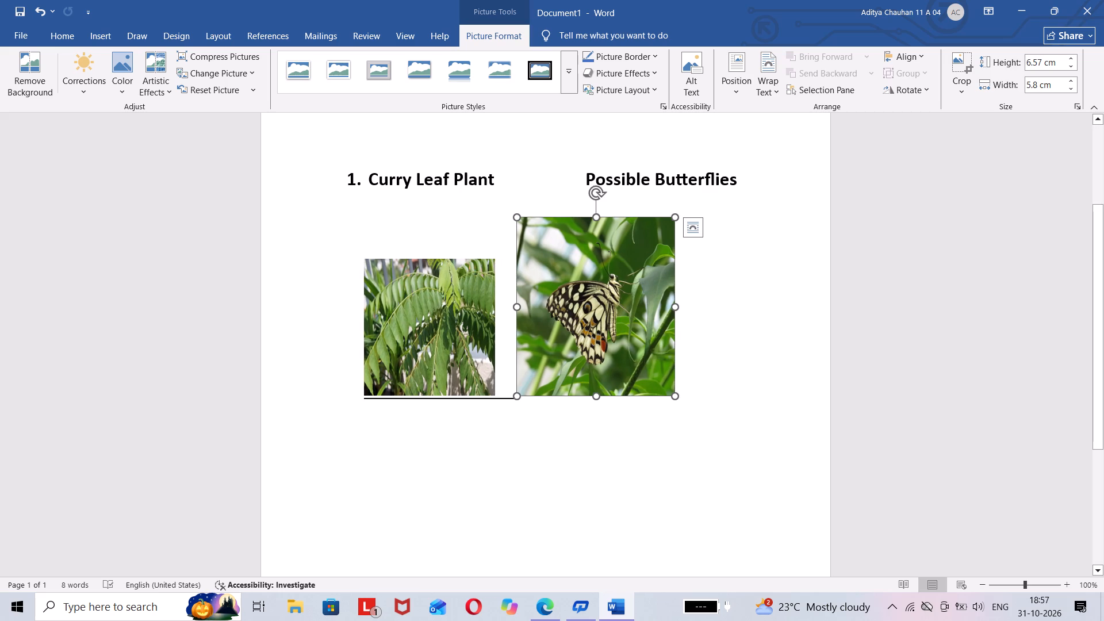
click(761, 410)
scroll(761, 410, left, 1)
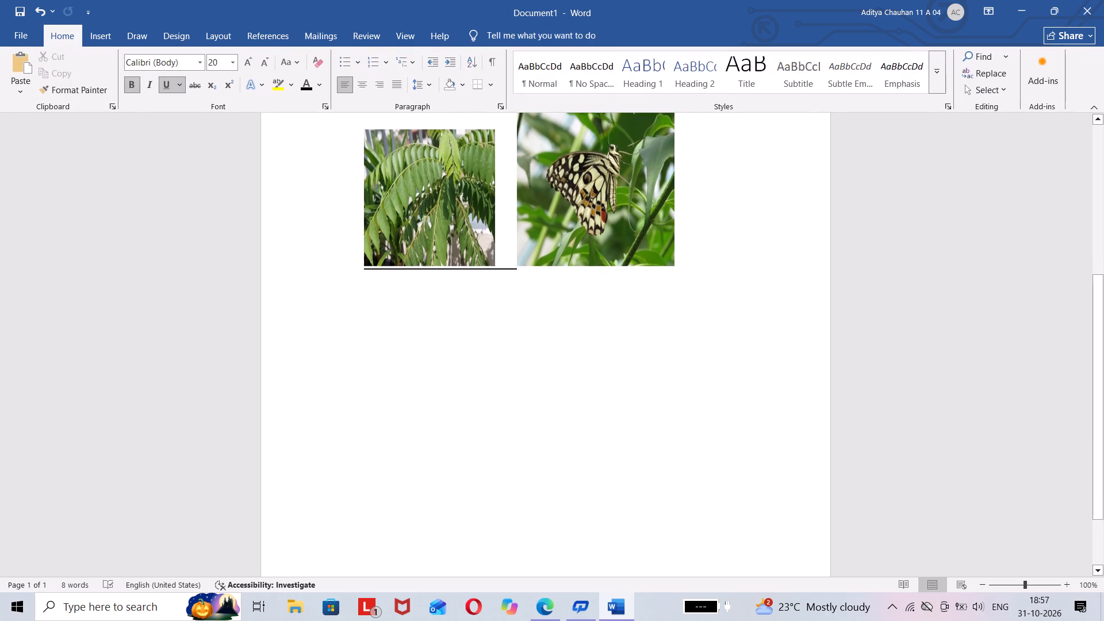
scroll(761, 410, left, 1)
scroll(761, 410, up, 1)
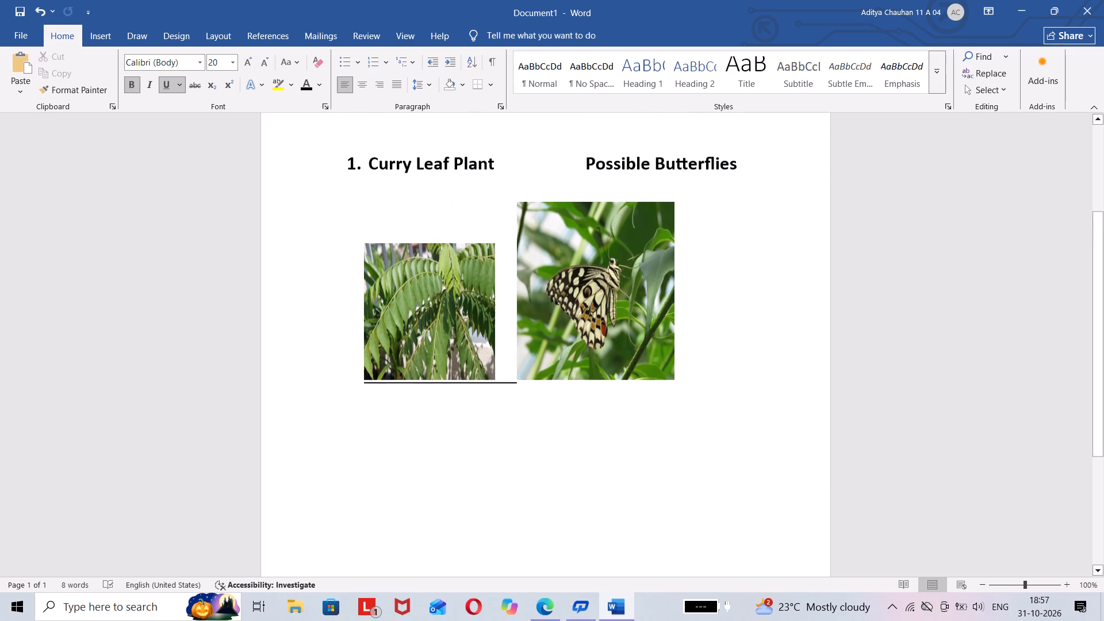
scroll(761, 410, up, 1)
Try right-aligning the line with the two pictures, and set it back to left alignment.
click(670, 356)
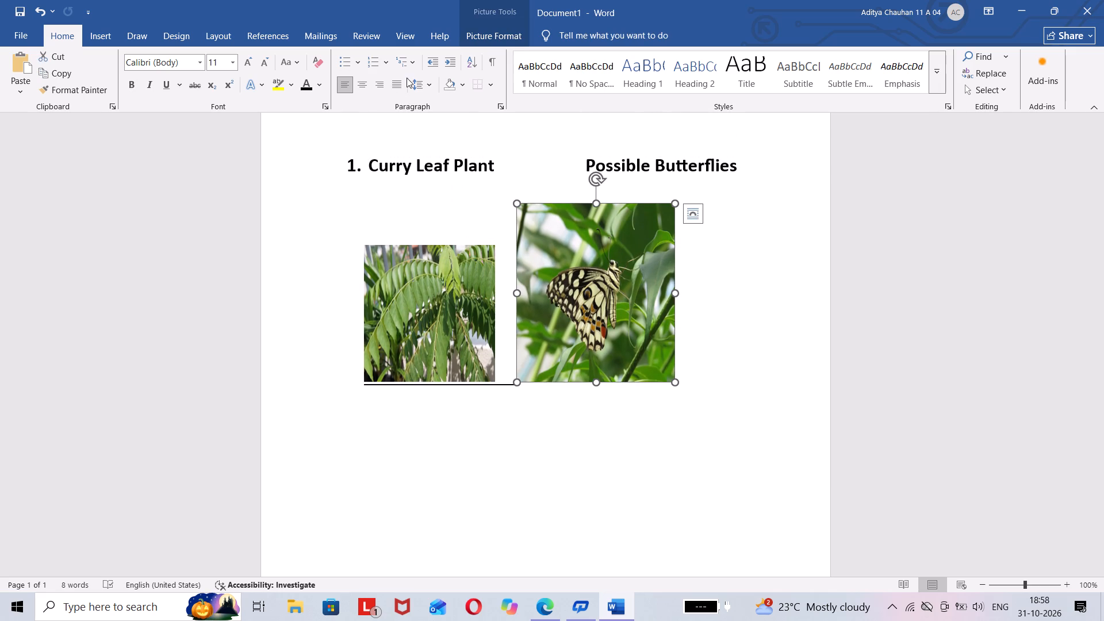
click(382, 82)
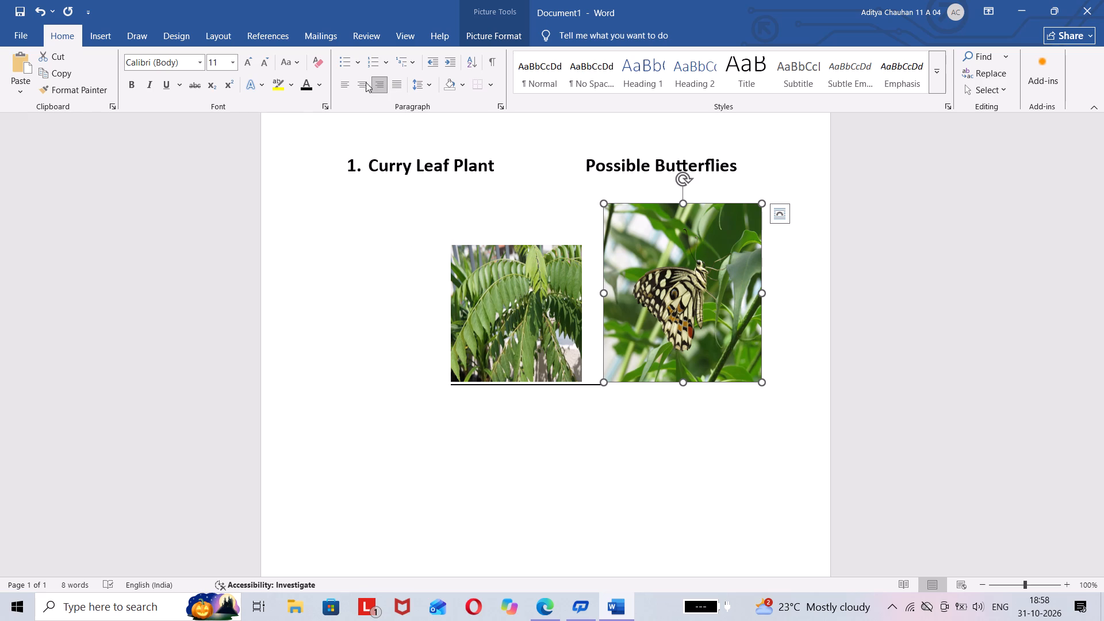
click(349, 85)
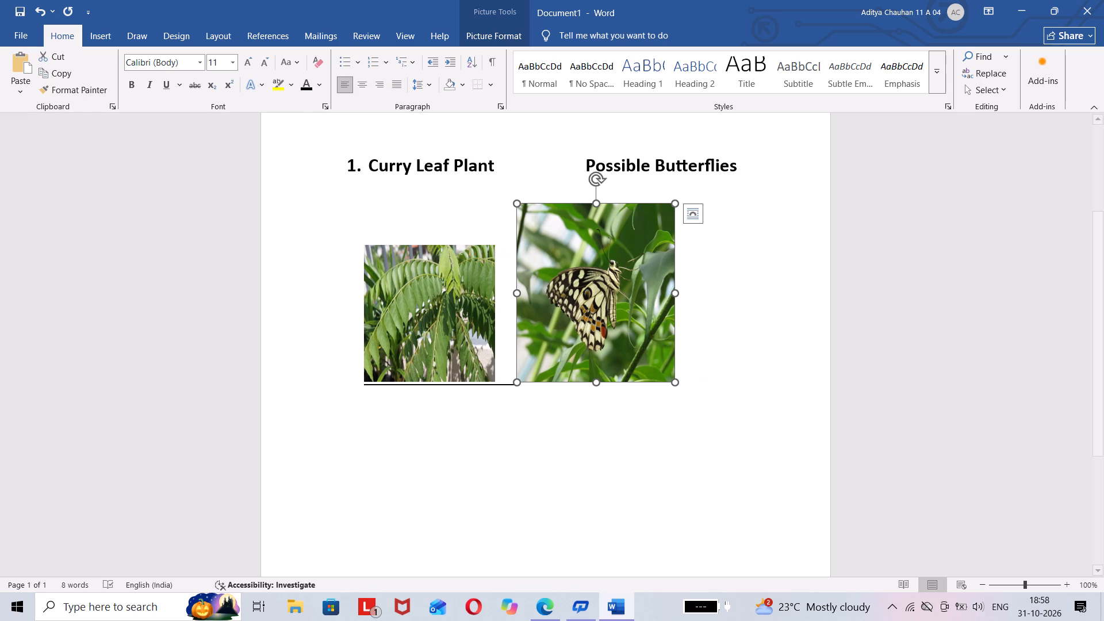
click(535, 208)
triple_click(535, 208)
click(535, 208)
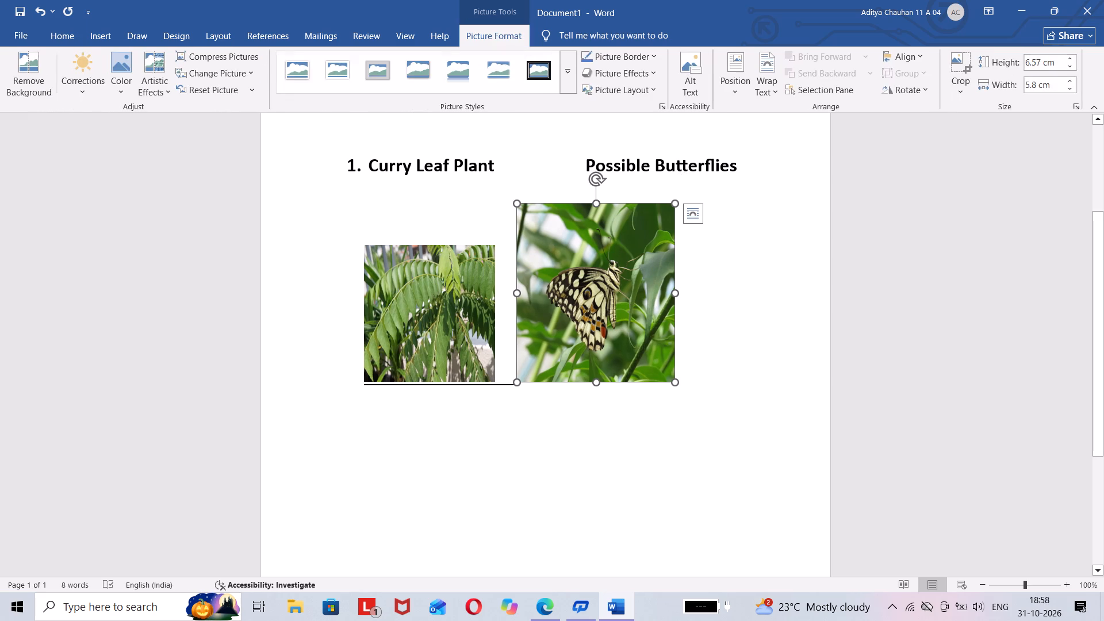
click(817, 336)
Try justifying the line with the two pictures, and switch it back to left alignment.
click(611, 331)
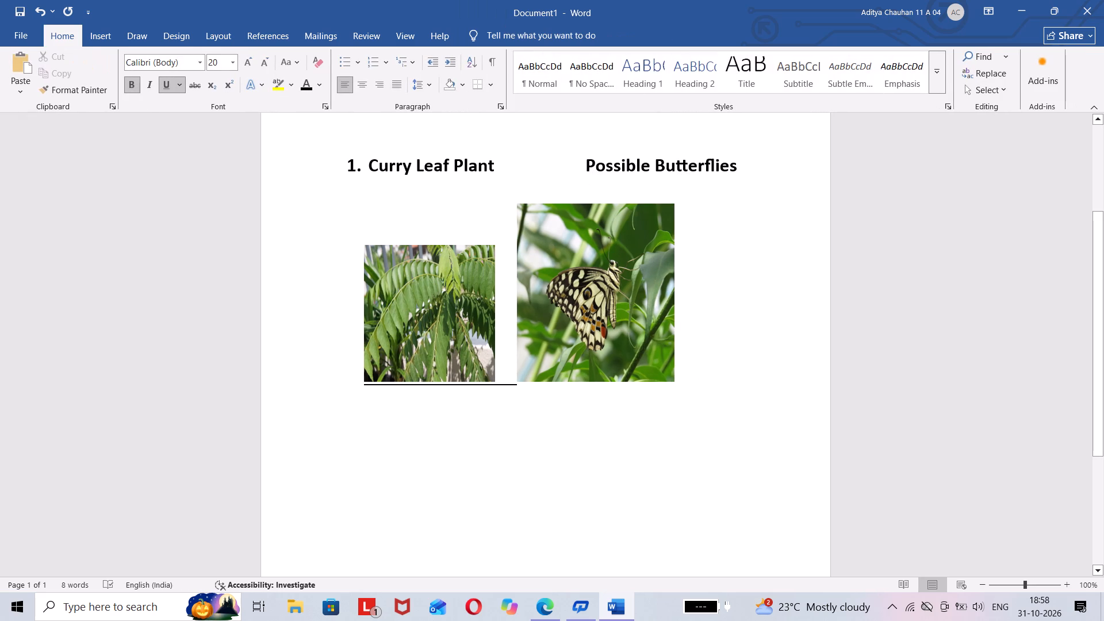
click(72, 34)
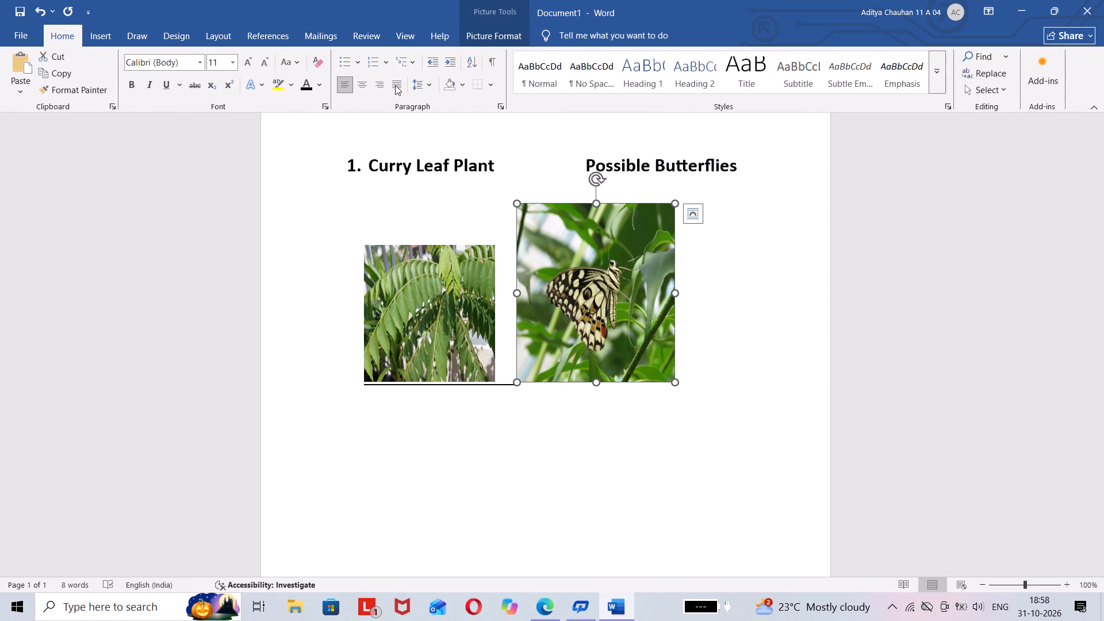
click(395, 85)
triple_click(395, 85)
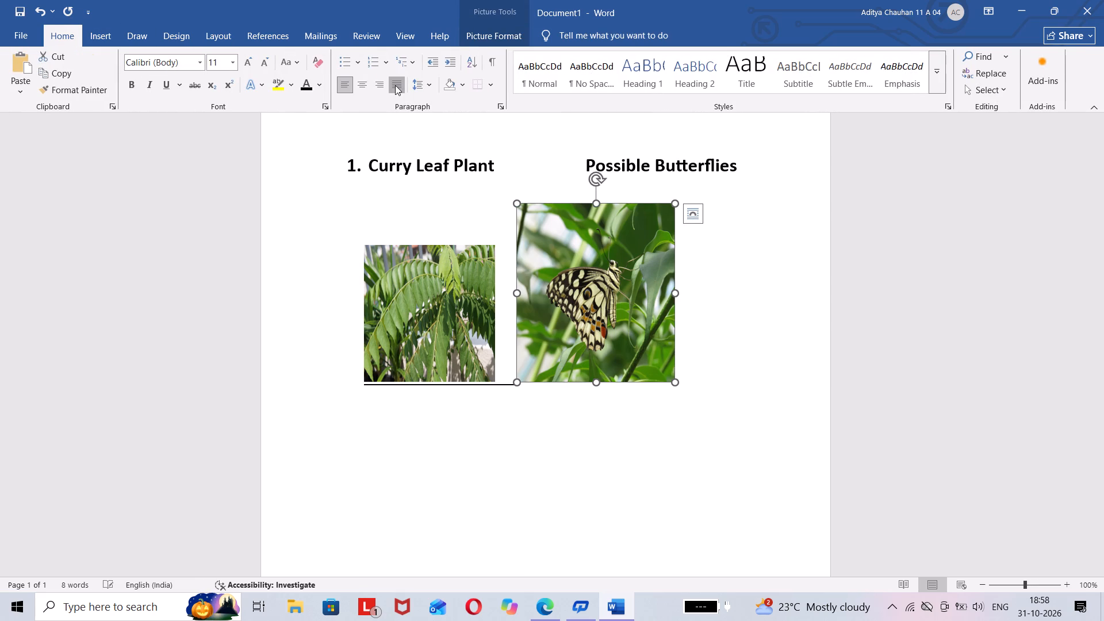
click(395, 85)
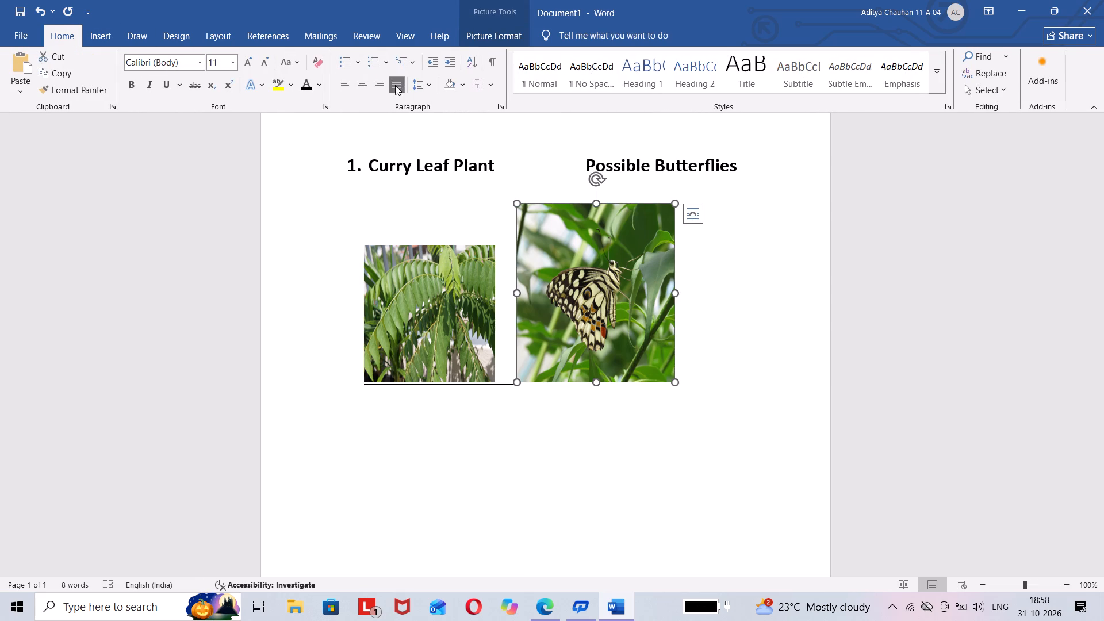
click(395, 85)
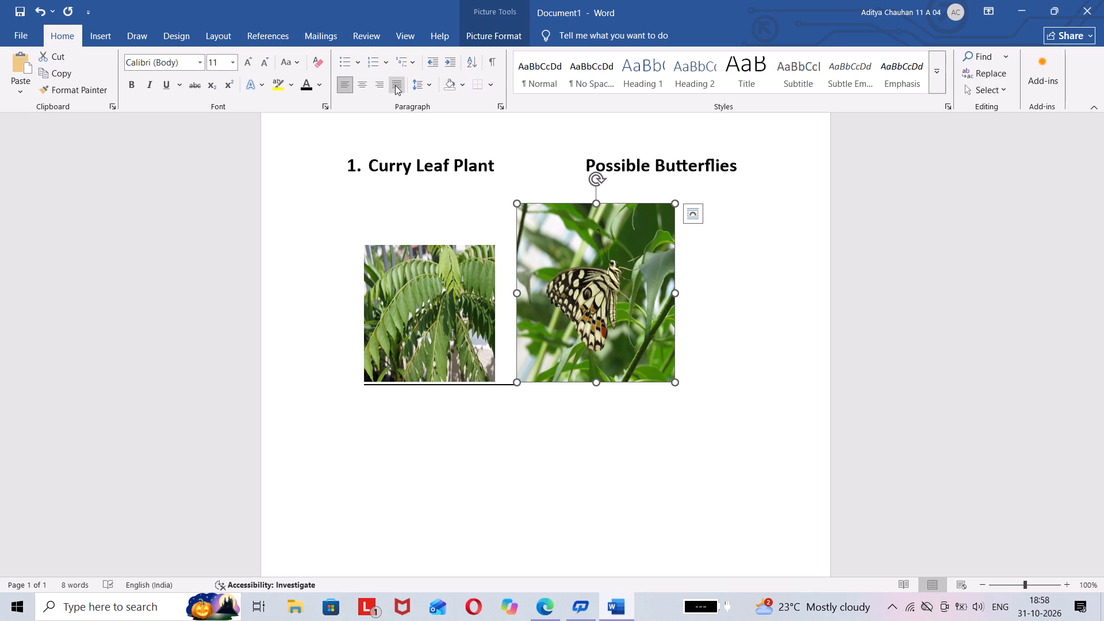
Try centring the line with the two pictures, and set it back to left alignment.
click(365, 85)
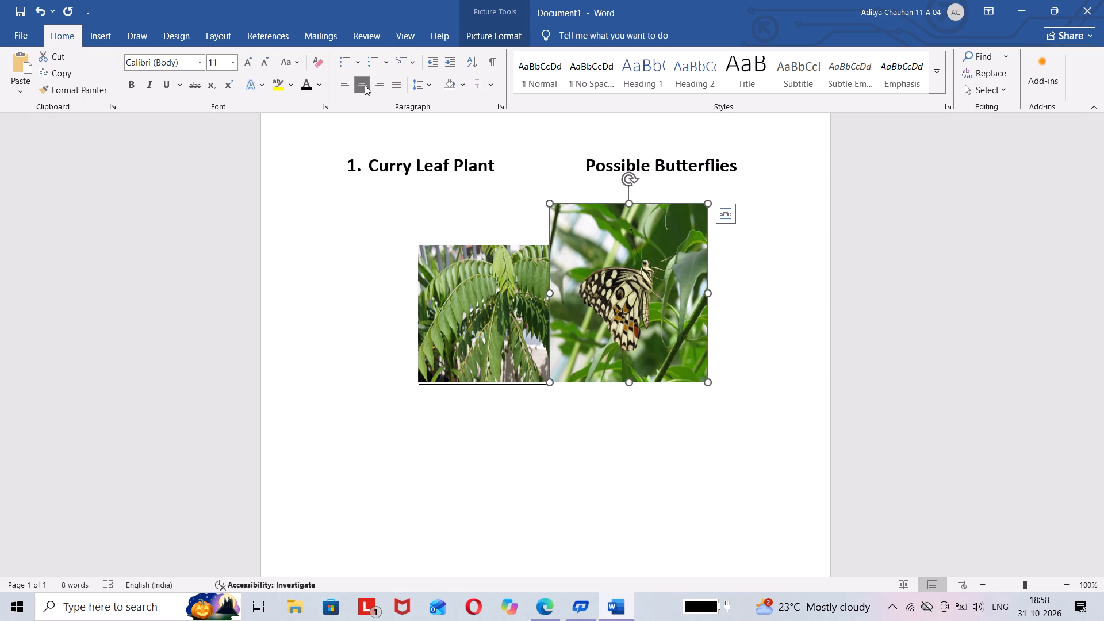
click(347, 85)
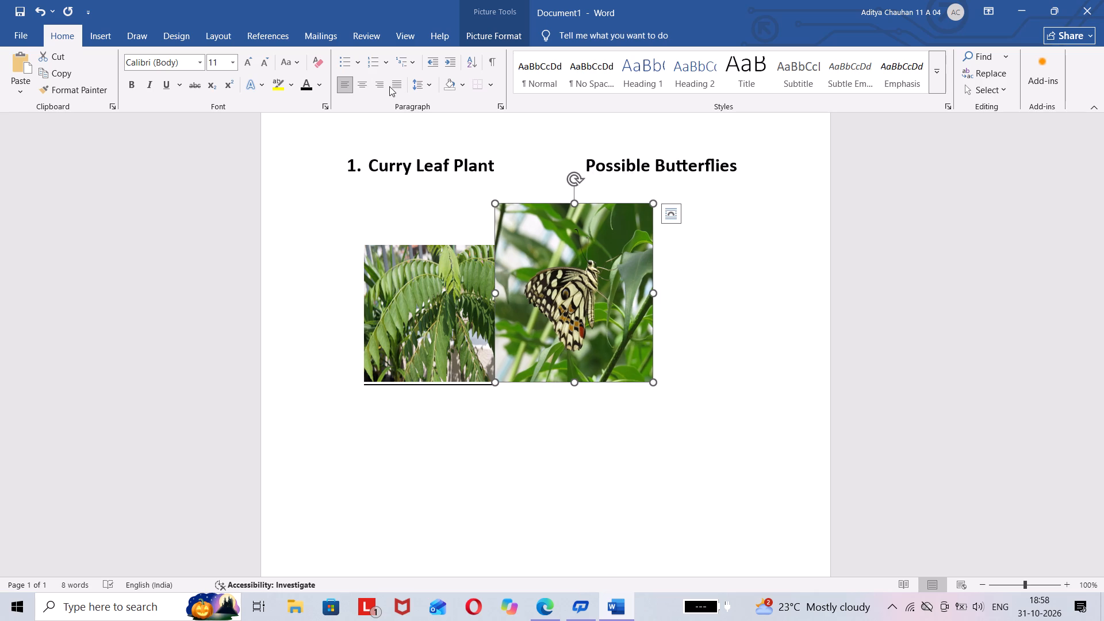
Justify the line containing the curry leaf and butterfly pictures.
click(400, 86)
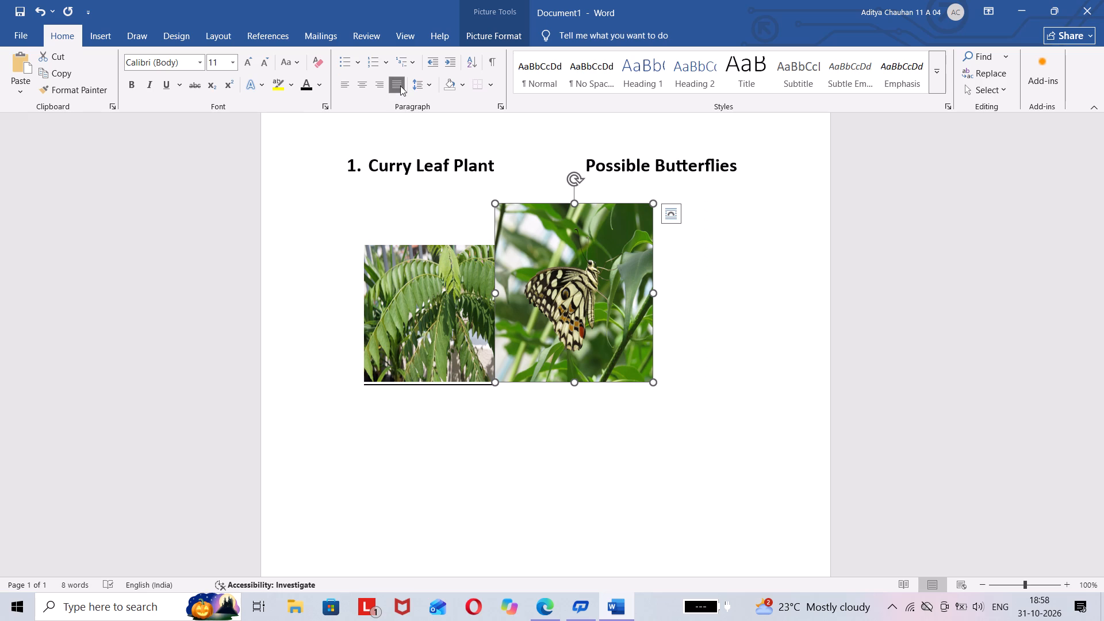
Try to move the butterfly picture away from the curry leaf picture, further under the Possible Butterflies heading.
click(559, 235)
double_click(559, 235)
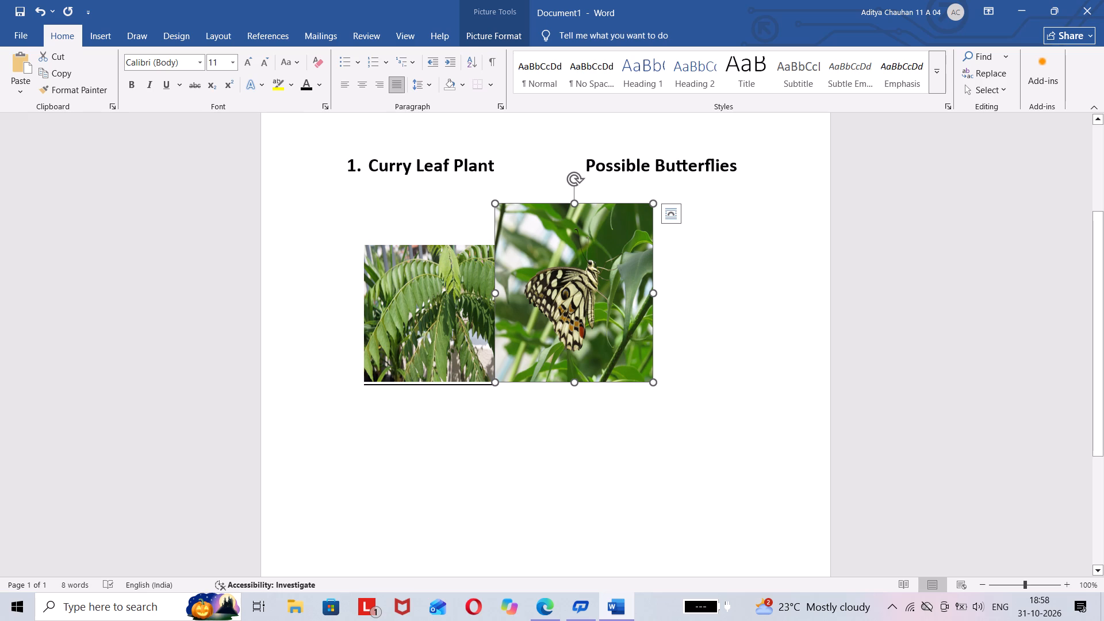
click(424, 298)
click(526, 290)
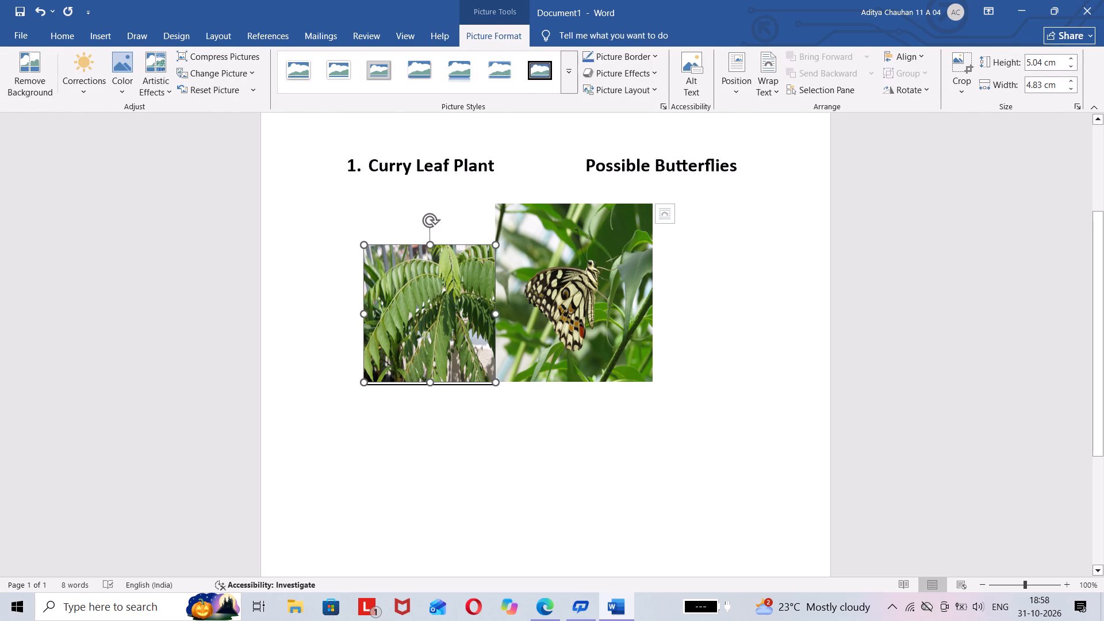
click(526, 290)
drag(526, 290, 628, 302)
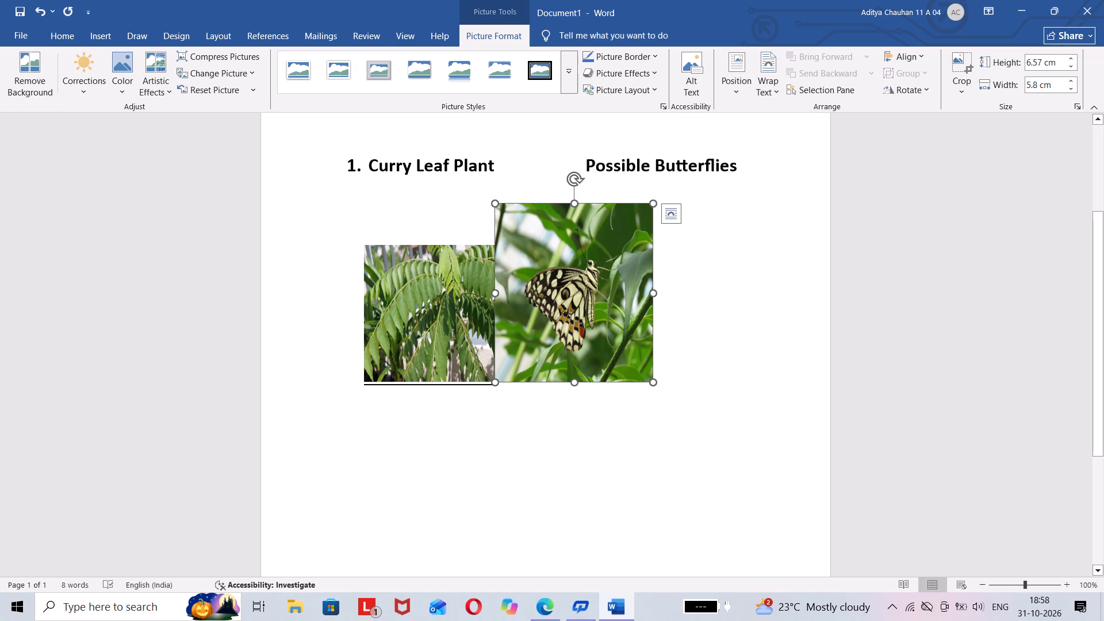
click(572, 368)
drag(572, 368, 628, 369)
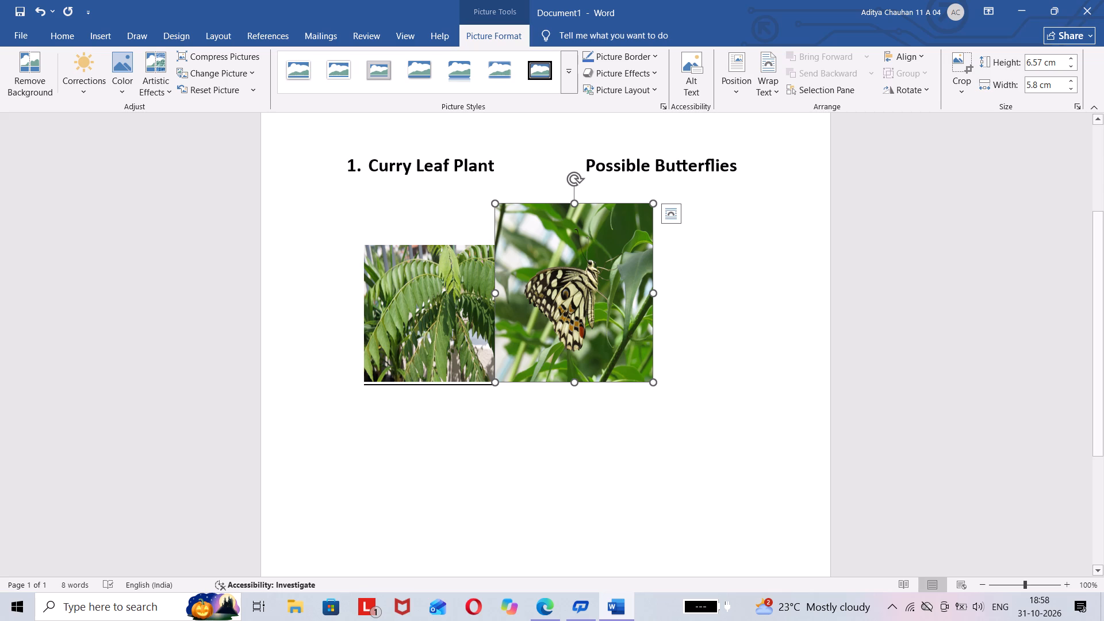
Capture a screen snip of the page area showing both headings and pictures, view it in Snip & Sketch, and close that window.
key(shift+super+s)
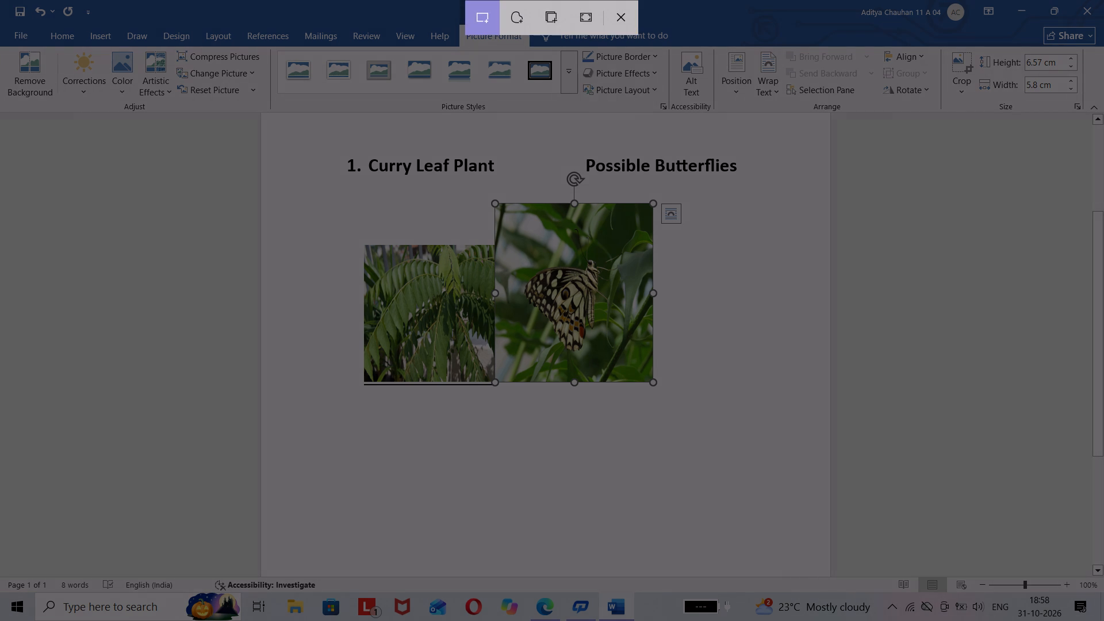
drag(159, 95, 894, 515)
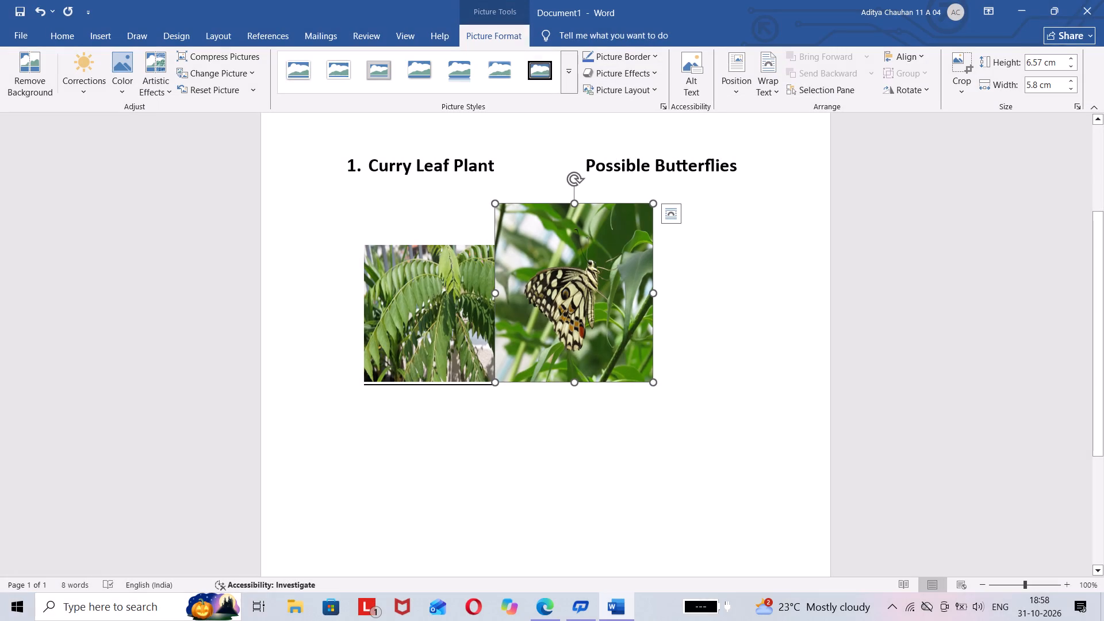
key(ctrl+c)
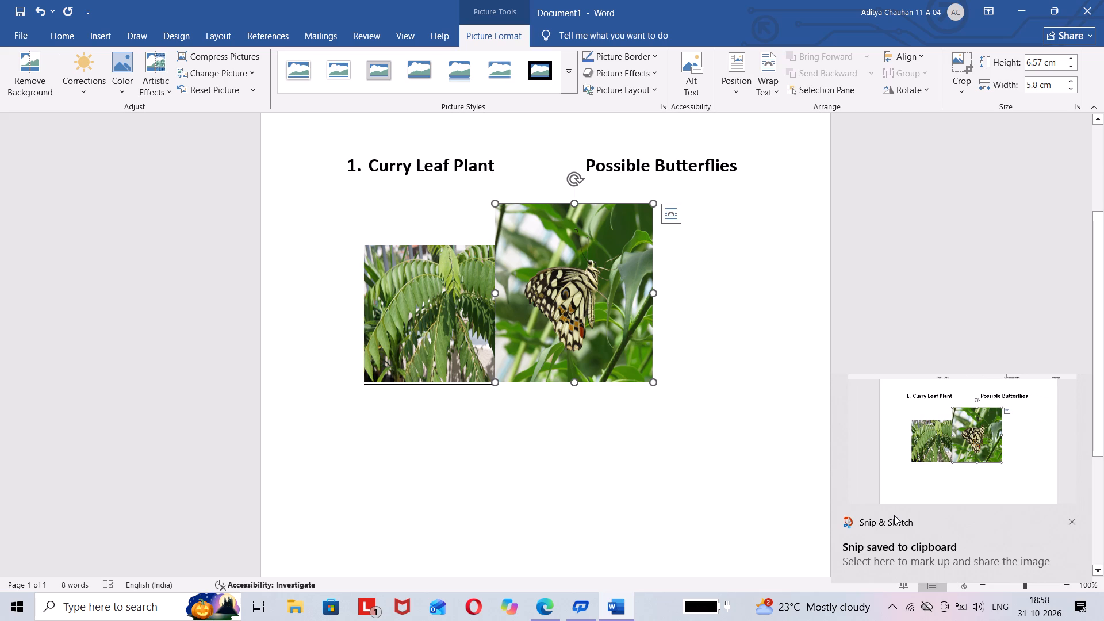
click(950, 560)
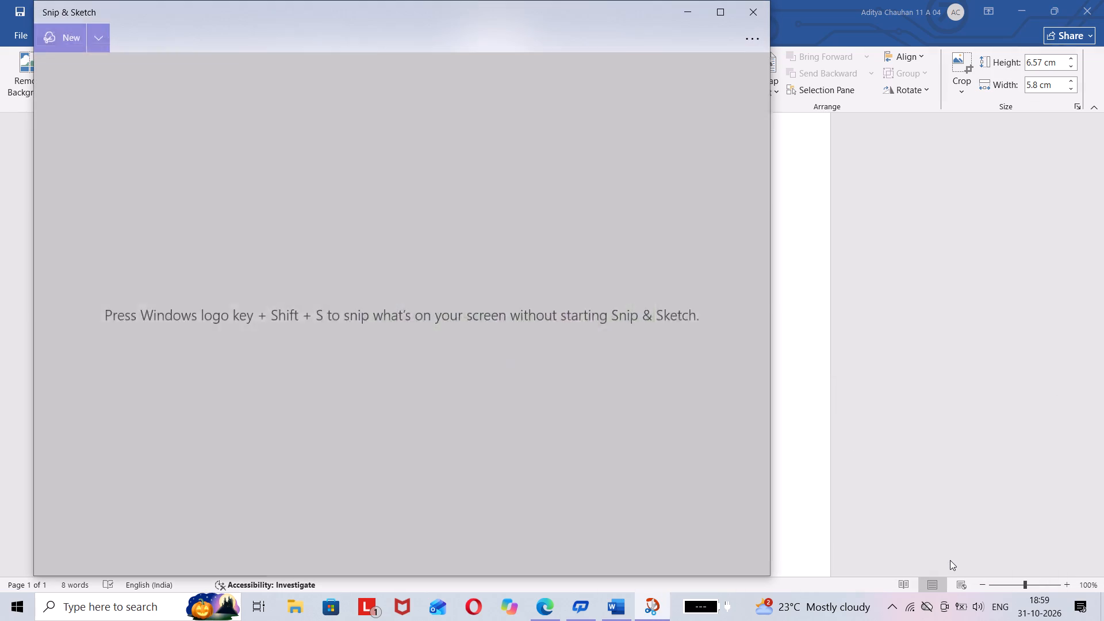
click(688, 32)
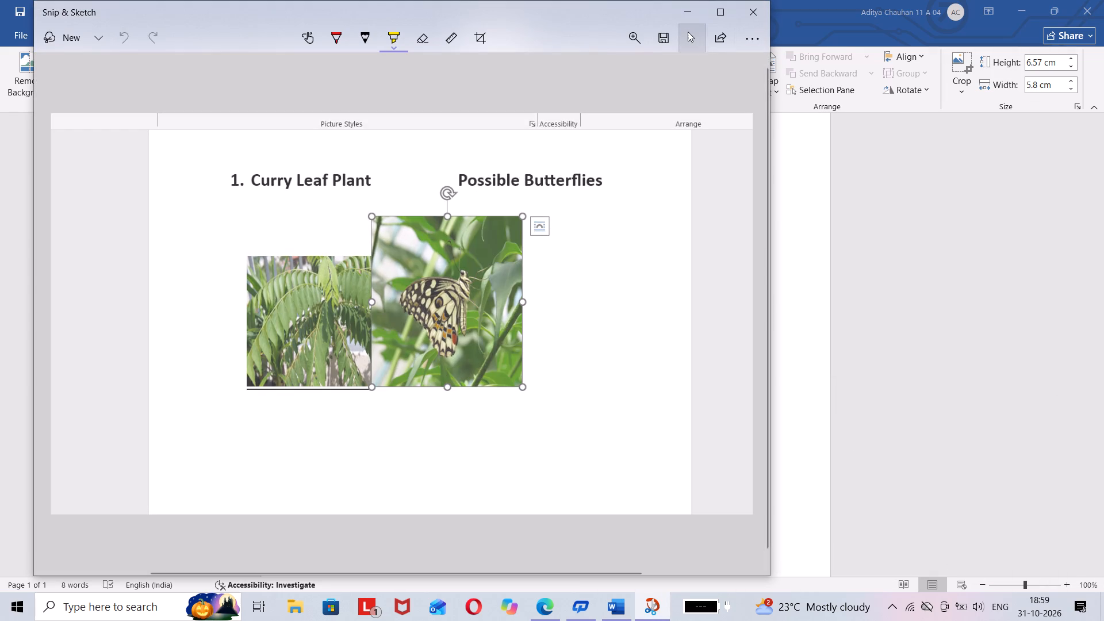
click(742, 7)
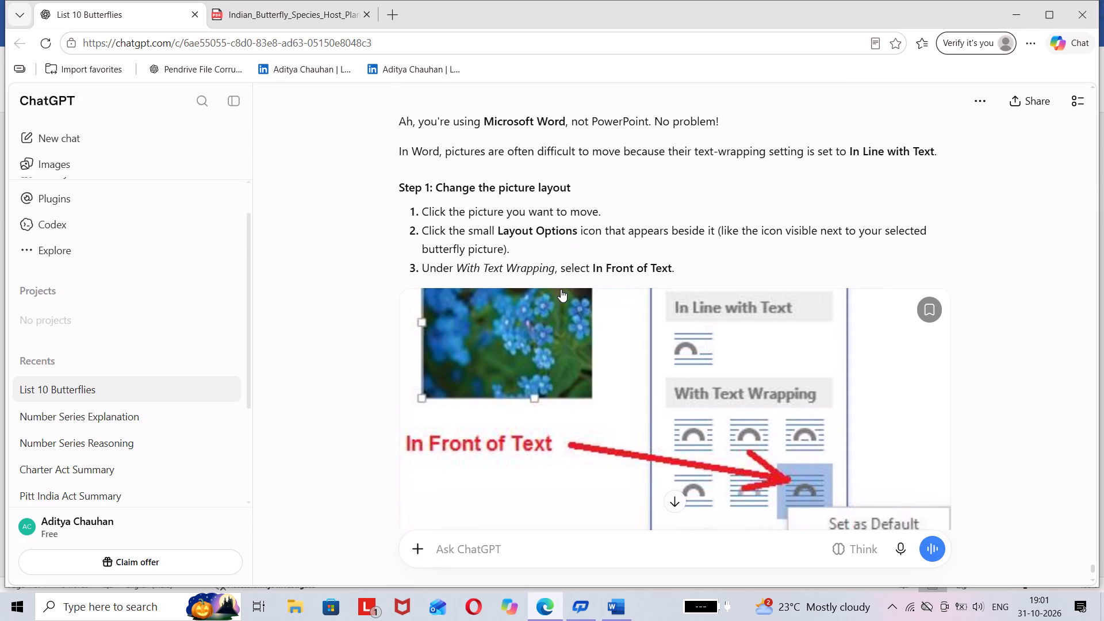
scroll(561, 289, down, 4)
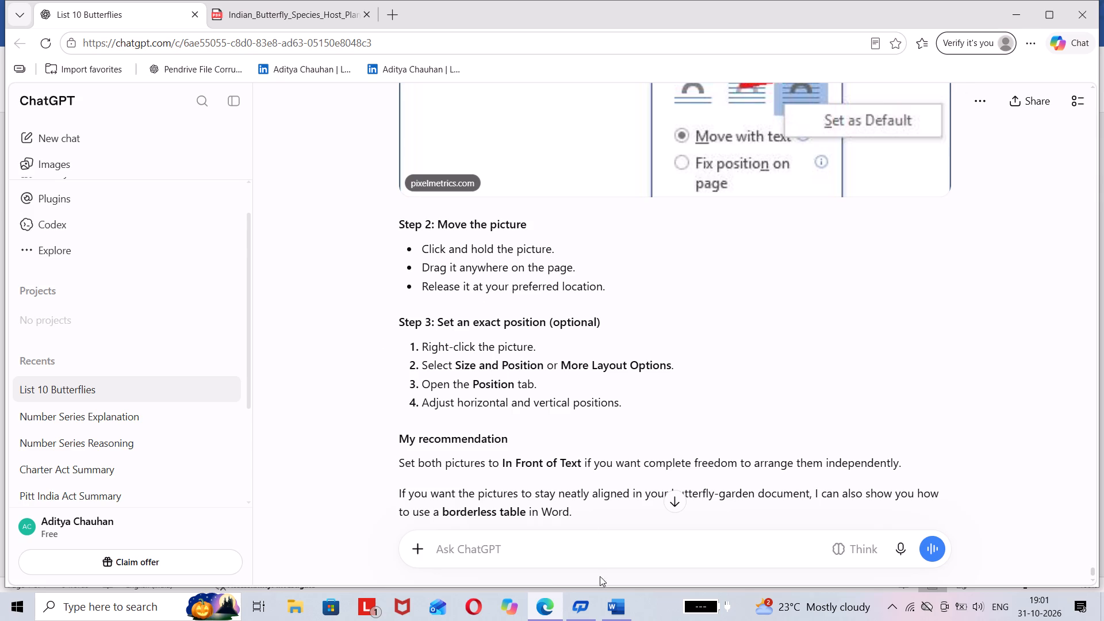
Switch to Word, set the butterfly picture's wrapping to In Front of Text, and move it under the "Possible Butterflies" heading.
click(611, 619)
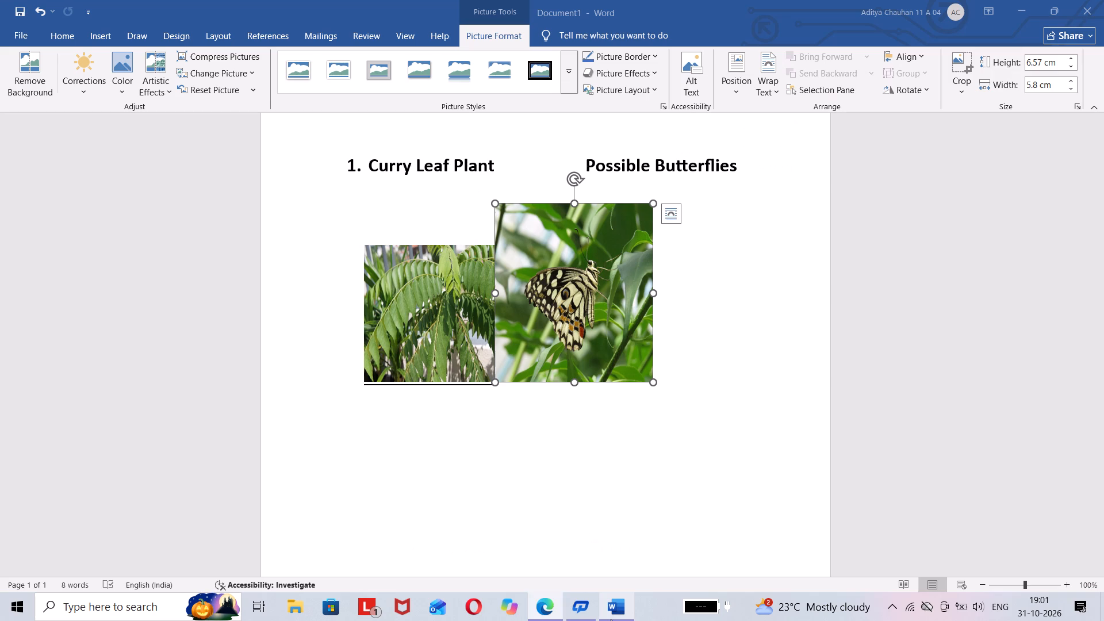
click(666, 217)
click(772, 357)
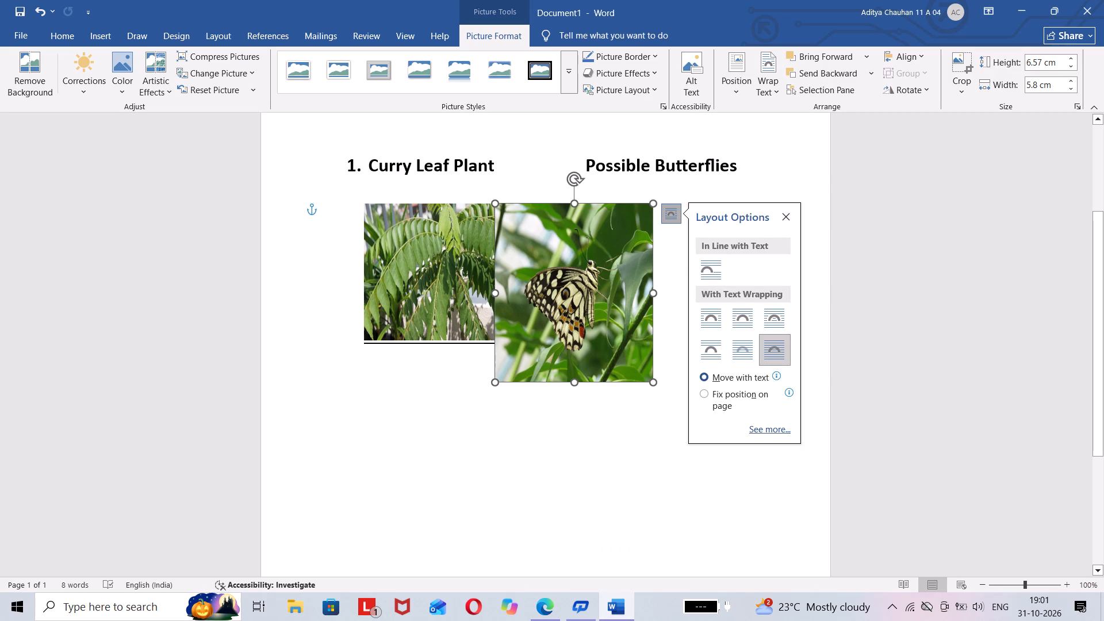
drag(647, 336, 737, 338)
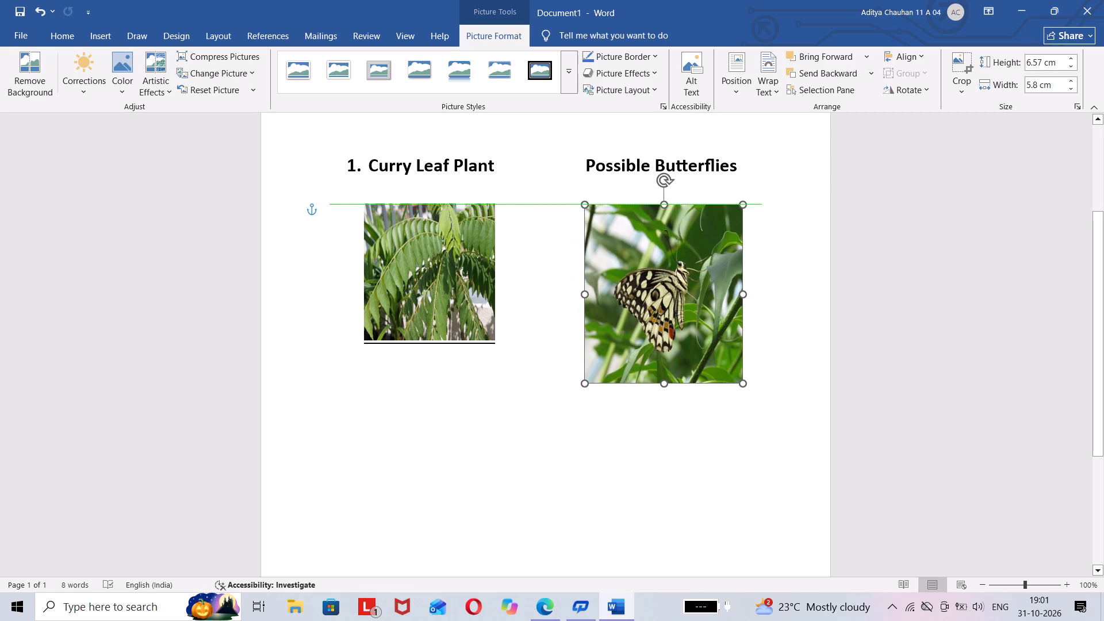
drag(737, 338, 737, 337)
Set the curry leaf picture's wrapping to In Front of Text and place it under its heading, top-aligned with the butterfly picture.
drag(459, 287, 445, 298)
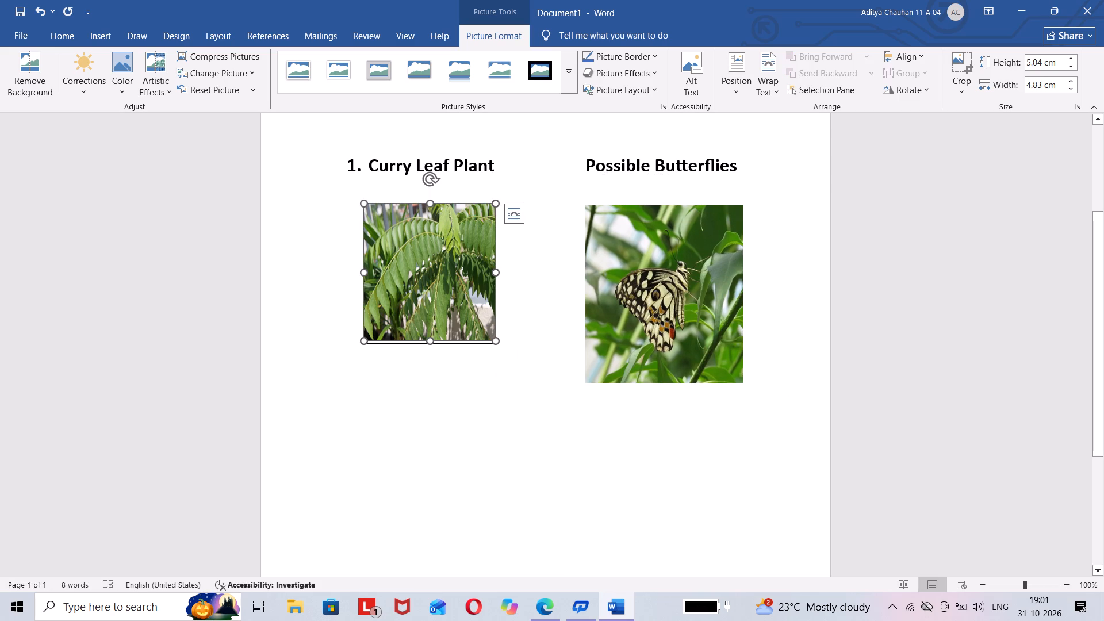
click(512, 223)
click(616, 348)
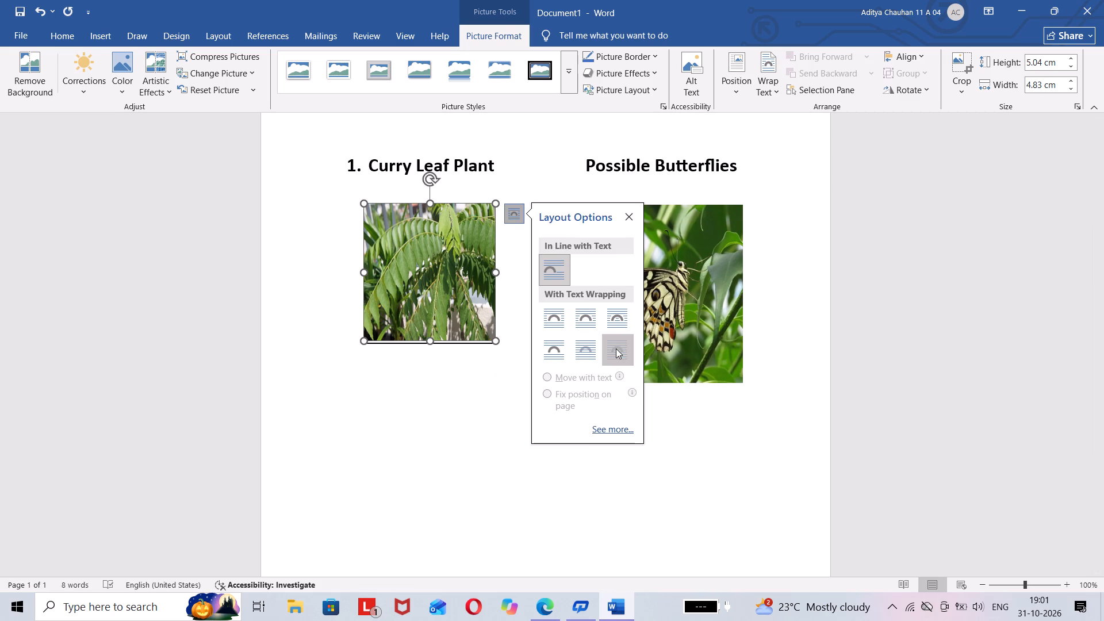
click(447, 296)
click(447, 296)
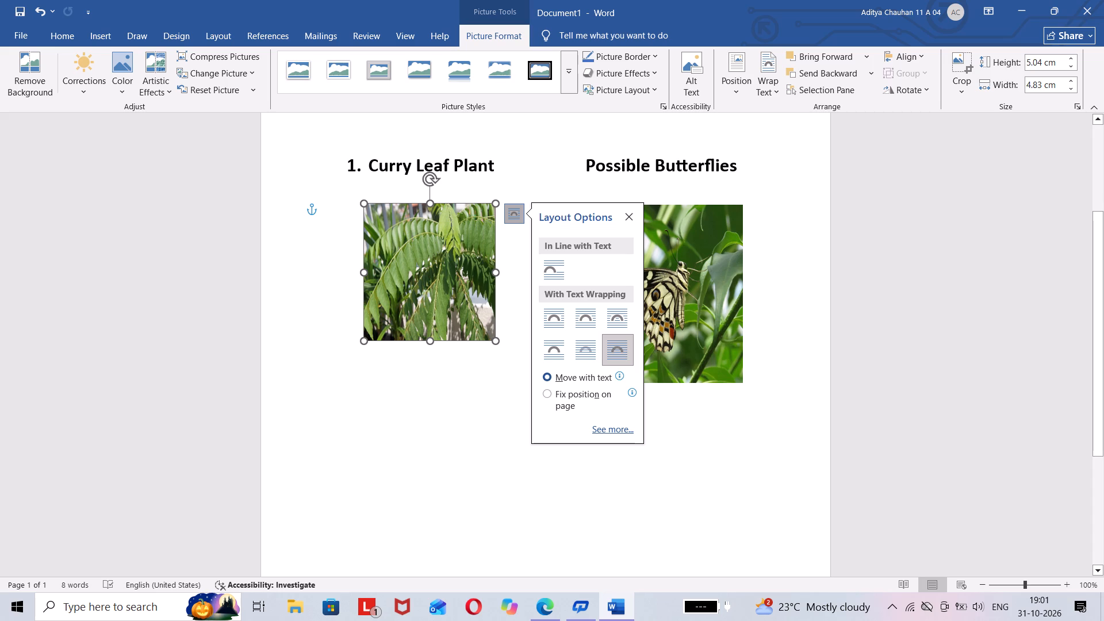
click(447, 296)
drag(447, 296, 424, 304)
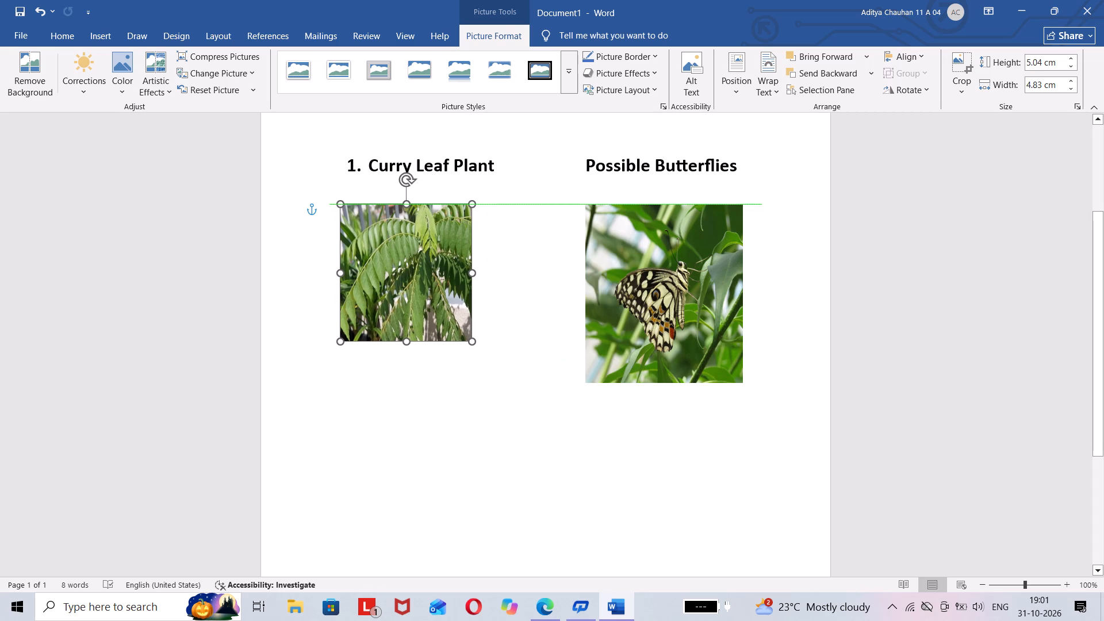
drag(424, 304, 425, 300)
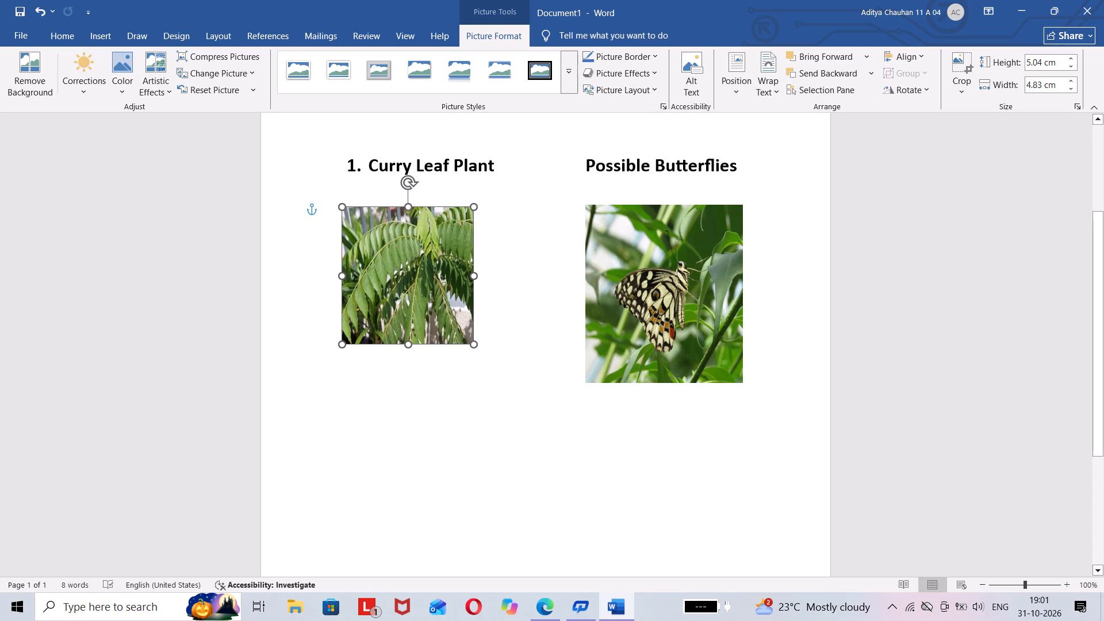
drag(425, 300, 425, 301)
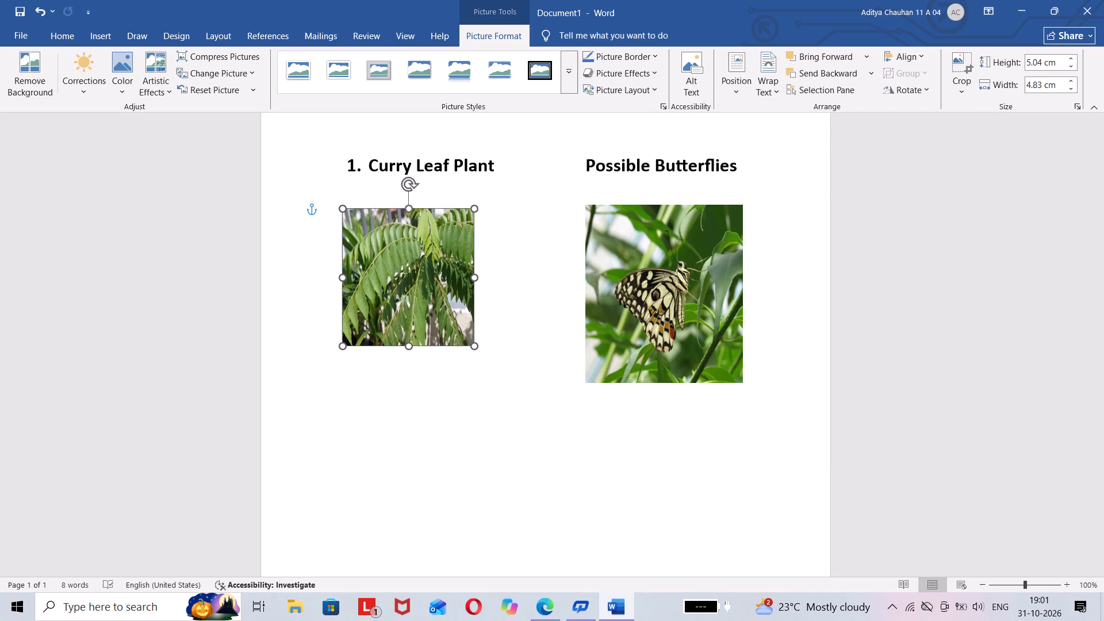
drag(425, 301, 427, 294)
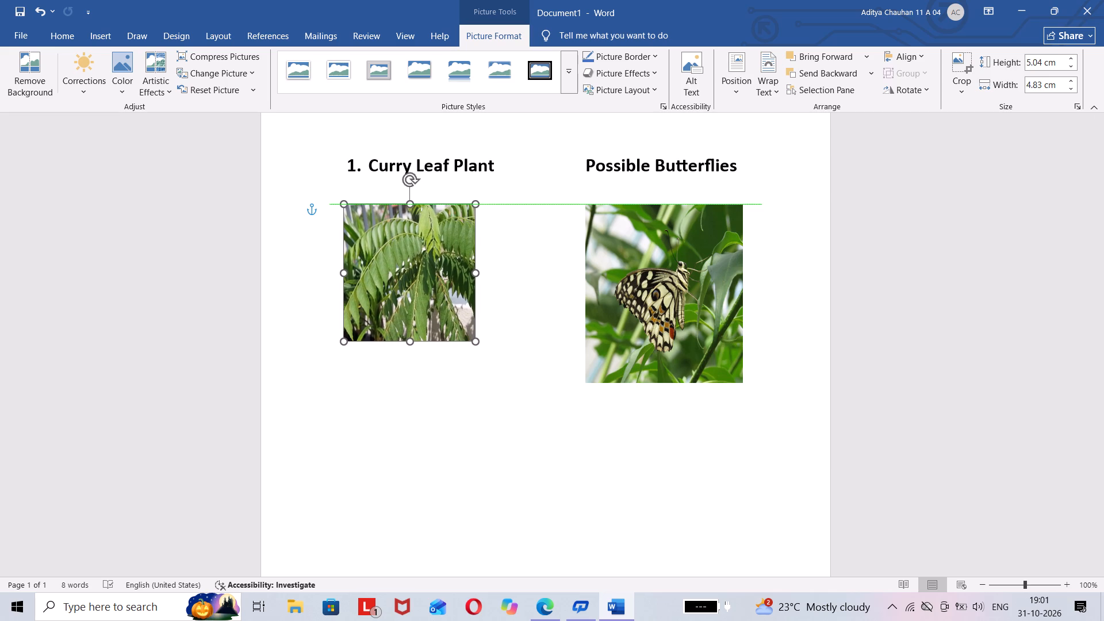
drag(427, 294, 427, 293)
click(568, 428)
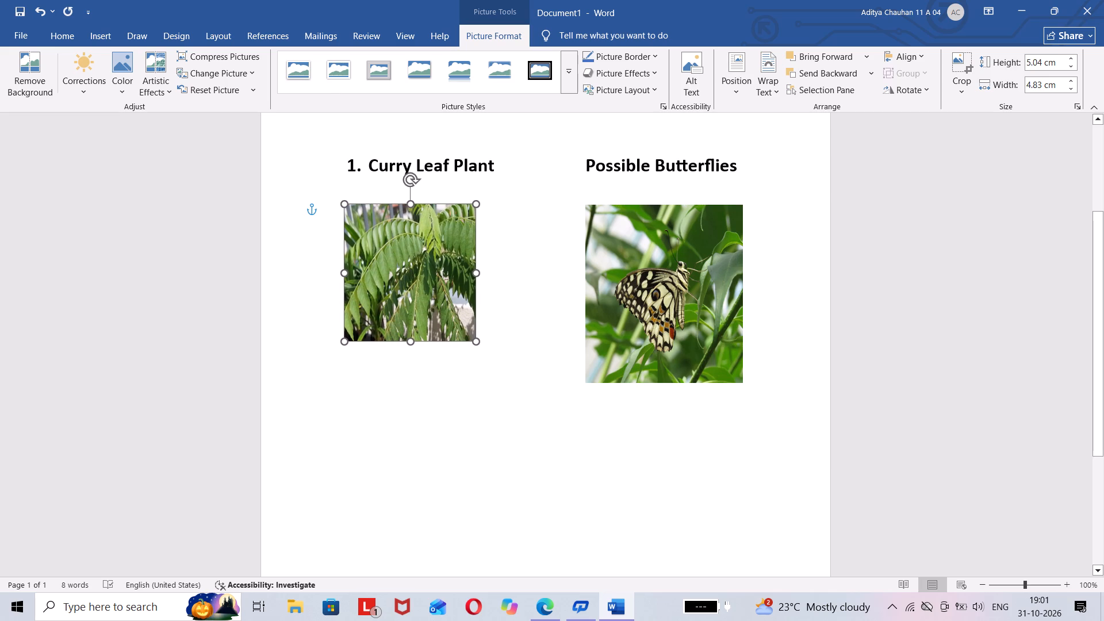
Stretch the curry leaf picture to roughly the butterfly picture's height, widen it almost to that picture, and shift it slightly left.
scroll(568, 428, down, 2)
scroll(568, 428, up, 1)
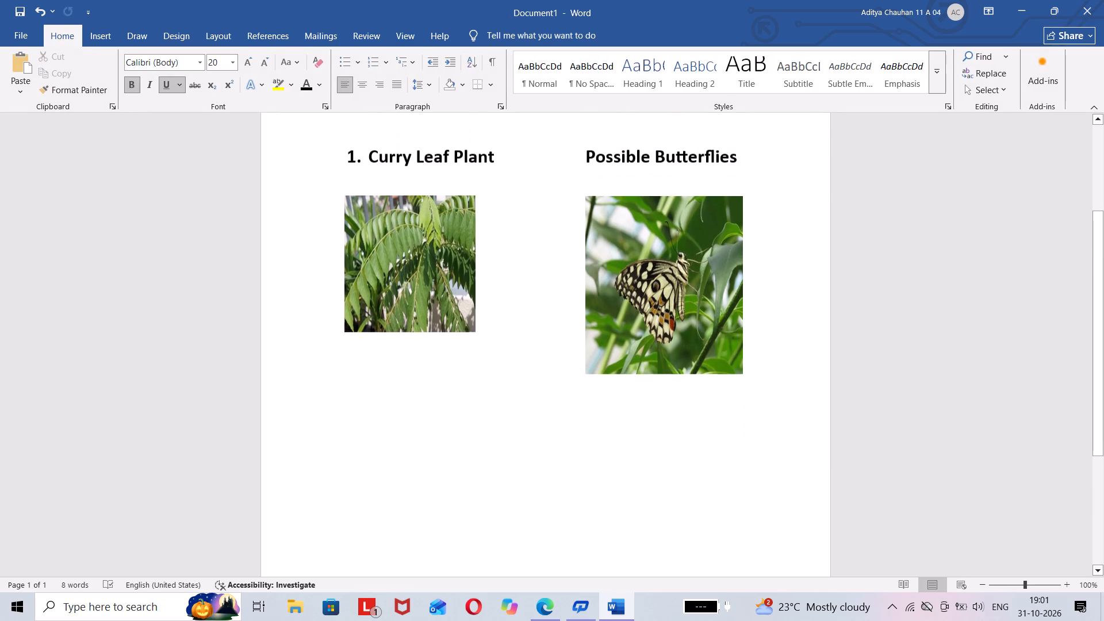
scroll(568, 428, up, 1)
click(399, 294)
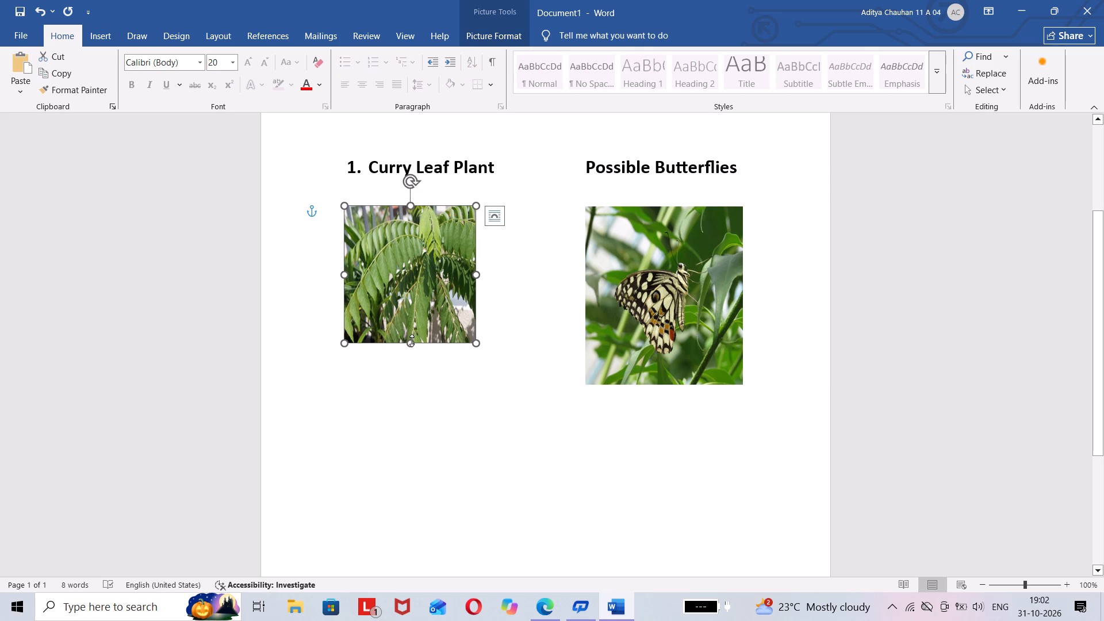
drag(412, 342, 413, 381)
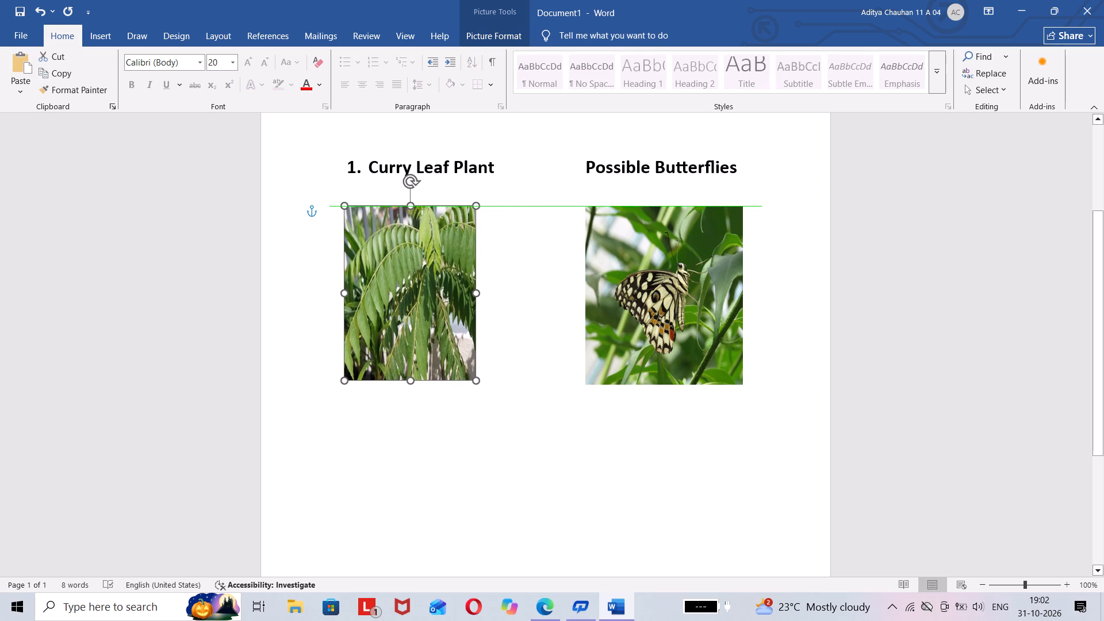
drag(413, 381, 418, 400)
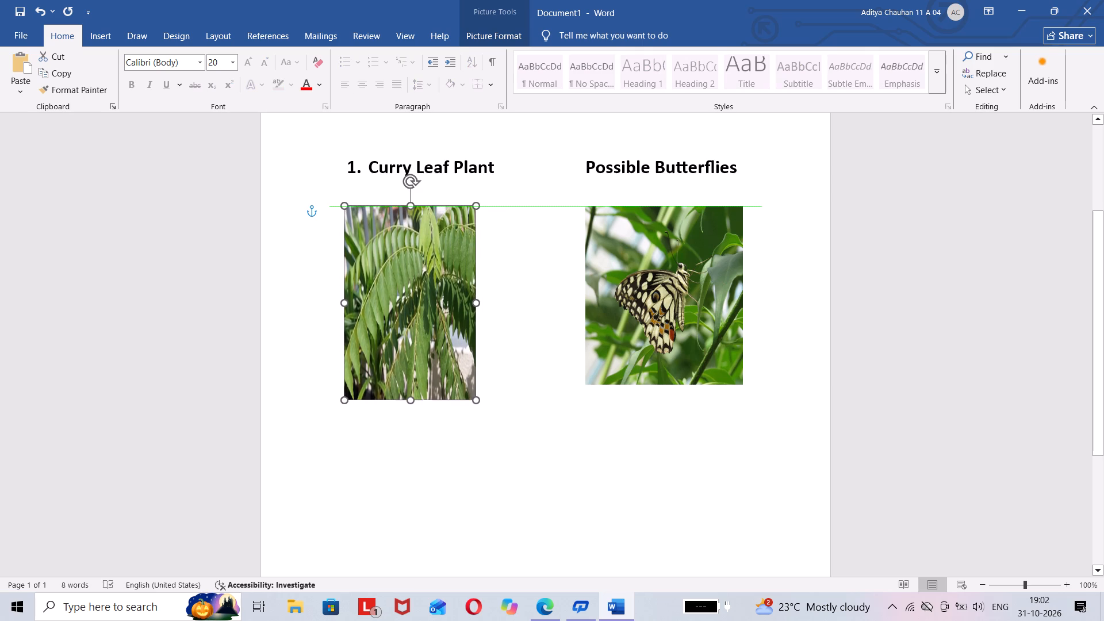
drag(418, 400, 415, 384)
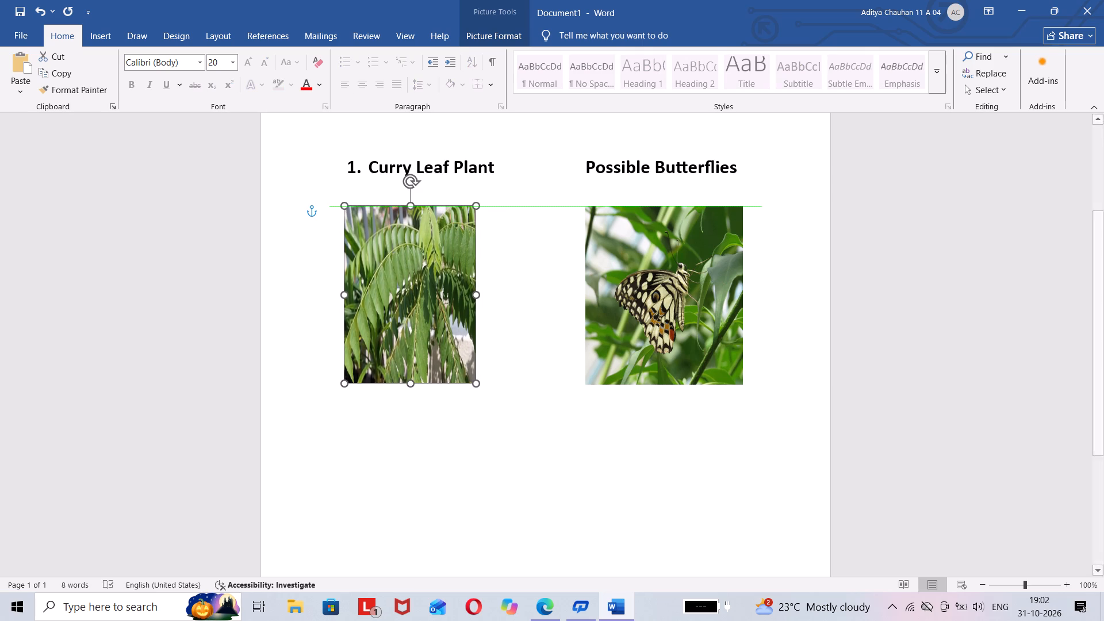
drag(415, 384, 415, 389)
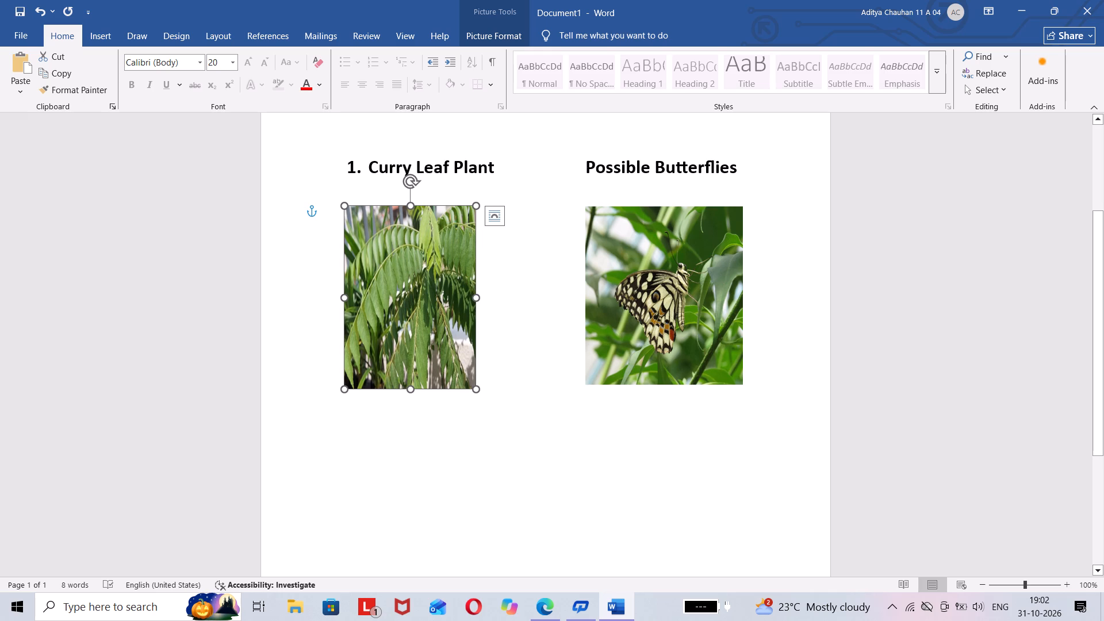
drag(474, 300, 487, 296)
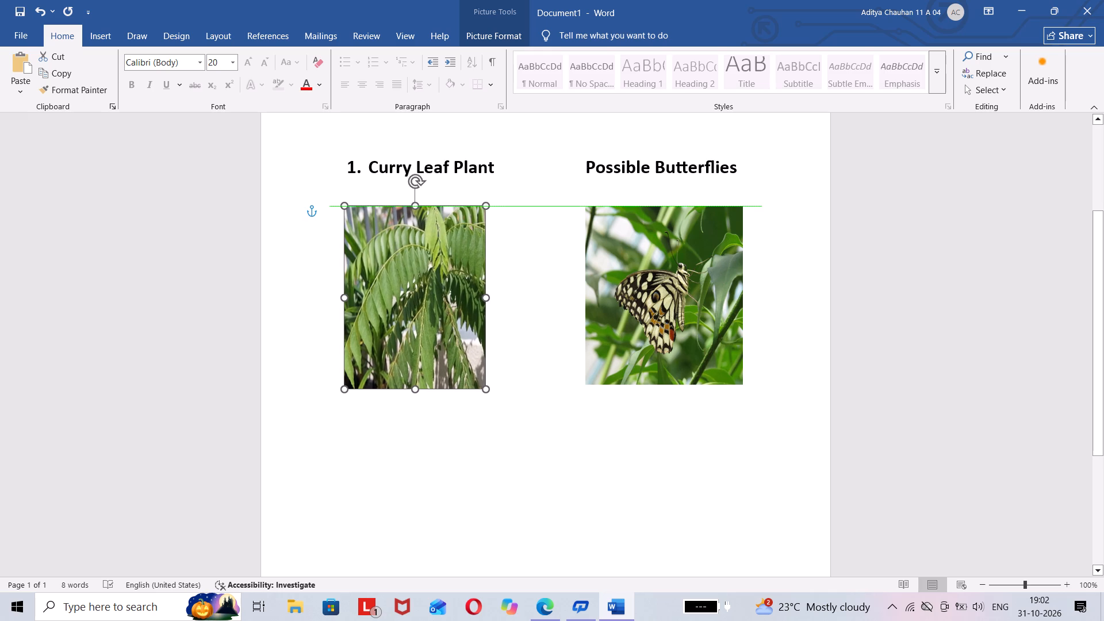
drag(487, 296, 555, 301)
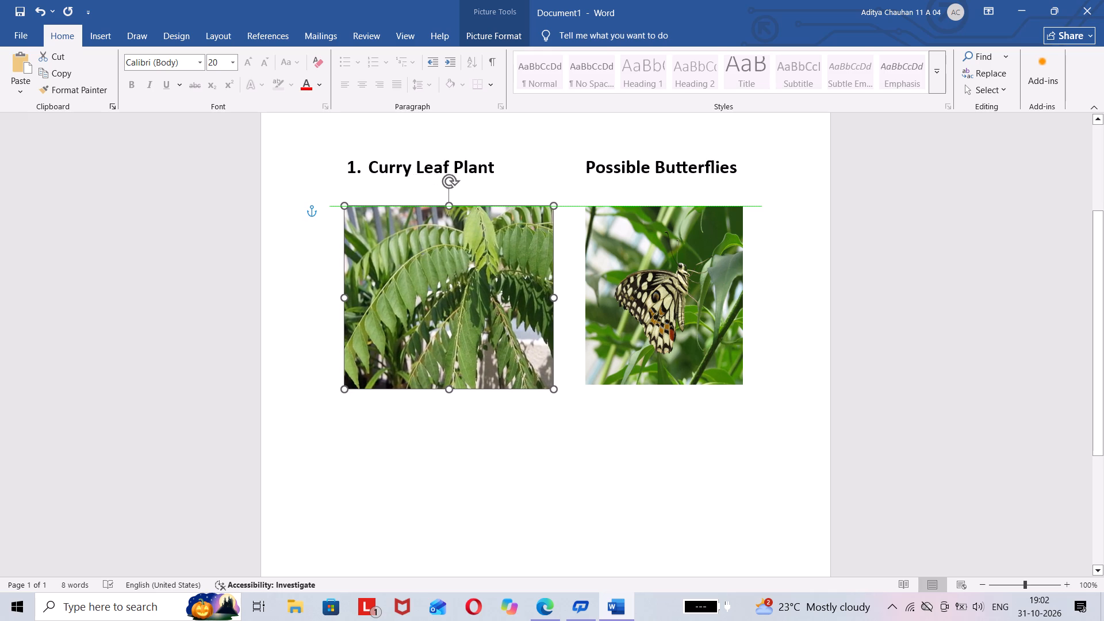
drag(555, 301, 581, 306)
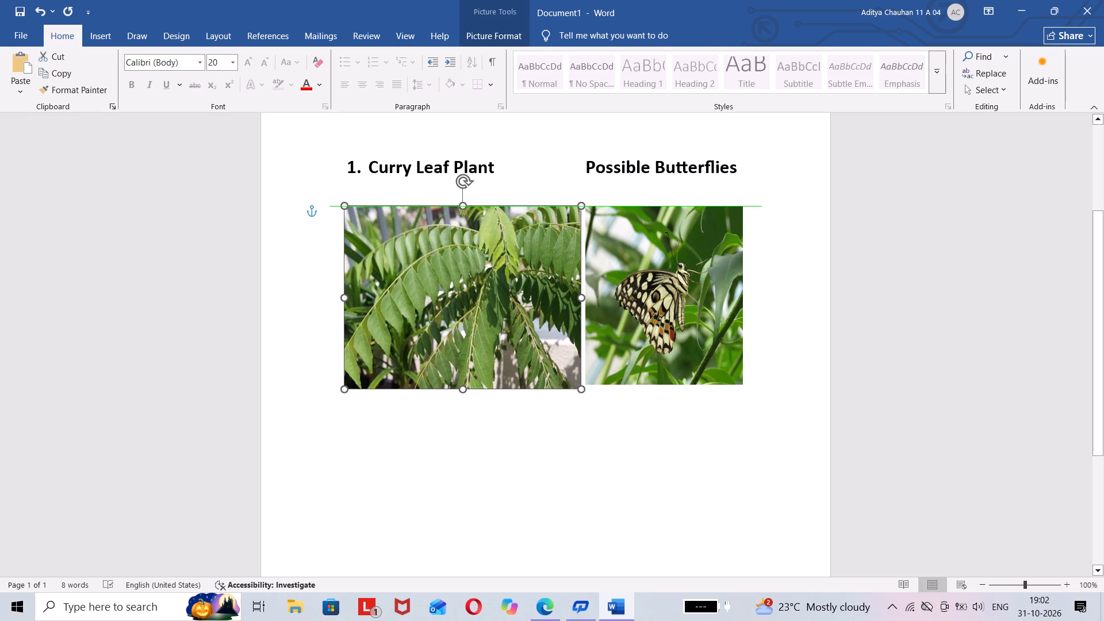
drag(581, 306, 580, 308)
drag(466, 309, 453, 310)
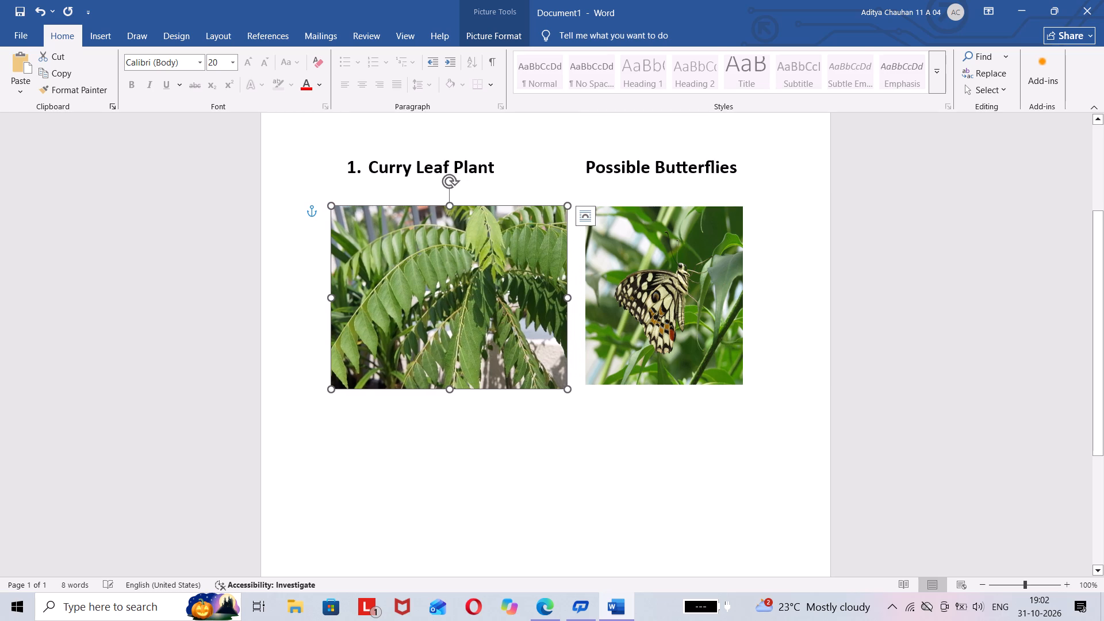
click(483, 457)
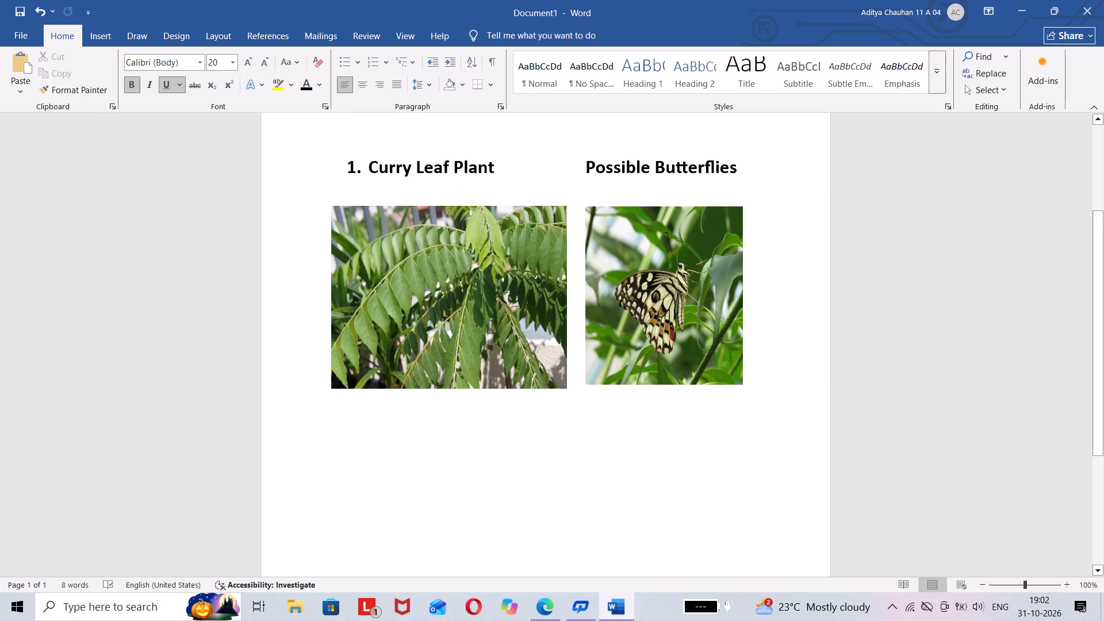
Widen the butterfly picture slightly to the right, keeping its height.
click(641, 313)
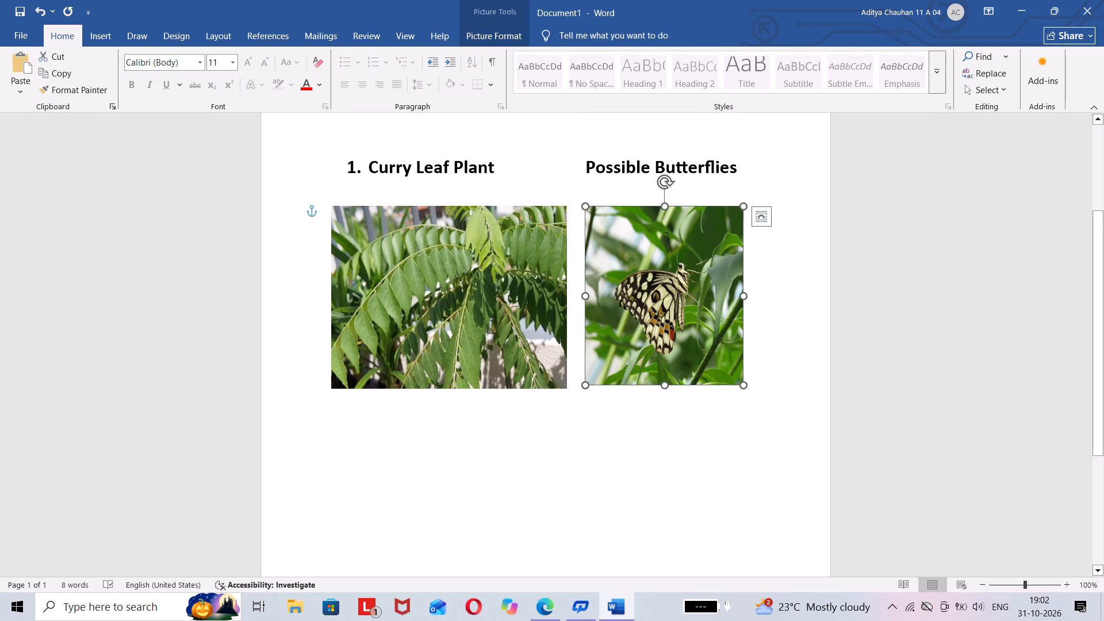
drag(741, 297, 756, 299)
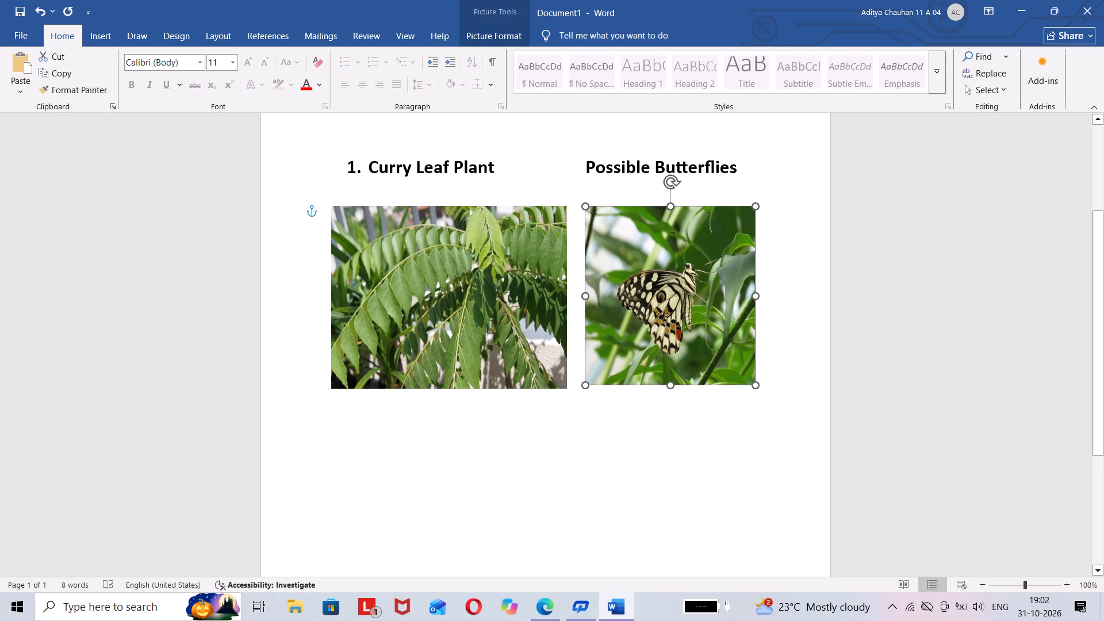
drag(756, 299, 766, 304)
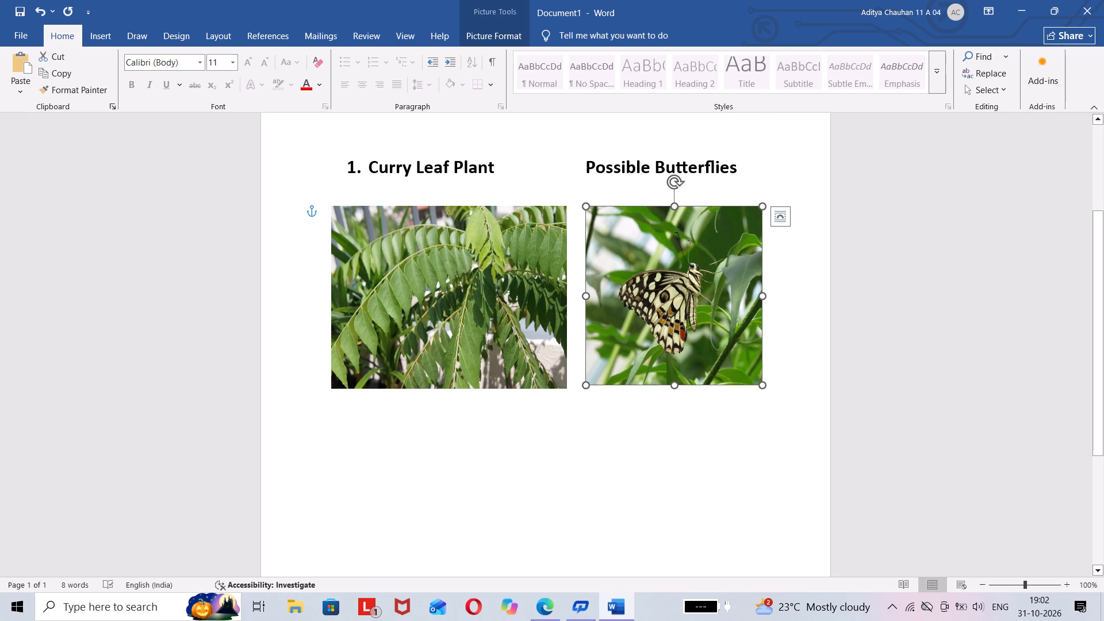
click(637, 452)
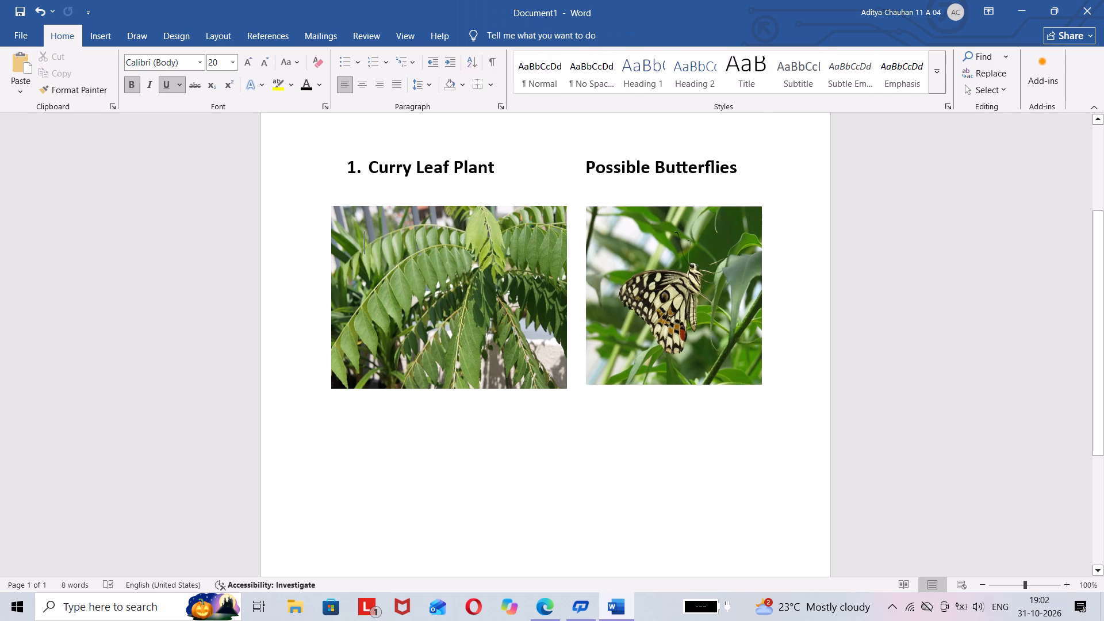
Shrink the curry leaf picture slightly so its height matches the butterfly picture, keeping its upper edge aligned.
click(485, 368)
drag(569, 390, 569, 389)
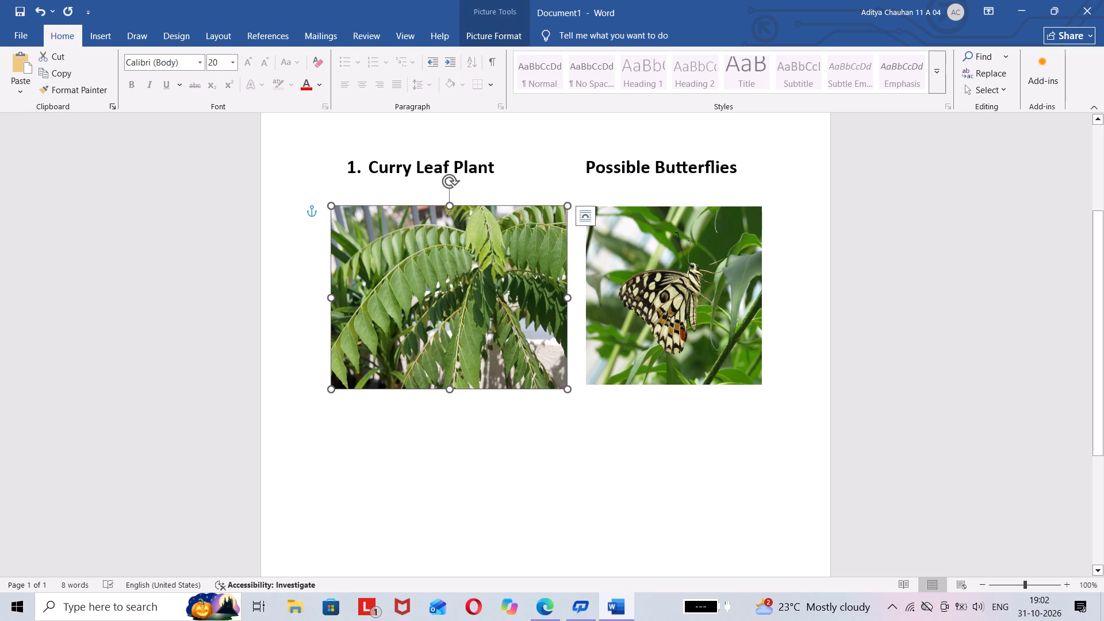
drag(569, 389, 561, 381)
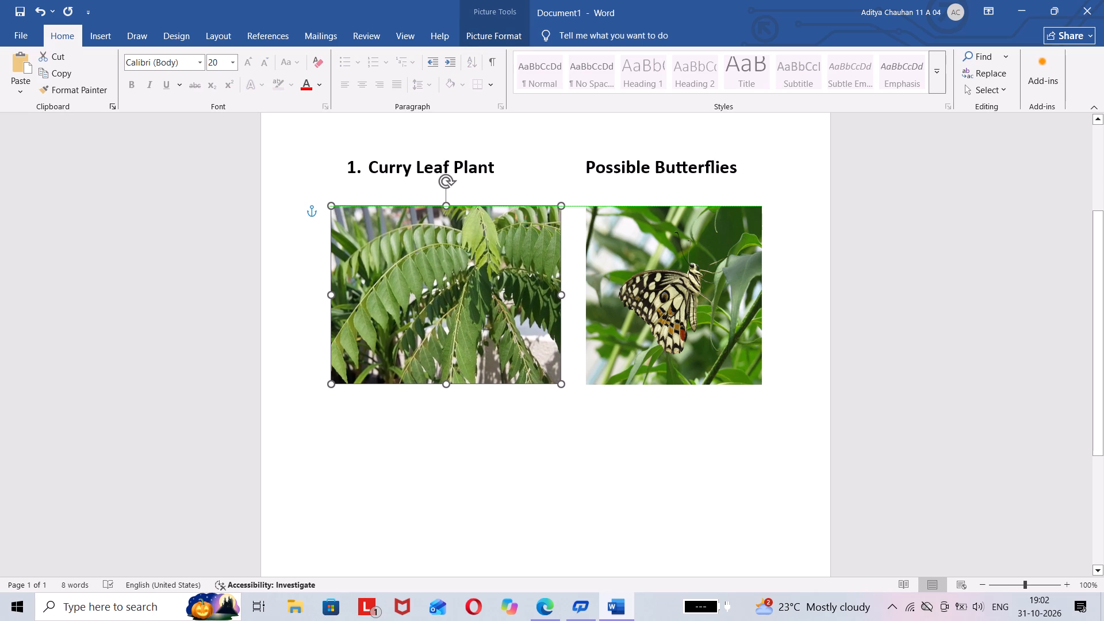
drag(561, 381, 561, 381)
click(573, 437)
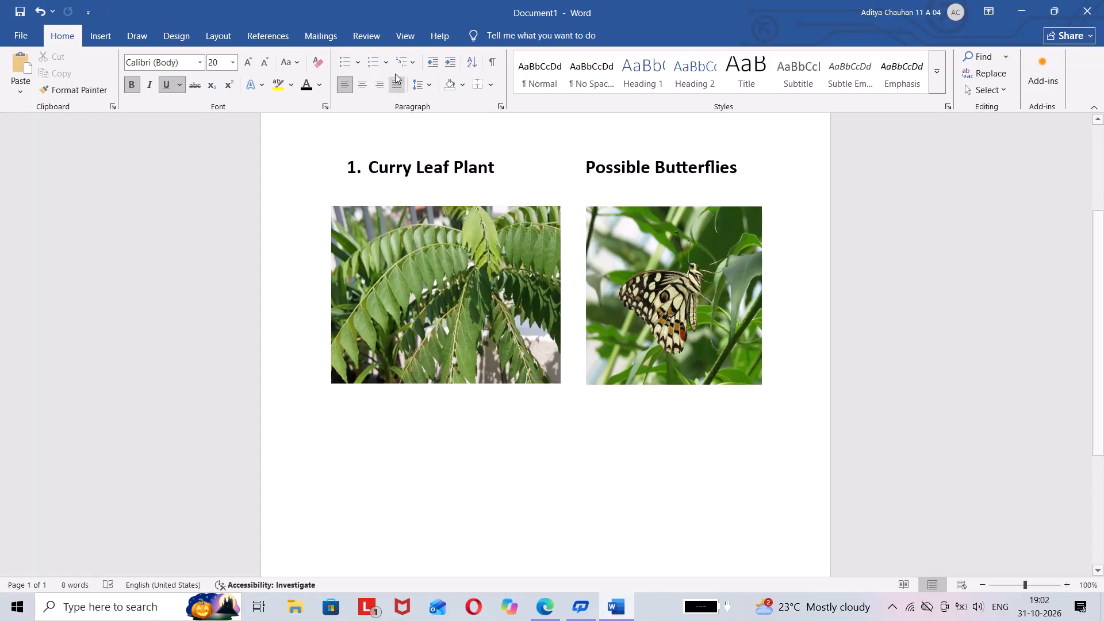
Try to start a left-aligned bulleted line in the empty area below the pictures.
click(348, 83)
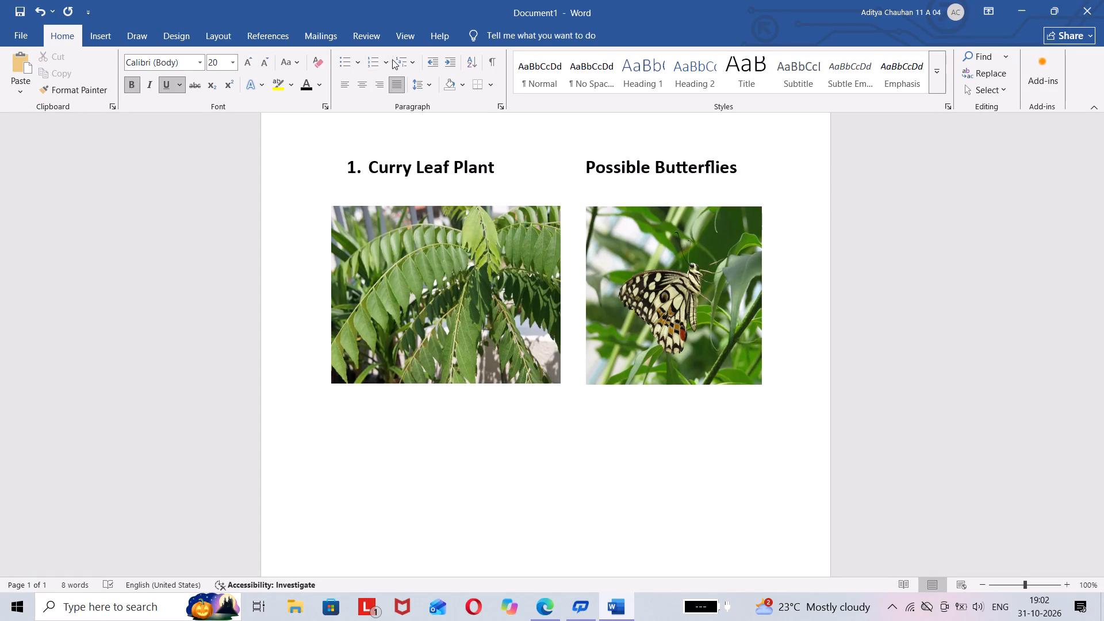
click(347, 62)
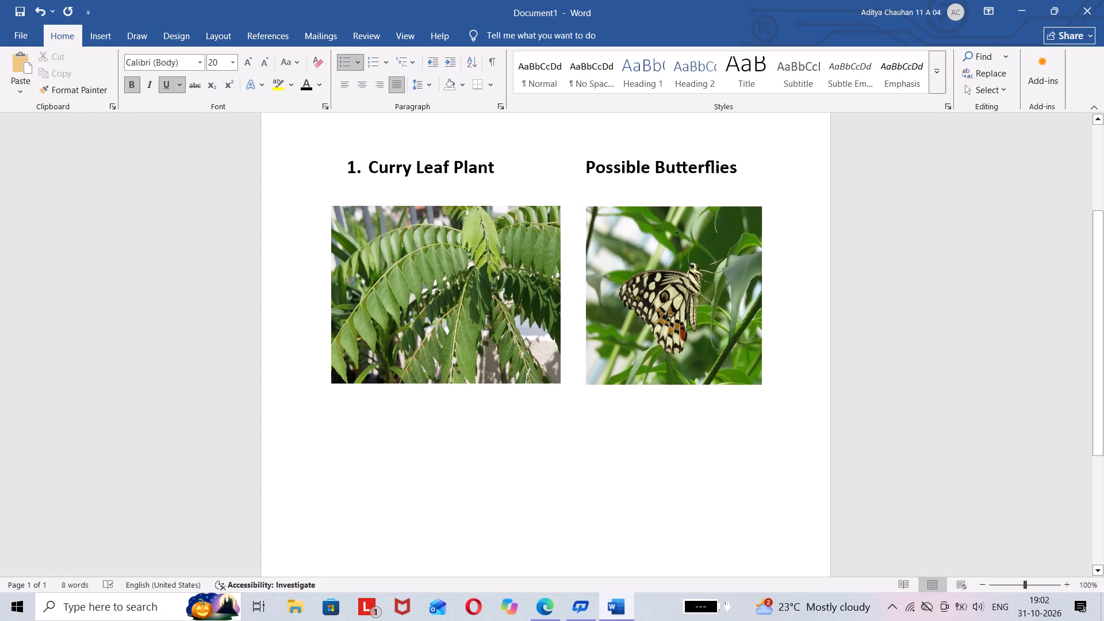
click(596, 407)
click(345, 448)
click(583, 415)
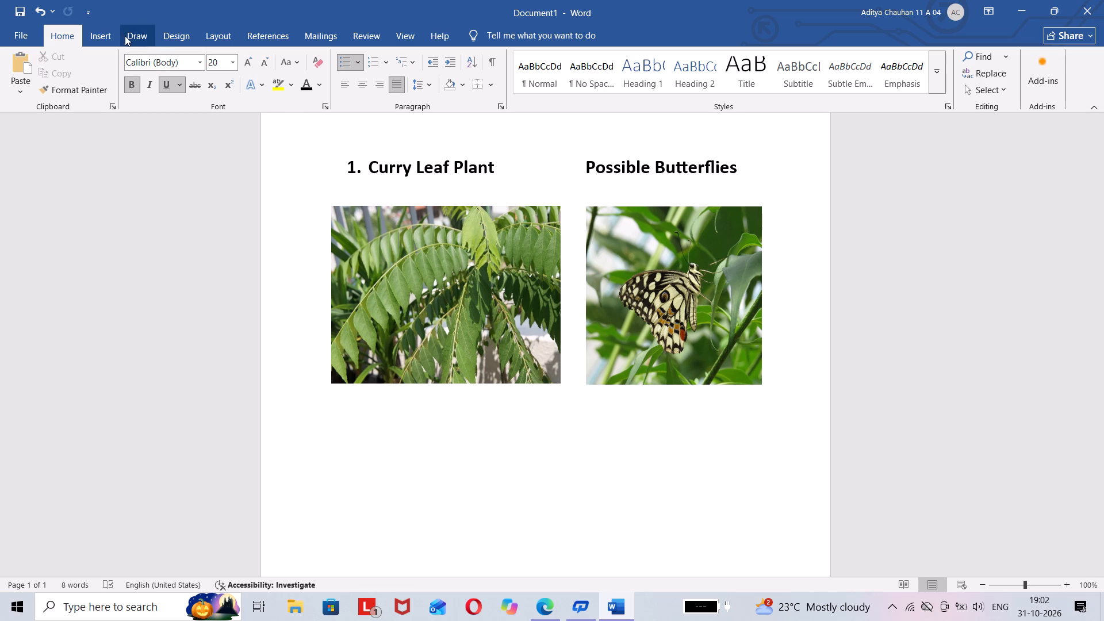
Draw a text box about 5.95 cm wide and 0.89 cm high directly beneath the butterfly picture.
click(97, 35)
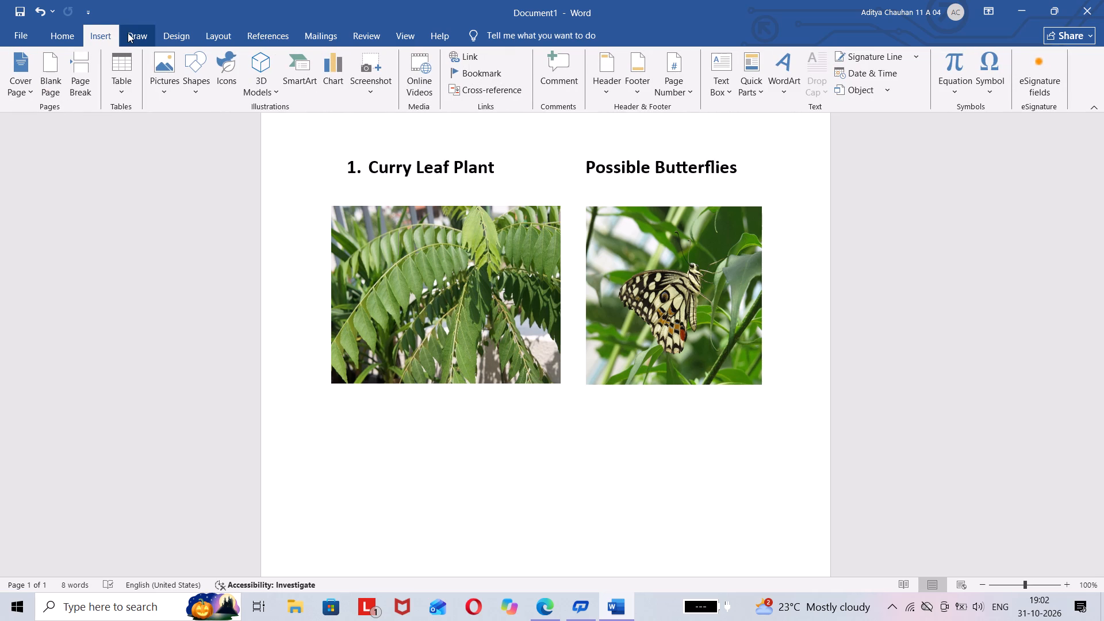
click(128, 33)
click(178, 29)
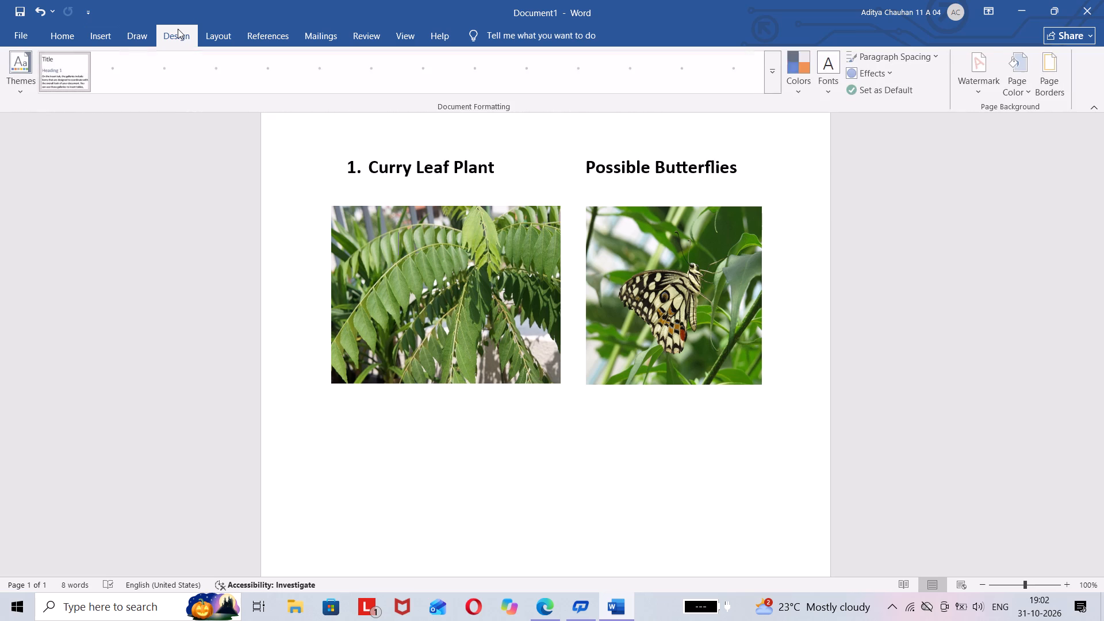
click(98, 40)
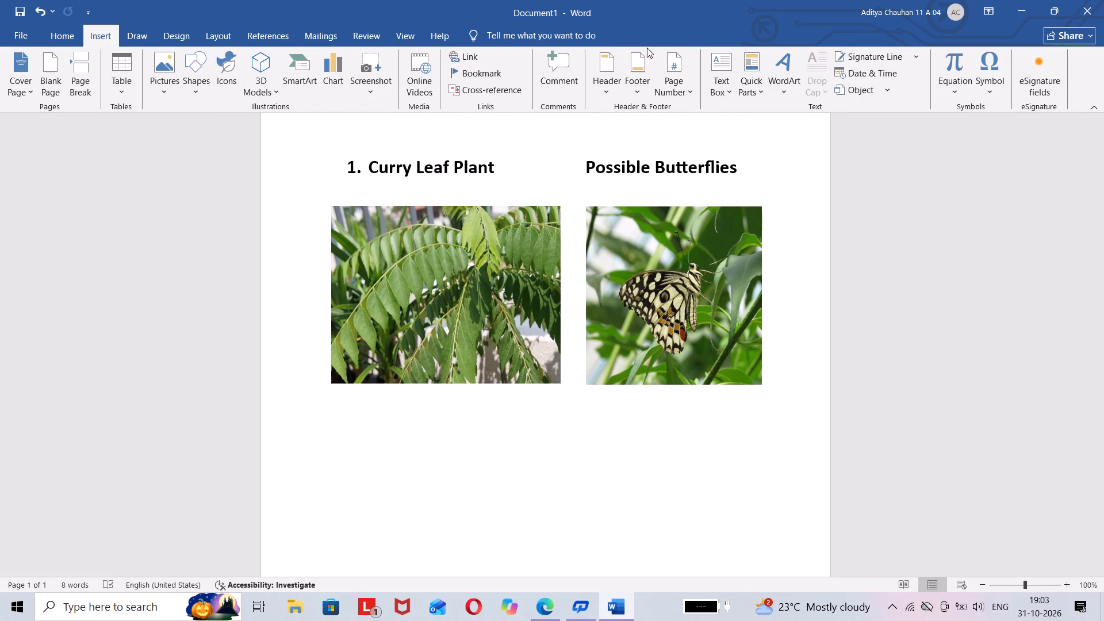
click(722, 63)
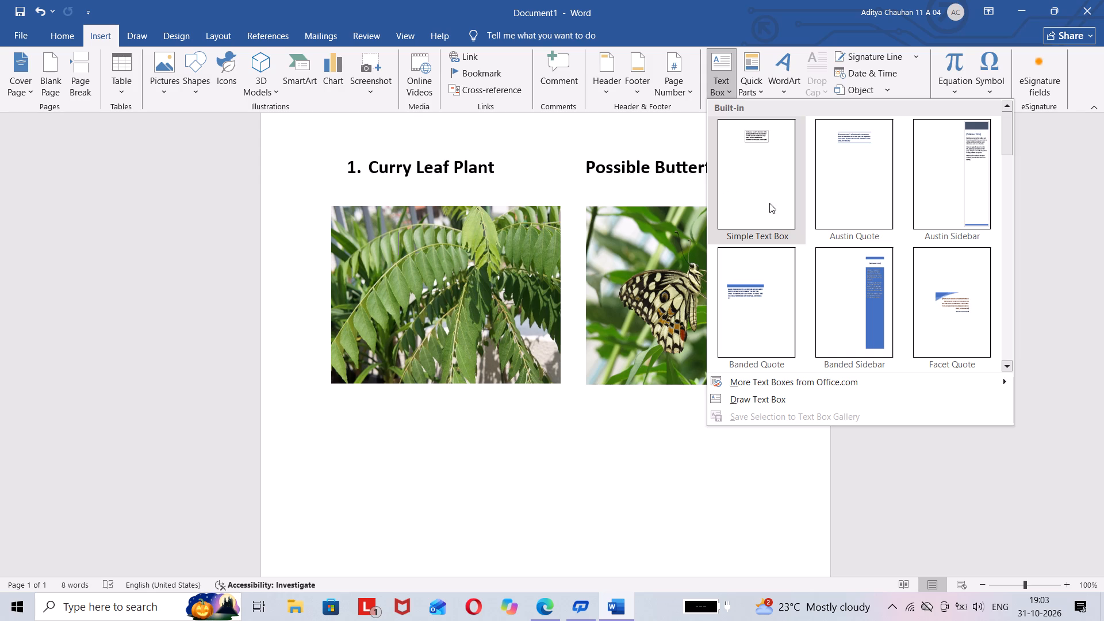
scroll(806, 271, down, 1)
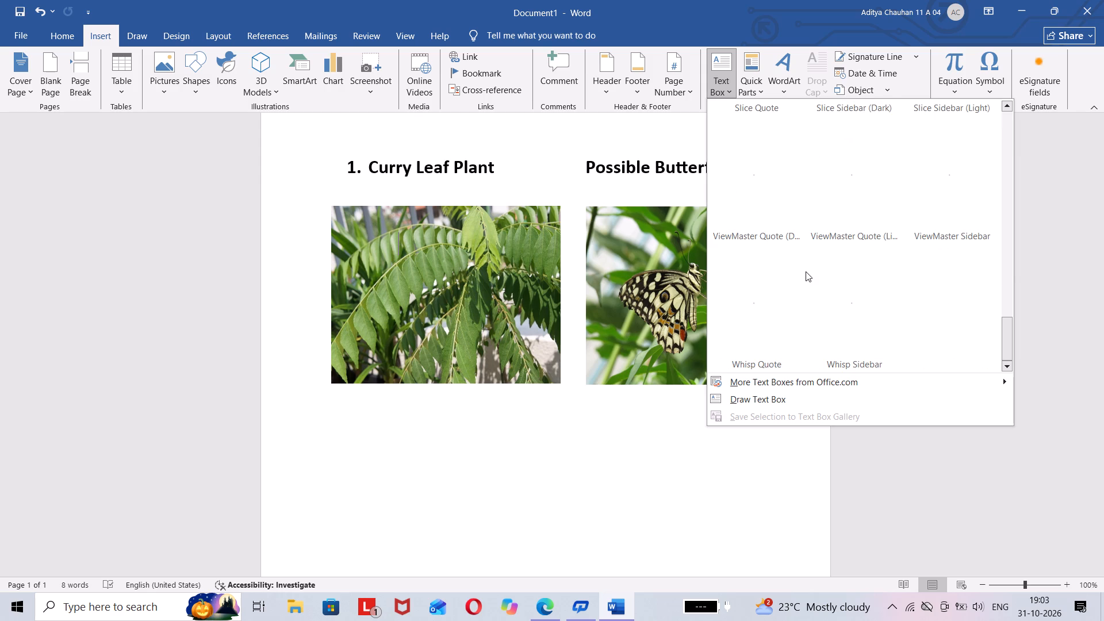
scroll(806, 271, down, 1)
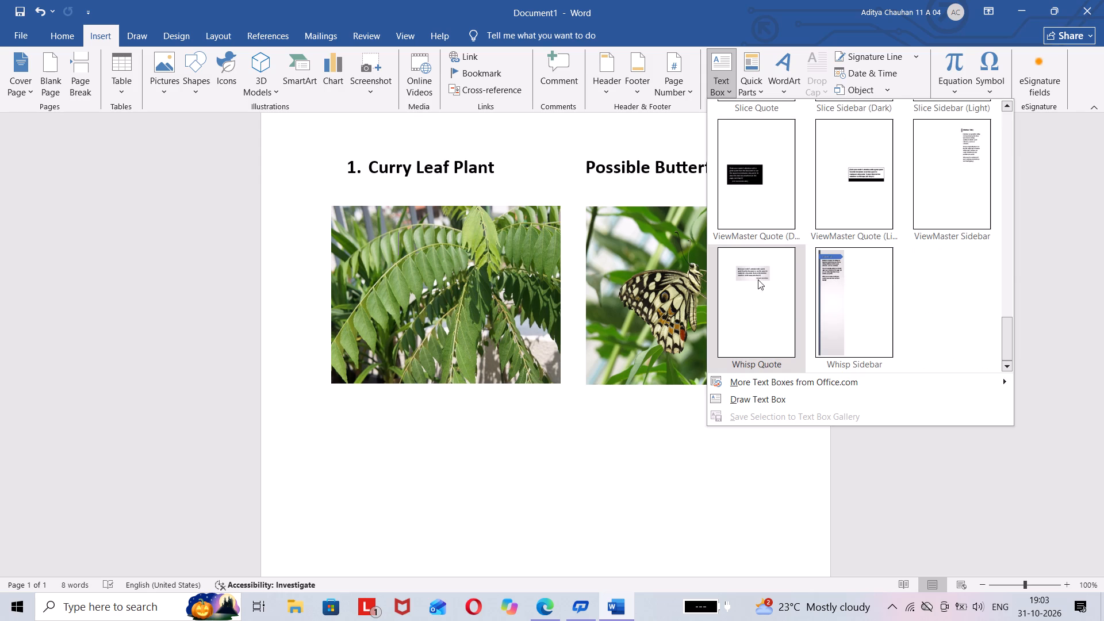
scroll(747, 194, up, 4)
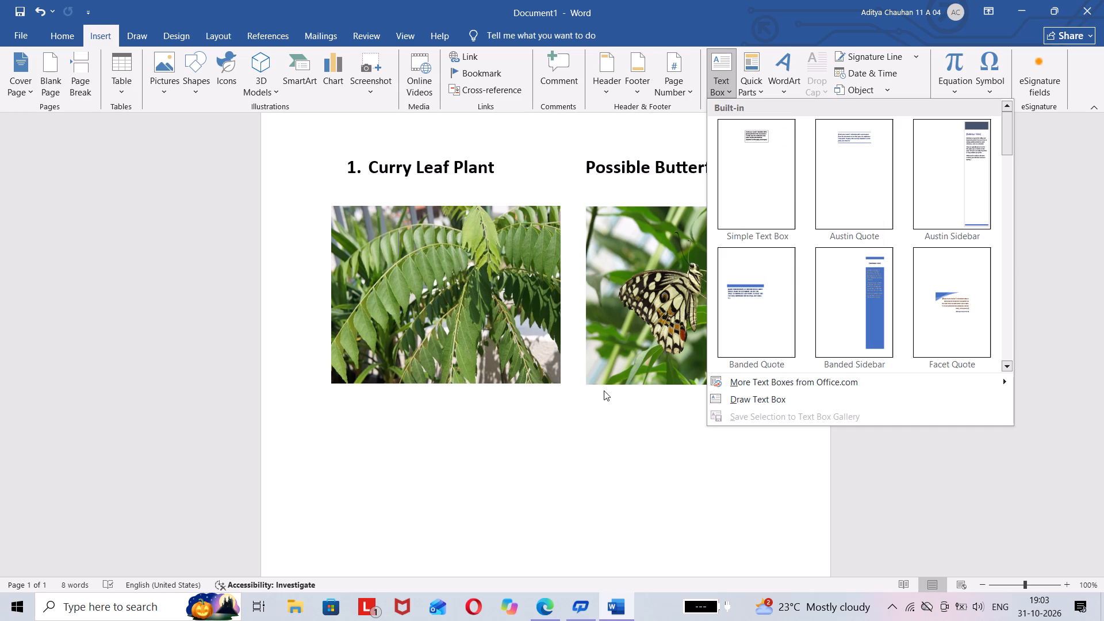
scroll(864, 270, down, 1)
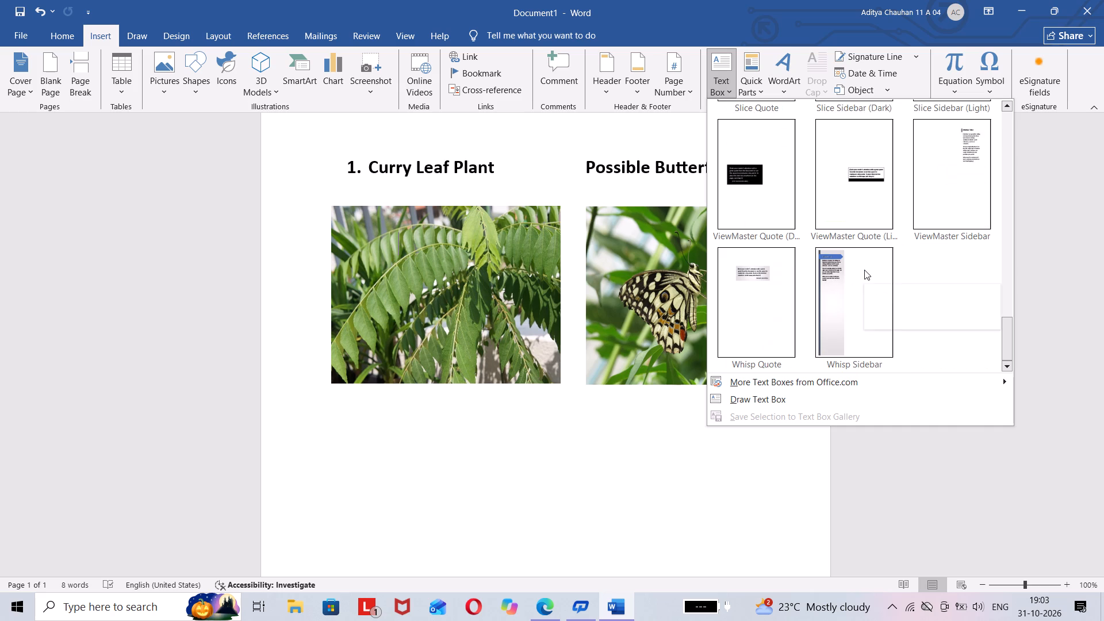
scroll(864, 270, down, 2)
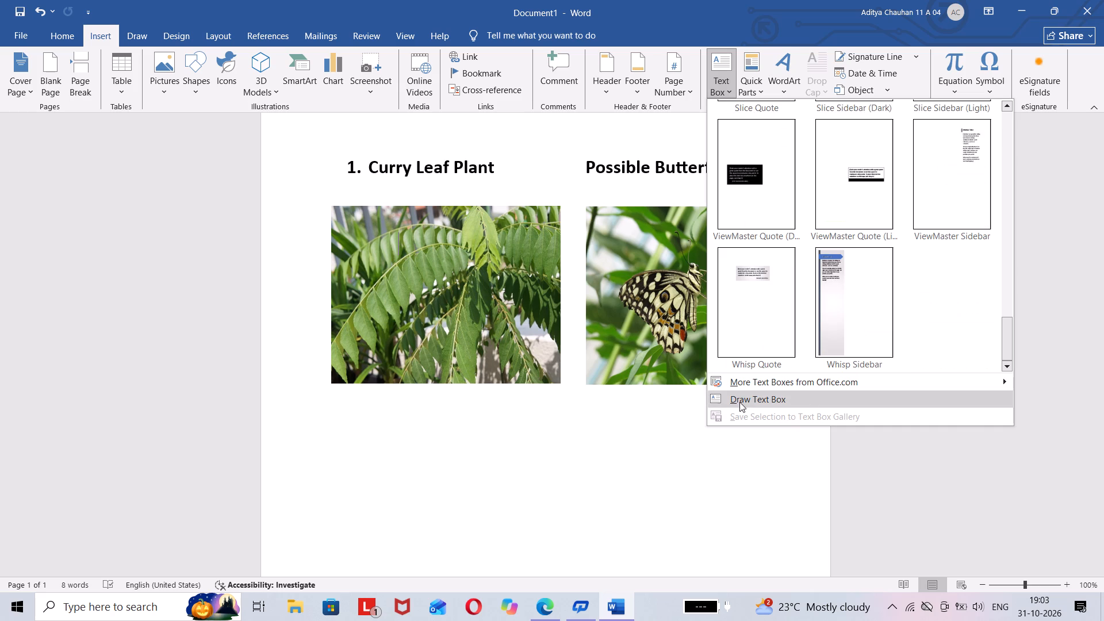
click(739, 400)
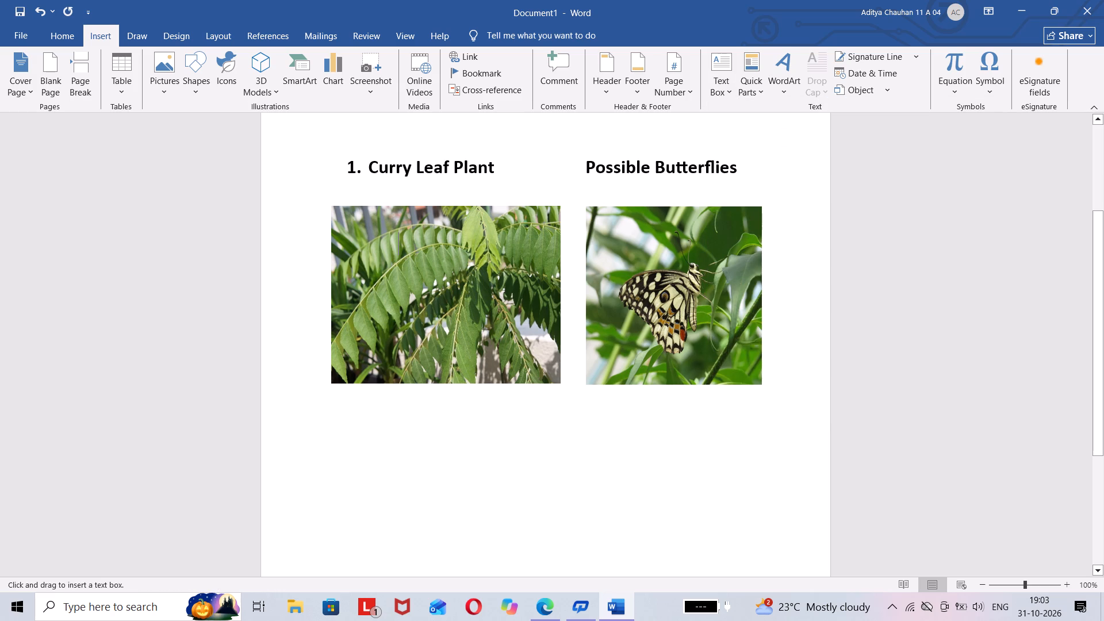
drag(592, 393, 594, 435)
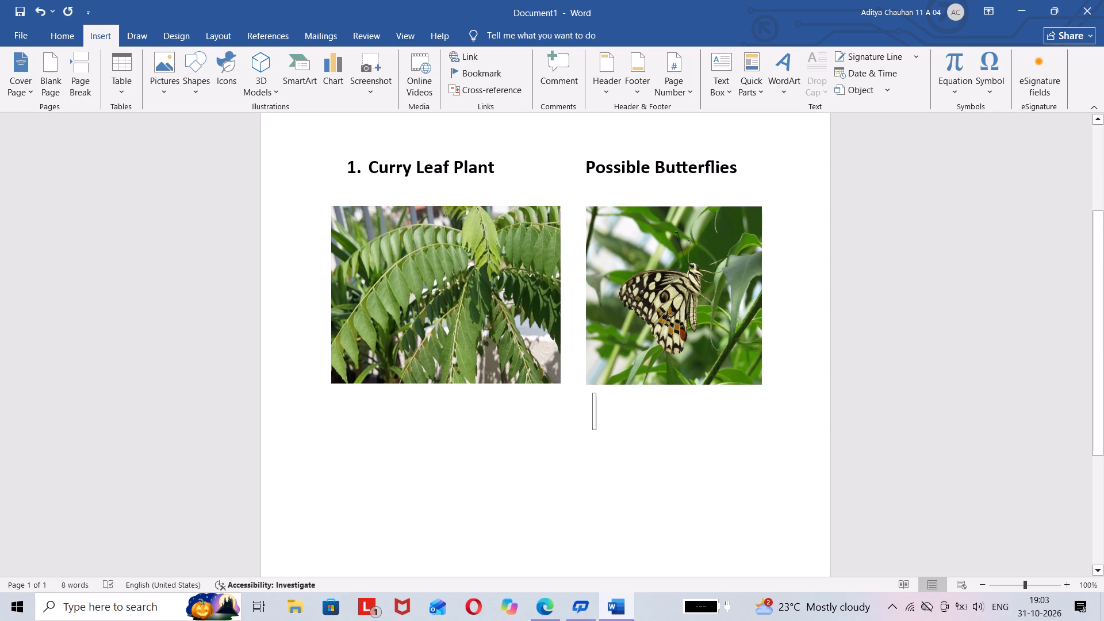
drag(594, 435, 750, 418)
drag(750, 418, 754, 417)
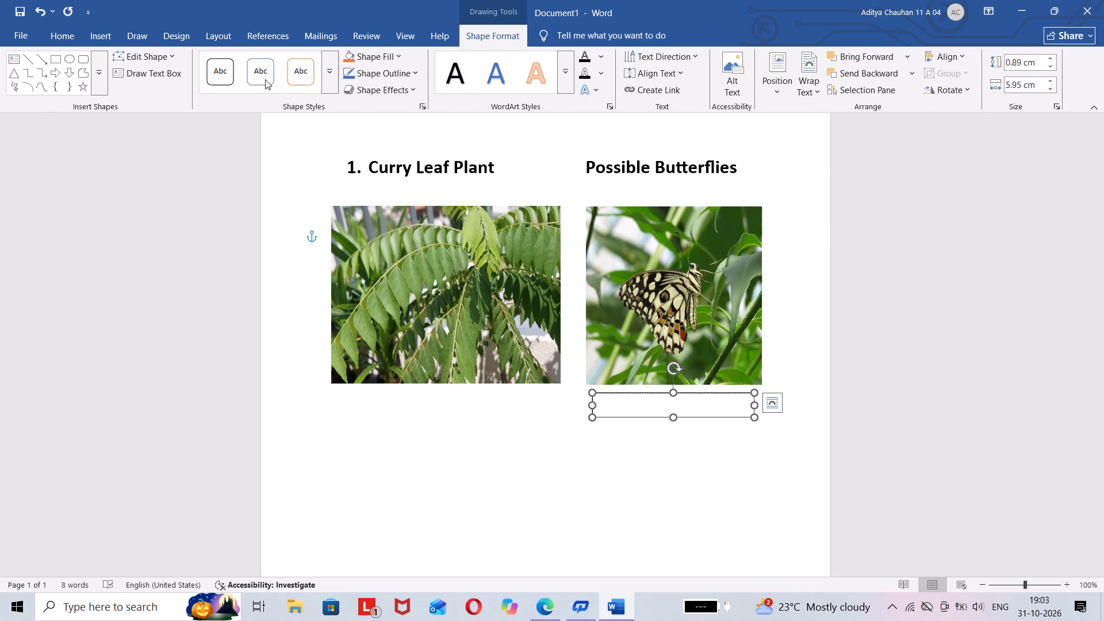
Start a bulleted line in the new text box, try bold and italic, and re-create the bullet further indented.
click(69, 32)
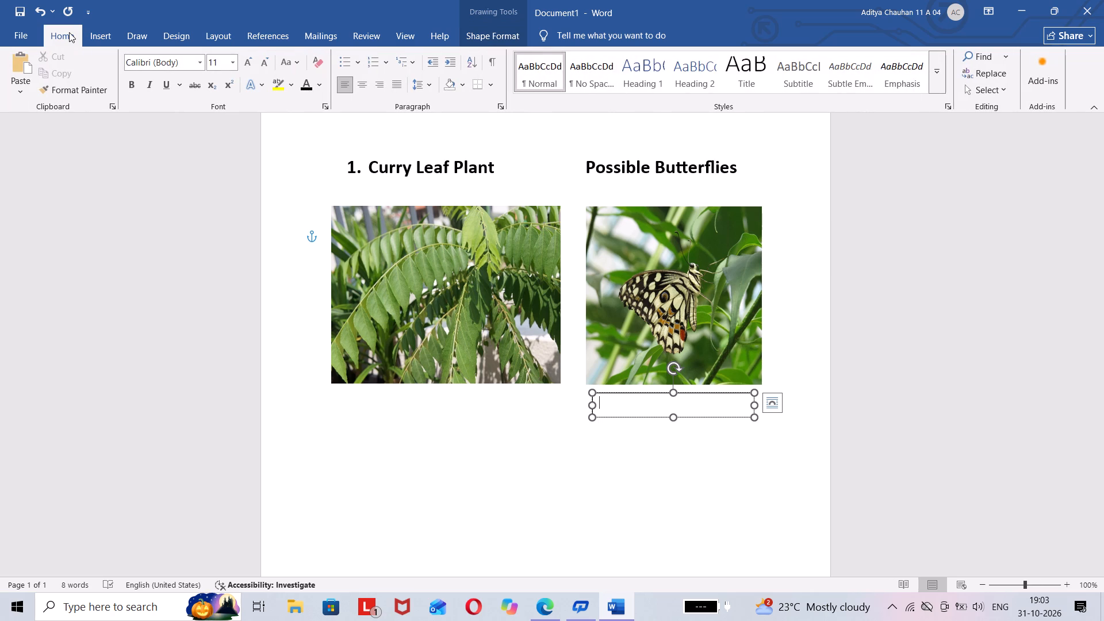
click(342, 62)
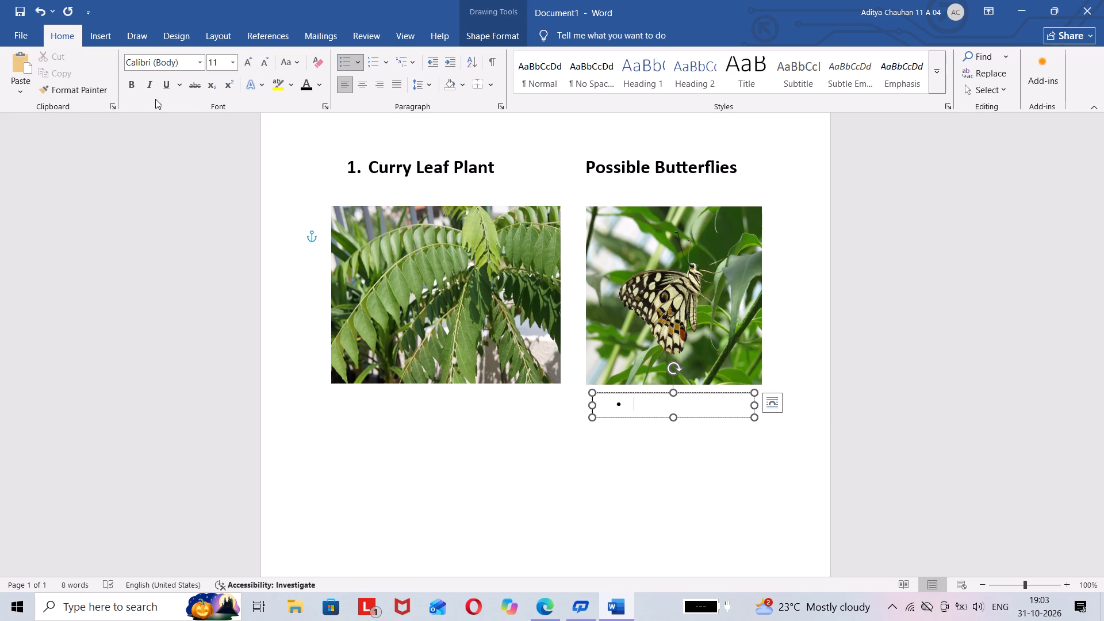
click(132, 88)
click(151, 84)
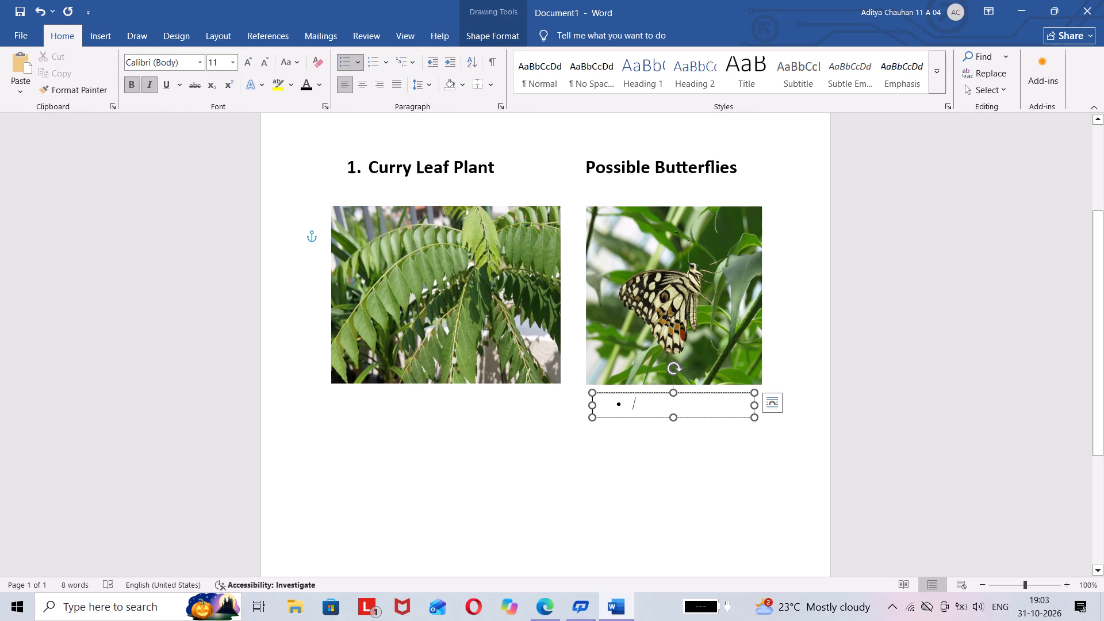
key(BackSpace)
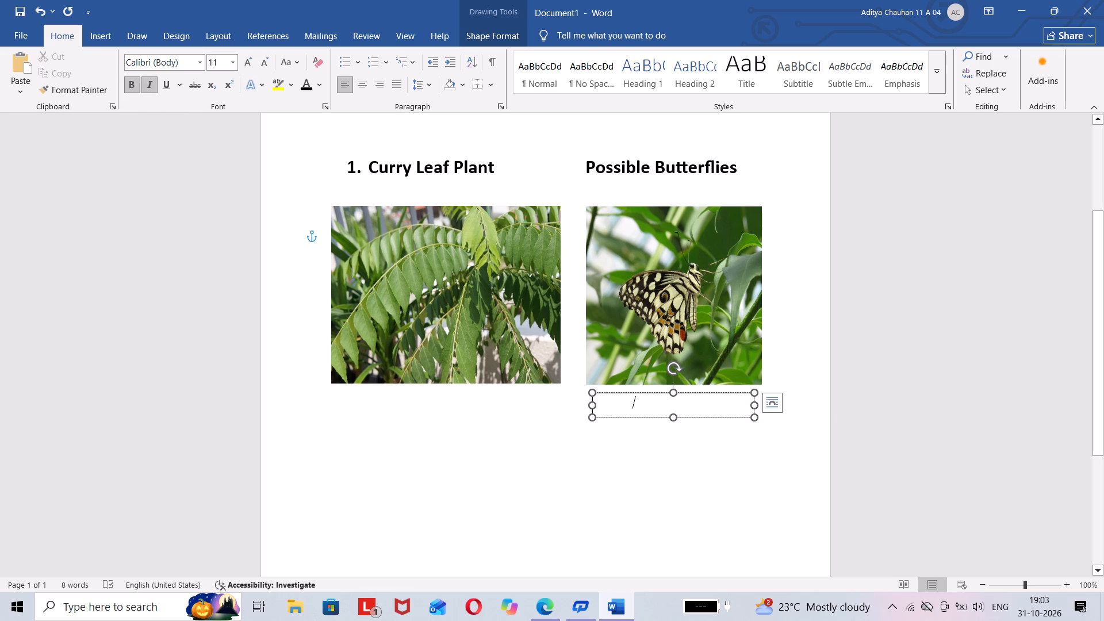
click(346, 63)
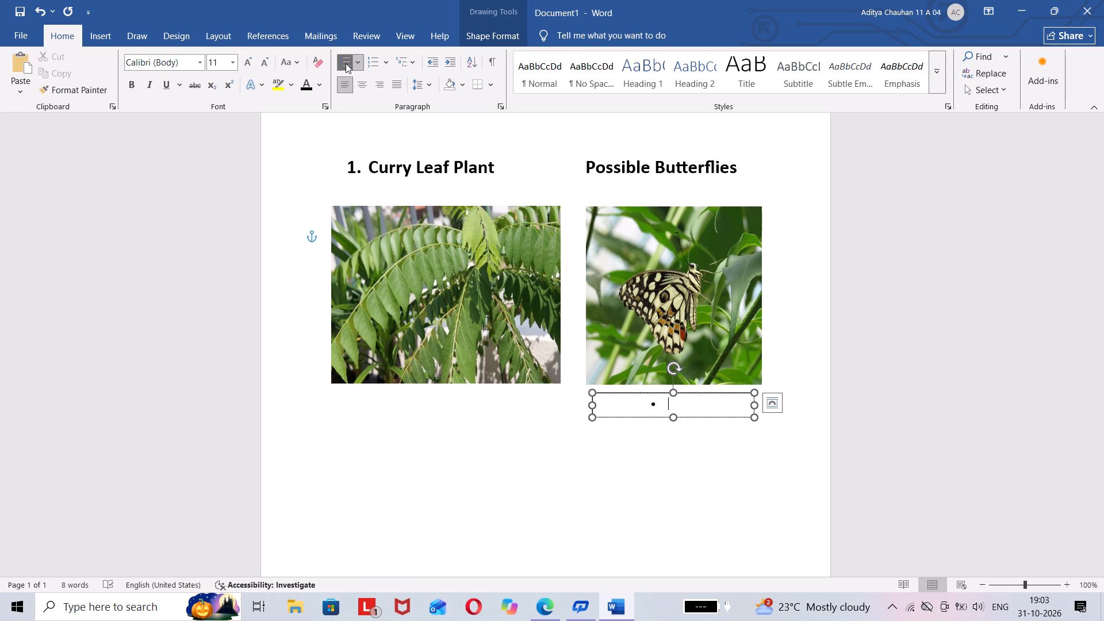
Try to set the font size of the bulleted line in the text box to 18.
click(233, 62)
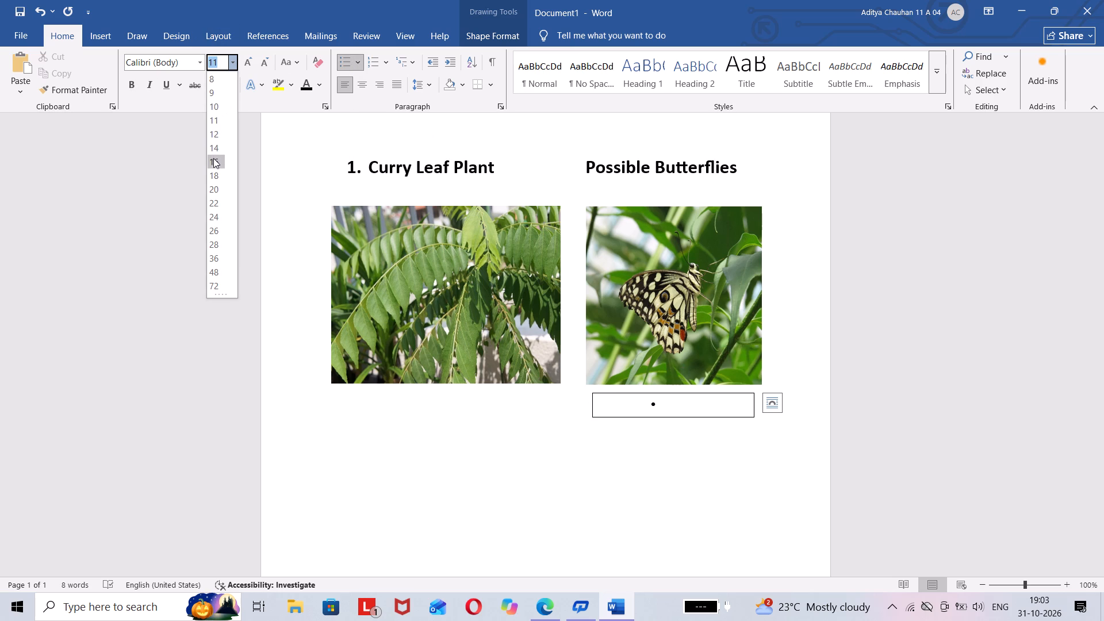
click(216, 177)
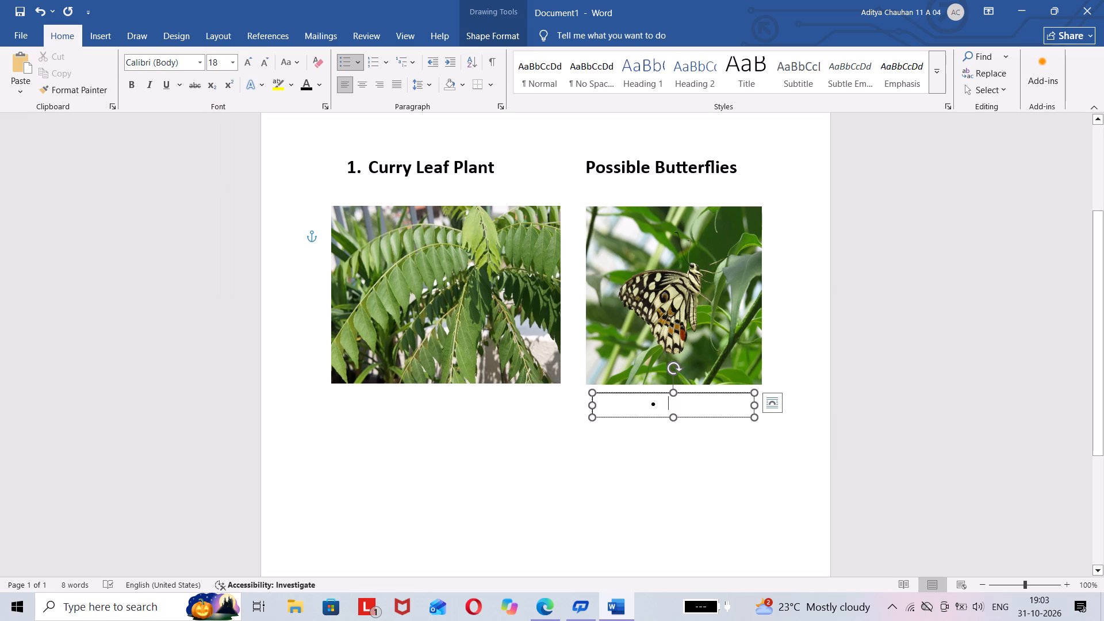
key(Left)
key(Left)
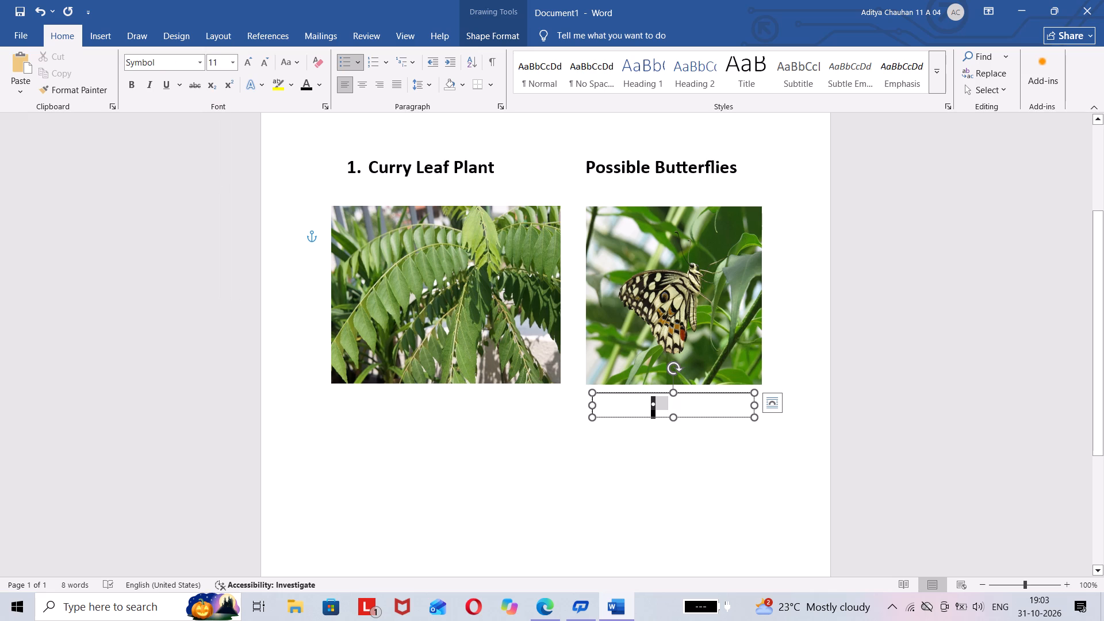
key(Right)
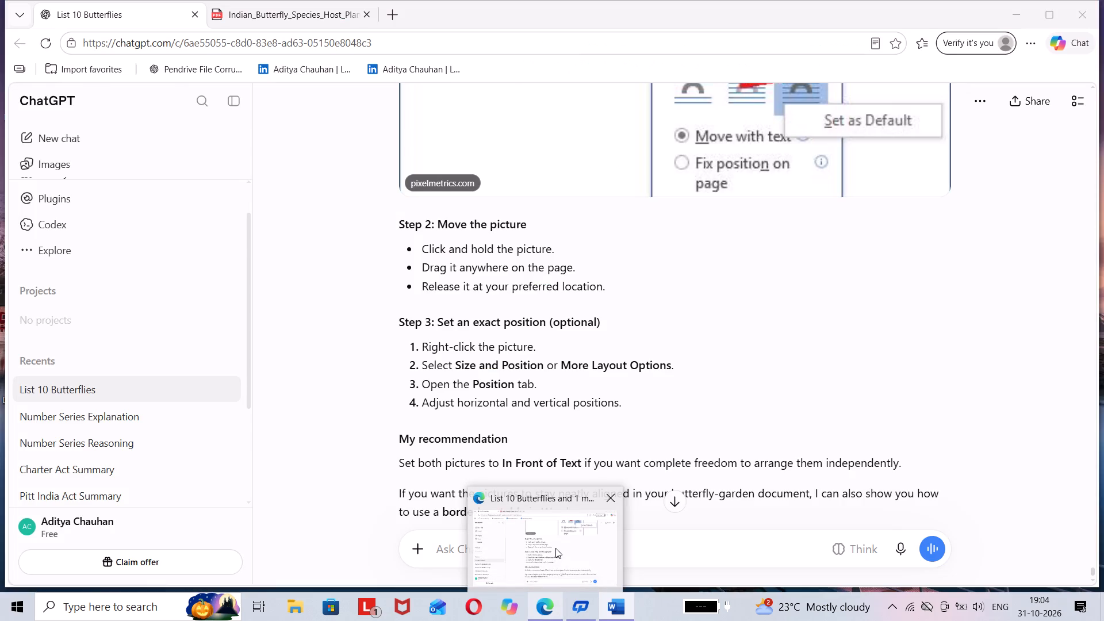
scroll(517, 312, up, 1)
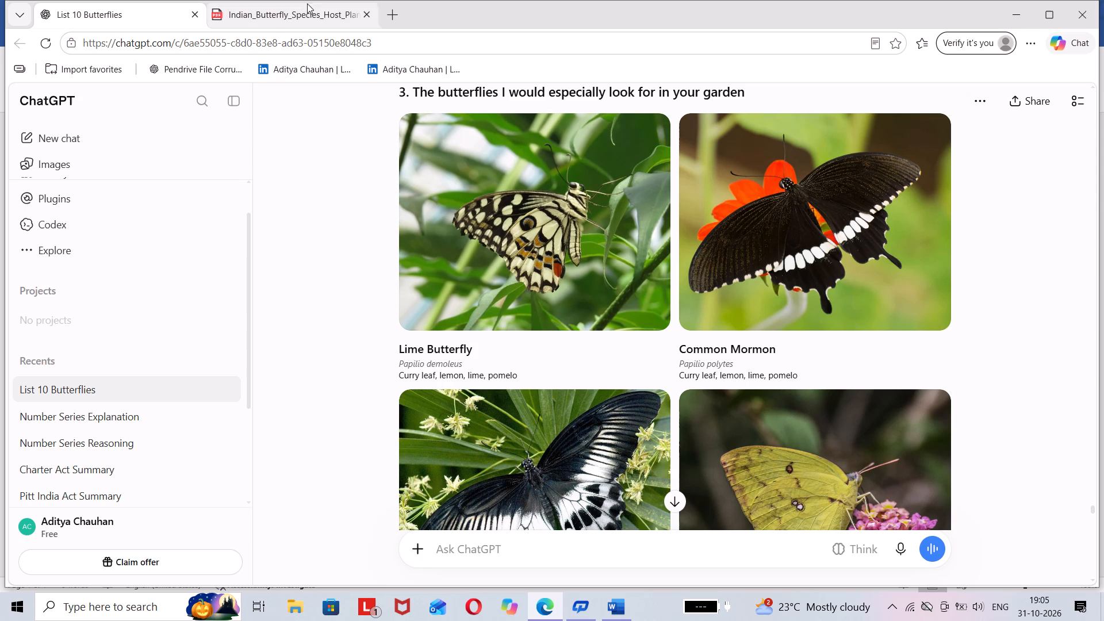
Return to the Word document and clear the indented bullet from the text box below the butterfly picture.
click(614, 602)
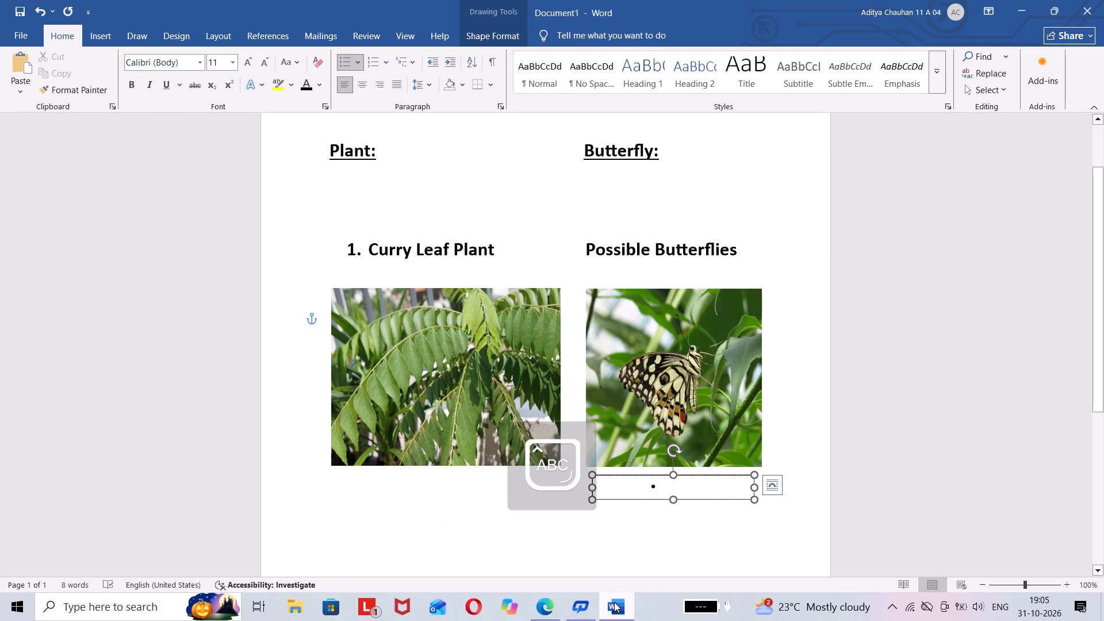
key(BackSpace)
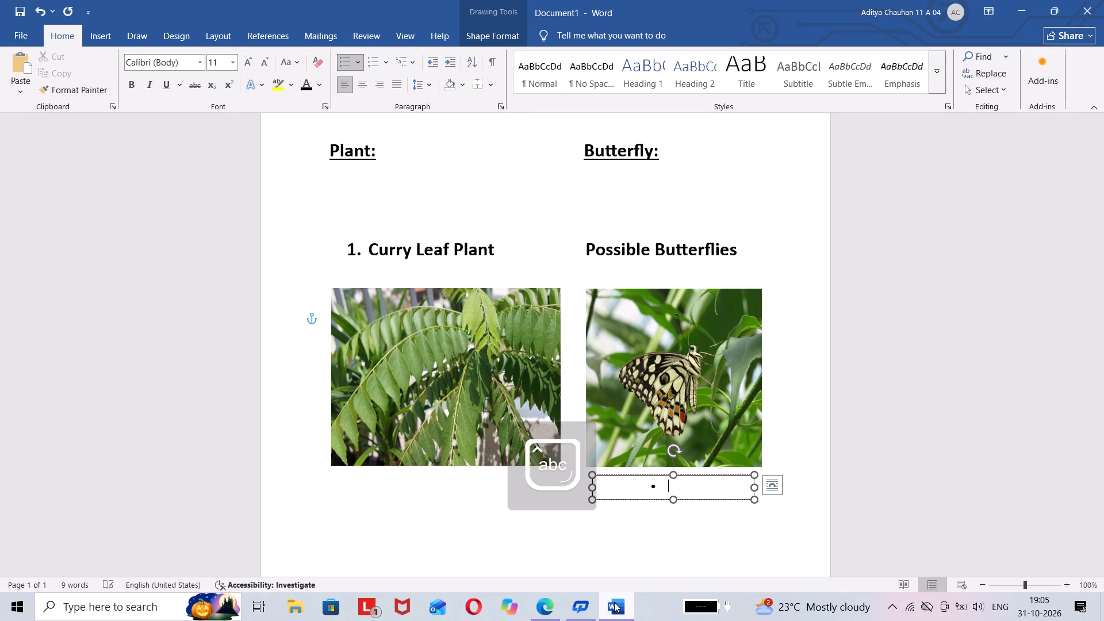
key(BackSpace)
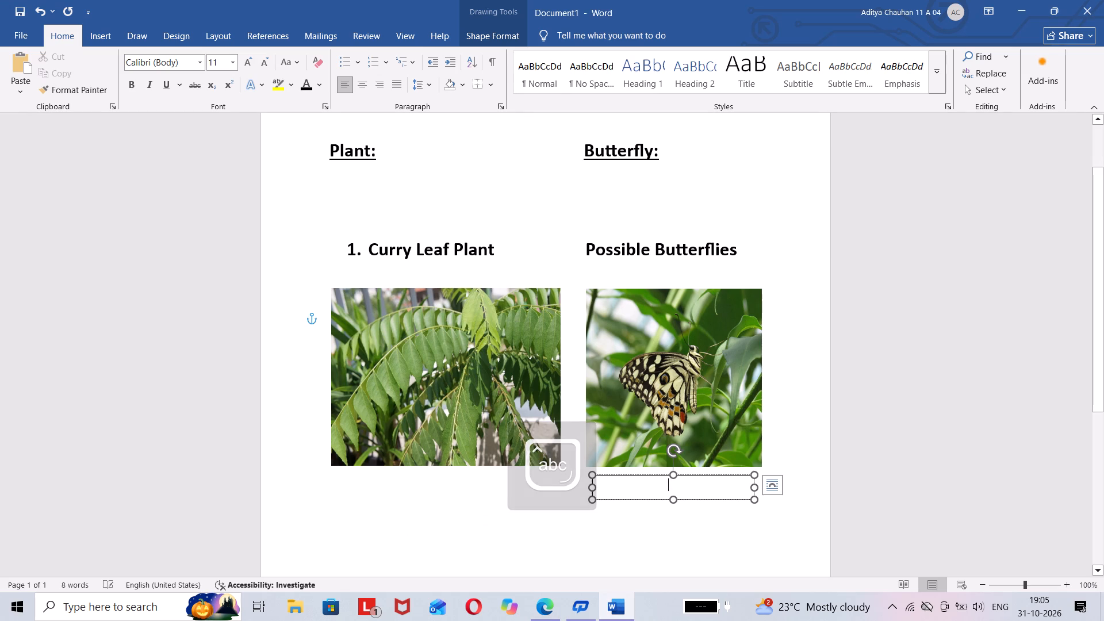
key(BackSpace)
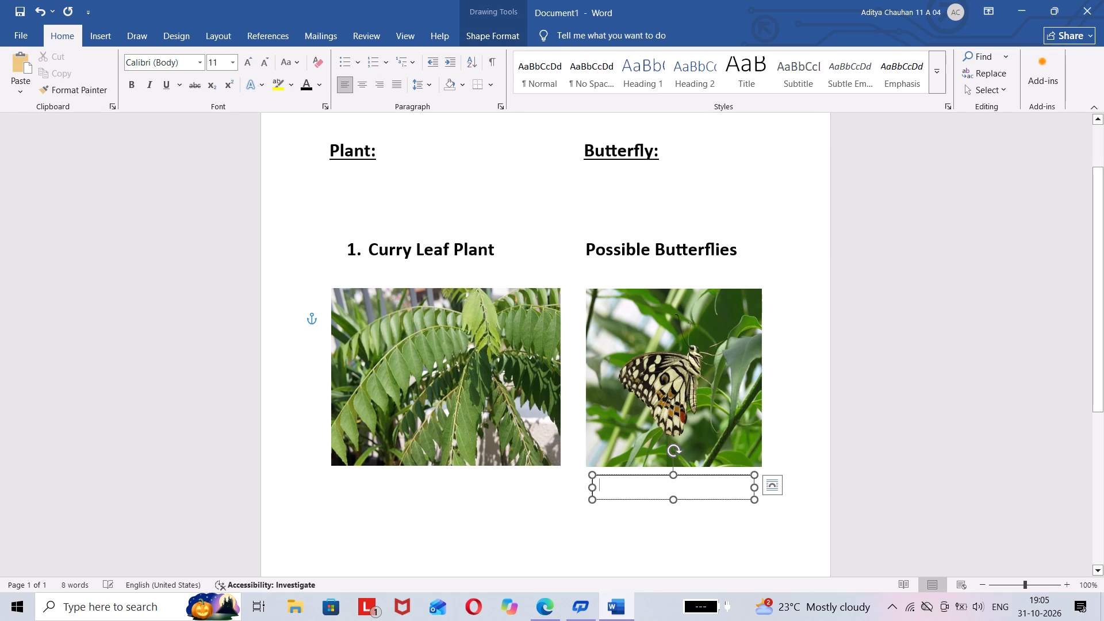
Set the empty text box line to bold, italic and font size 18, and start a bullet on it.
click(135, 83)
click(148, 84)
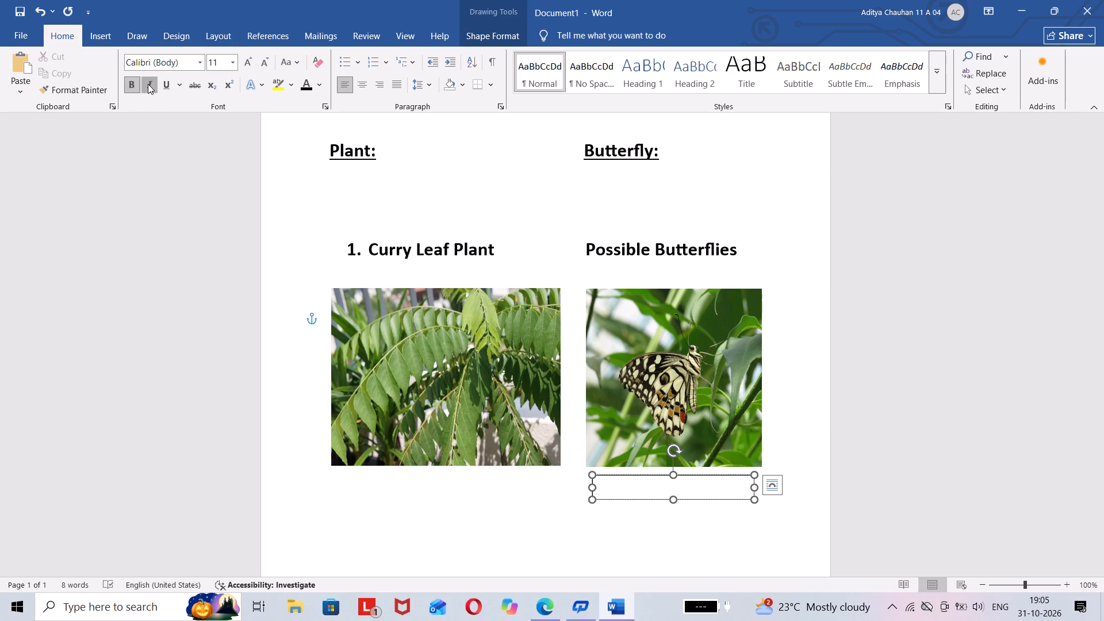
click(229, 59)
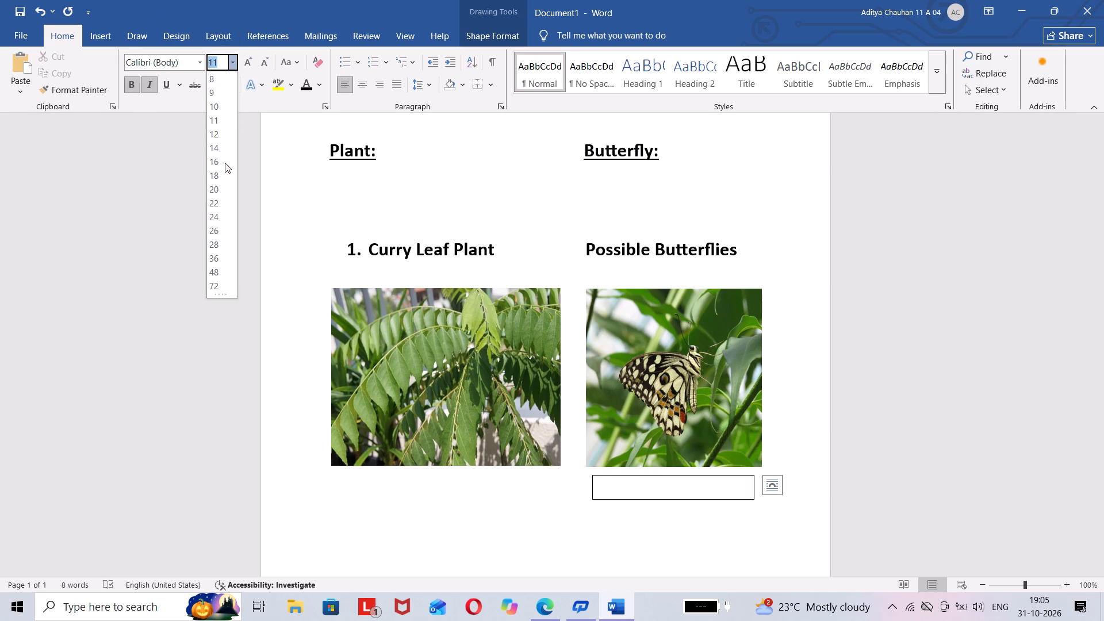
click(220, 172)
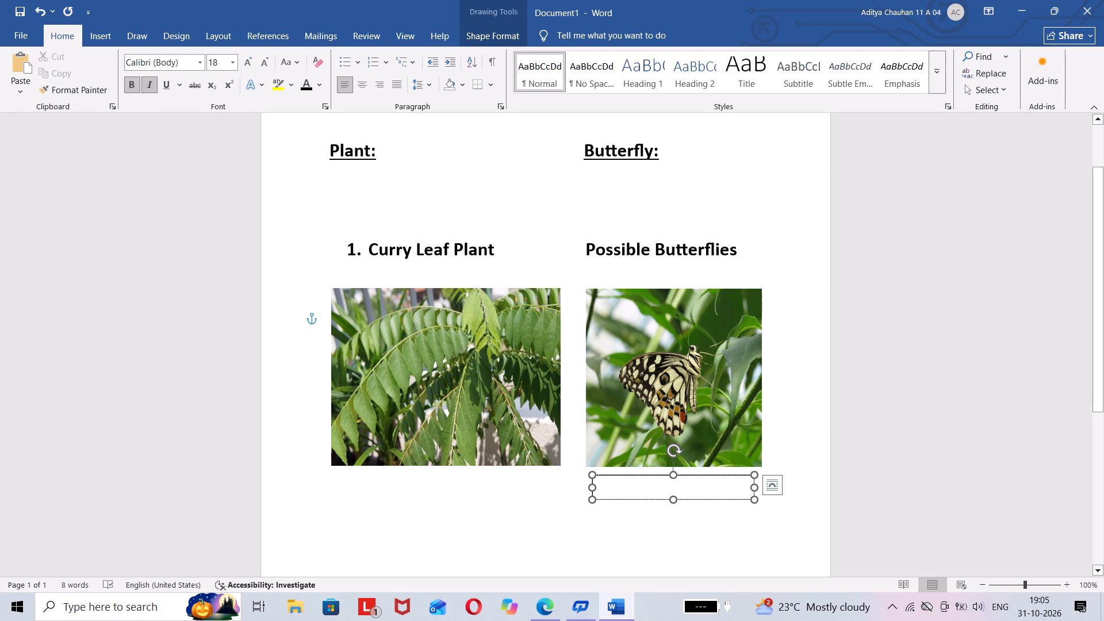
click(346, 62)
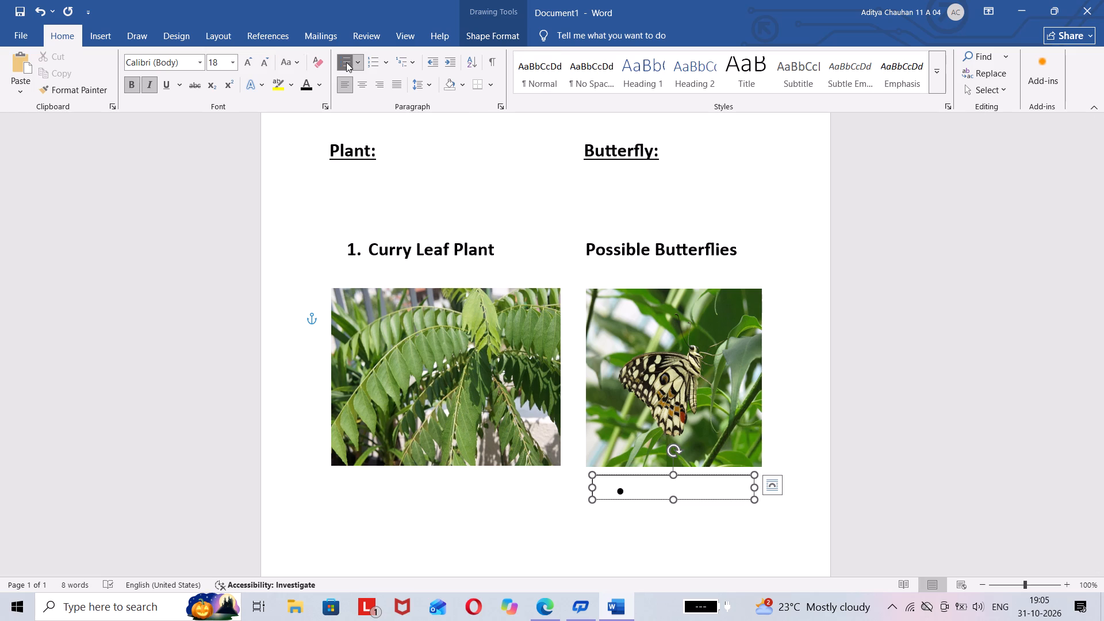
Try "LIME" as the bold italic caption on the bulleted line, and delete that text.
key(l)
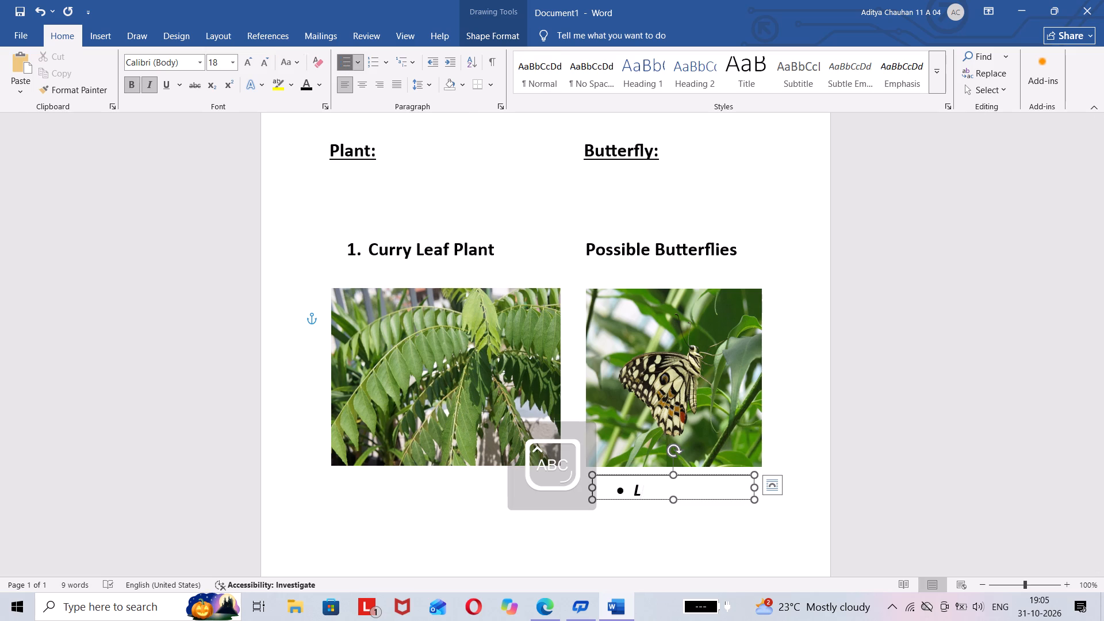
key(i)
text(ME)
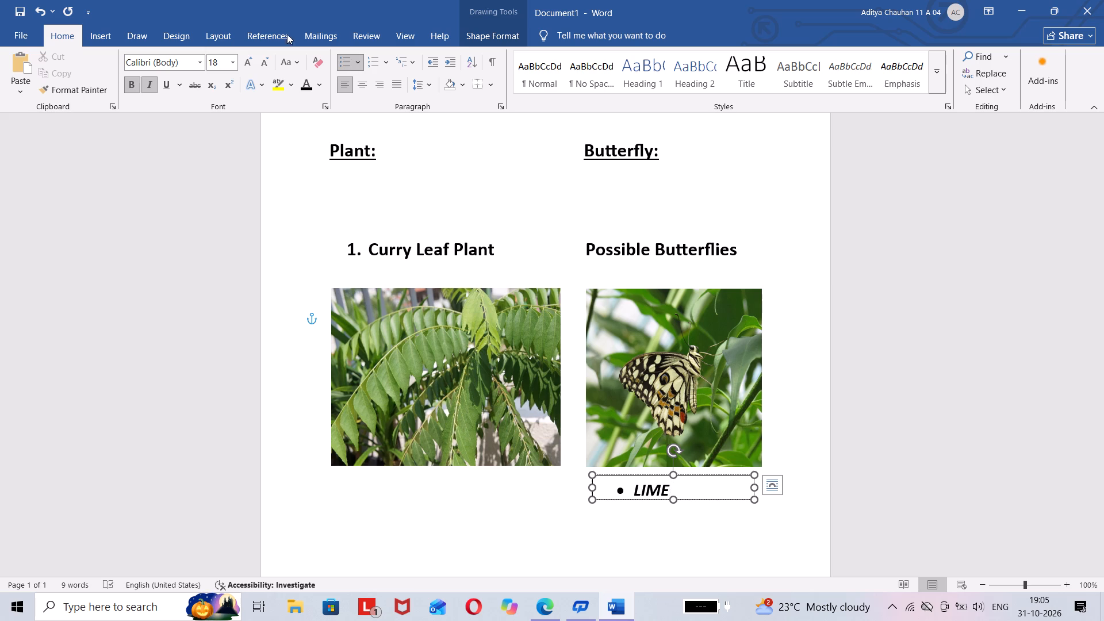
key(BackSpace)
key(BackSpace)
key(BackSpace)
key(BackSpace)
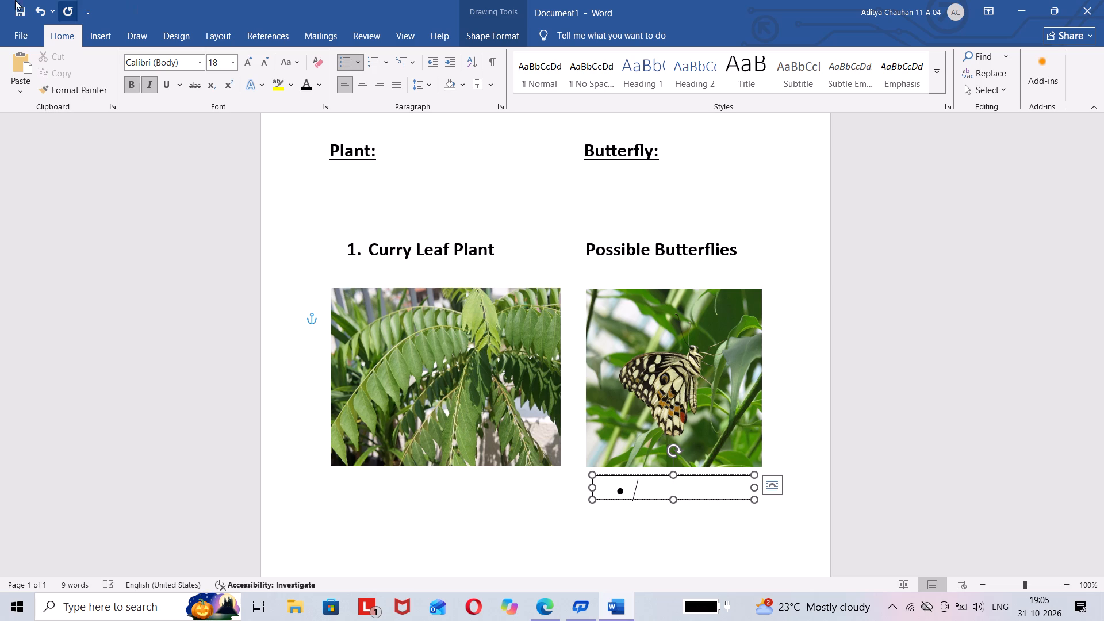
Turn off bold on the empty bulleted caption line, keeping it italic.
click(129, 89)
key(l)
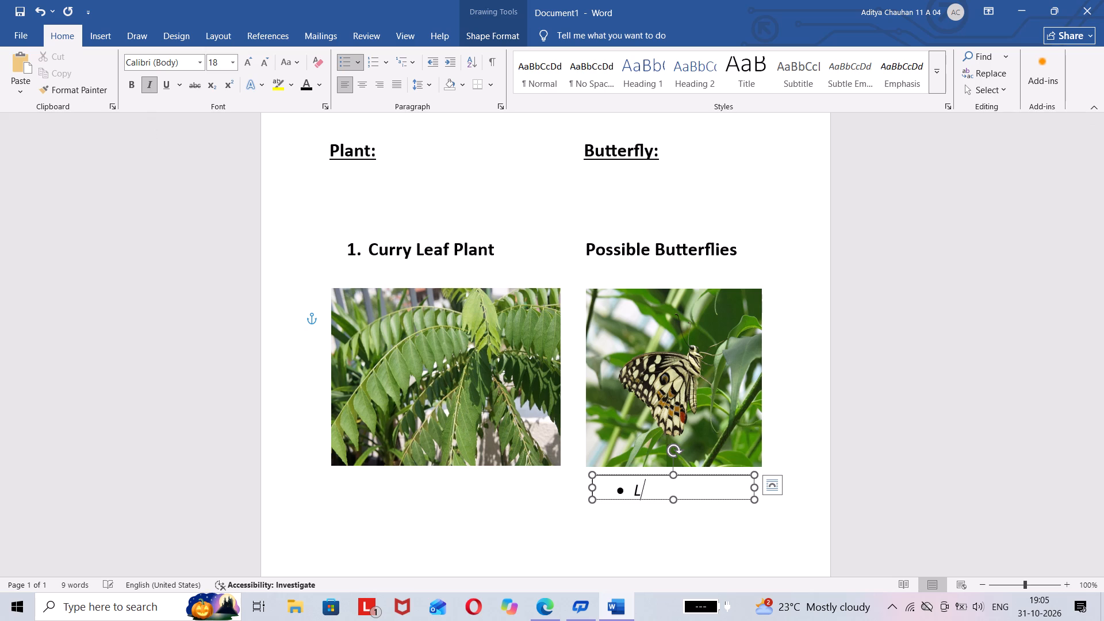
key(BackSpace)
Set the font of the bulleted caption line to Times New Roman.
click(201, 64)
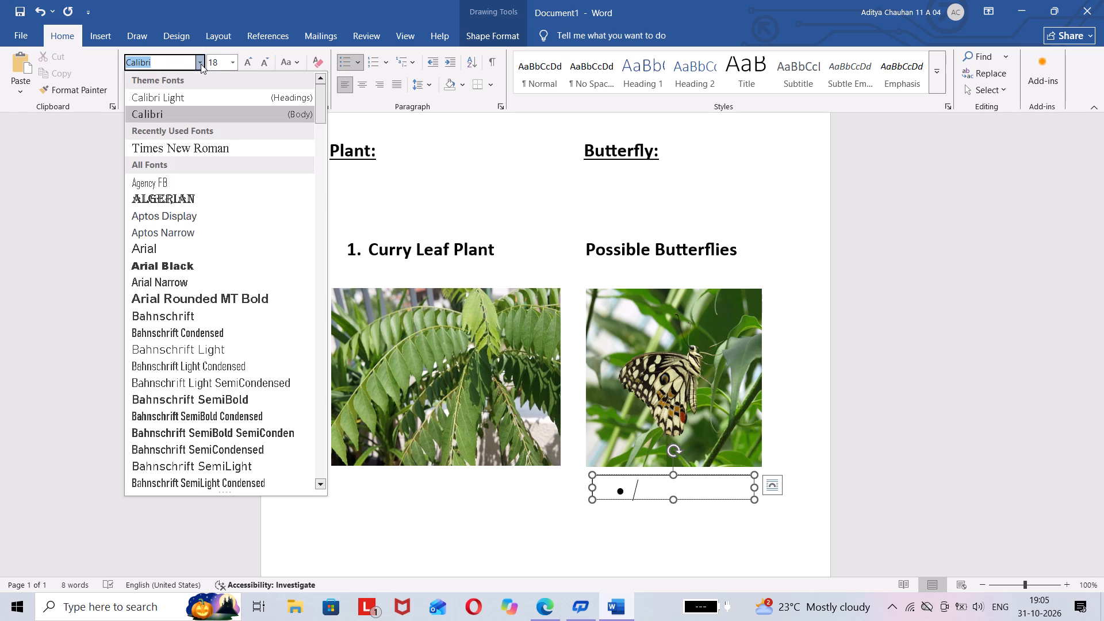
key(n)
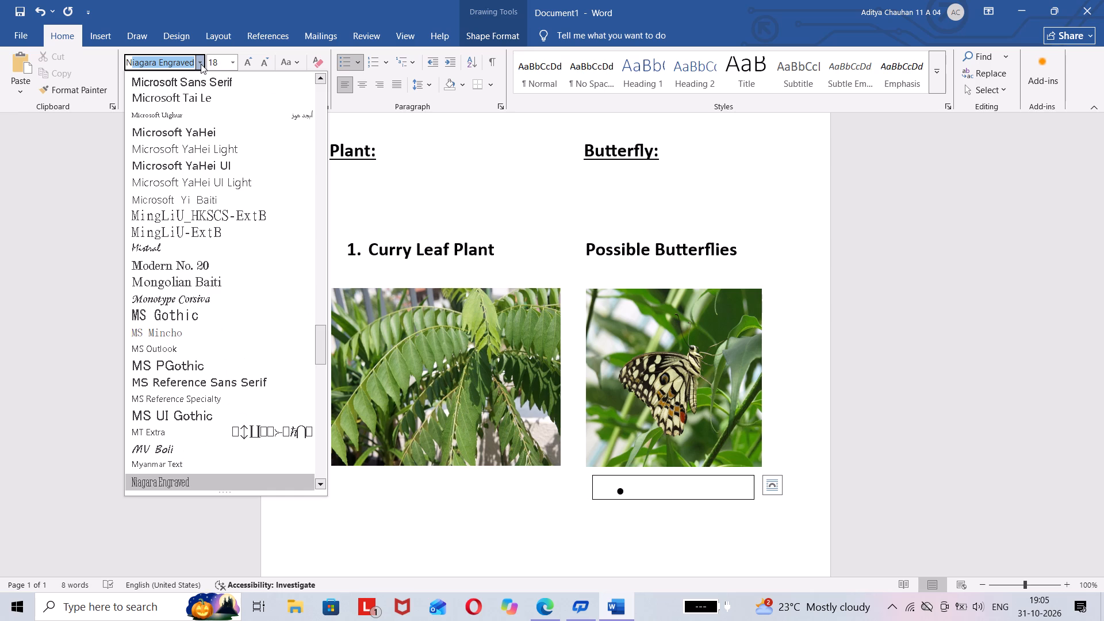
text(EW)
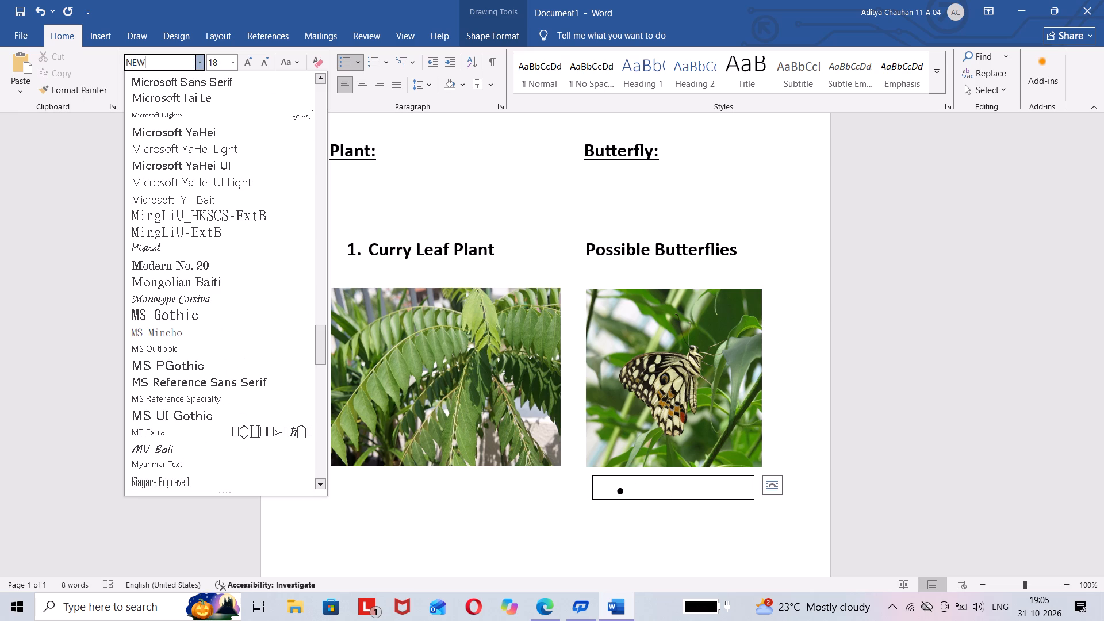
key(space)
key(t)
key(BackSpace)
key(BackSpace)
key(BackSpace)
key(BackSpace)
key(BackSpace)
text(TI)
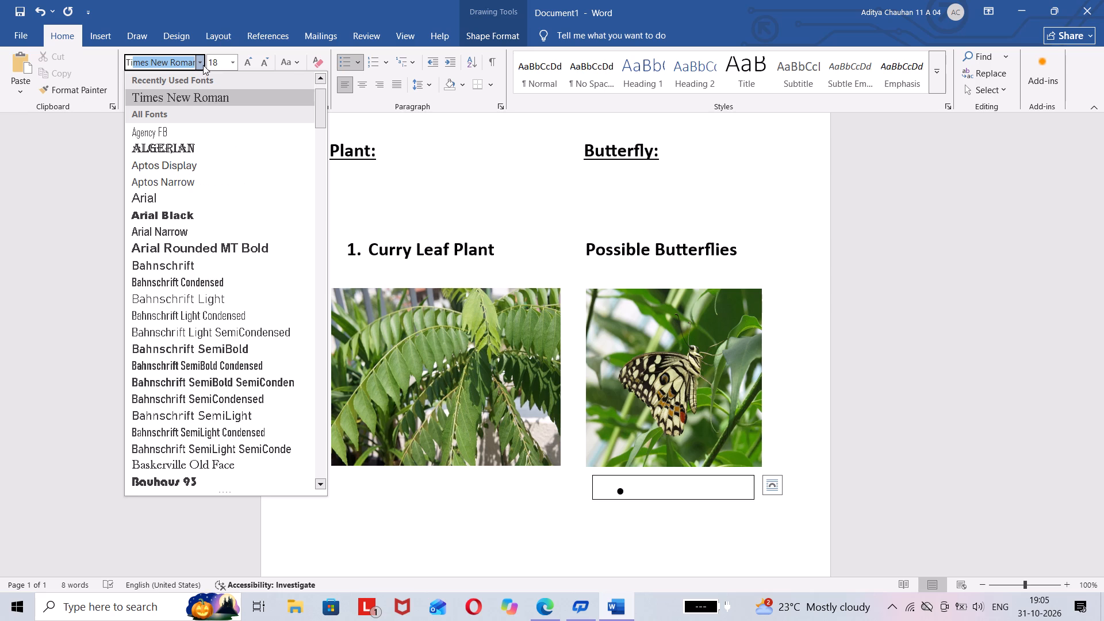
click(211, 94)
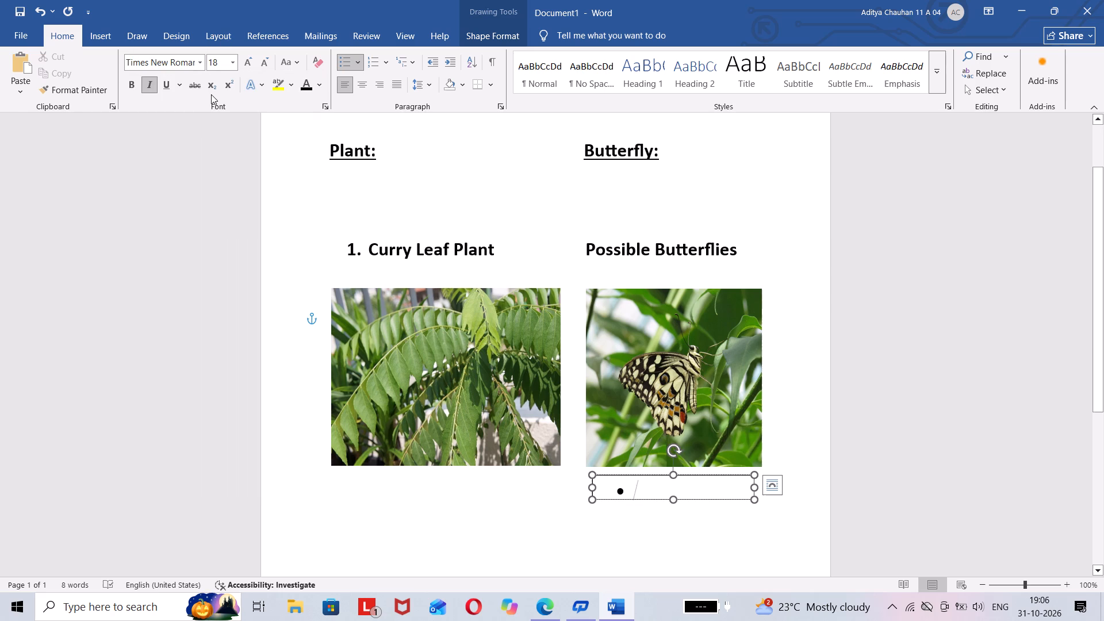
Enter "Lime butterfly" as the italic caption on the bulleted line below the butterfly picture.
key(l)
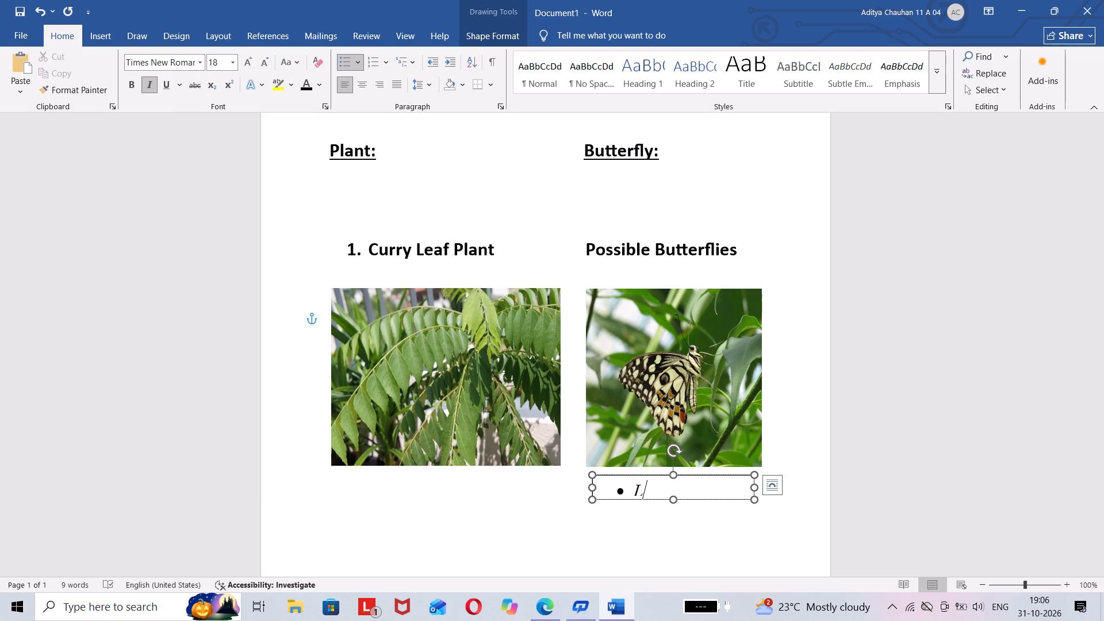
key(i)
text(ME)
key(BackSpace)
key(BackSpace)
key(BackSpace)
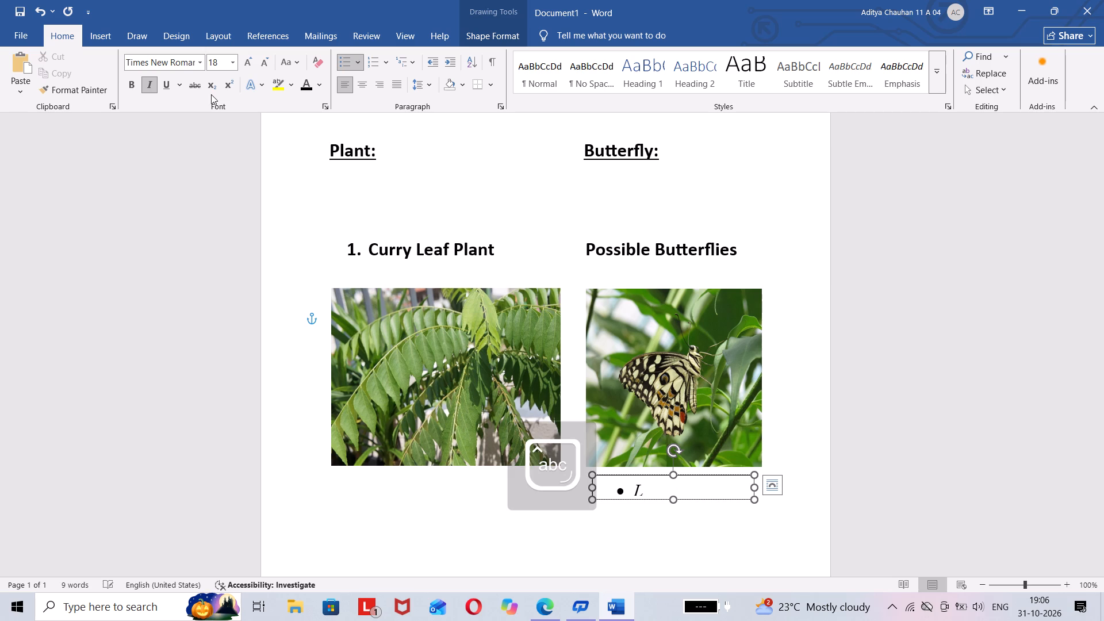
text(ime)
key(space)
text(butterfly)
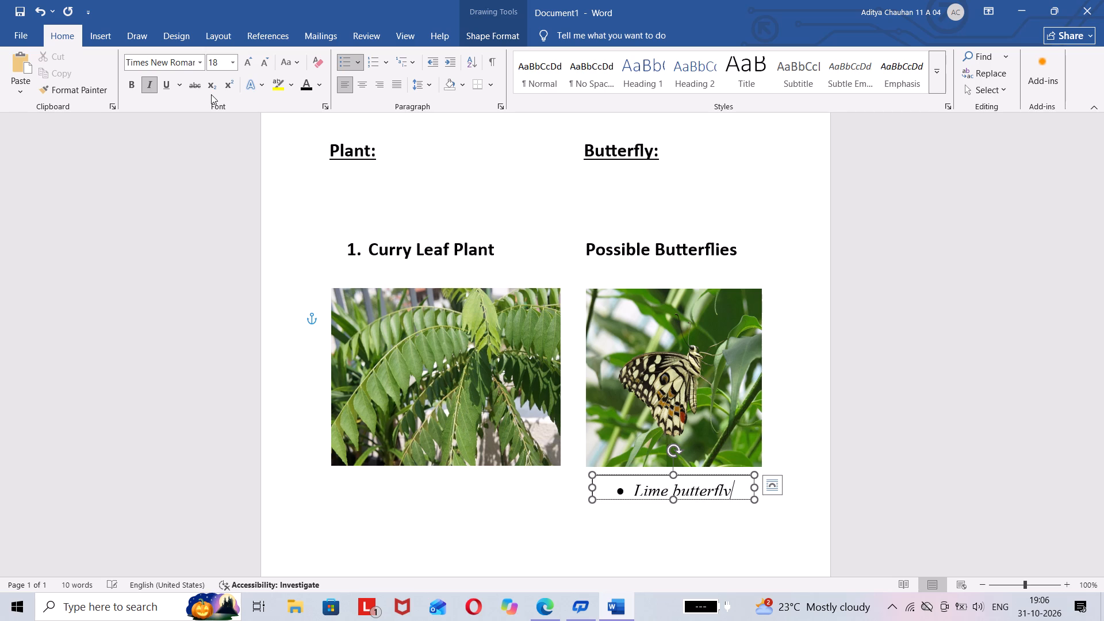
key(Return)
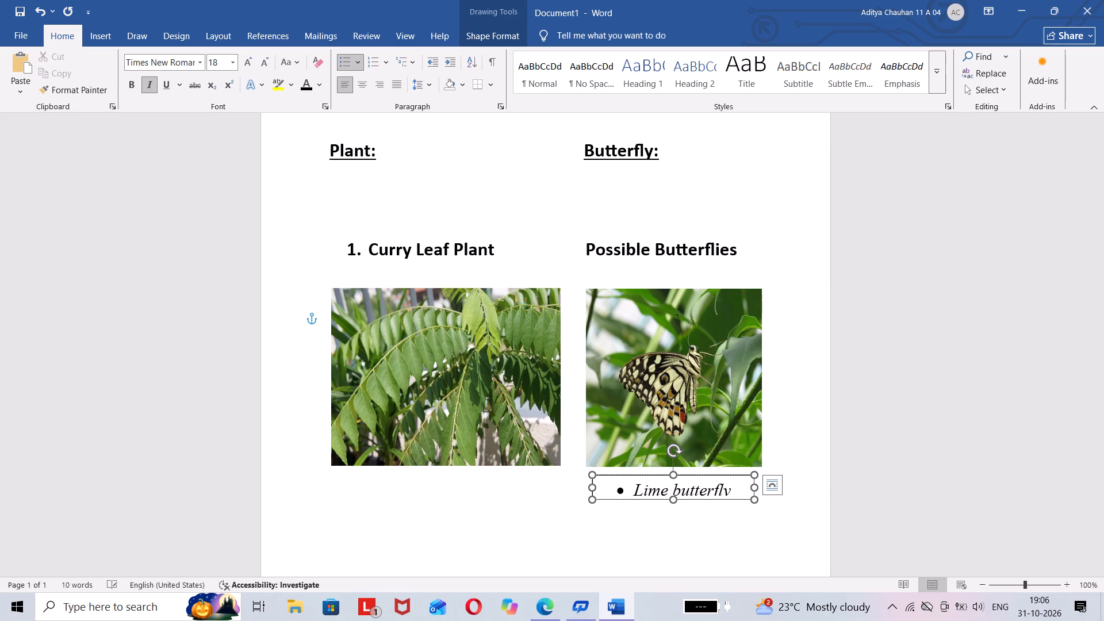
click(519, 527)
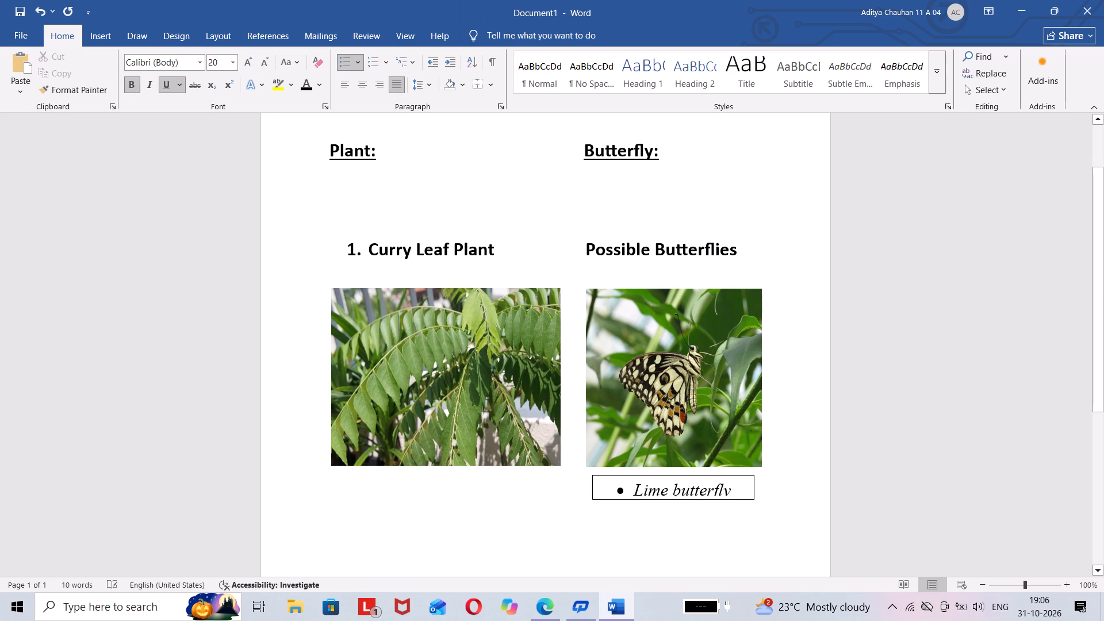
click(672, 562)
Enlarge the caption text box to about 6.2 cm wide and 1.1 cm high, aligning its right edge with the butterfly picture.
click(735, 491)
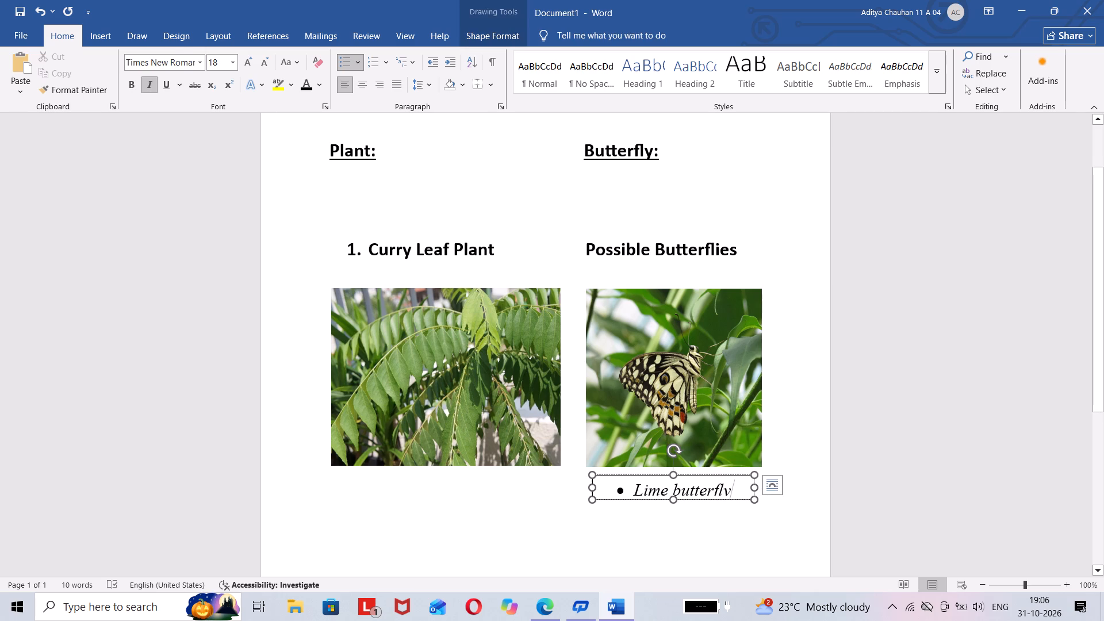
scroll(735, 491, down, 2)
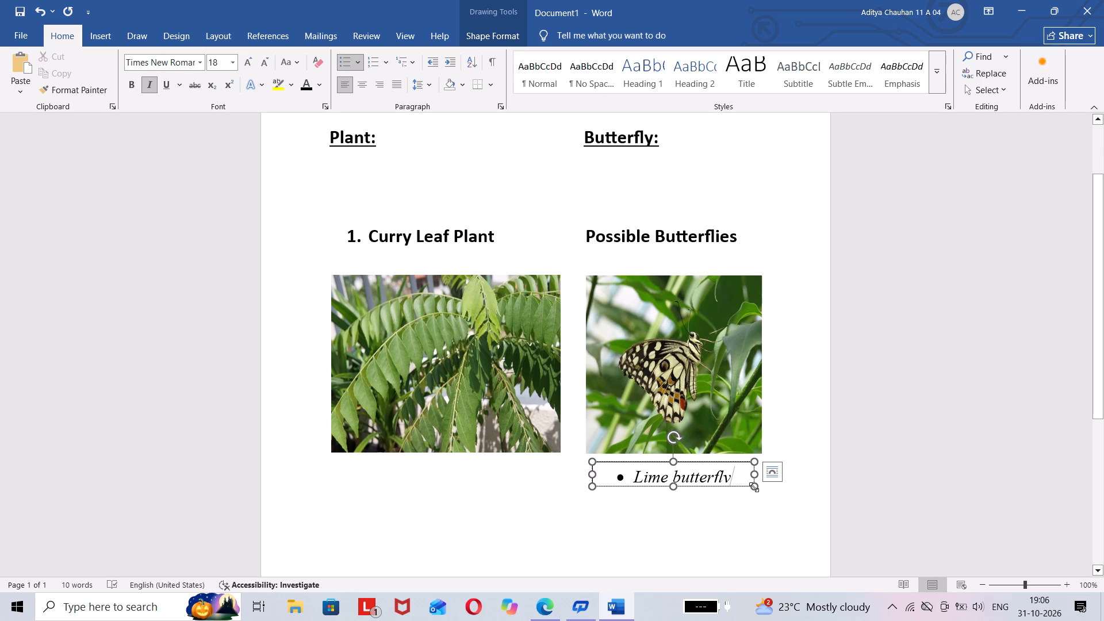
drag(754, 487, 761, 491)
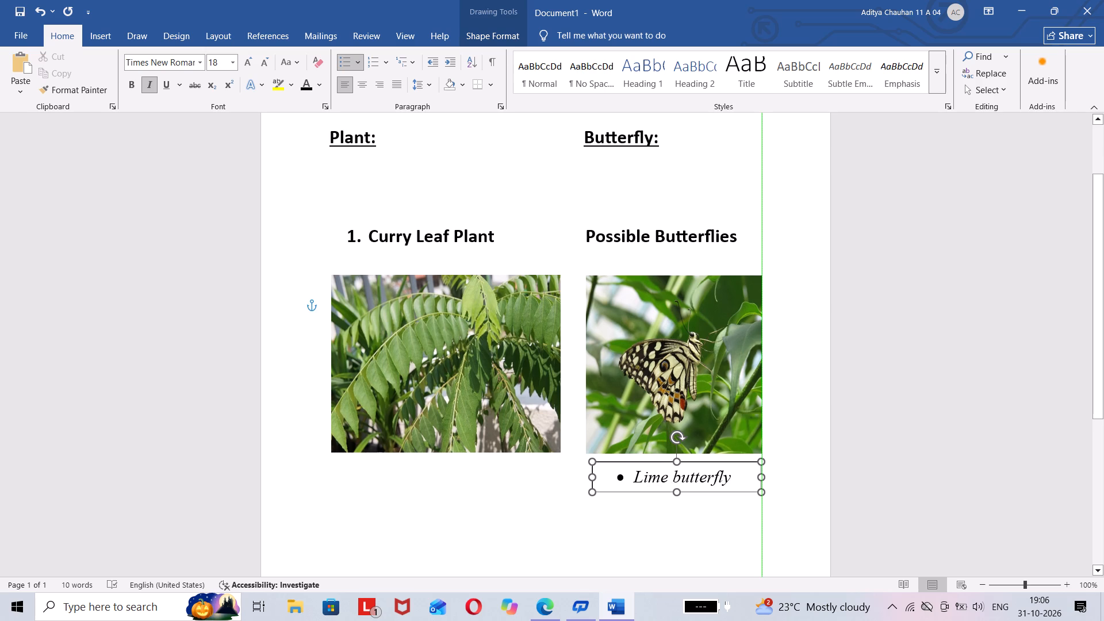
drag(761, 491, 761, 492)
drag(761, 492, 761, 493)
click(746, 515)
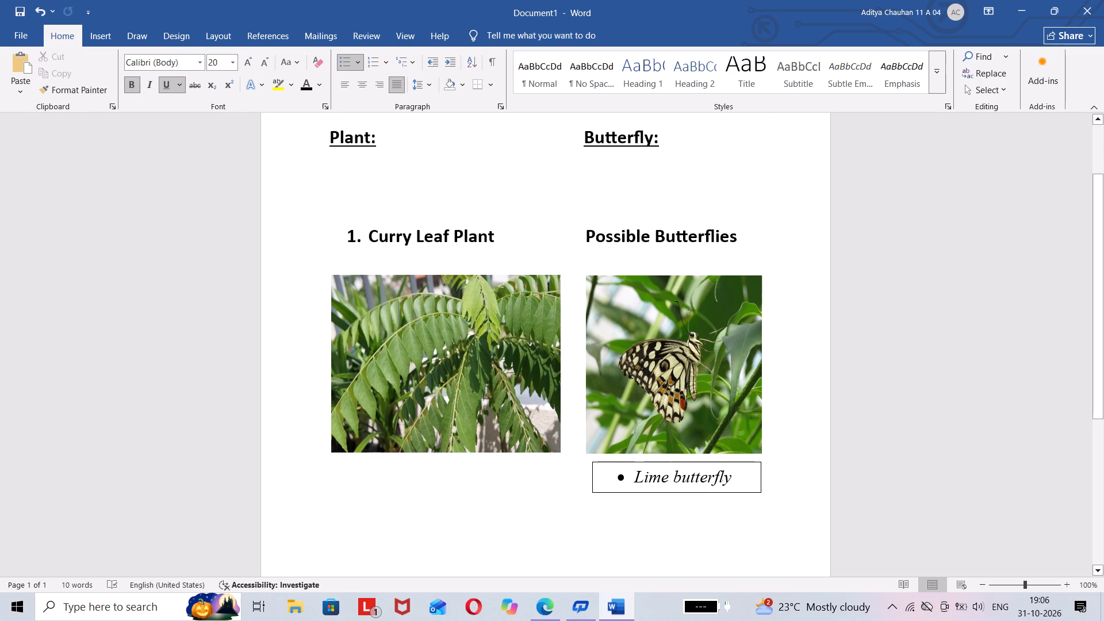
Look through the caption text box's position, text wrapping and size settings without changing them.
scroll(595, 503, down, 1)
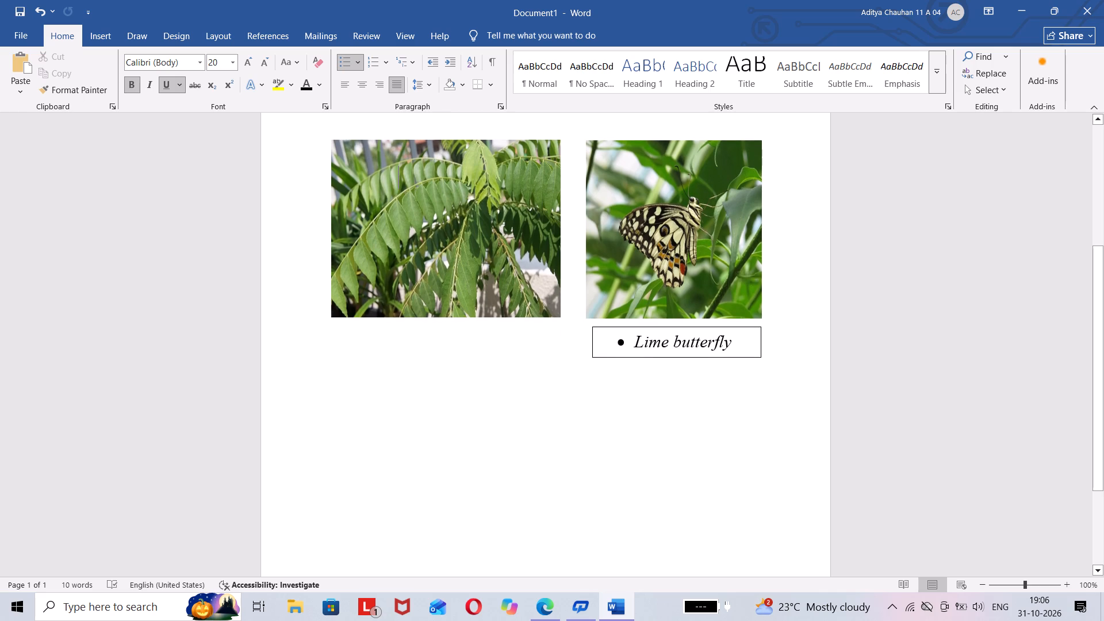
click(592, 346)
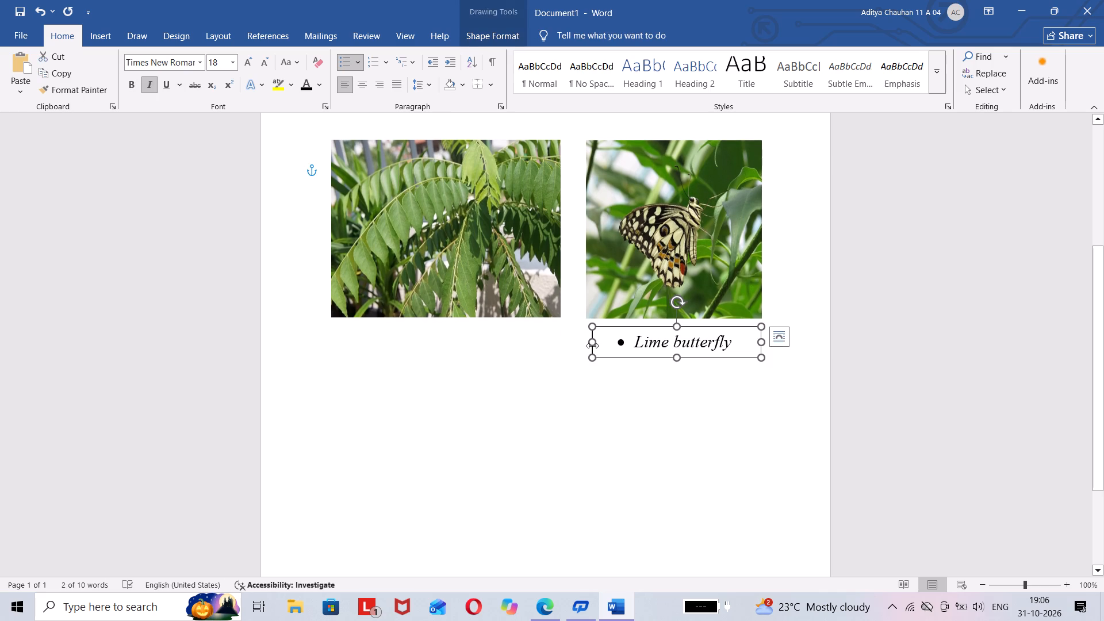
click(775, 345)
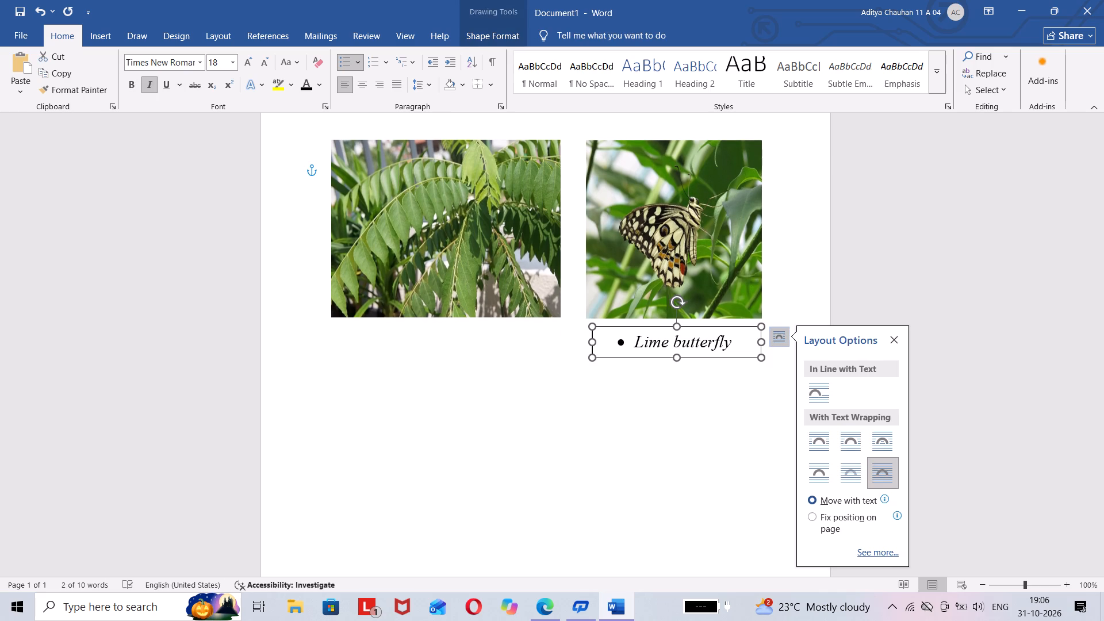
click(877, 550)
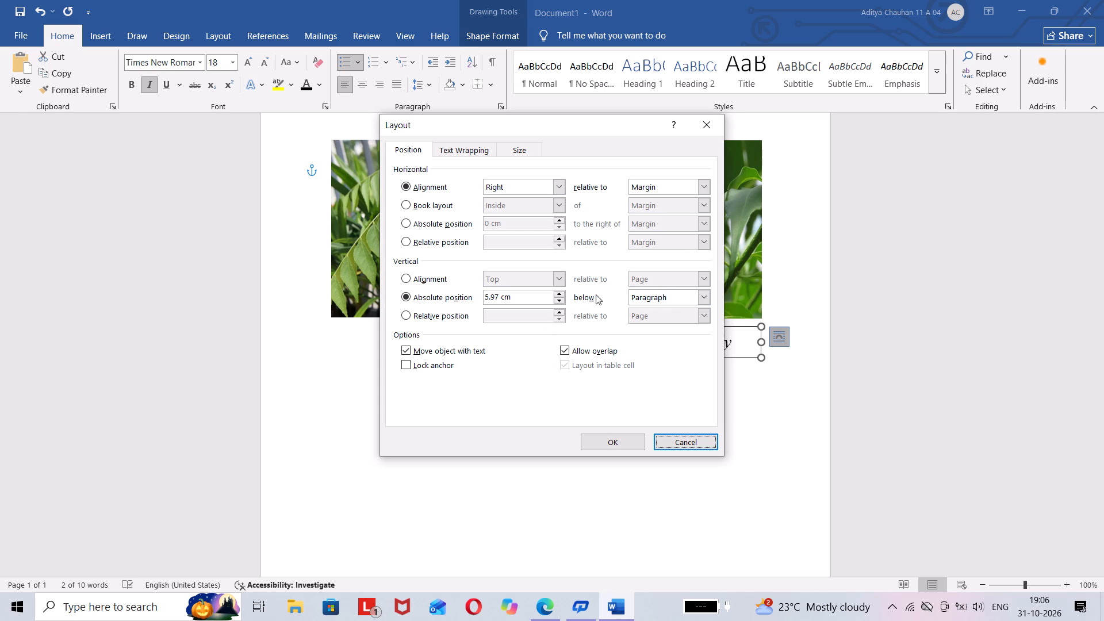
click(704, 188)
scroll(666, 259, down, 1)
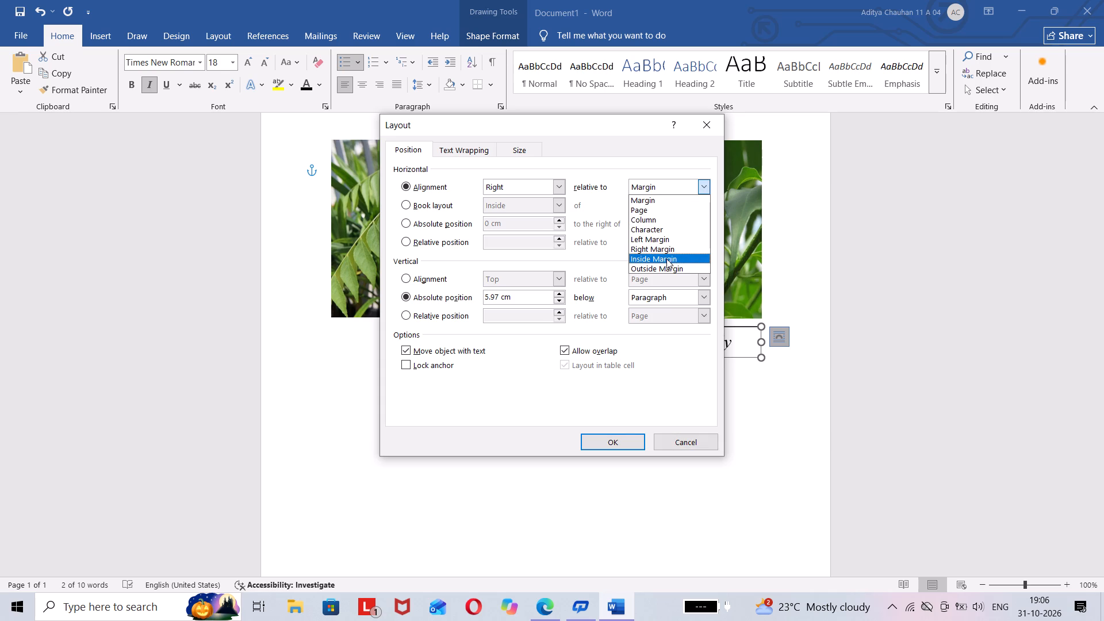
scroll(666, 259, down, 1)
click(701, 182)
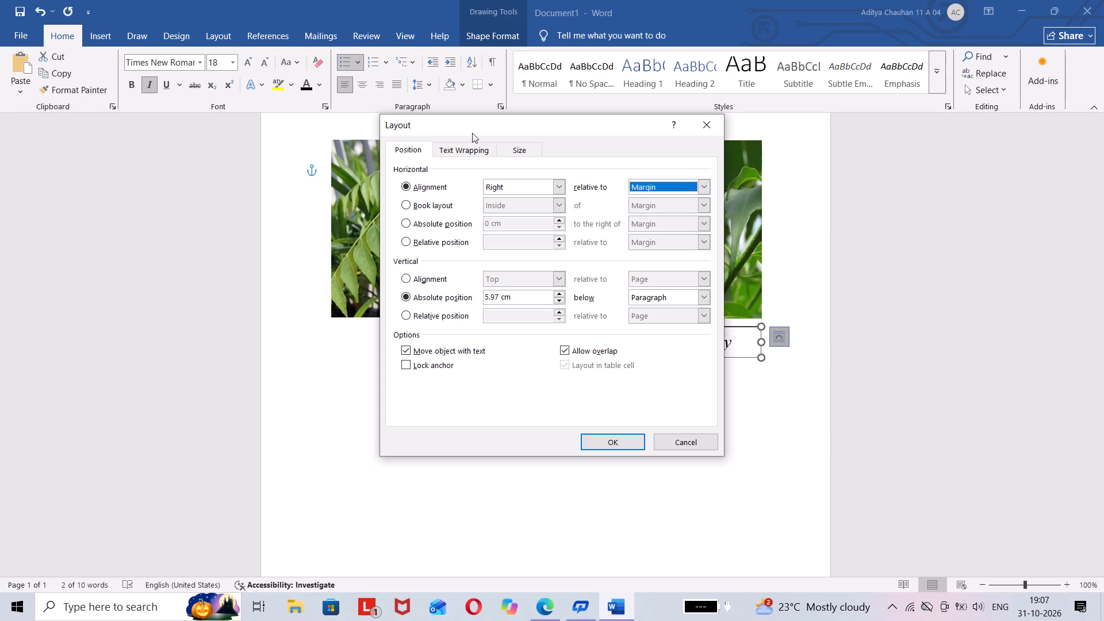
click(466, 146)
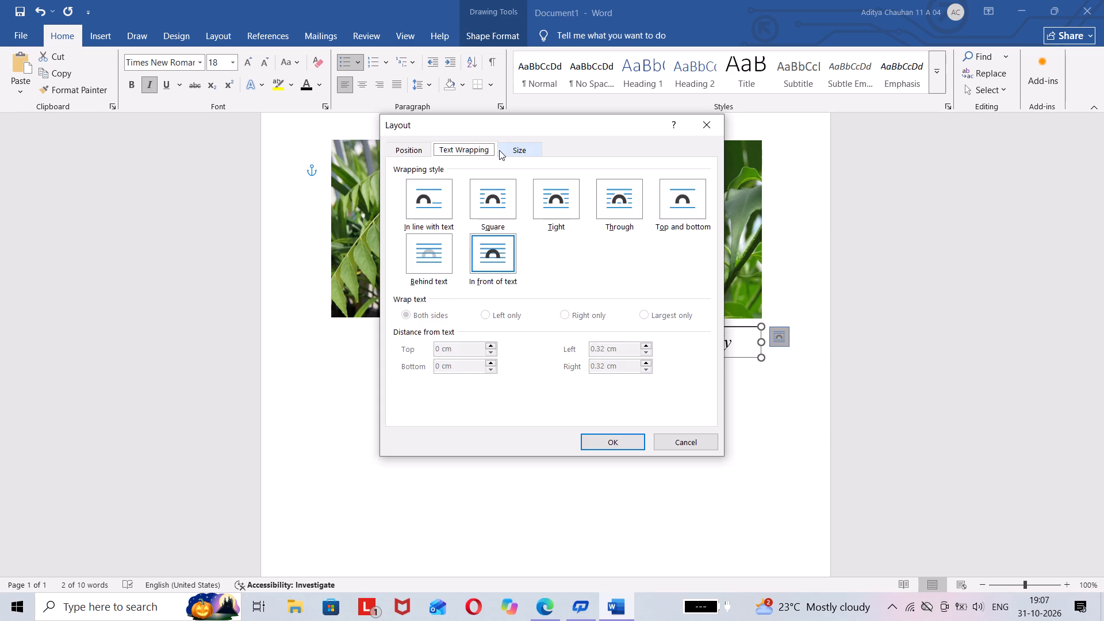
click(500, 150)
click(705, 128)
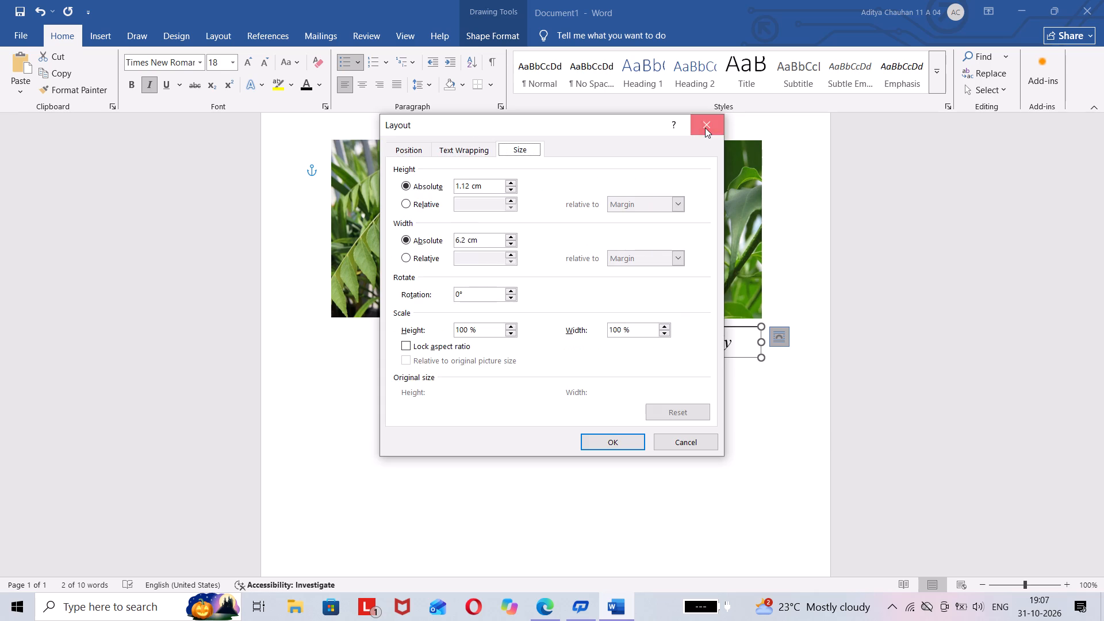
click(619, 400)
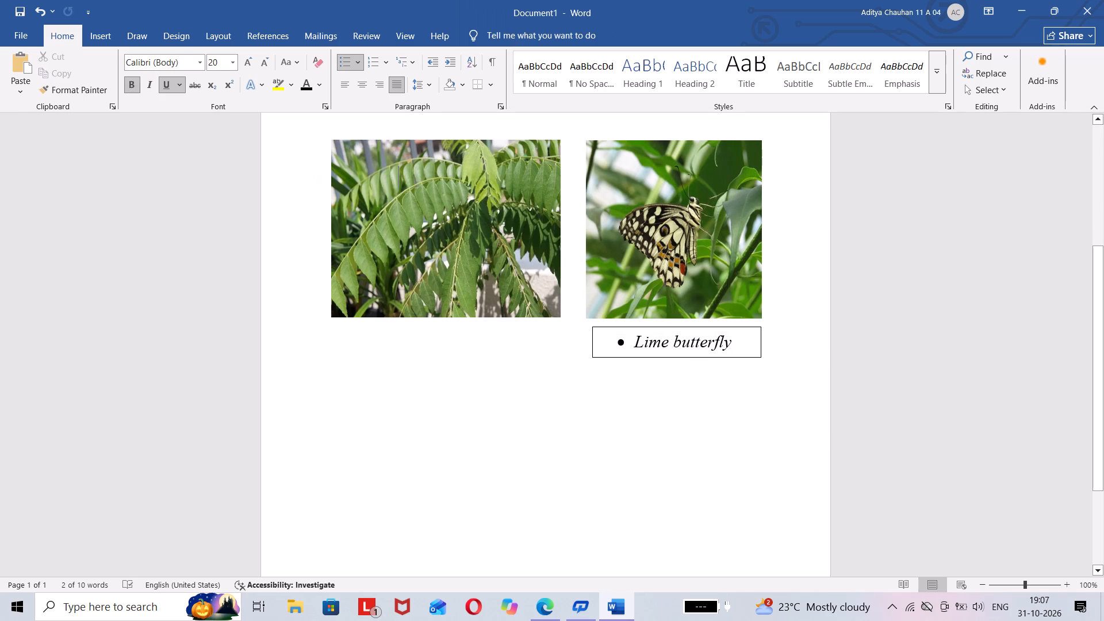
Clear the "Lime butterfly" text below the butterfly picture and cut the empty caption text box.
right_click(592, 347)
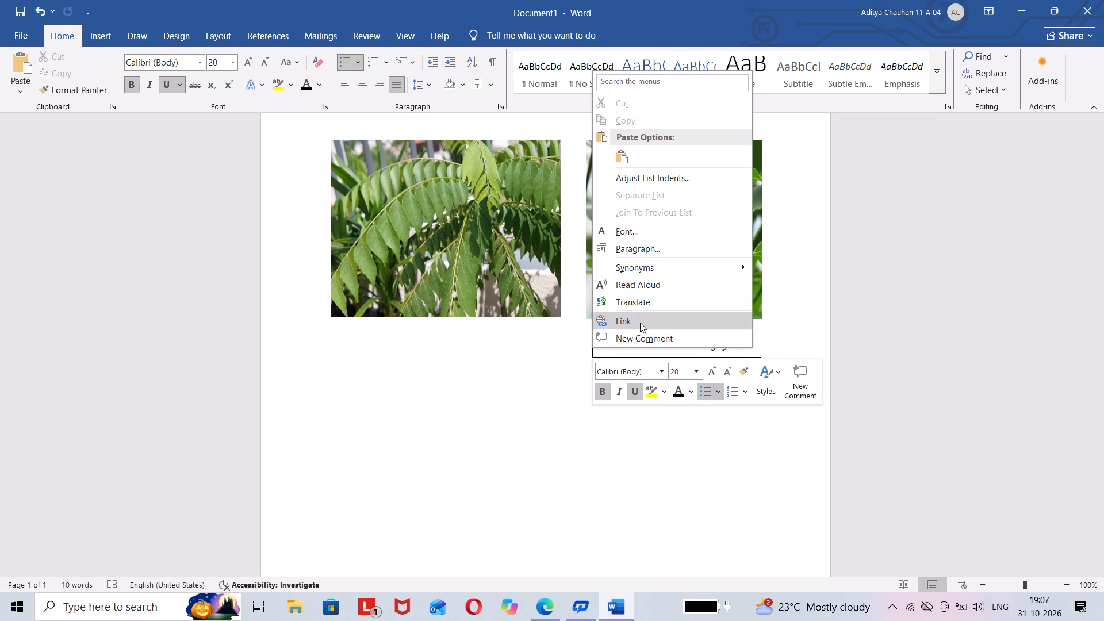
click(413, 434)
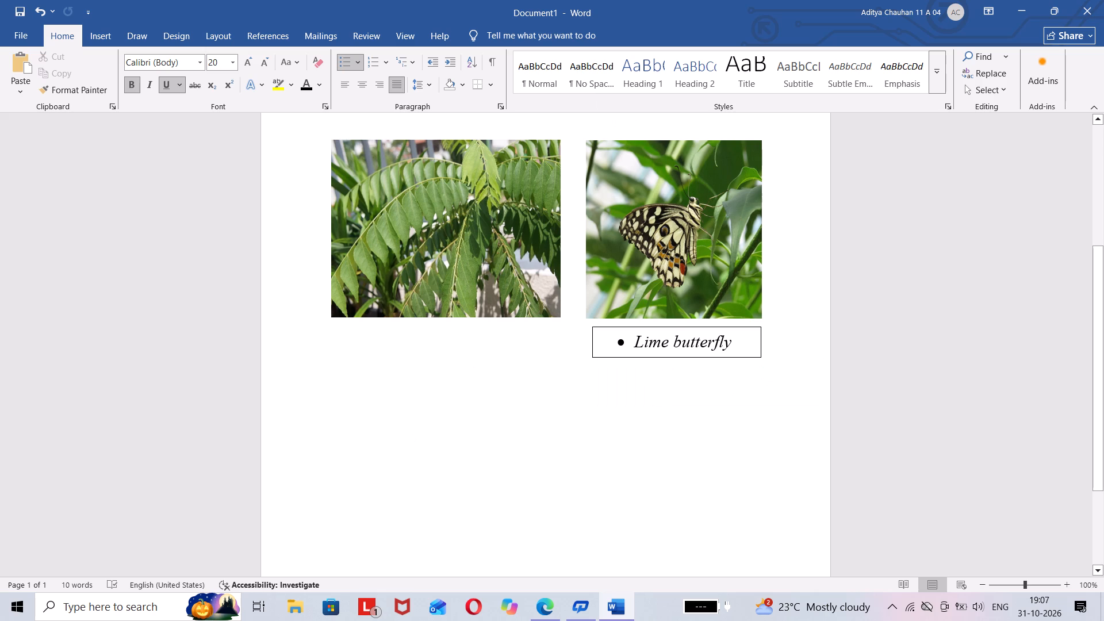
click(760, 348)
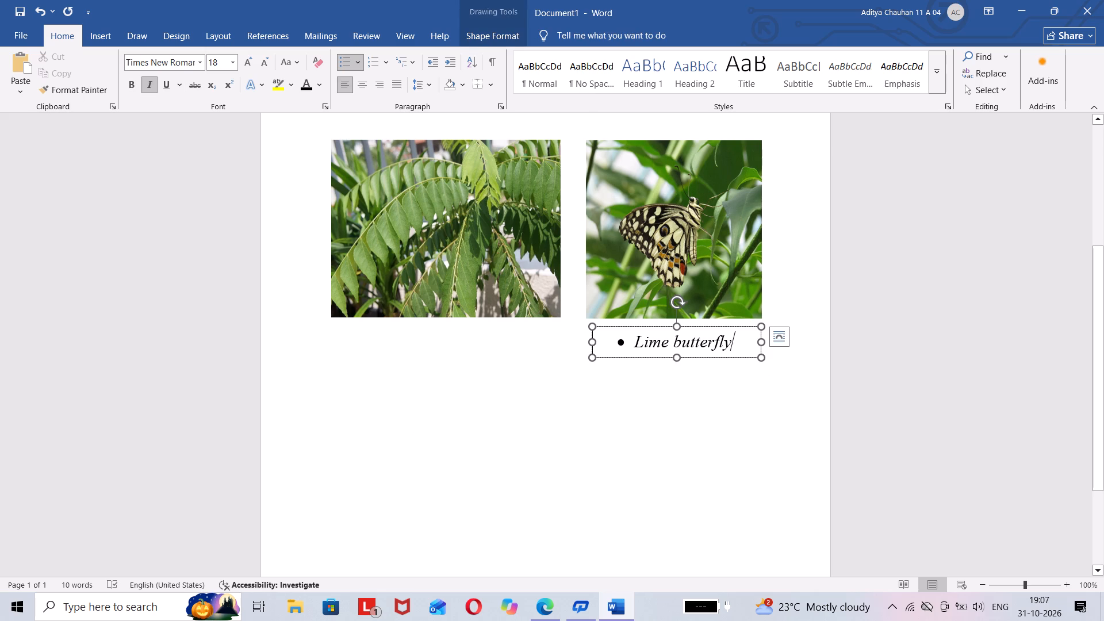
key(BackSpace)
key(BackSpace)
key(BackSpace)
key(BackSpace)
key(BackSpace)
key(BackSpace)
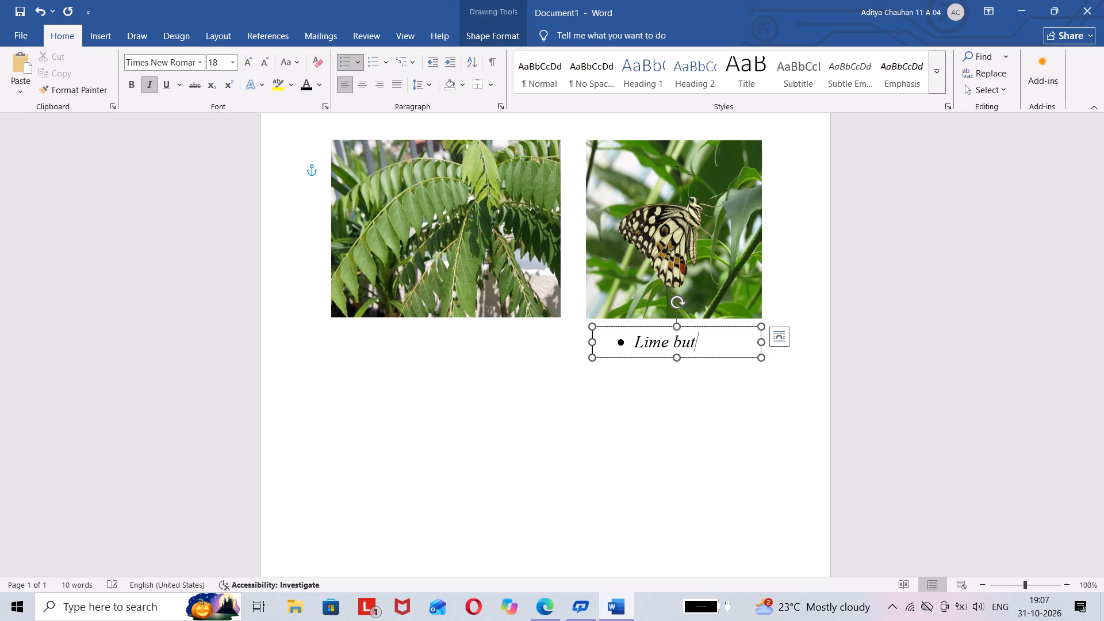
key(BackSpace)
key(BackSpace)
key(BackSpace)
key(BackSpace)
key(BackSpace)
key(BackSpace)
key(BackSpace)
key(BackSpace)
key(BackSpace)
key(BackSpace)
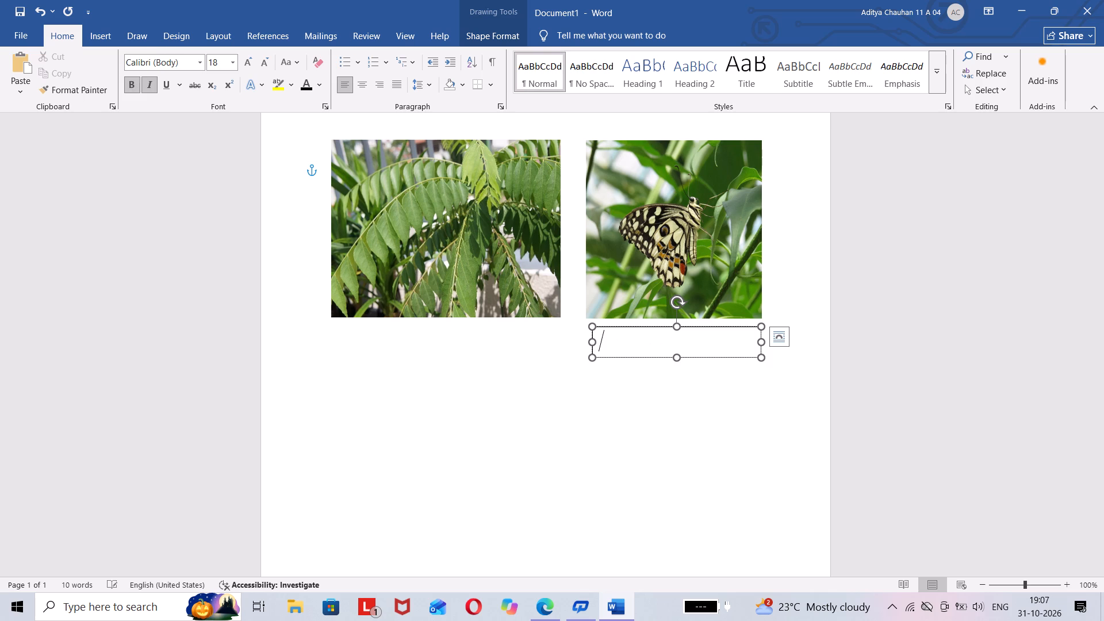
right_click(592, 340)
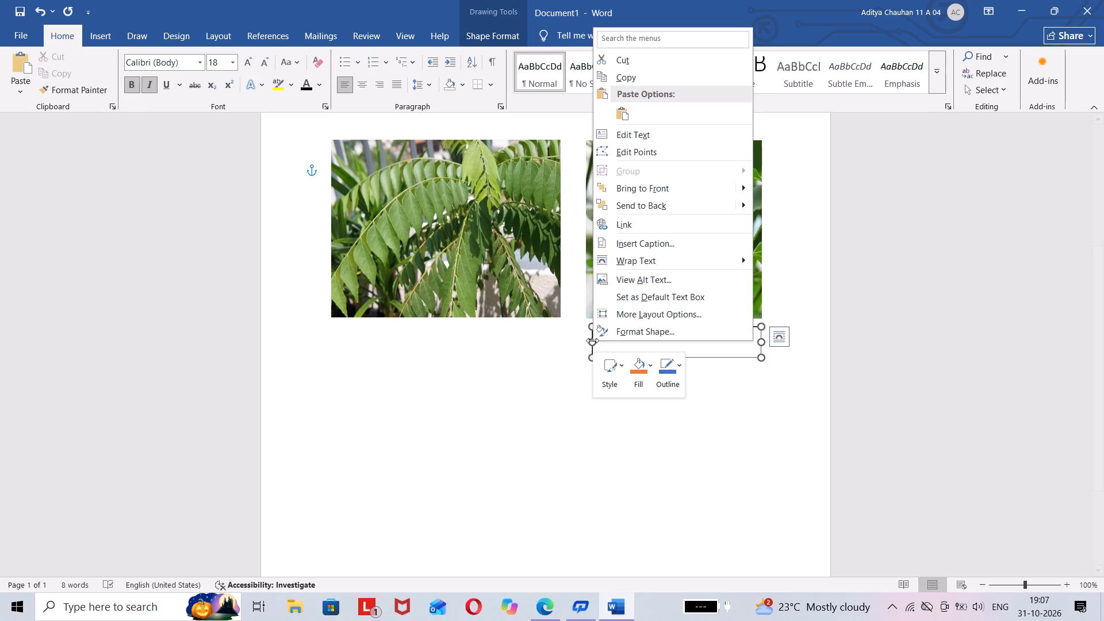
click(621, 55)
click(700, 375)
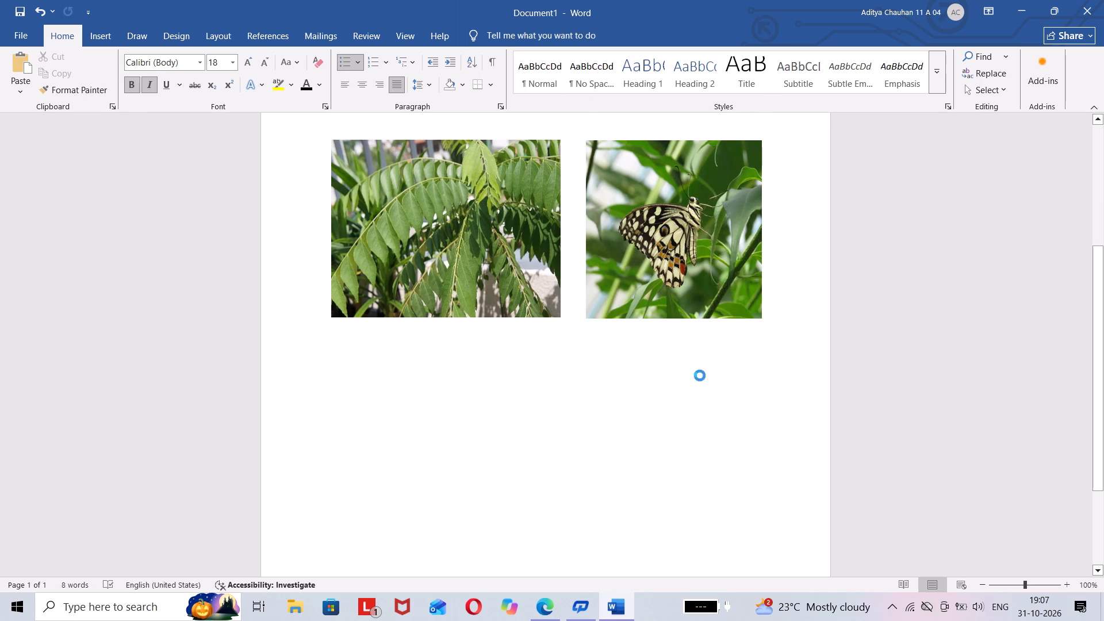
Start a text line directly below the two pictures and pad it with spaces to reach beneath the butterfly picture.
click(328, 341)
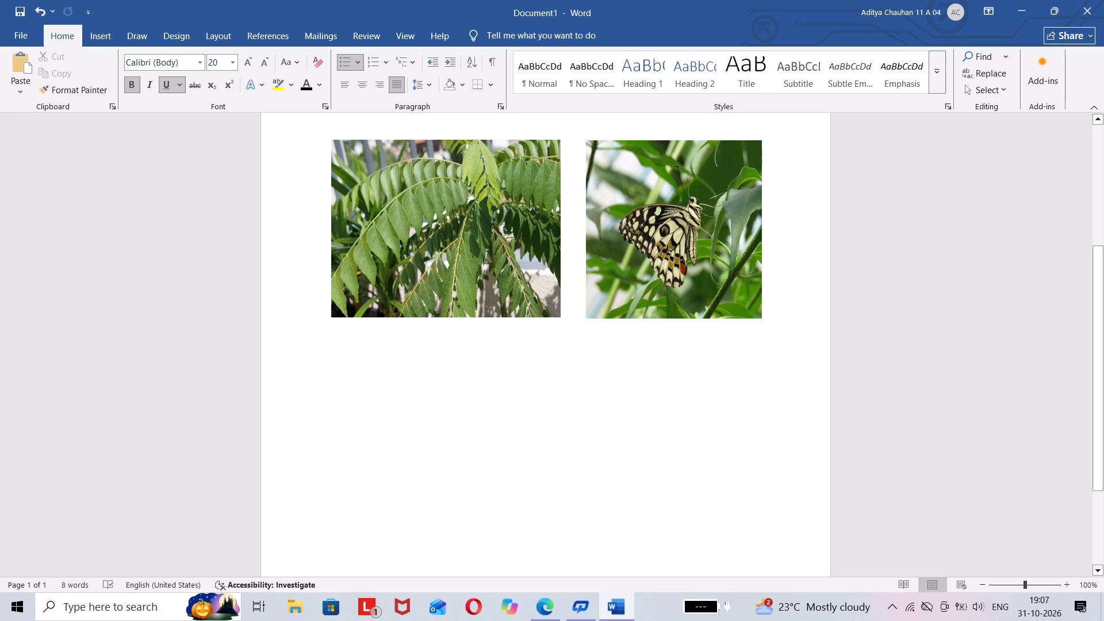
drag(328, 341, 360, 348)
drag(360, 348, 367, 350)
scroll(367, 350, up, 1)
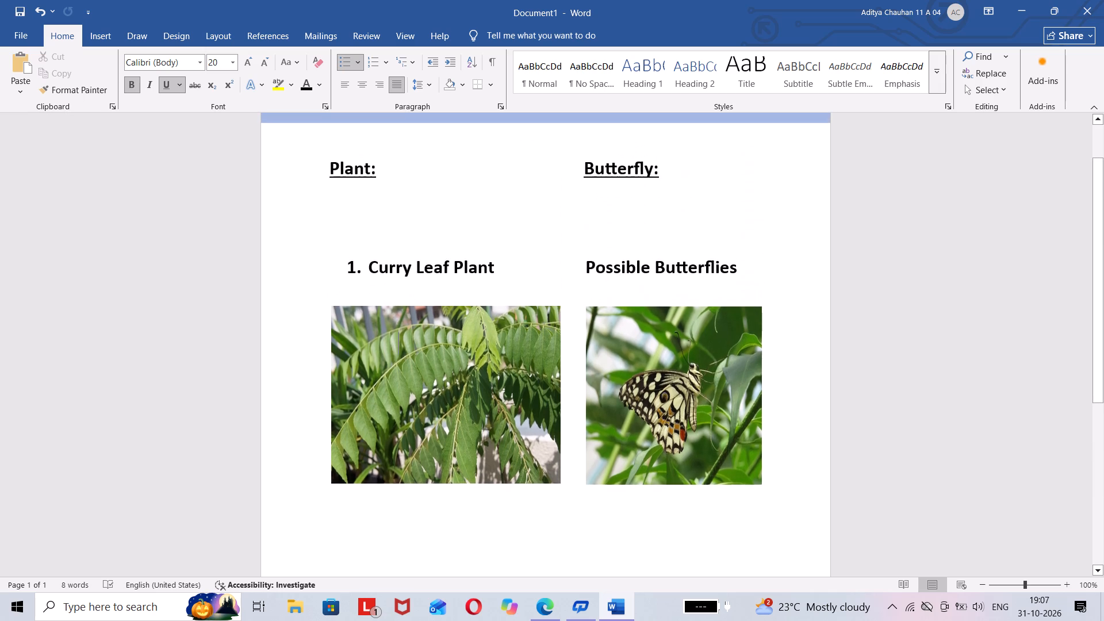
scroll(367, 350, up, 1)
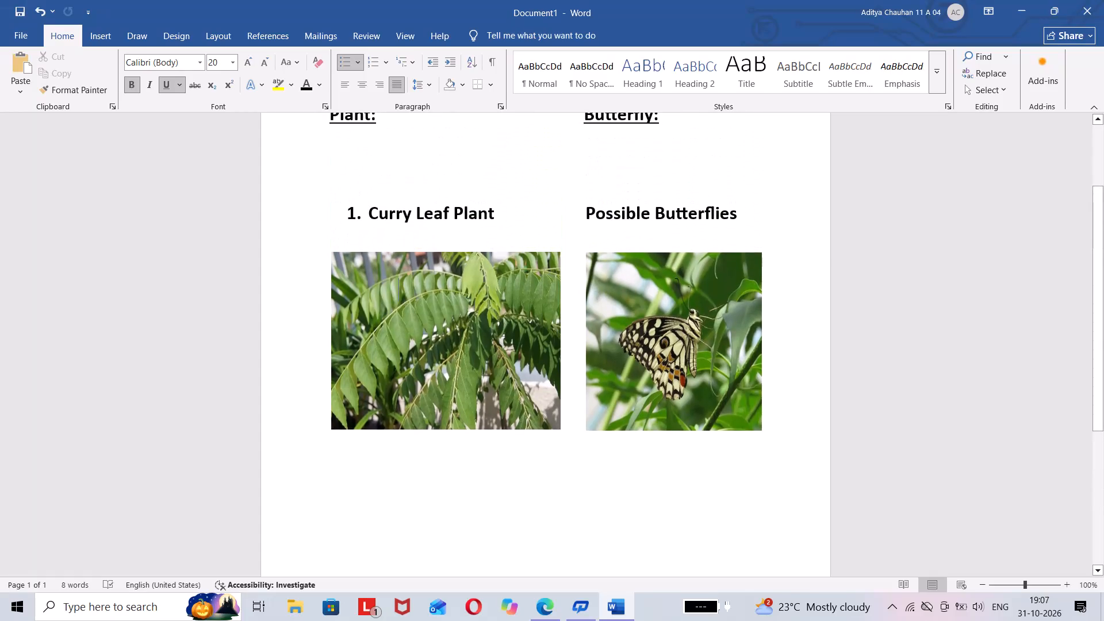
click(745, 218)
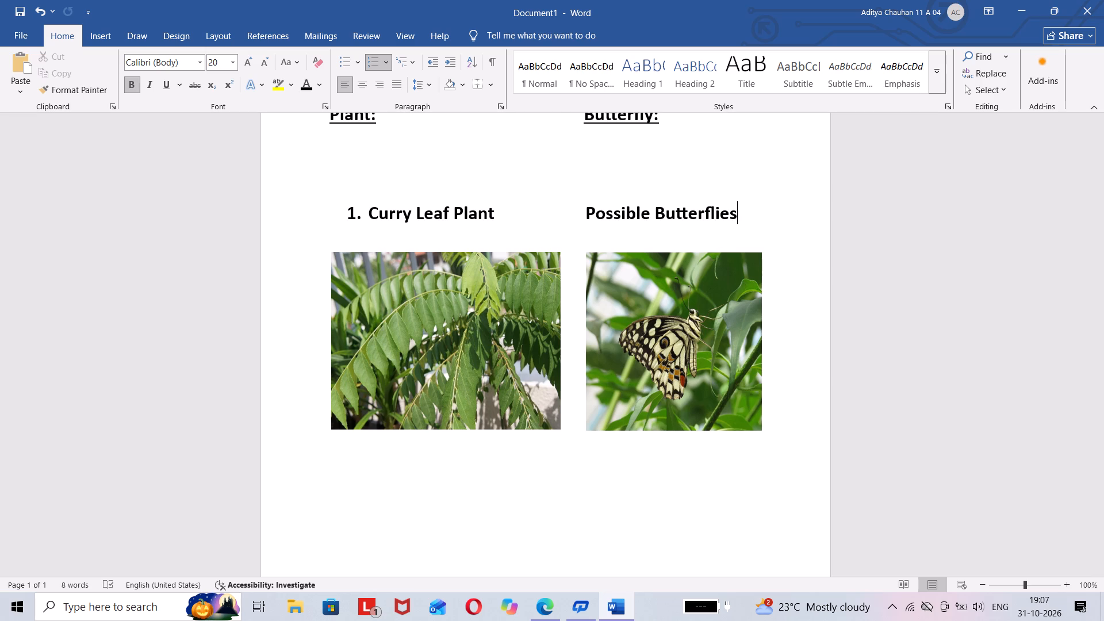
scroll(745, 218, down, 3)
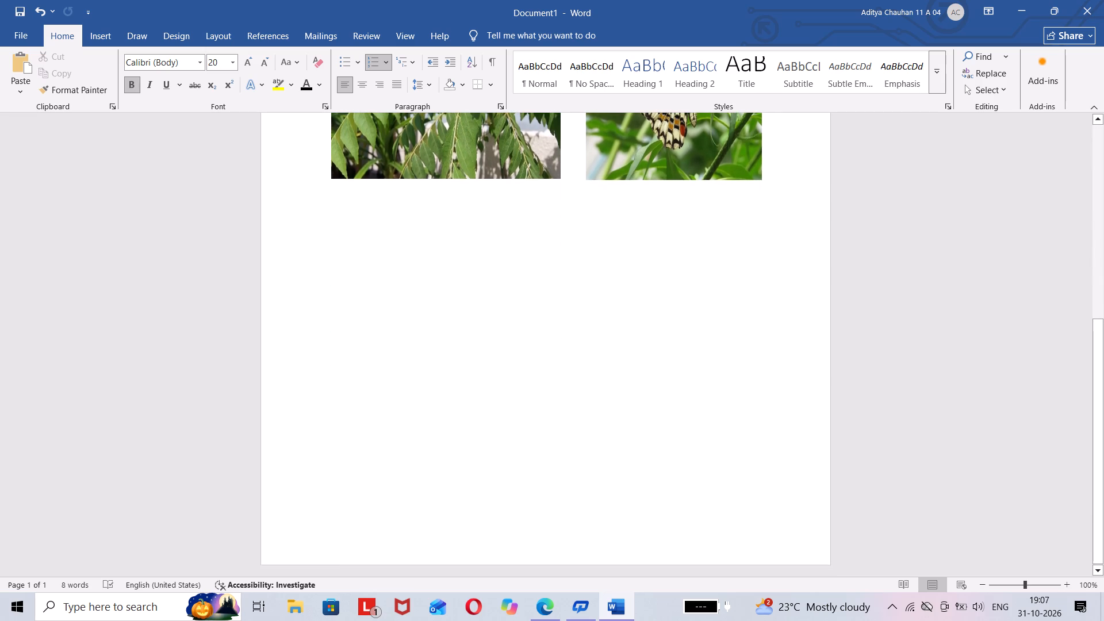
double_click(360, 214)
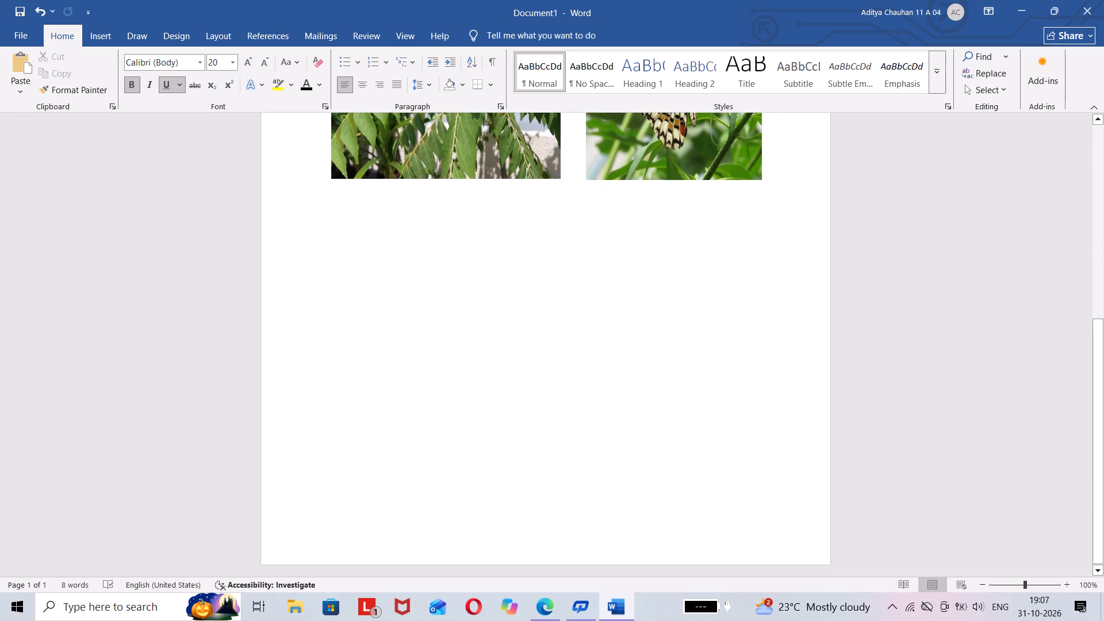
key(space)
key(space)
key(space)
key(space)
key(space)
key(space)
key(space)
key(space)
key(space)
key(space)
key(space)
key(space)
key(space)
key(space)
key(space)
key(space)
key(space)
key(space)
key(space)
key(space)
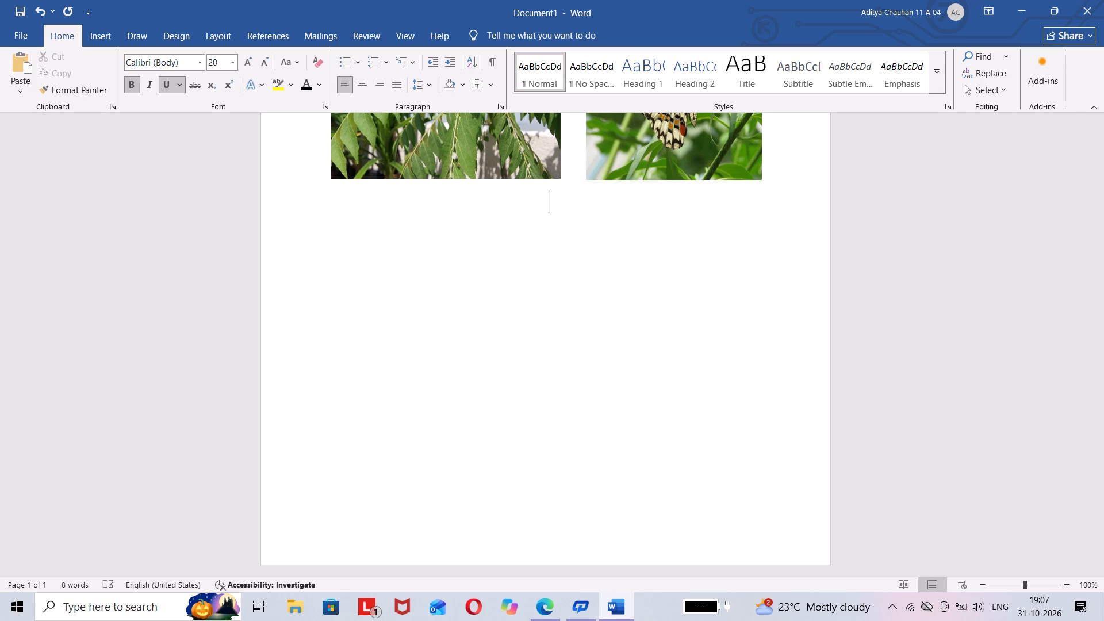
key(space)
key(space)
key(space)
key(space)
key(space)
key(space)
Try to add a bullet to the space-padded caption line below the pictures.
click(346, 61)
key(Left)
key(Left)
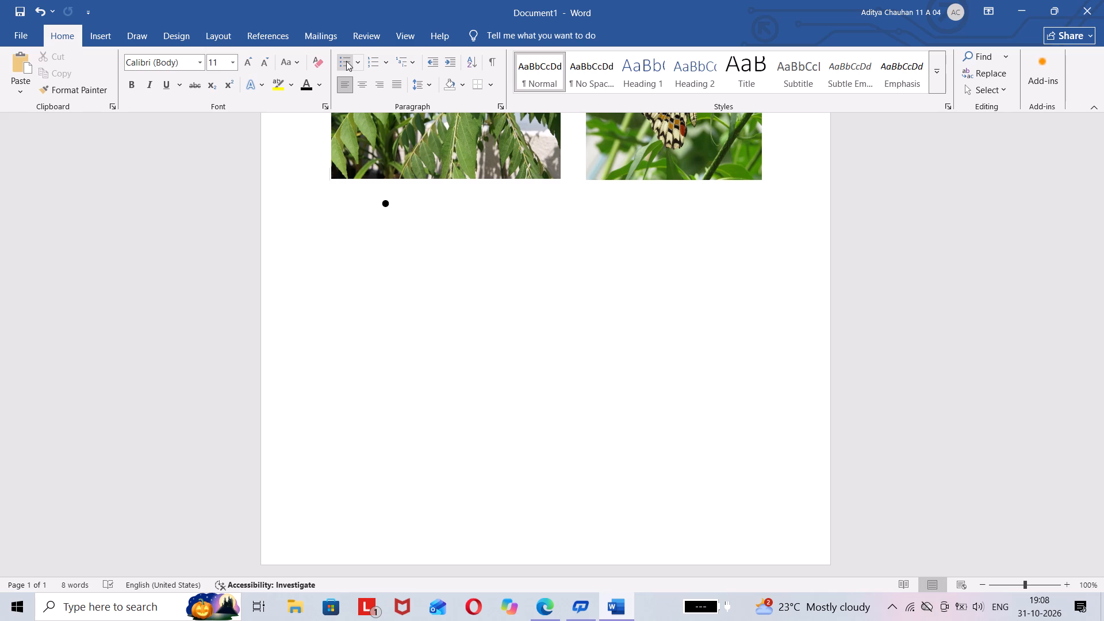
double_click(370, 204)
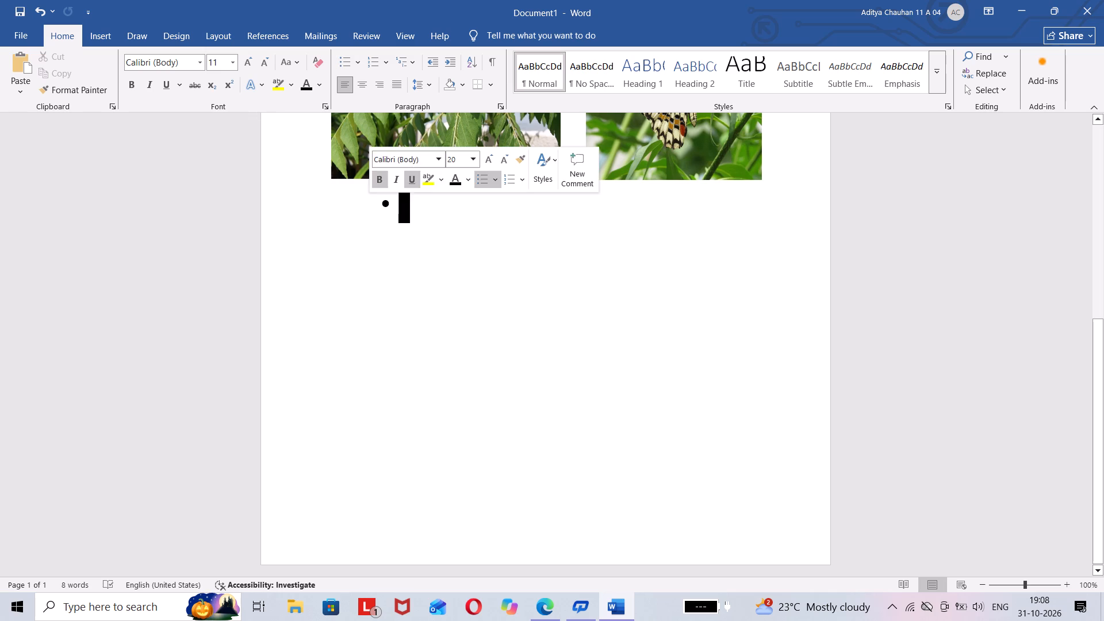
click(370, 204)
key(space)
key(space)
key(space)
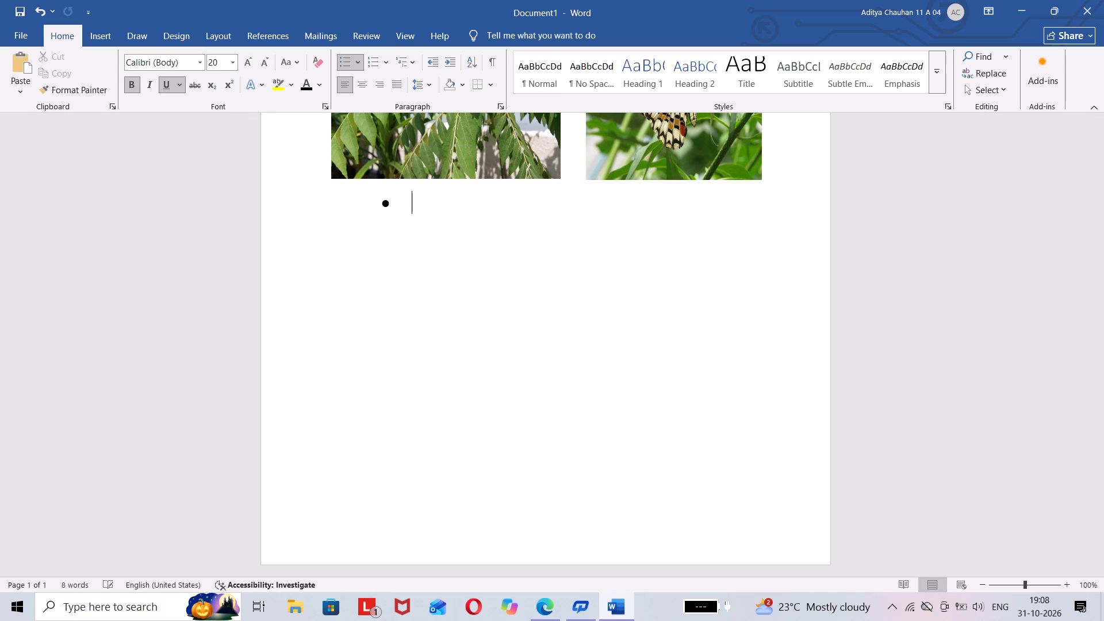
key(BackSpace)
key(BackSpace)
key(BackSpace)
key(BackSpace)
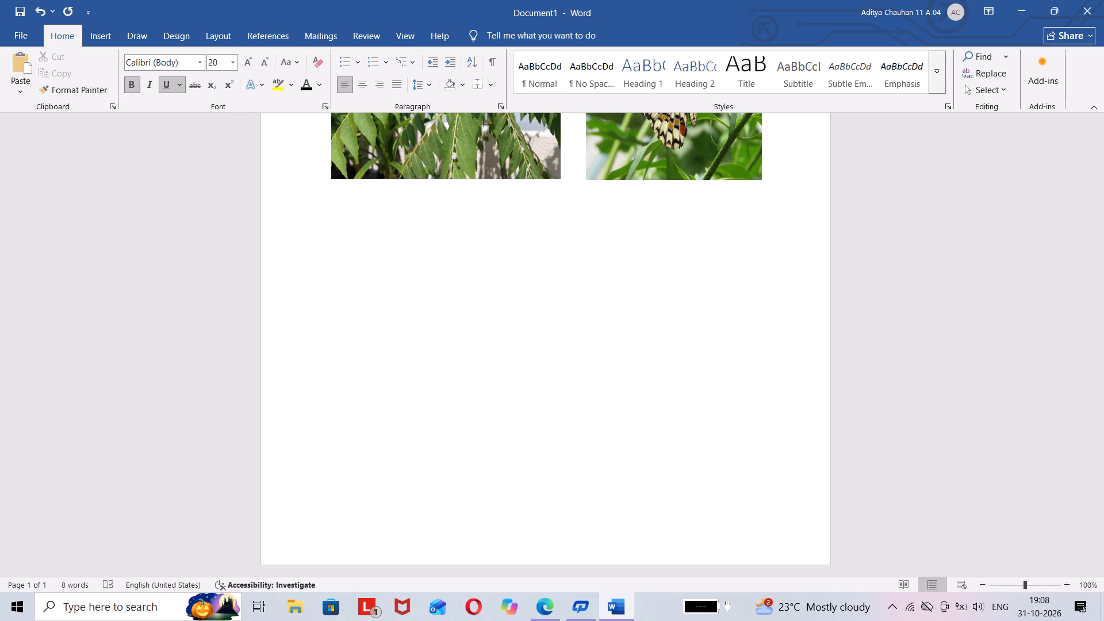
Pad the unbulleted line below the pictures with spaces until the insertion point sits beneath the butterfly picture.
key(Right)
key(Right)
key(Right)
key(Right)
key(Right)
key(Right)
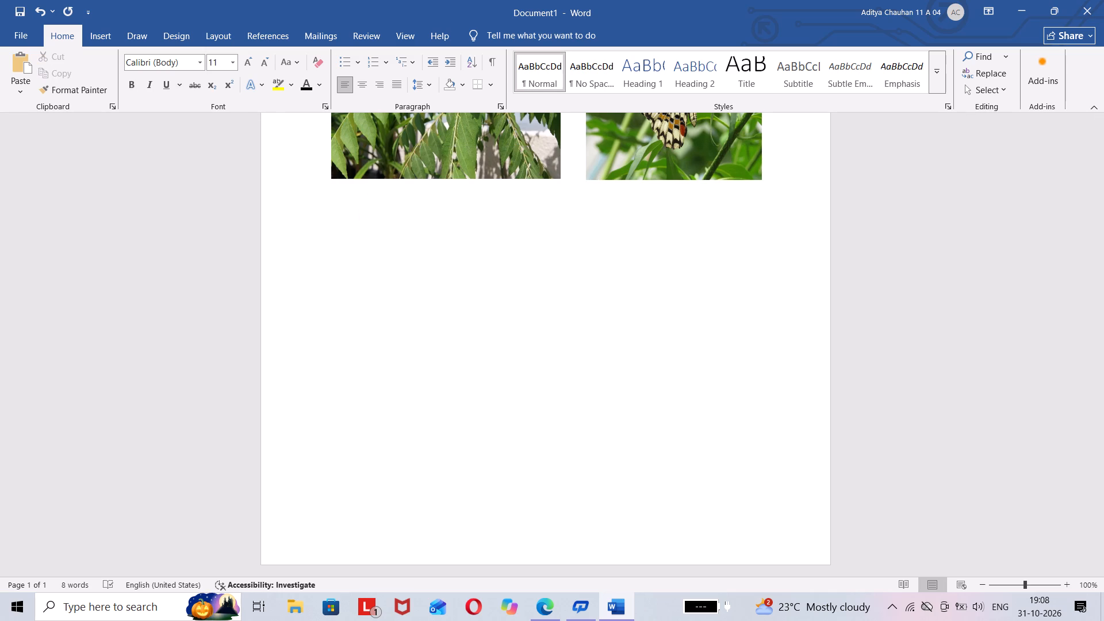
key(Right)
key(Right)
key(Right)
triple_click(423, 201)
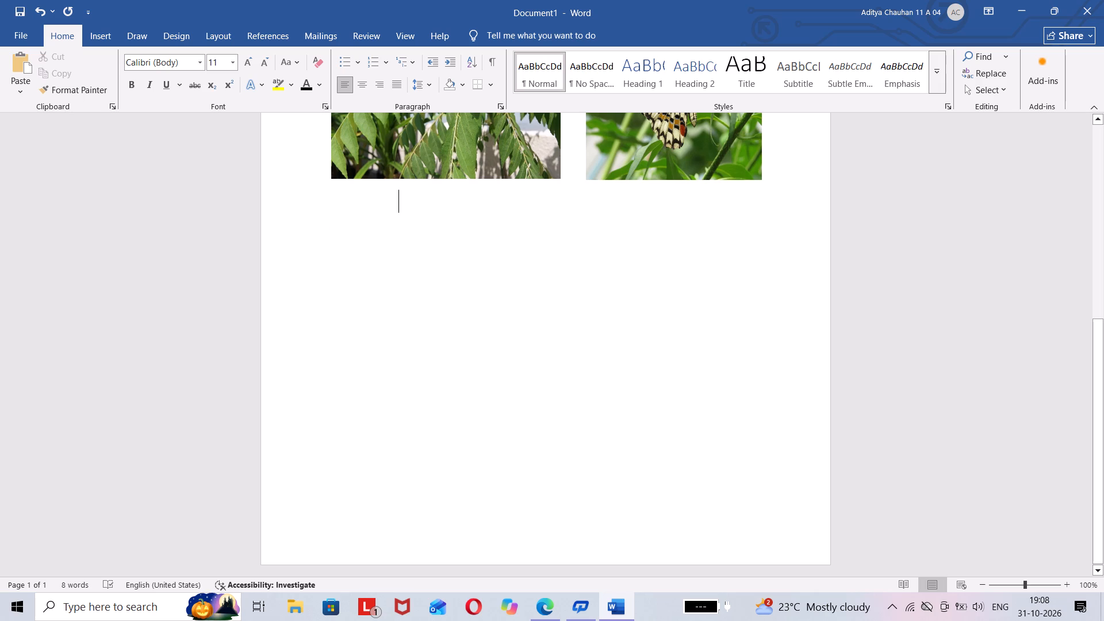
double_click(423, 201)
click(423, 201)
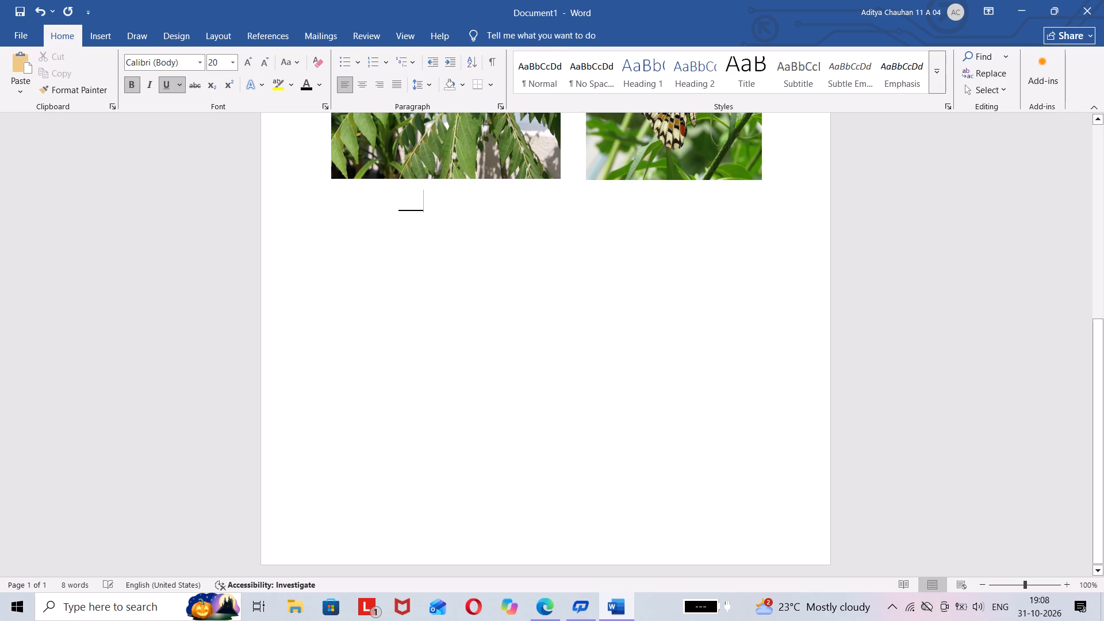
key(space)
key(space)
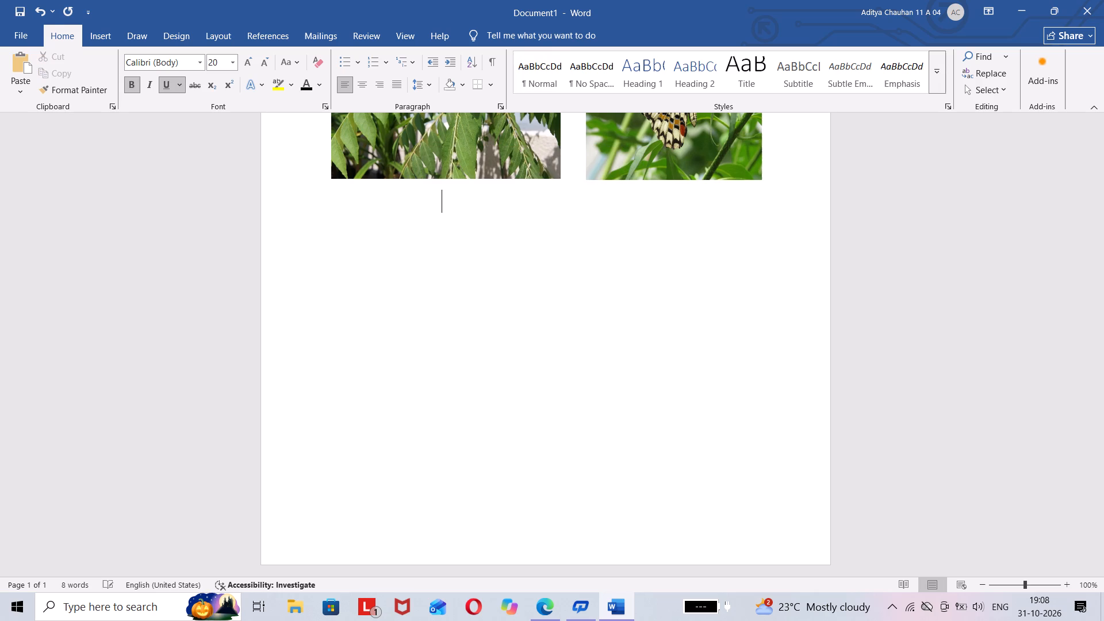
key(space)
key(space)
key(space)
key(space)
key(space)
key(space)
scroll(423, 201, up, 3)
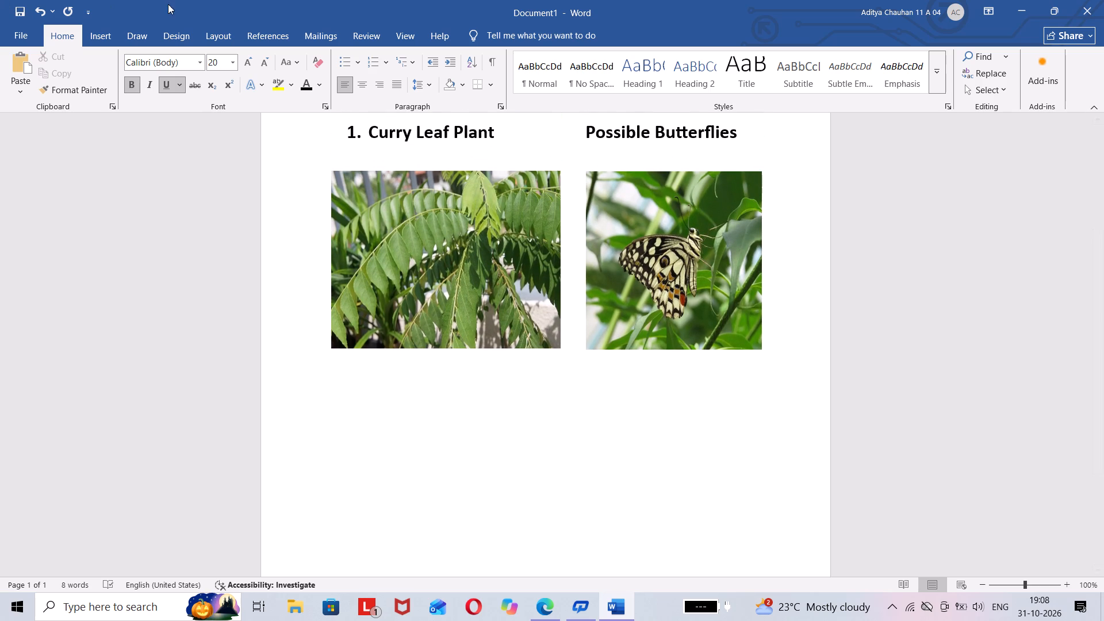
Set the caption text format at the insertion point to italic Times New Roman without bold or underline.
click(171, 85)
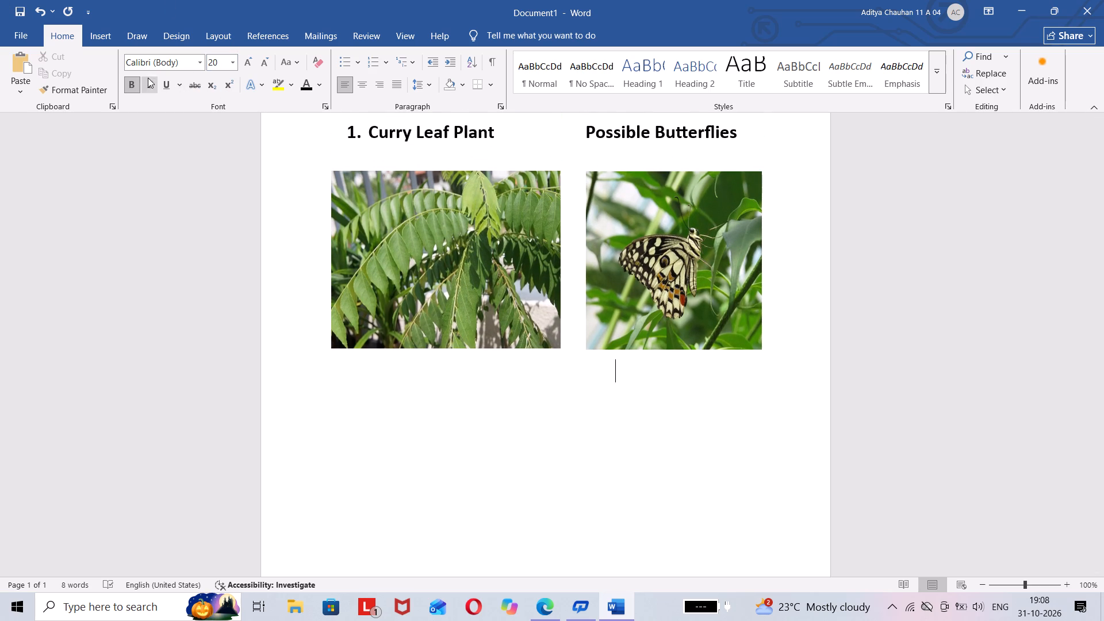
click(150, 84)
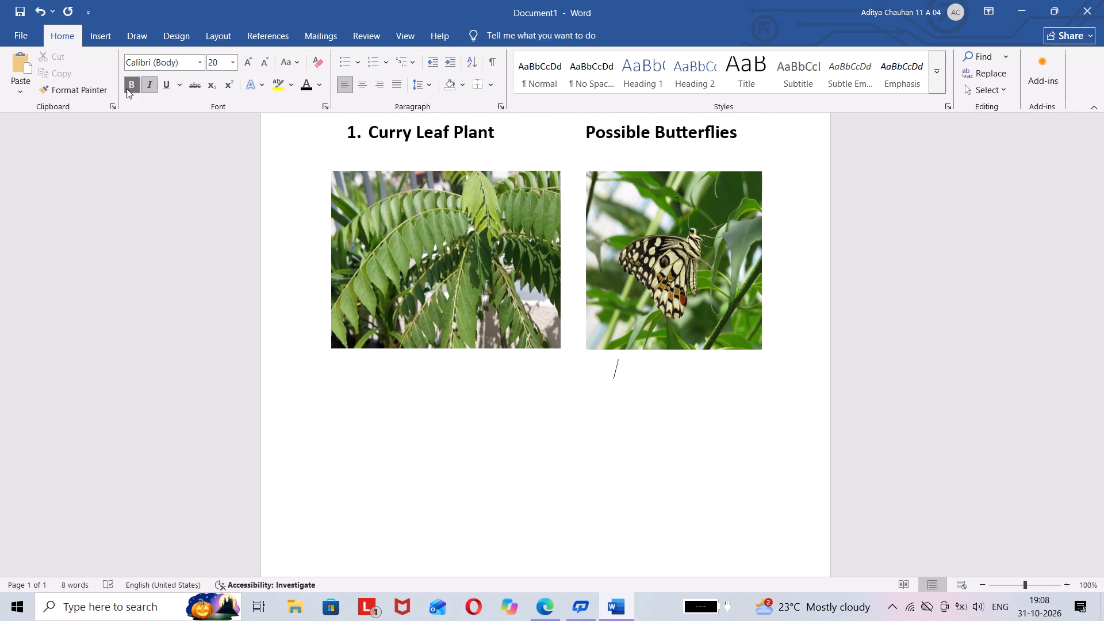
click(127, 87)
click(195, 63)
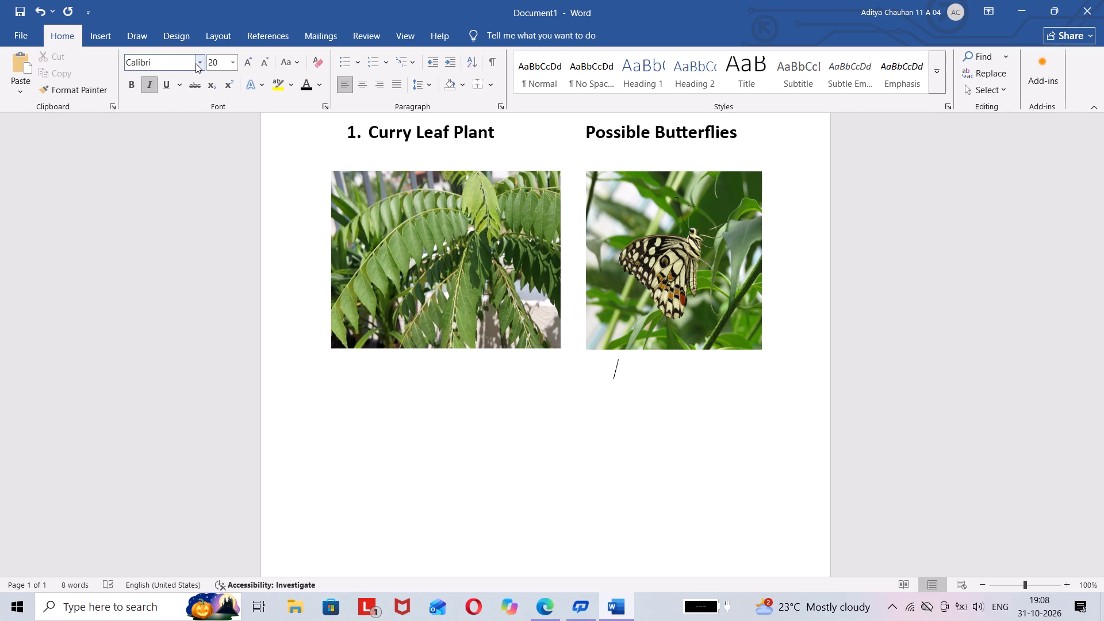
key(t)
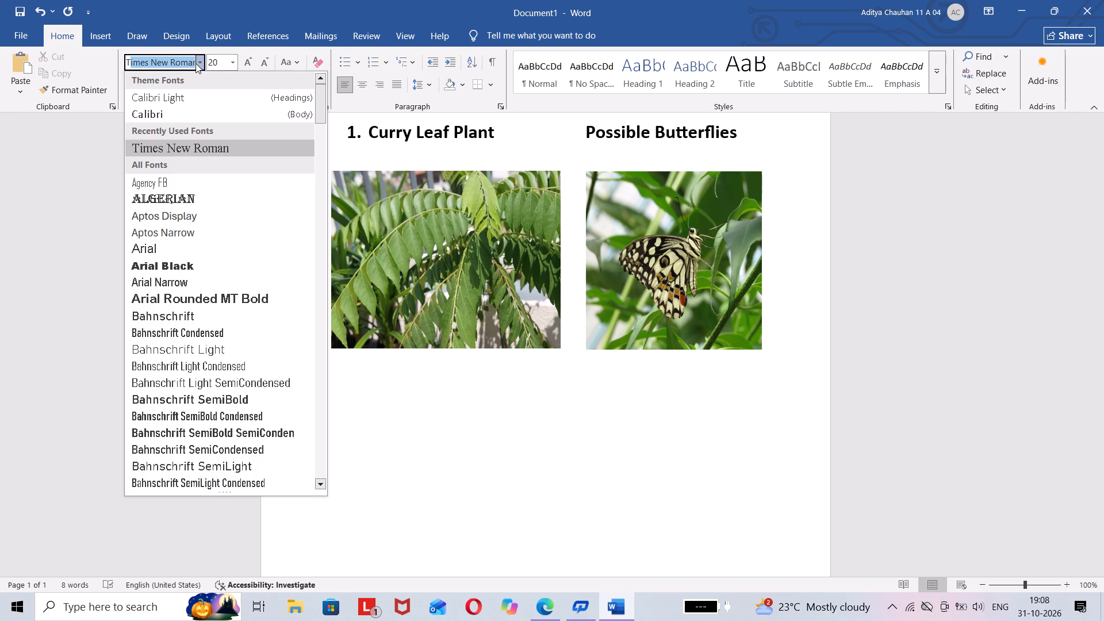
click(206, 145)
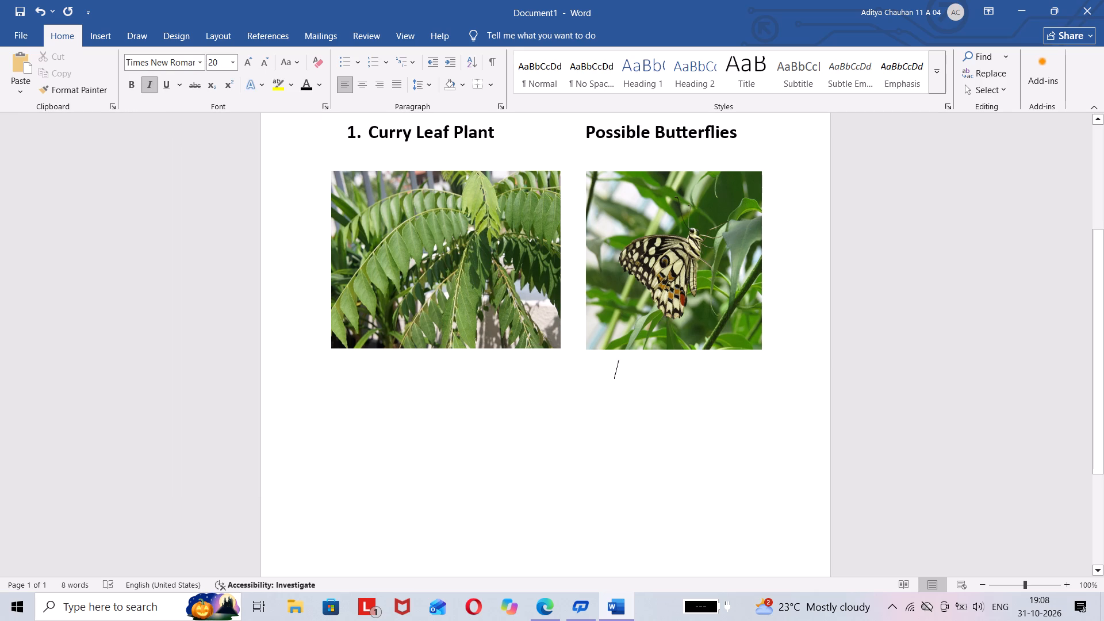
Enter "Lime butterfly" as the caption beneath the butterfly picture.
key(l)
key(BackSpace)
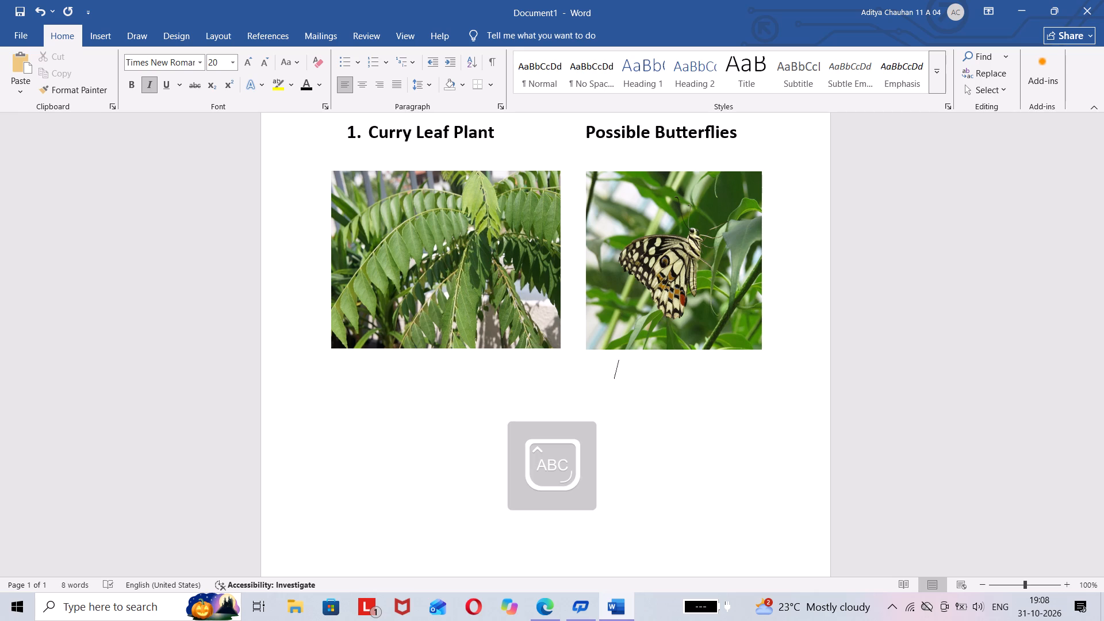
key(l)
text(ime butterfly)
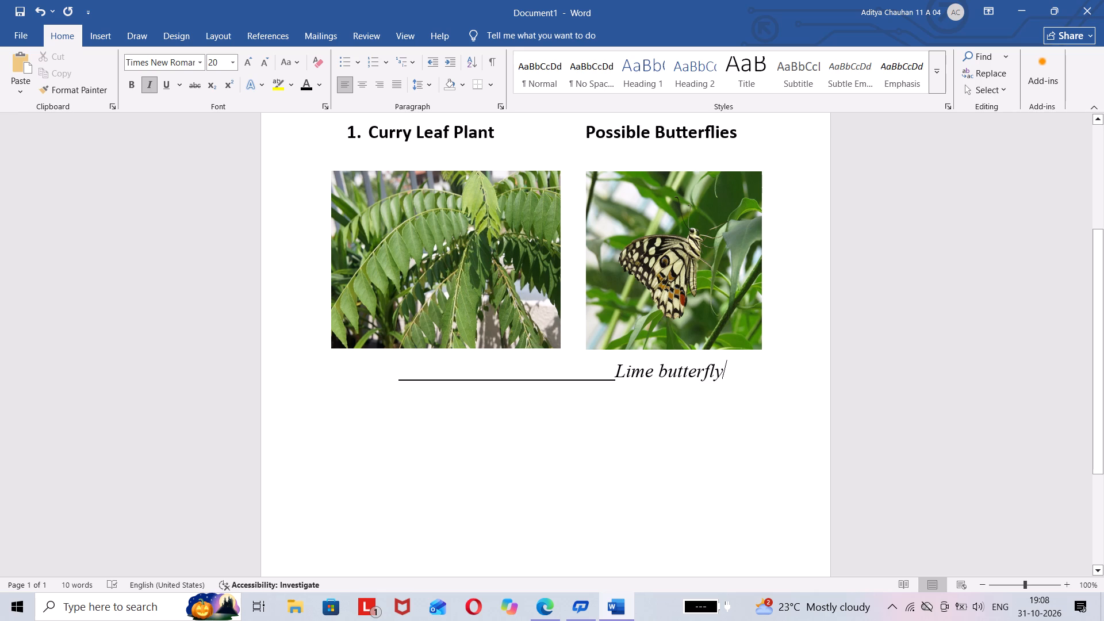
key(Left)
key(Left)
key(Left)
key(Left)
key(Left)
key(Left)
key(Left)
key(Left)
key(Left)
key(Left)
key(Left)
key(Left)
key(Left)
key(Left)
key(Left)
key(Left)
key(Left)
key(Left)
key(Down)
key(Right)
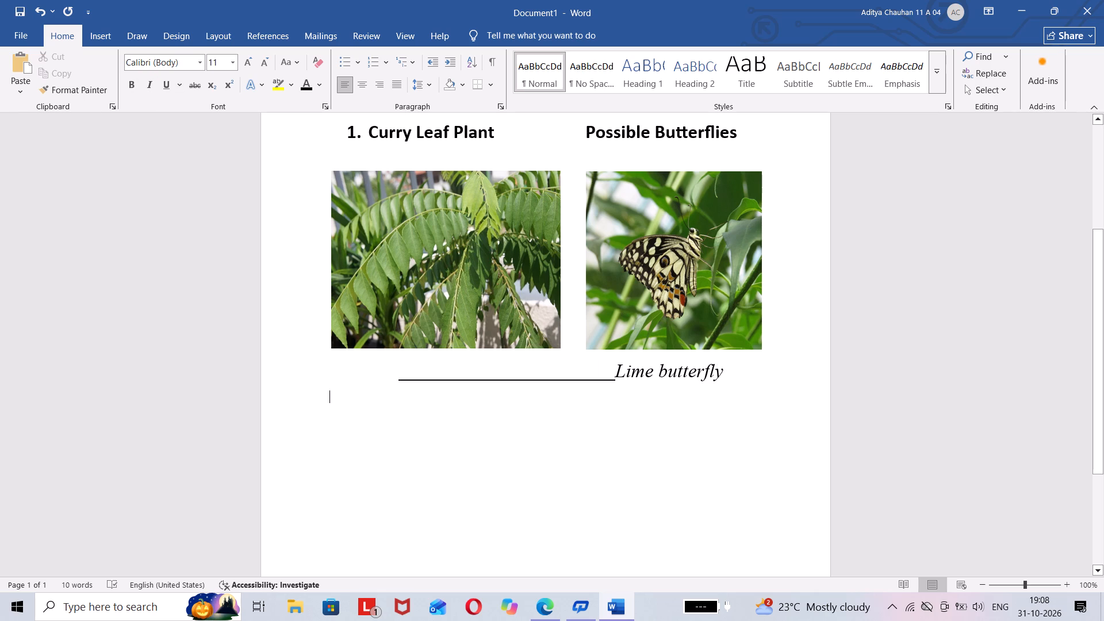
Adjust the spaces before the "Lime butterfly" caption so it sits centred beneath the butterfly picture.
key(Right)
key(Right)
key(Right)
click(615, 381)
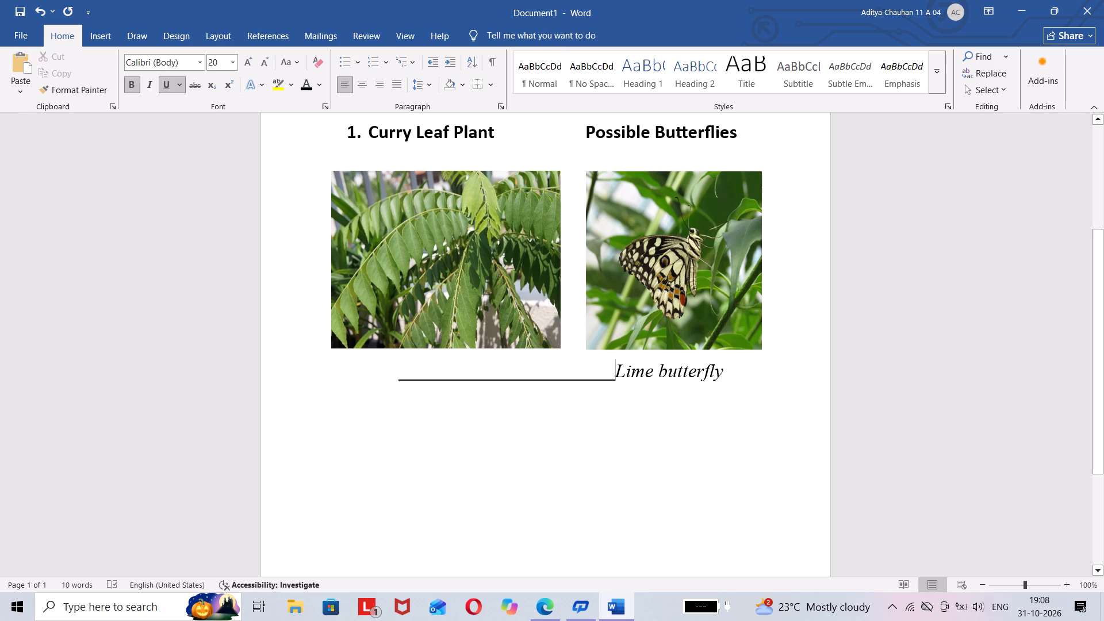
key(BackSpace)
key(BackSpace)
key(BackSpace)
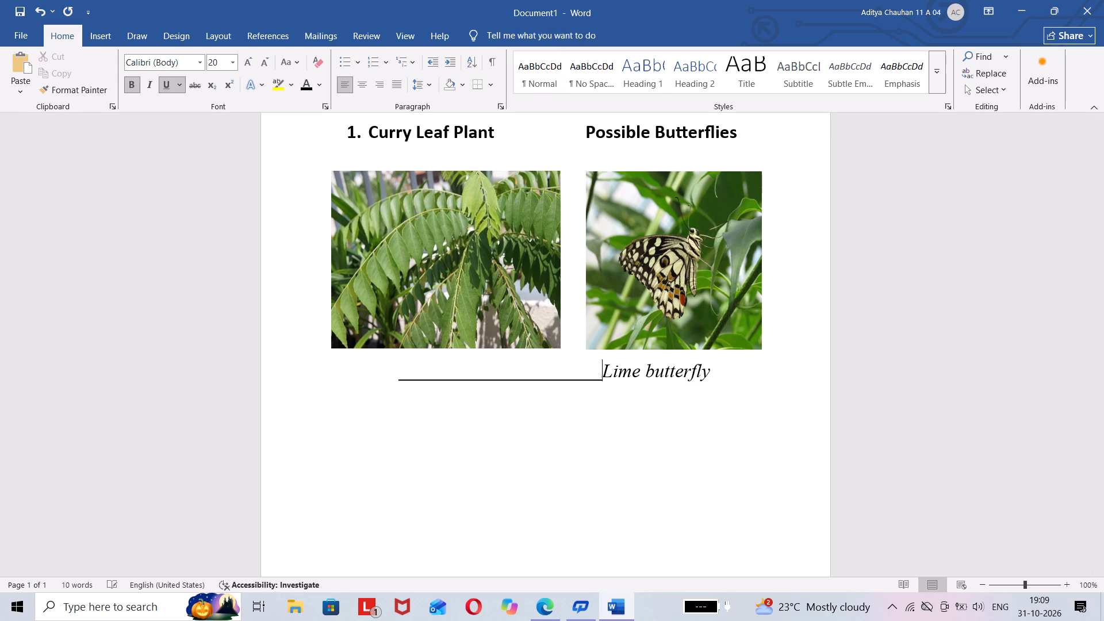
key(space)
key(space)
key(space)
key(space)
key(space)
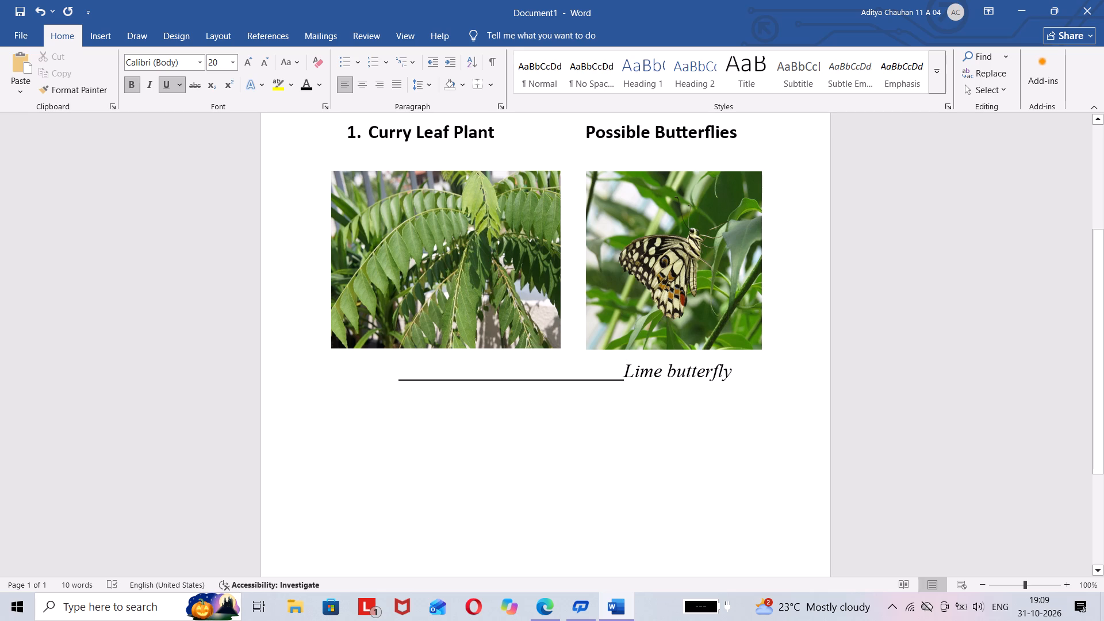
Remove the underline from the blank spaces in front of the "Lime butterfly" caption.
click(392, 375)
drag(392, 375, 461, 375)
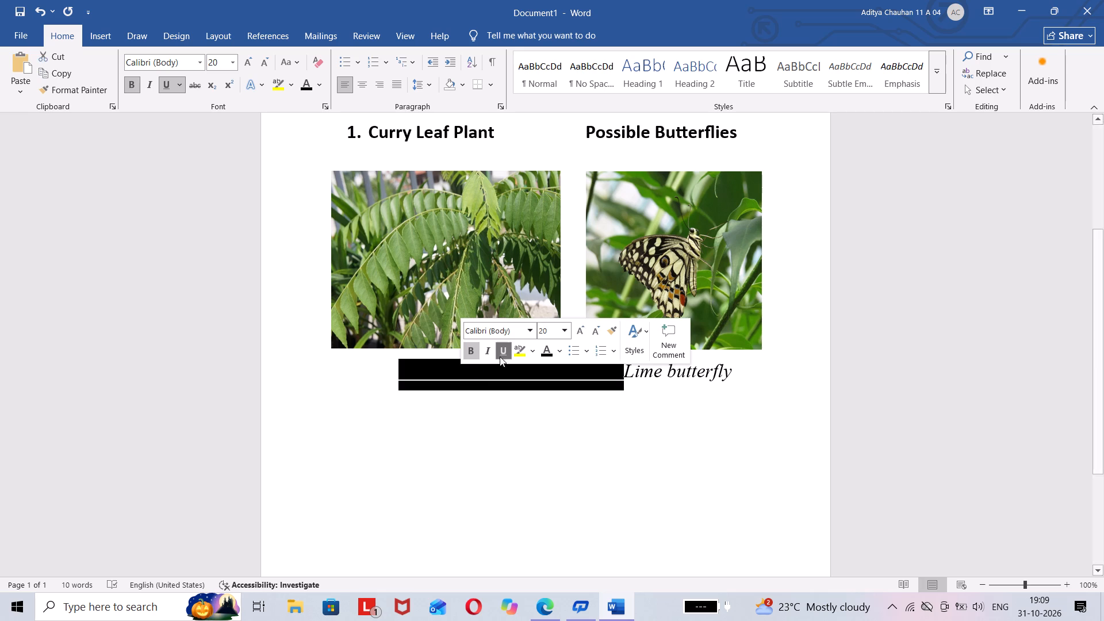
click(499, 354)
click(507, 462)
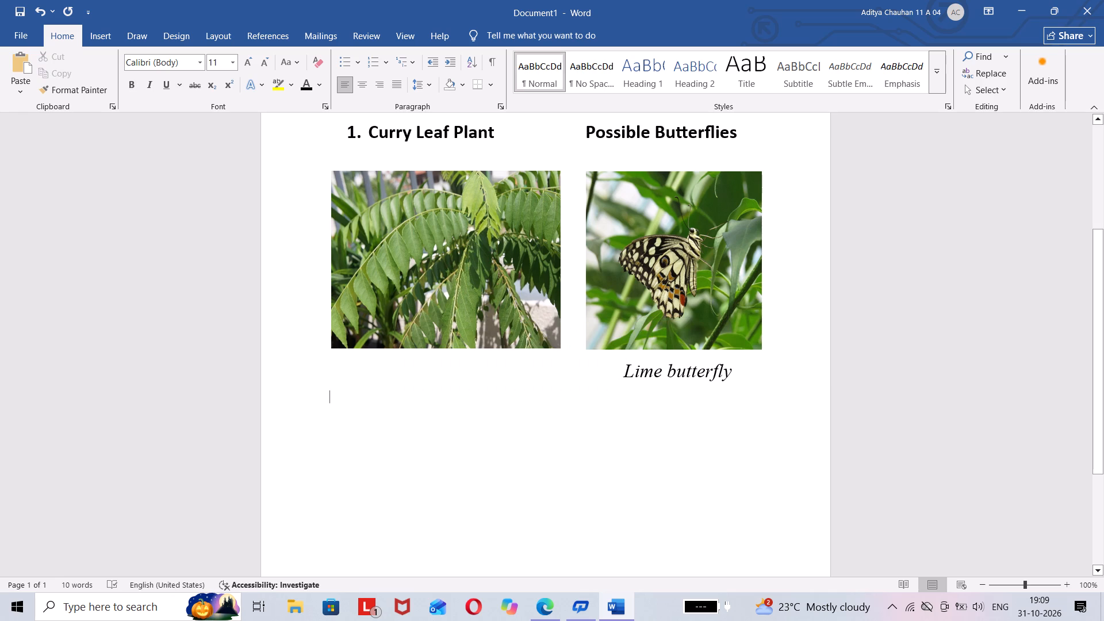
click(759, 375)
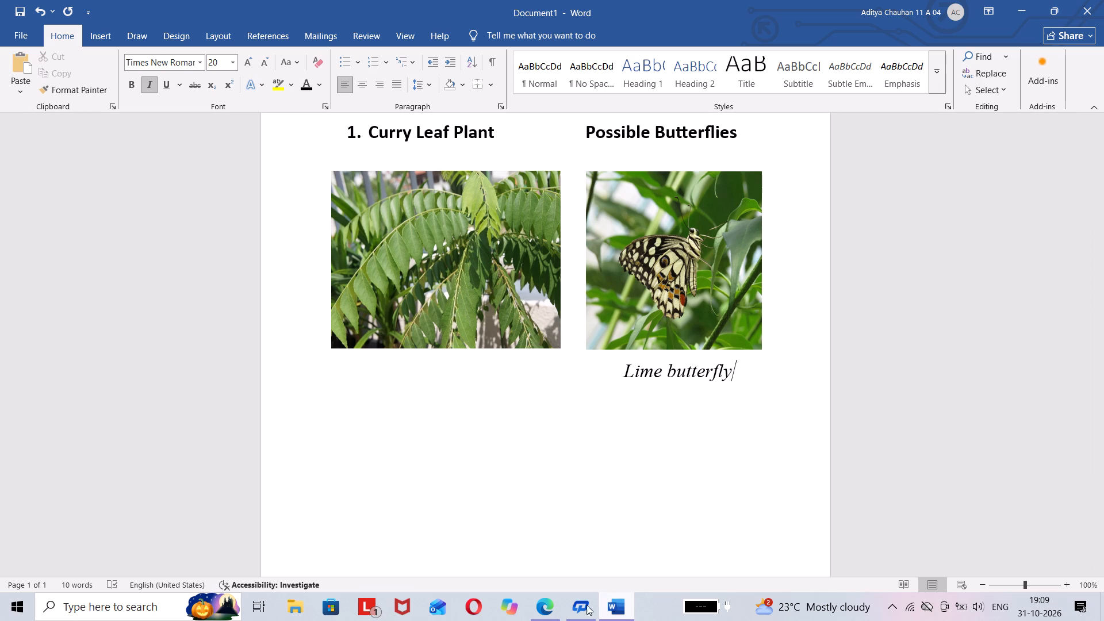
click(554, 576)
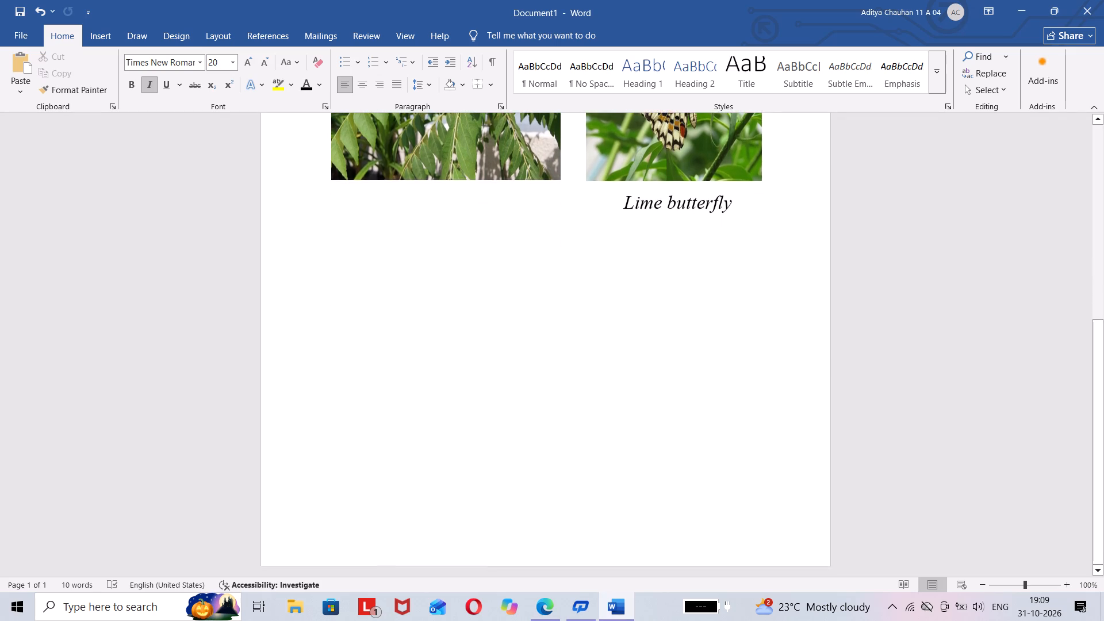
right_click(493, 378)
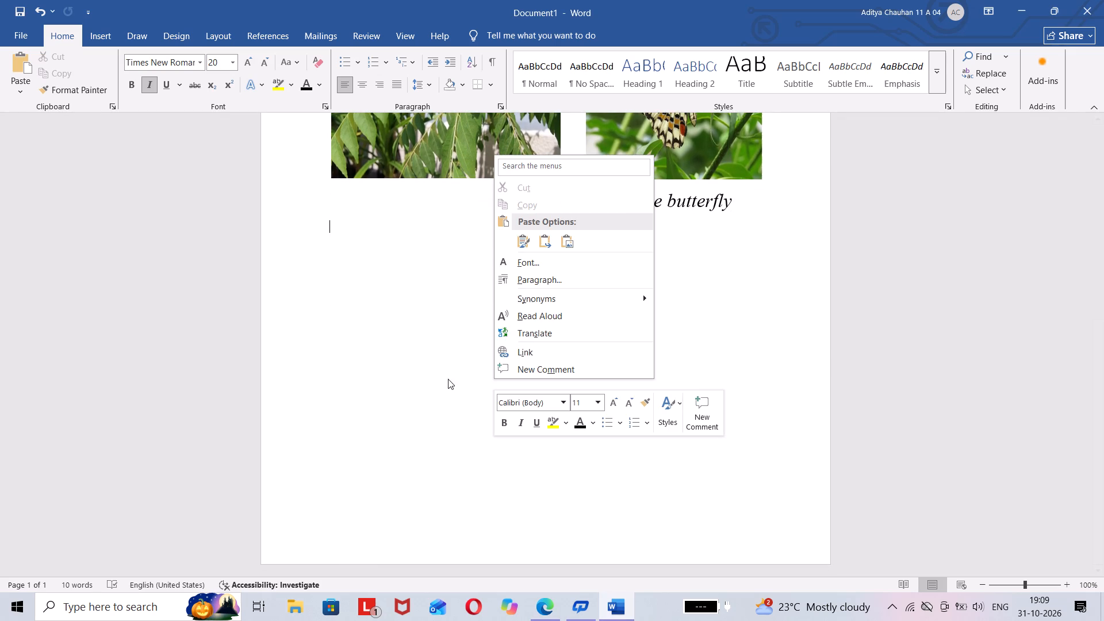
click(448, 379)
key(ctrl+v)
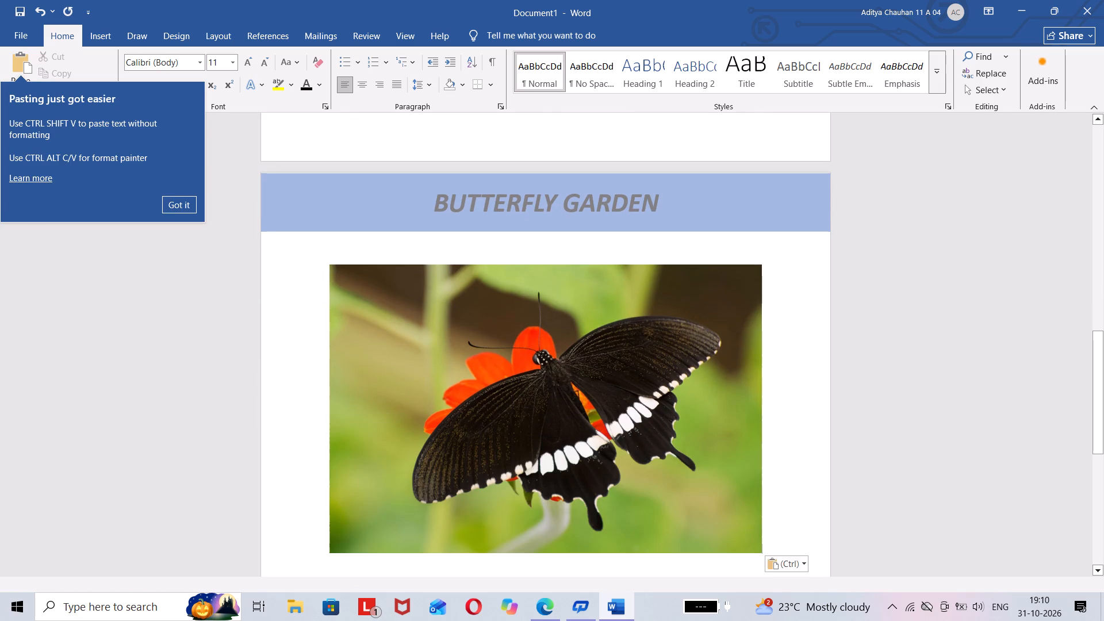
Move the pasted Common Mormon picture into the caption line before "Lime butterfly" and reduce its width to roughly half.
scroll(448, 379, up, 3)
ctrl+scroll(448, 379, down, 4)
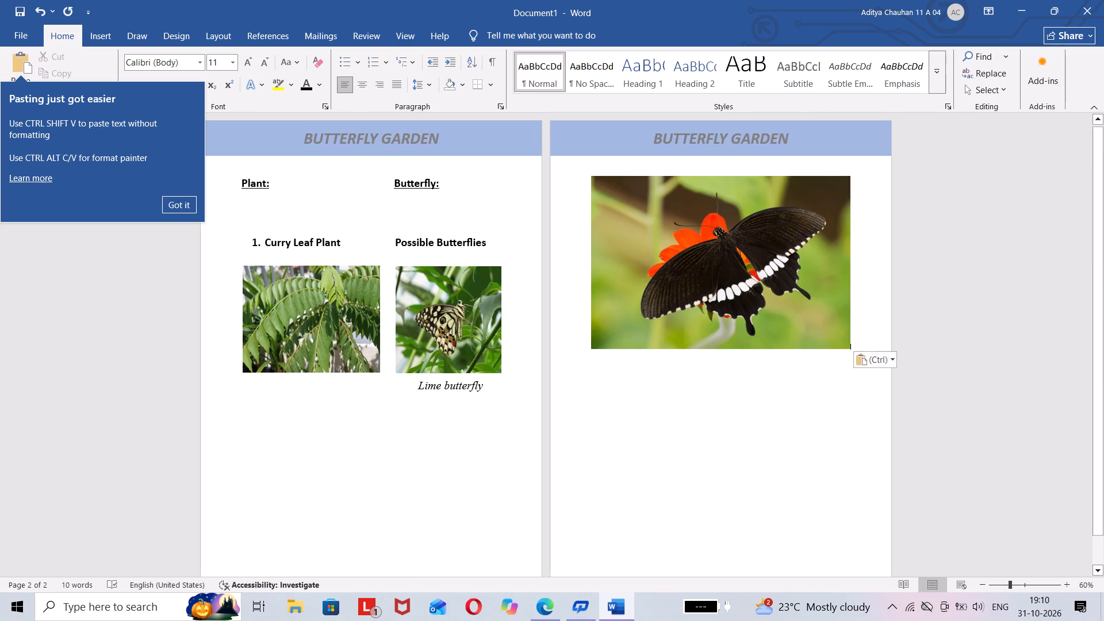
scroll(448, 379, down, 1)
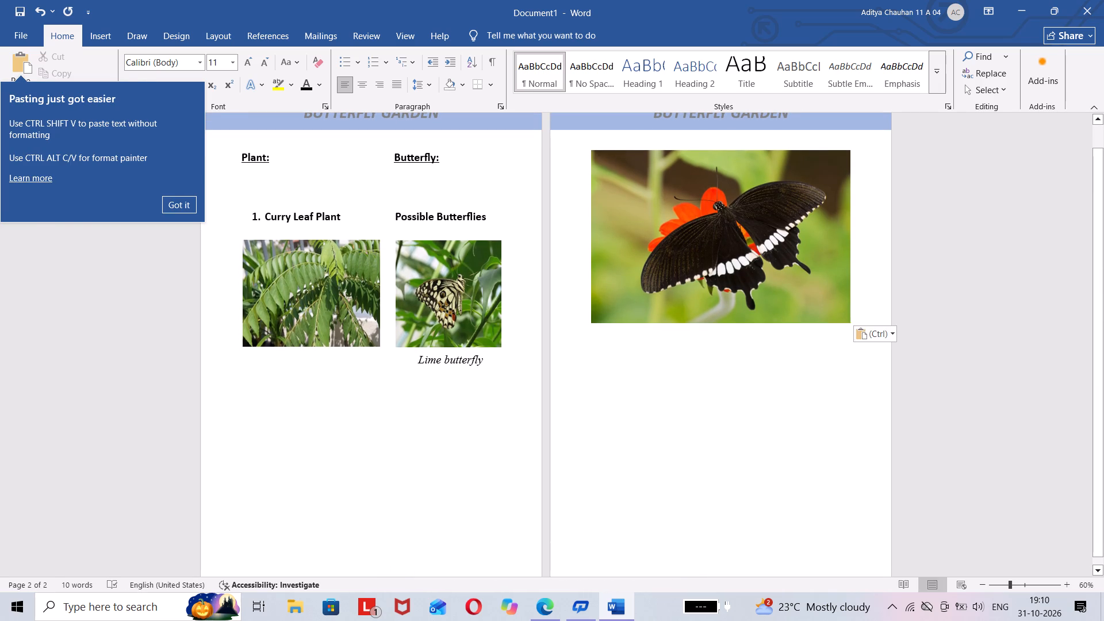
drag(654, 230, 416, 474)
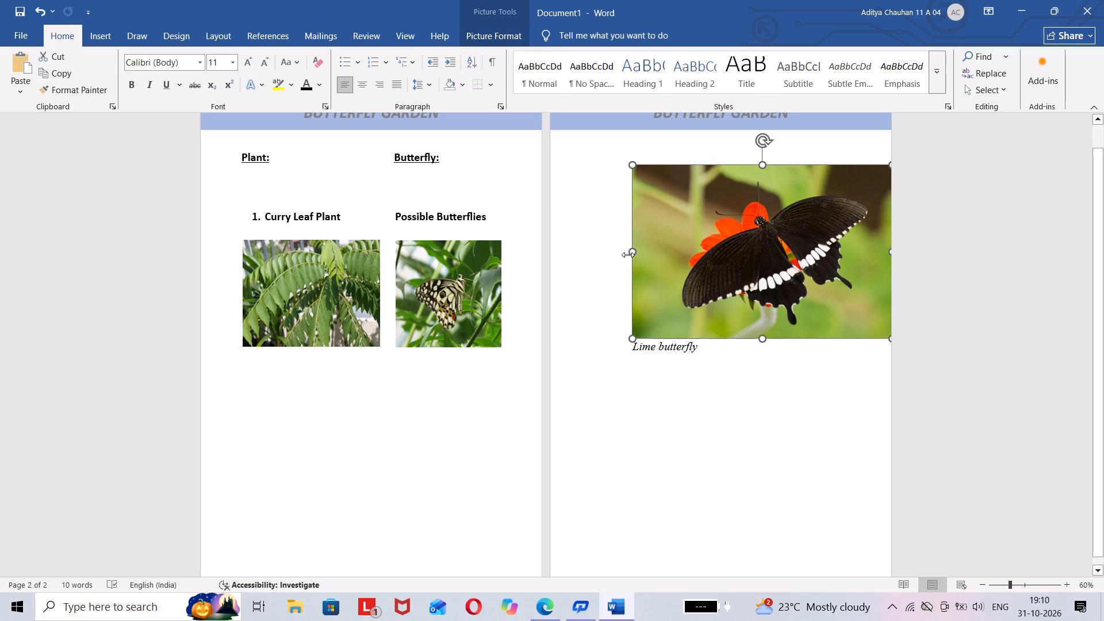
drag(628, 255, 750, 251)
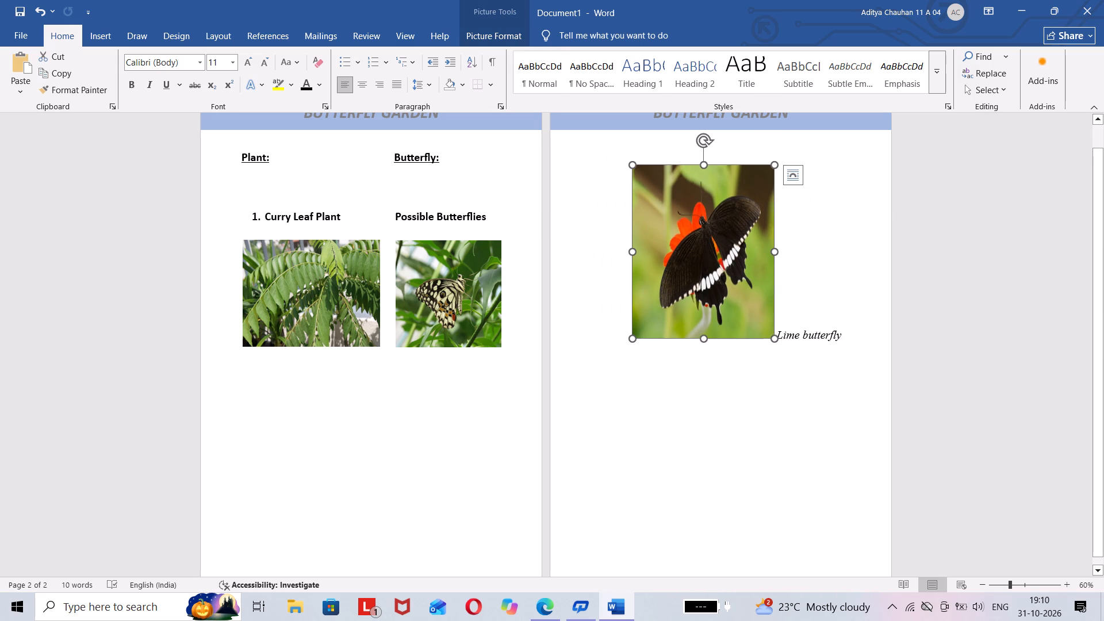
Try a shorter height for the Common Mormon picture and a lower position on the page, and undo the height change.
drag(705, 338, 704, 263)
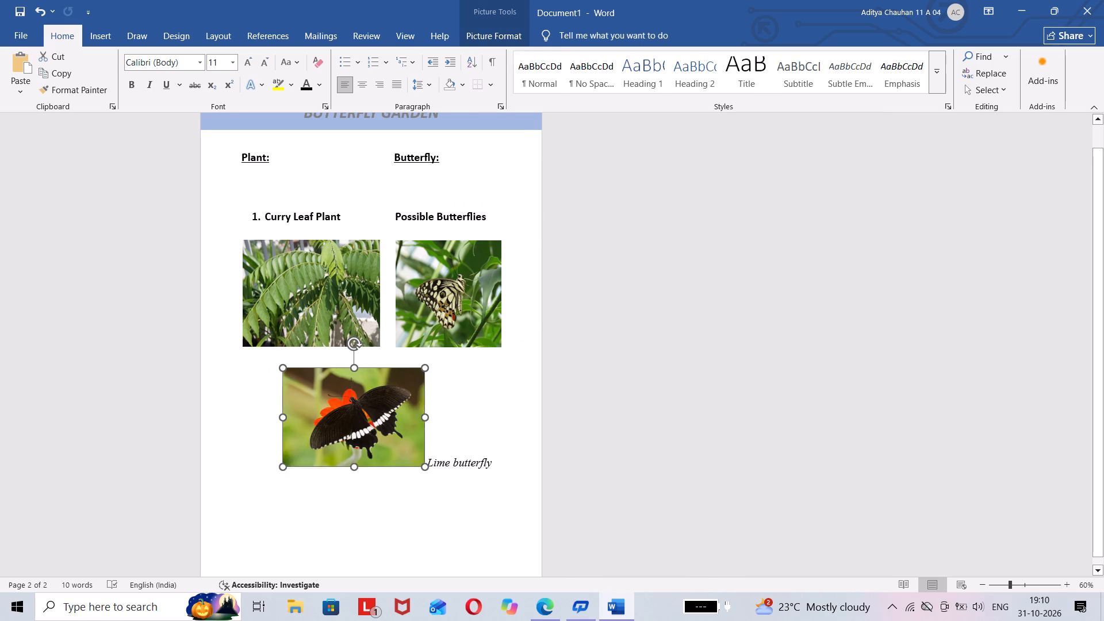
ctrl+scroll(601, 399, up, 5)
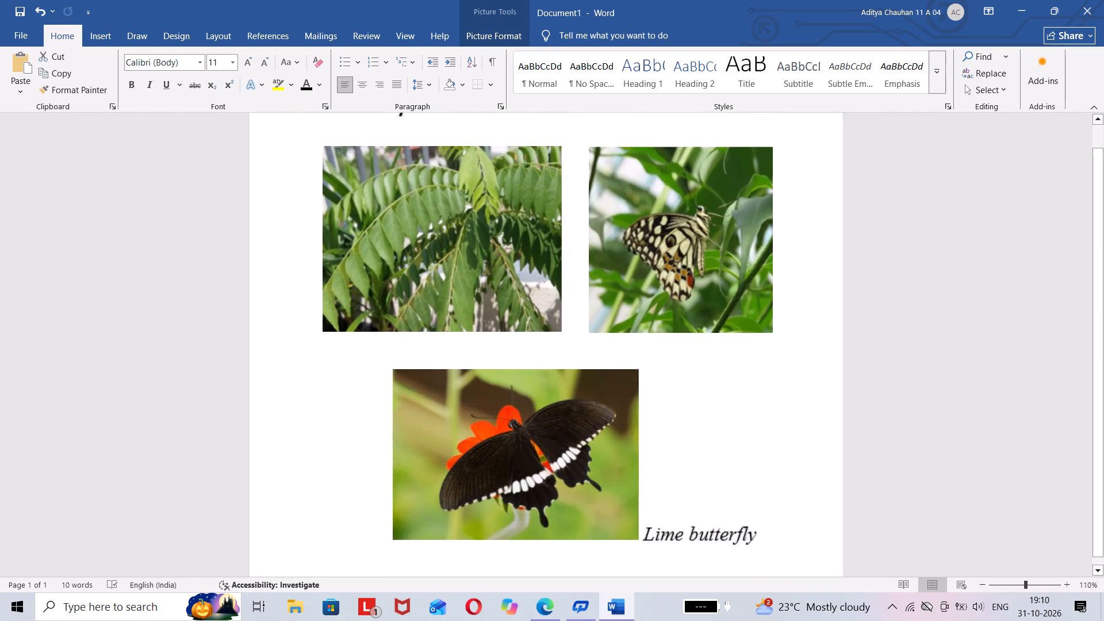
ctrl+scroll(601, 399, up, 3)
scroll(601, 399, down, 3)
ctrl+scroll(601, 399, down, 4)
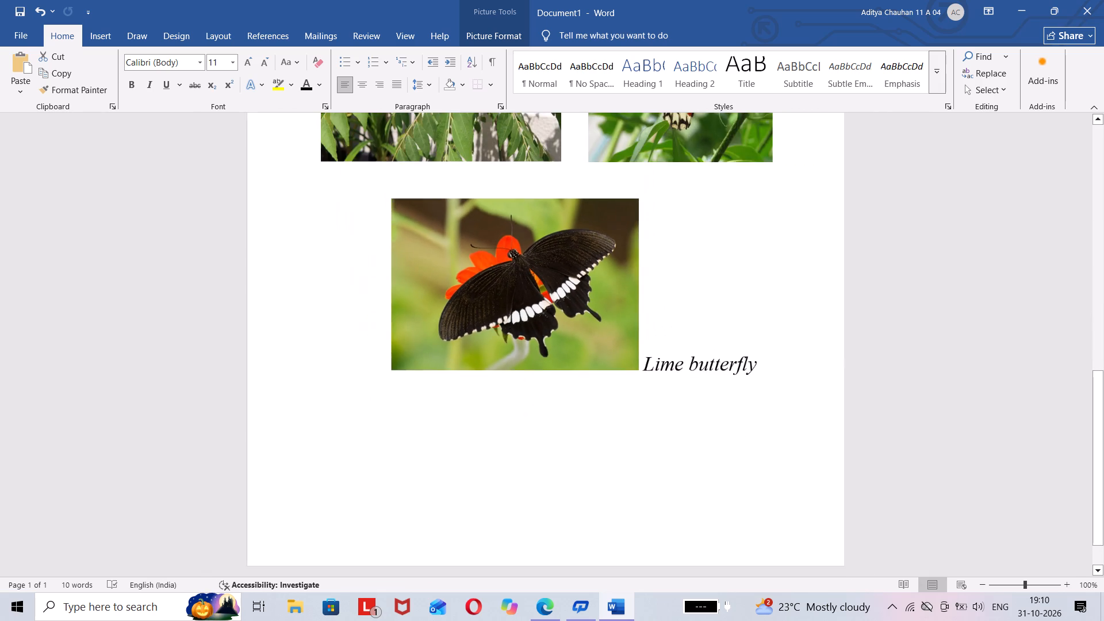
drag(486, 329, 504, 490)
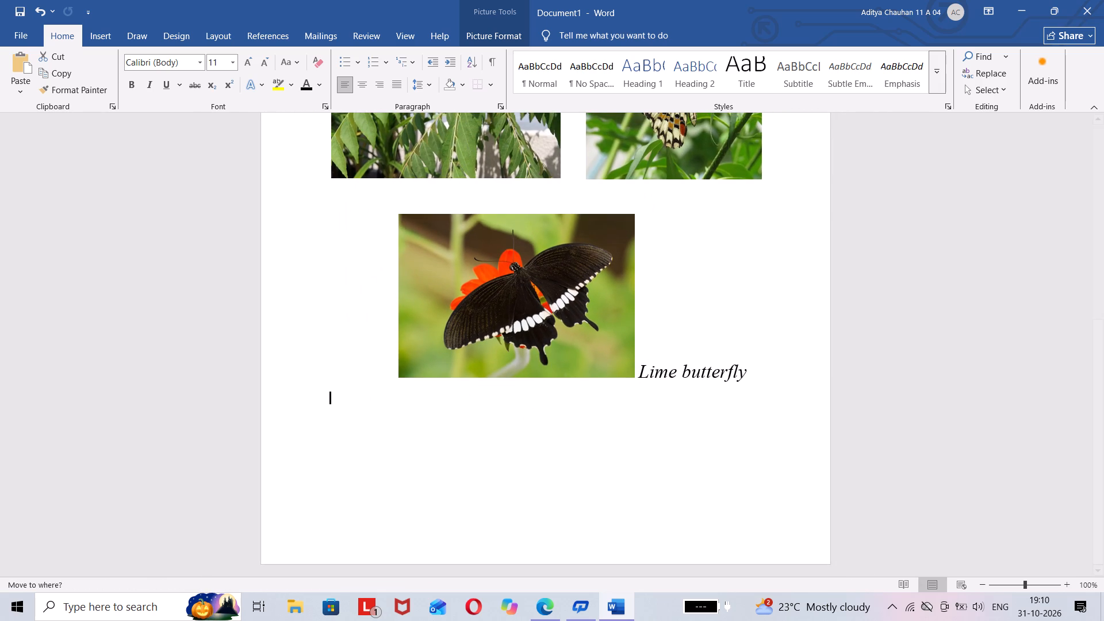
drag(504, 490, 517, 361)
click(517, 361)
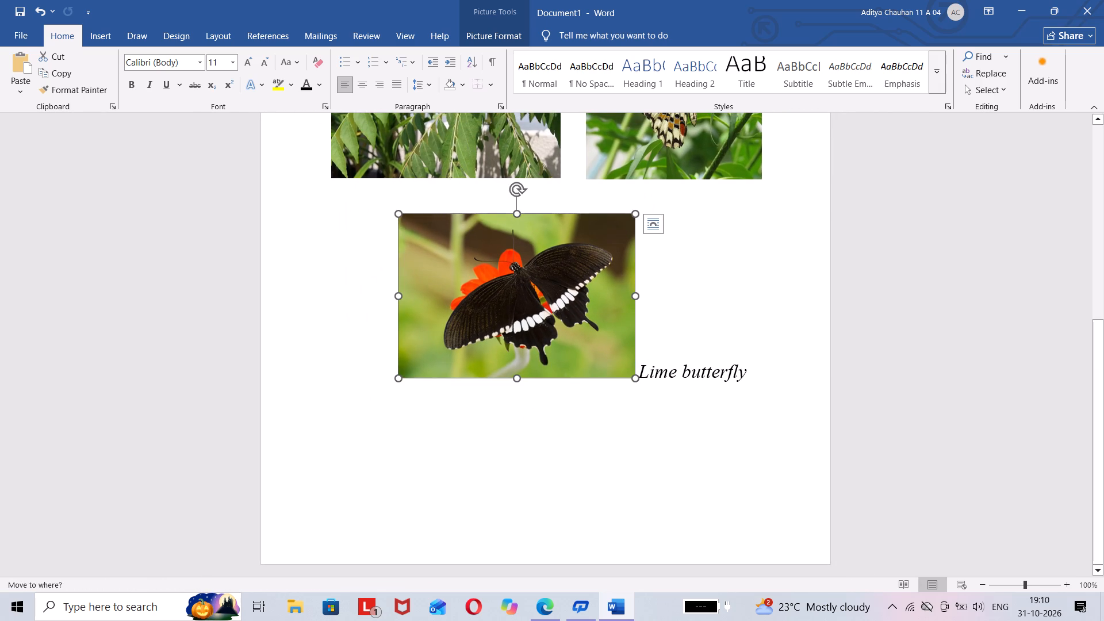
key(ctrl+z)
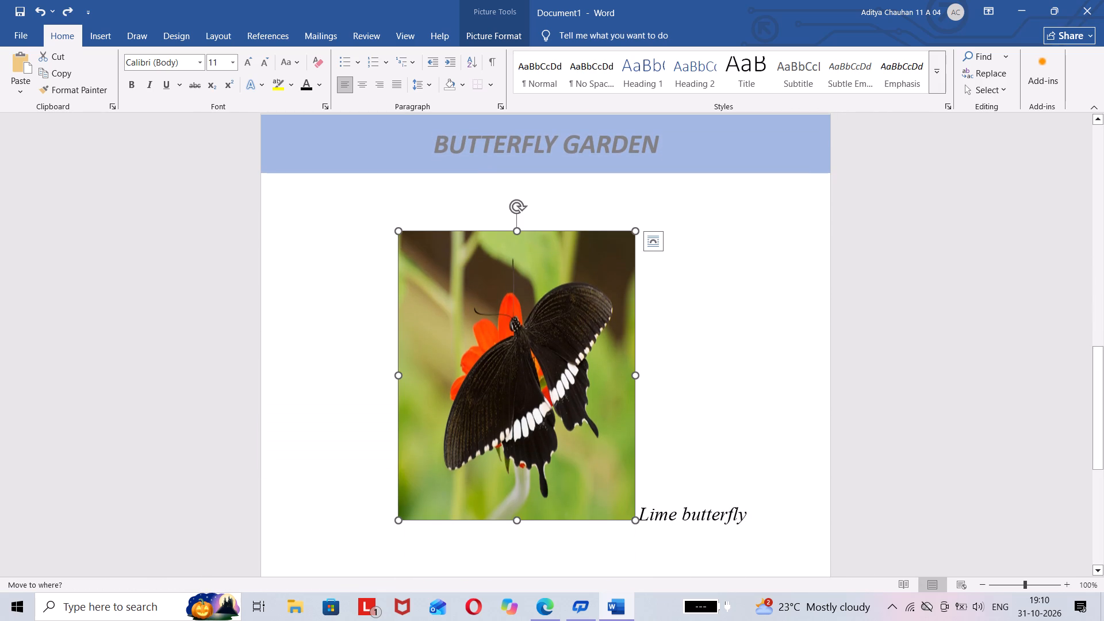
Shrink the Common Mormon picture in height and width to a small, nearly square size.
scroll(637, 294, up, 3)
scroll(637, 294, down, 1)
scroll(637, 294, up, 1)
scroll(637, 294, down, 1)
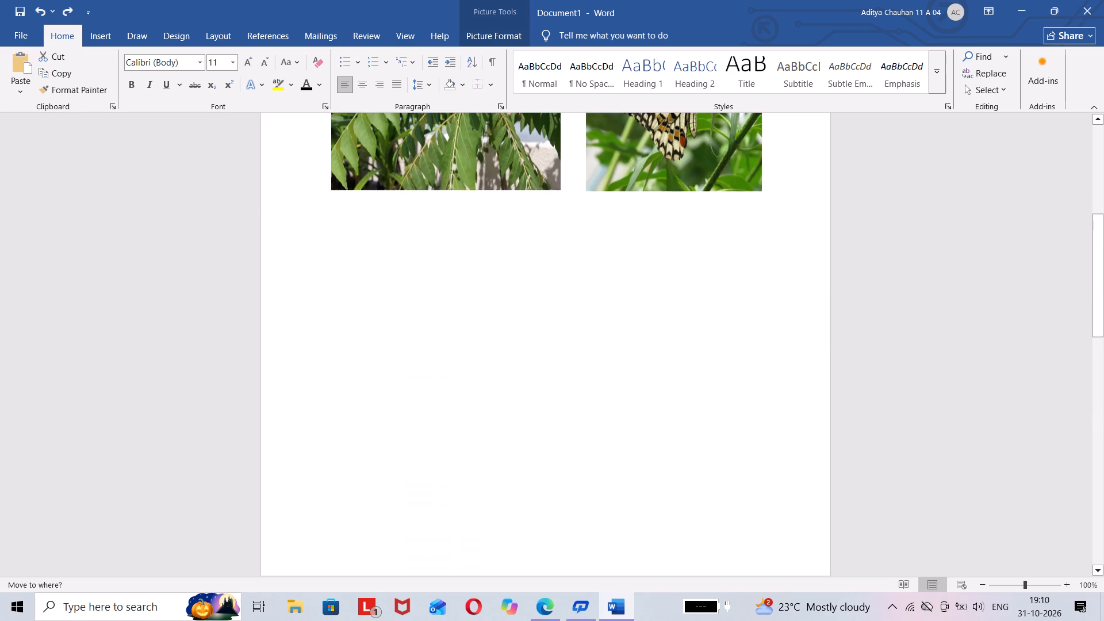
scroll(637, 294, down, 1)
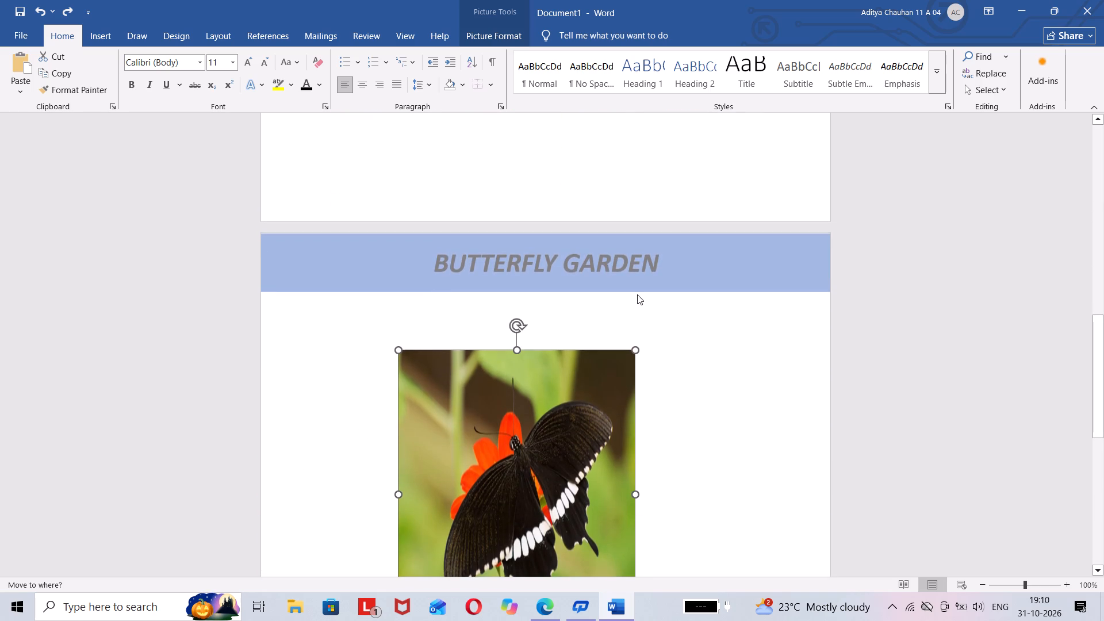
scroll(637, 294, down, 2)
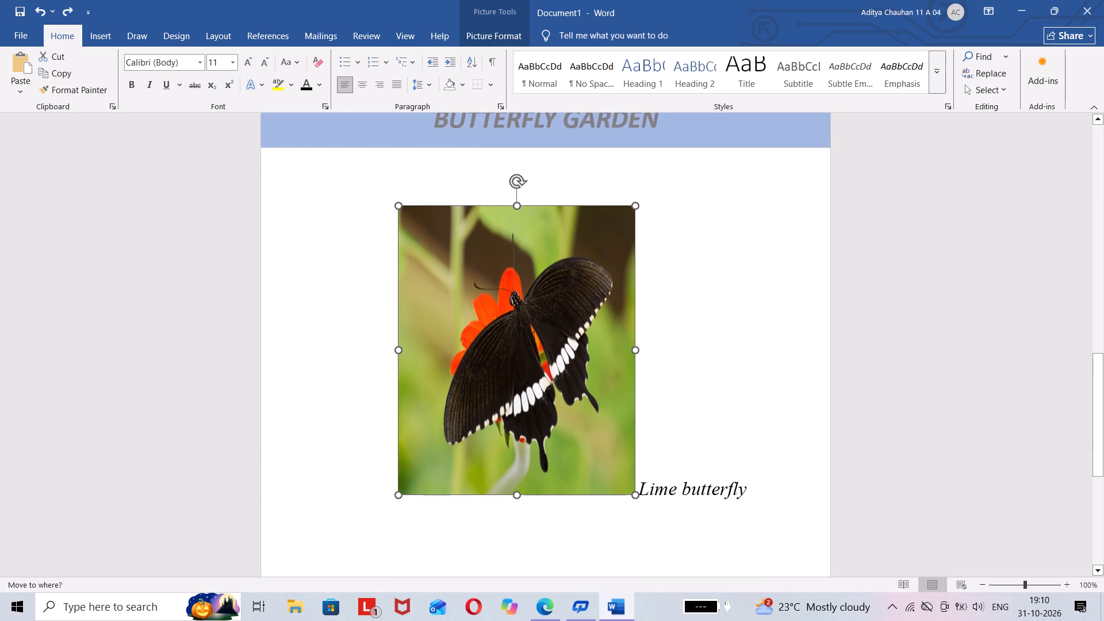
scroll(637, 296, down, 1)
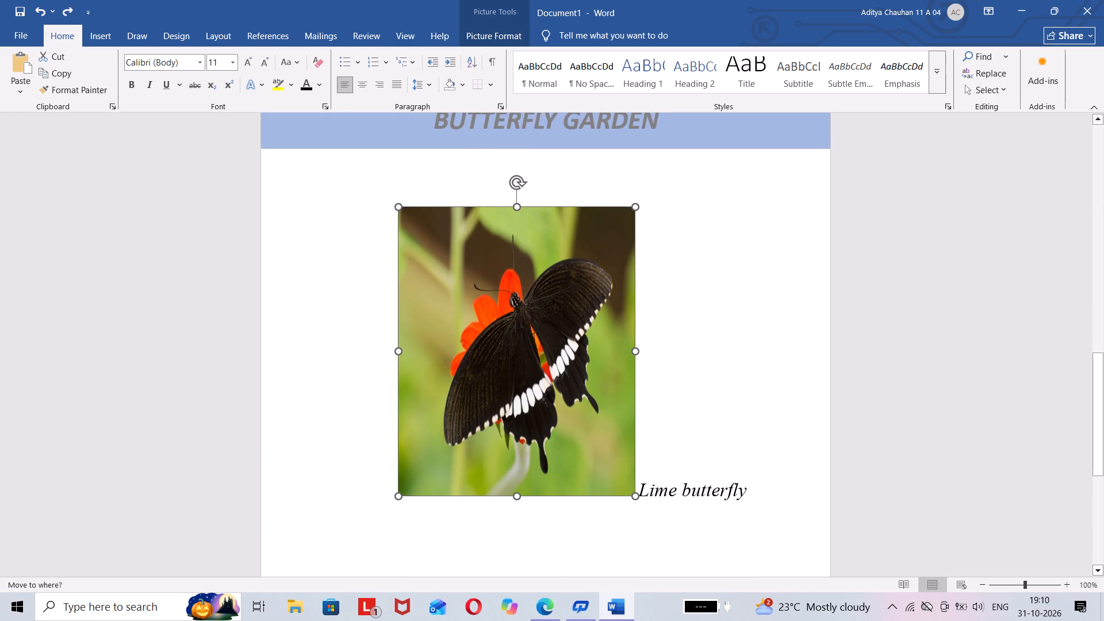
drag(515, 498, 518, 316)
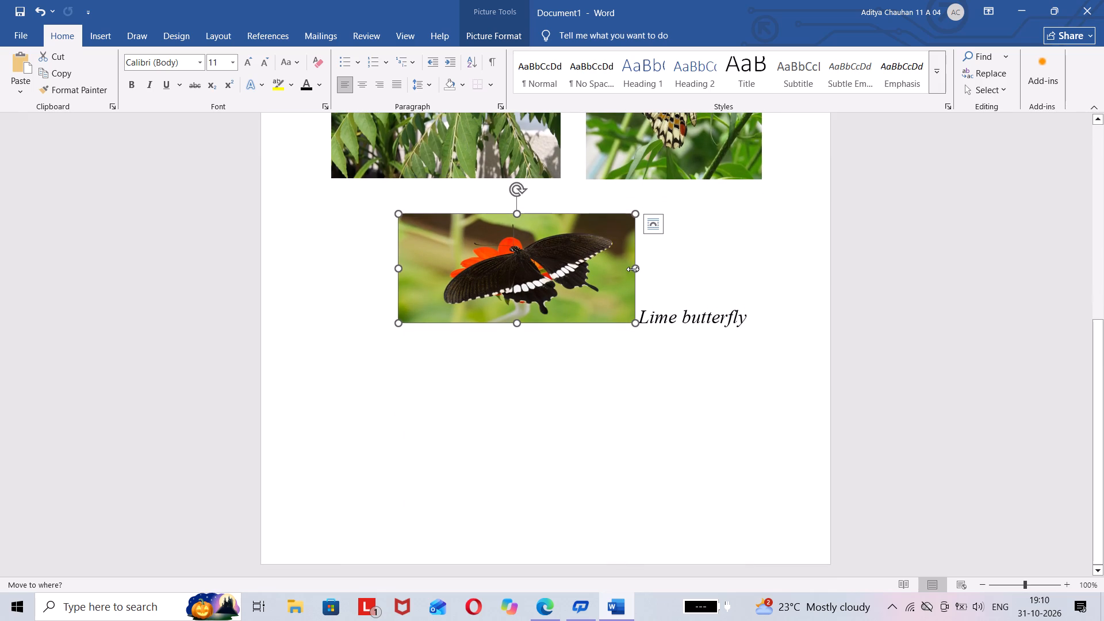
drag(635, 272, 521, 279)
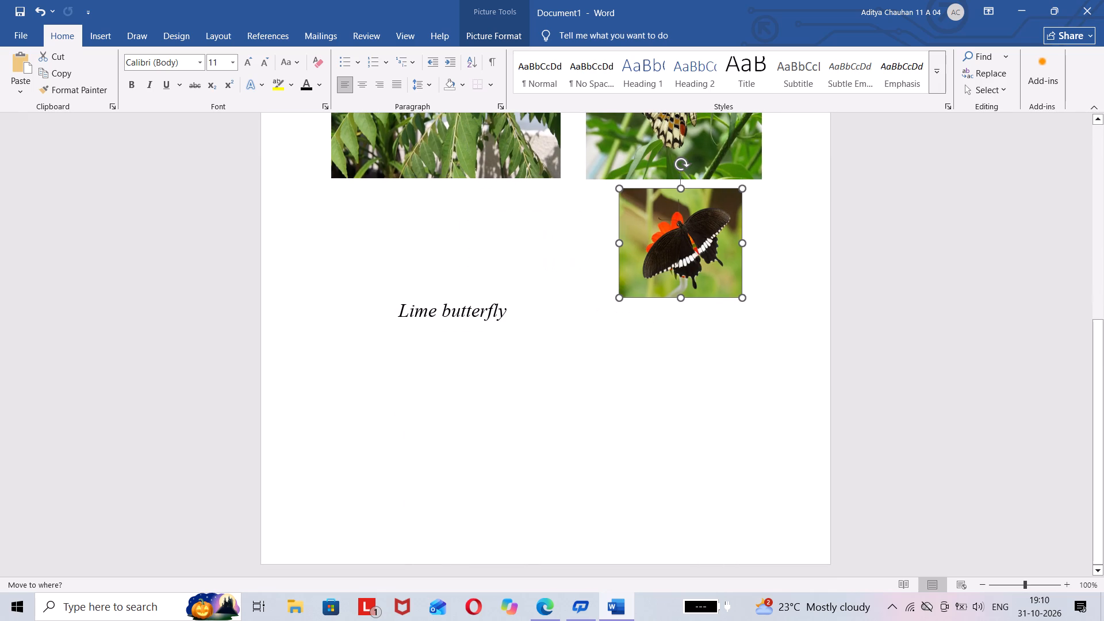
Set the Common Mormon picture's text wrapping to In Front of Text.
drag(668, 270, 666, 321)
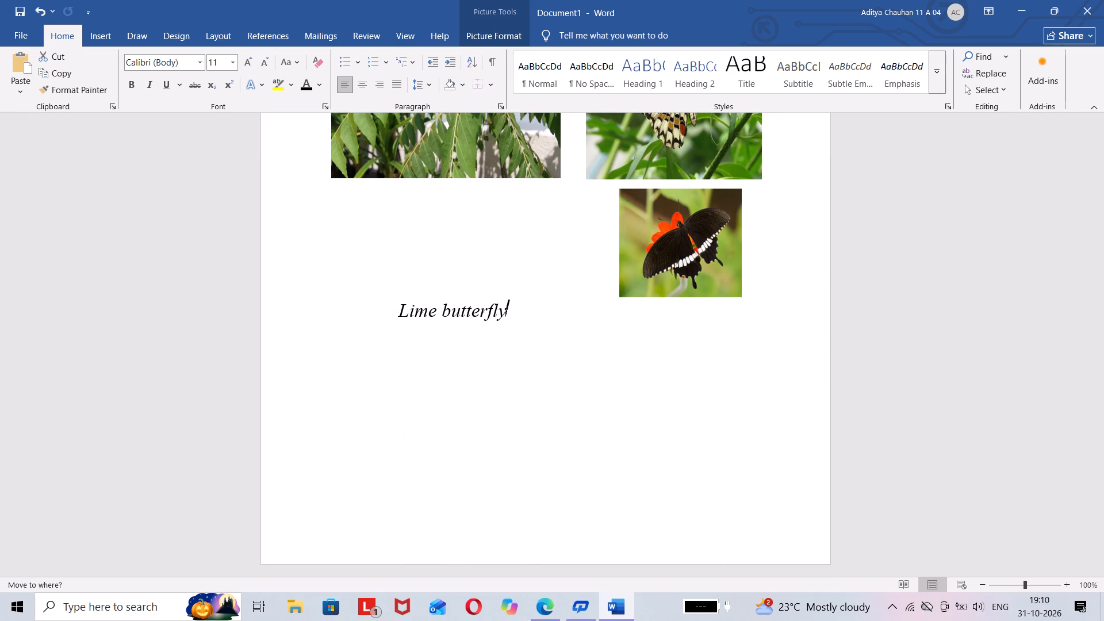
drag(666, 321, 668, 259)
click(668, 259)
click(761, 204)
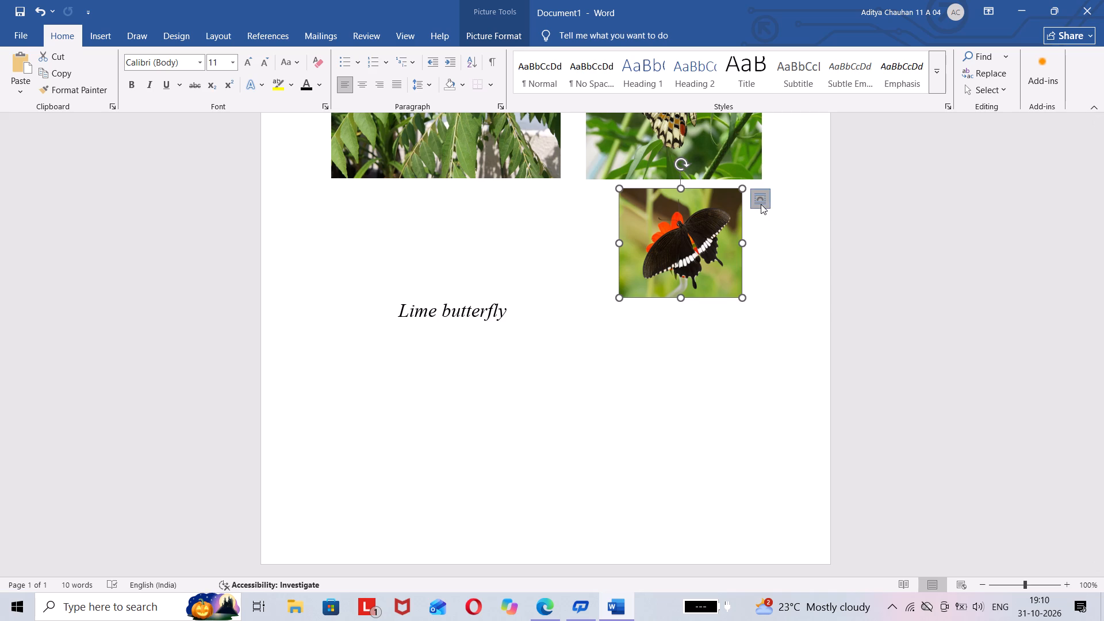
click(856, 328)
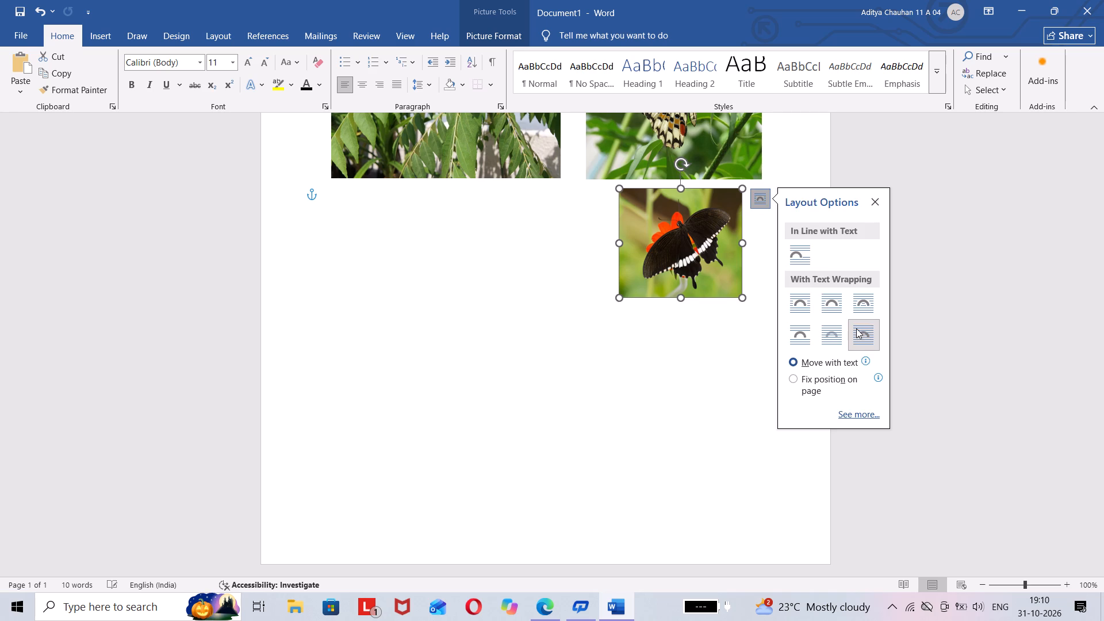
Move the Common Mormon picture below the "Lime butterfly" caption, leaving a gap beneath the text.
drag(691, 266, 688, 394)
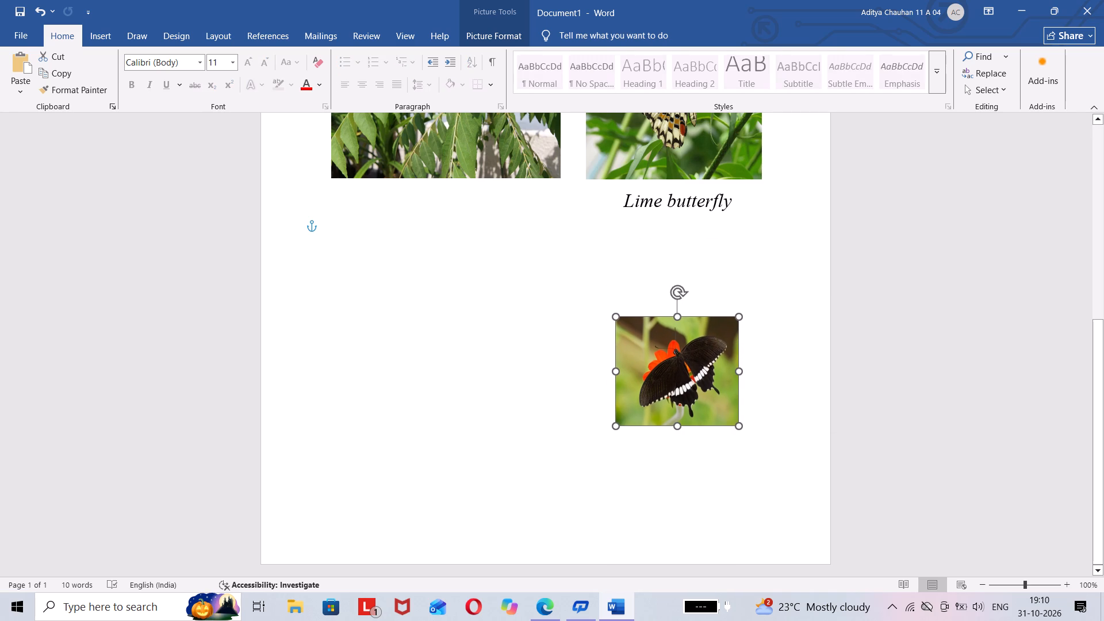
drag(688, 394, 687, 393)
ctrl+scroll(687, 393, up, 3)
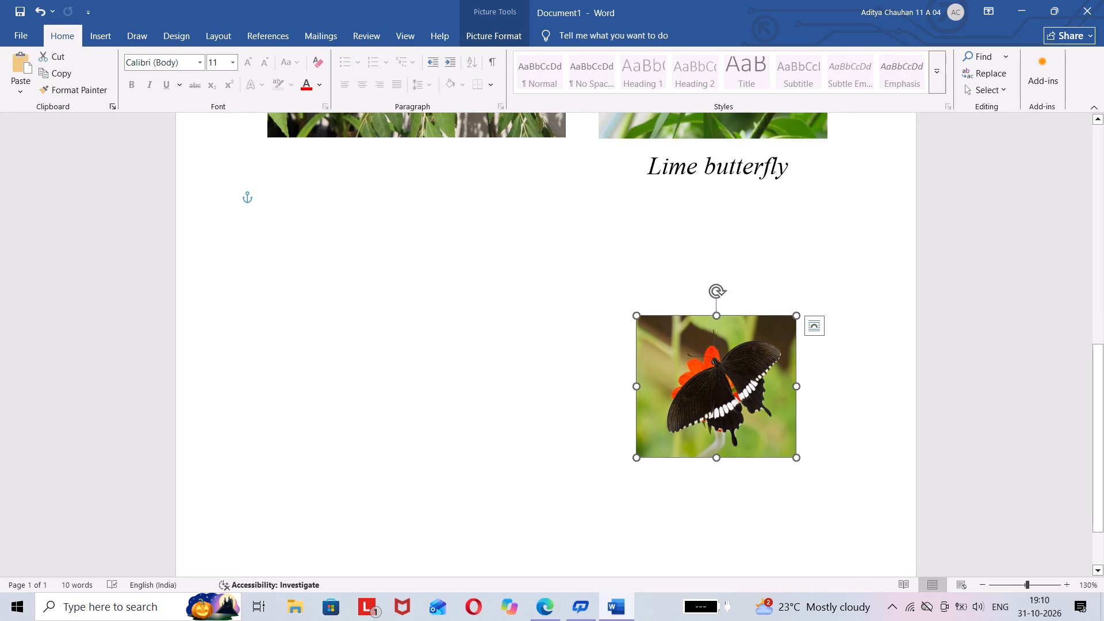
ctrl+scroll(687, 393, down, 2)
drag(667, 366, 659, 326)
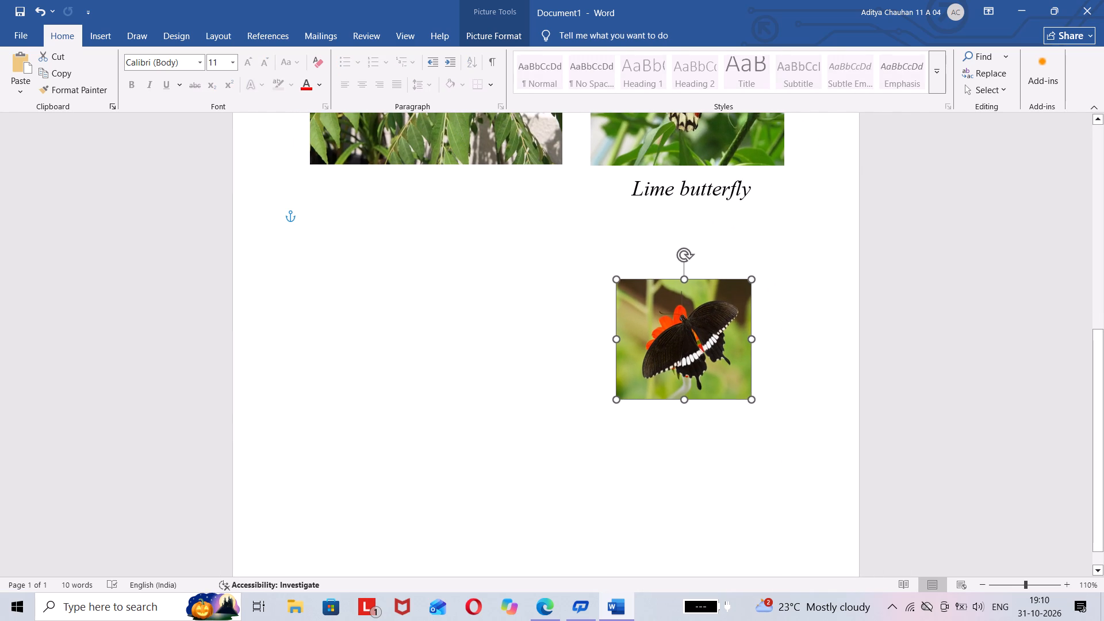
drag(659, 326, 659, 310)
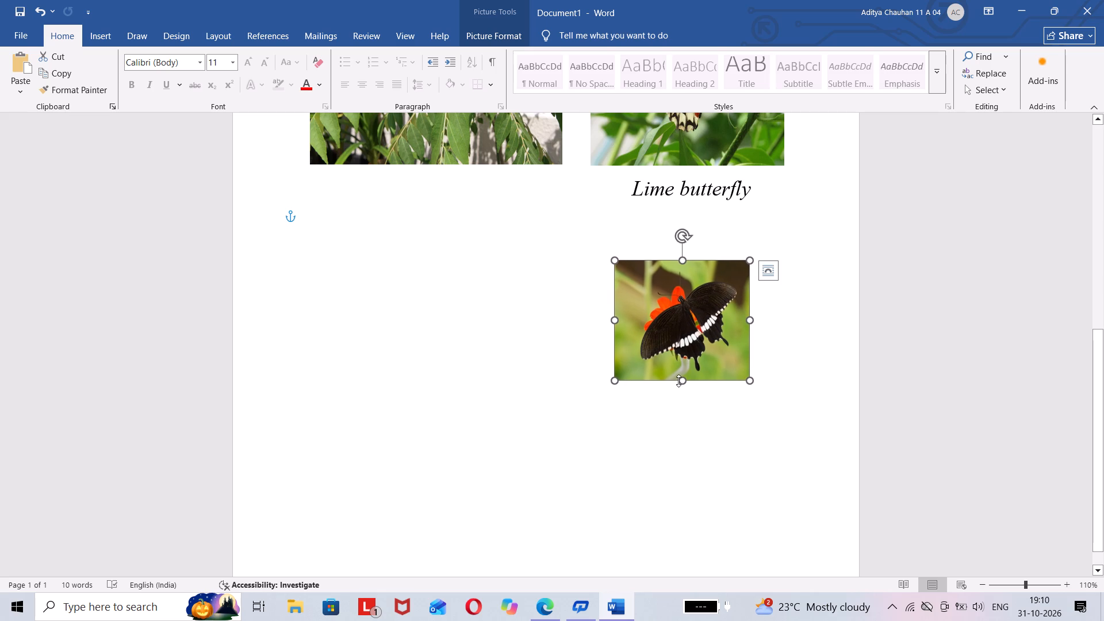
Enlarge the Common Mormon picture in height and width to roughly the size of the lime butterfly picture, and deselect it.
drag(684, 378, 685, 382)
drag(685, 382, 688, 481)
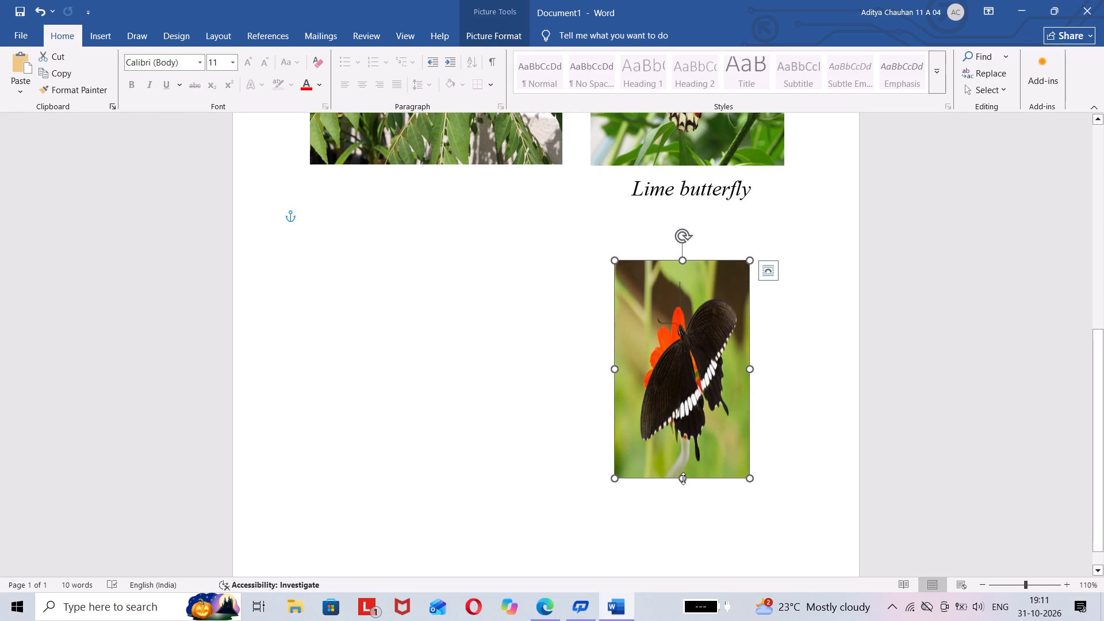
drag(683, 479, 684, 455)
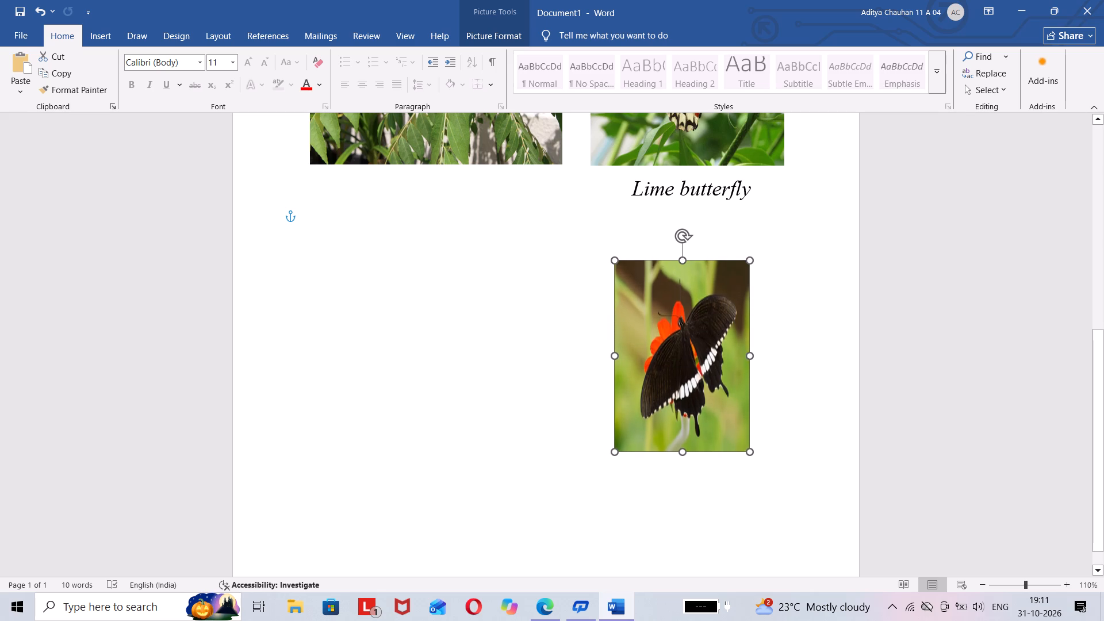
drag(684, 455, 692, 458)
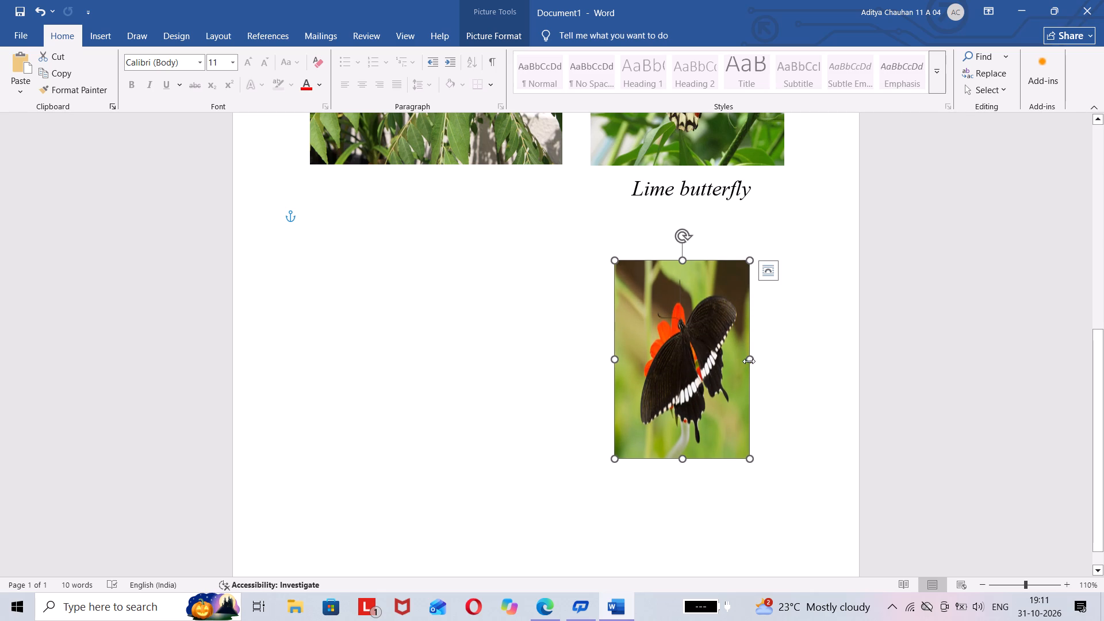
drag(750, 359, 788, 367)
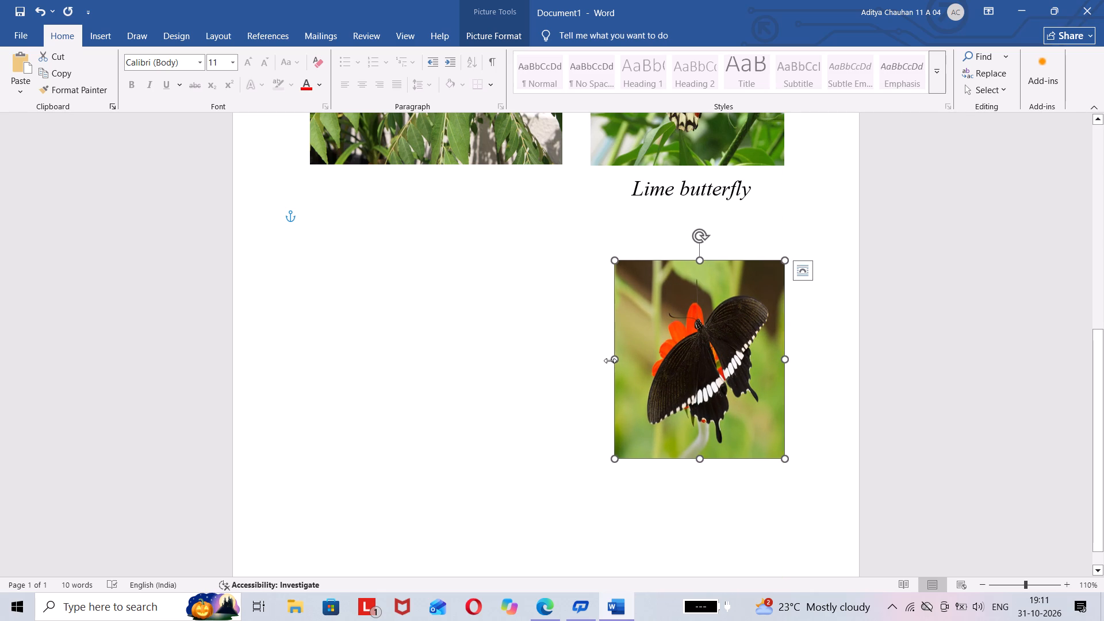
drag(614, 361, 597, 361)
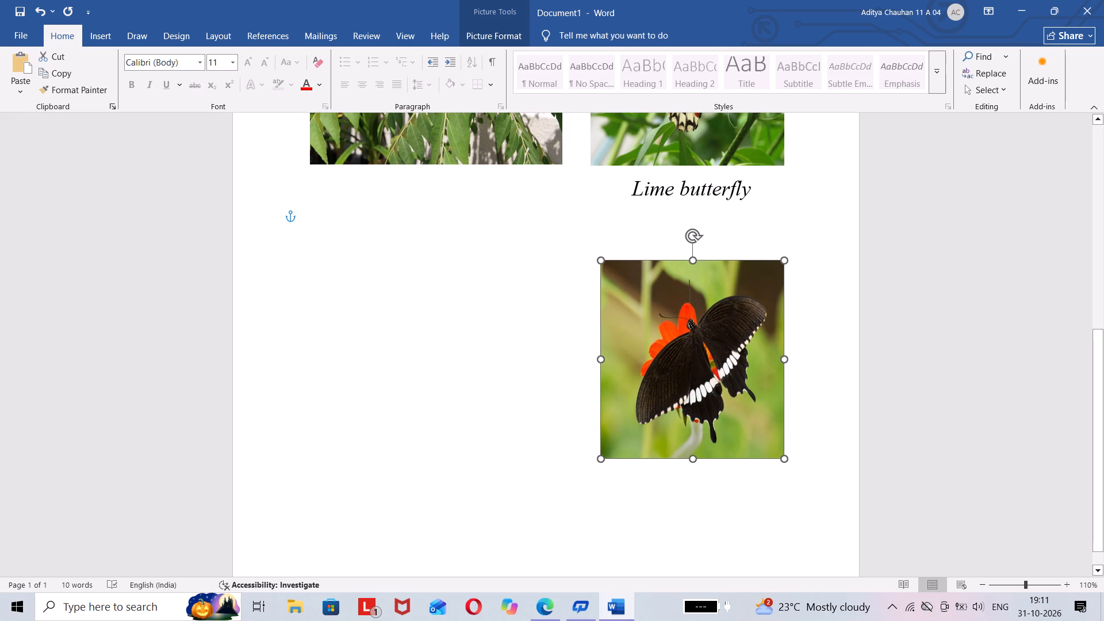
drag(597, 361, 596, 358)
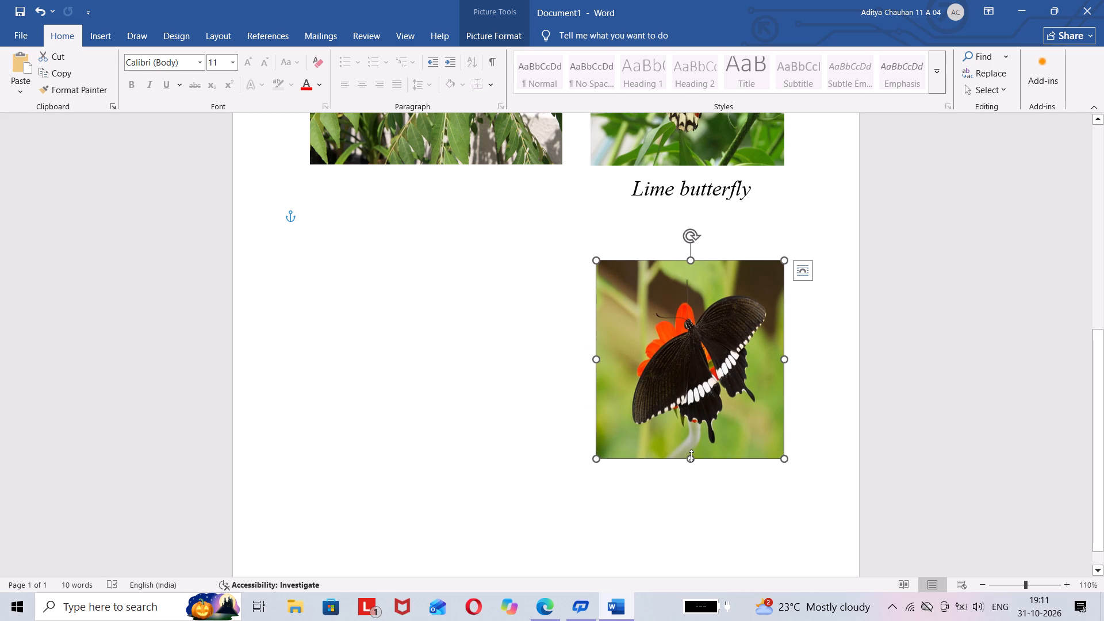
ctrl+scroll(700, 344, down, 3)
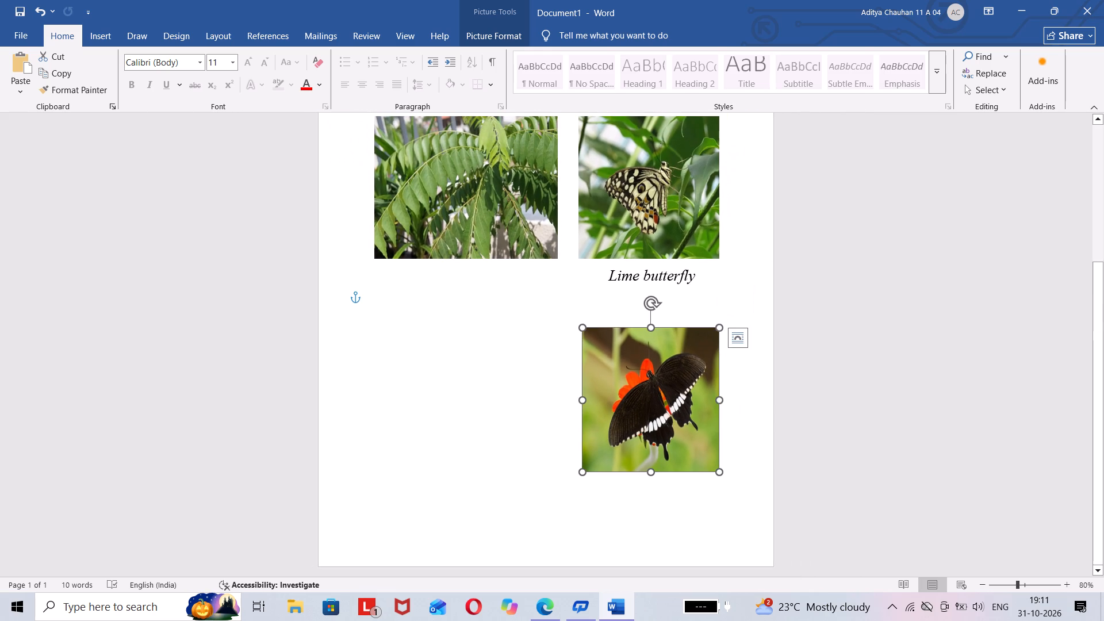
click(531, 340)
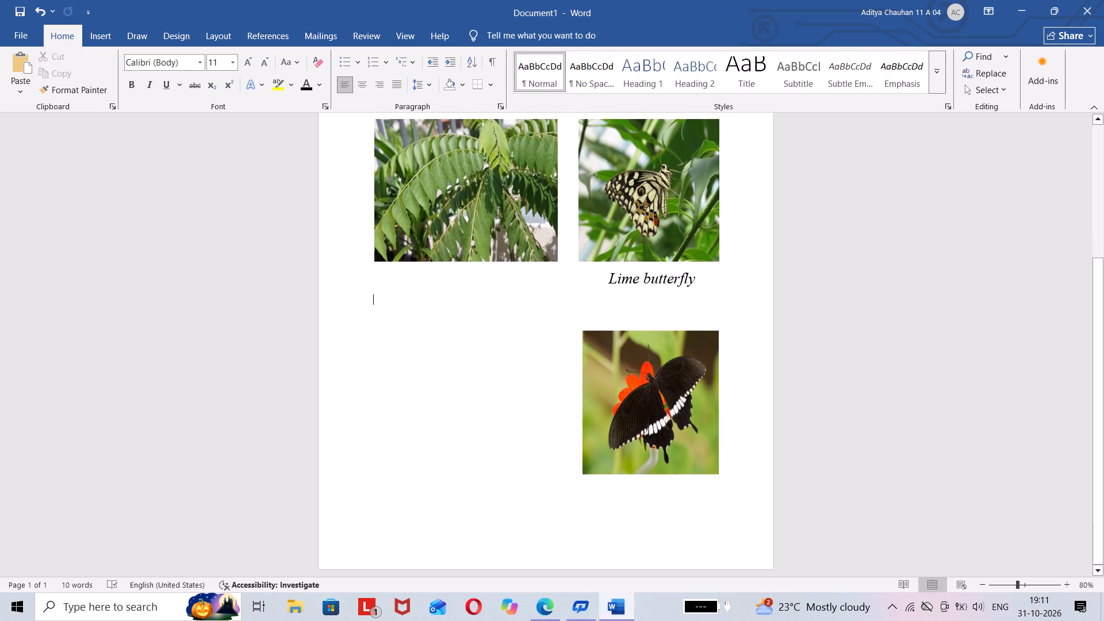
Check the size and alignment of the plant and butterfly pictures across the whole page.
ctrl+scroll(539, 388, up, 6)
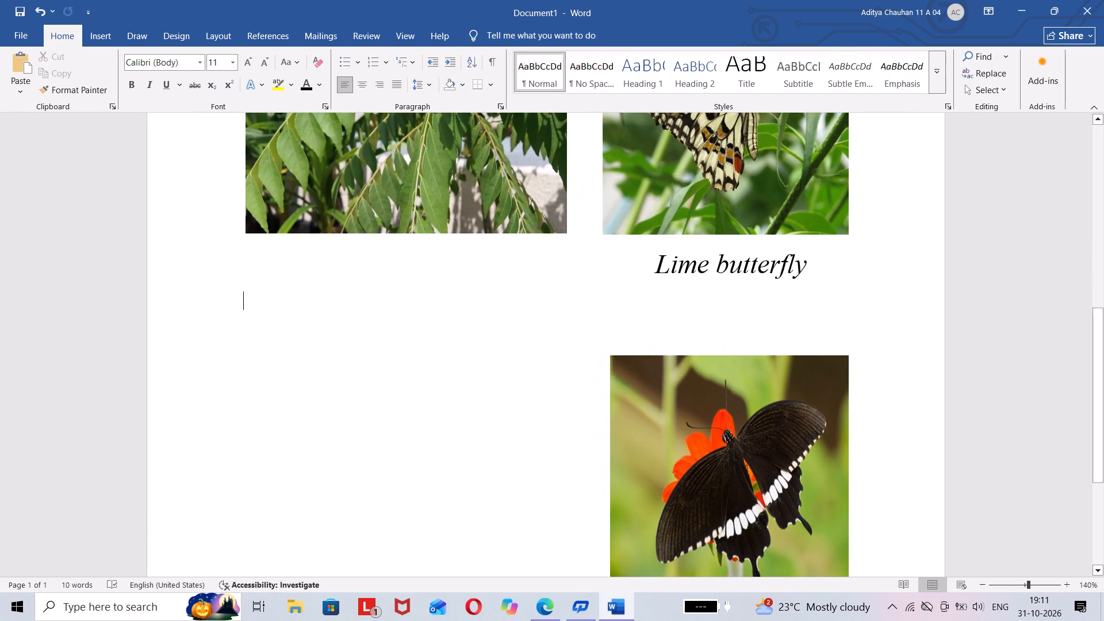
scroll(612, 388, down, 1)
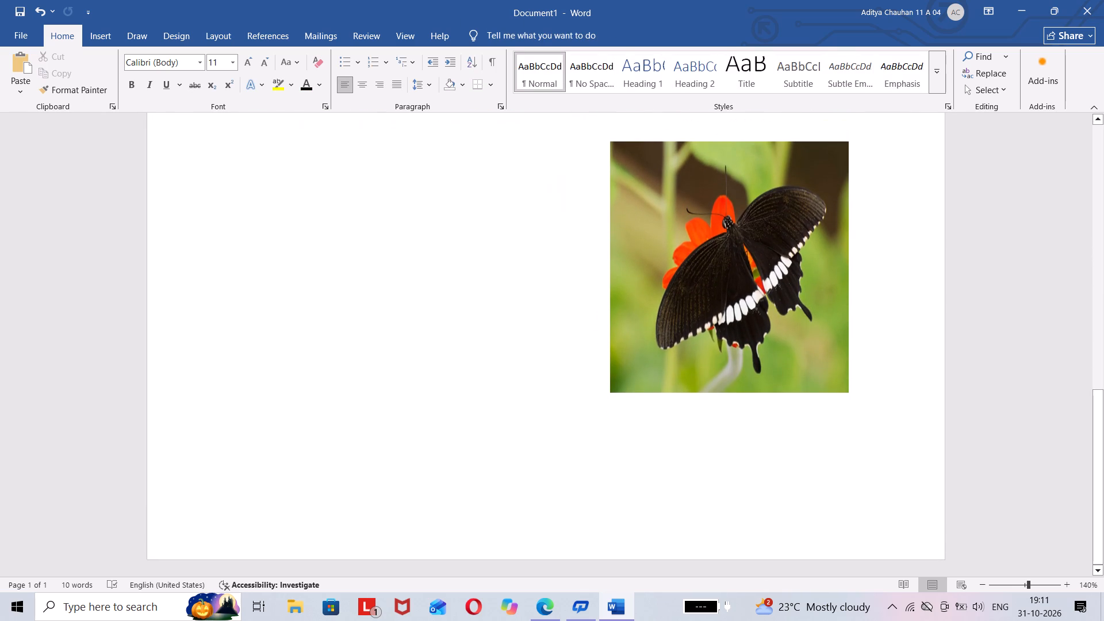
scroll(612, 388, down, 1)
ctrl+scroll(612, 388, down, 7)
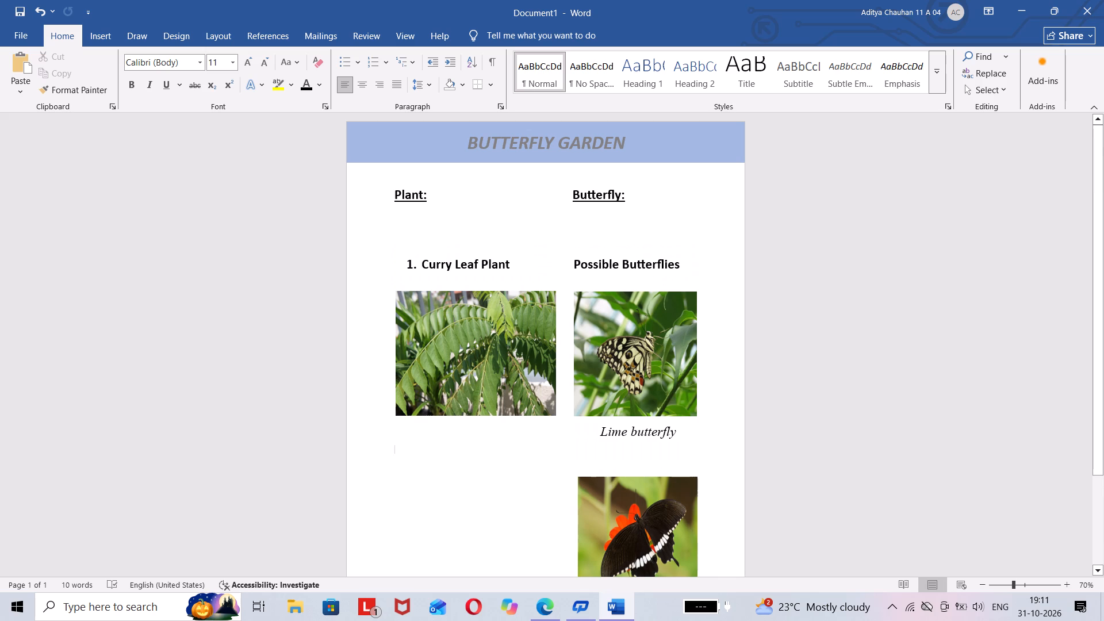
scroll(582, 463, down, 1)
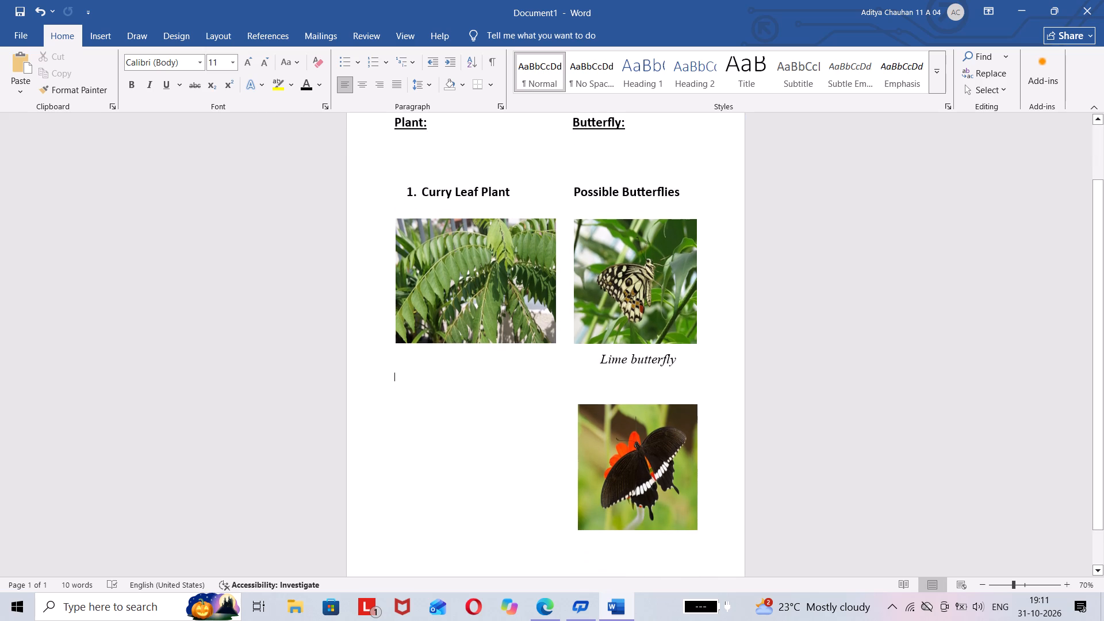
scroll(609, 480, down, 5)
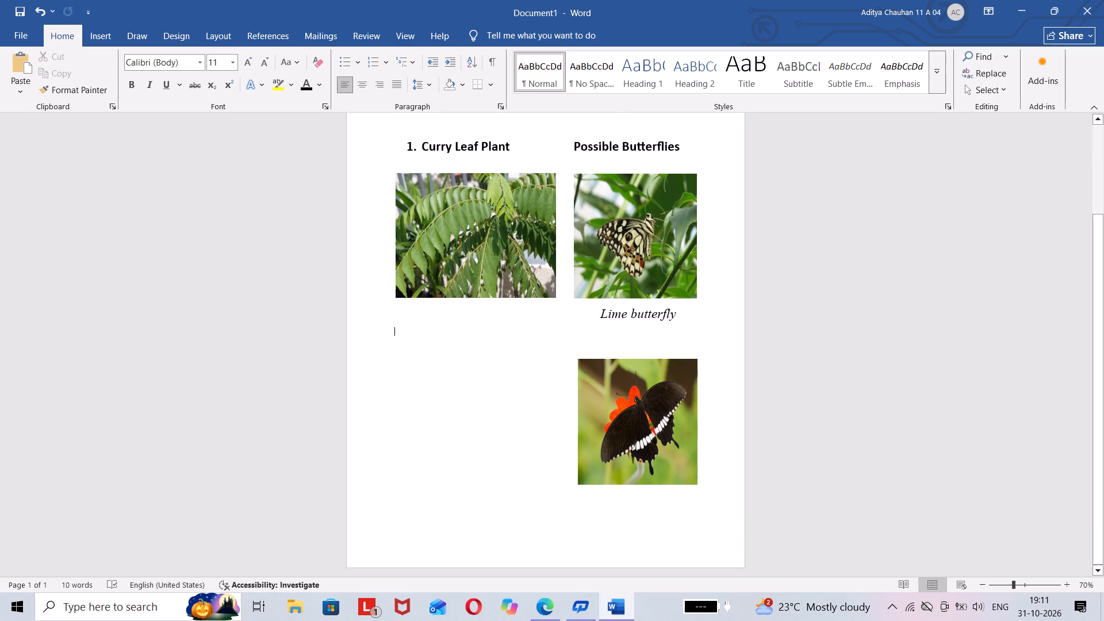
scroll(621, 281, up, 2)
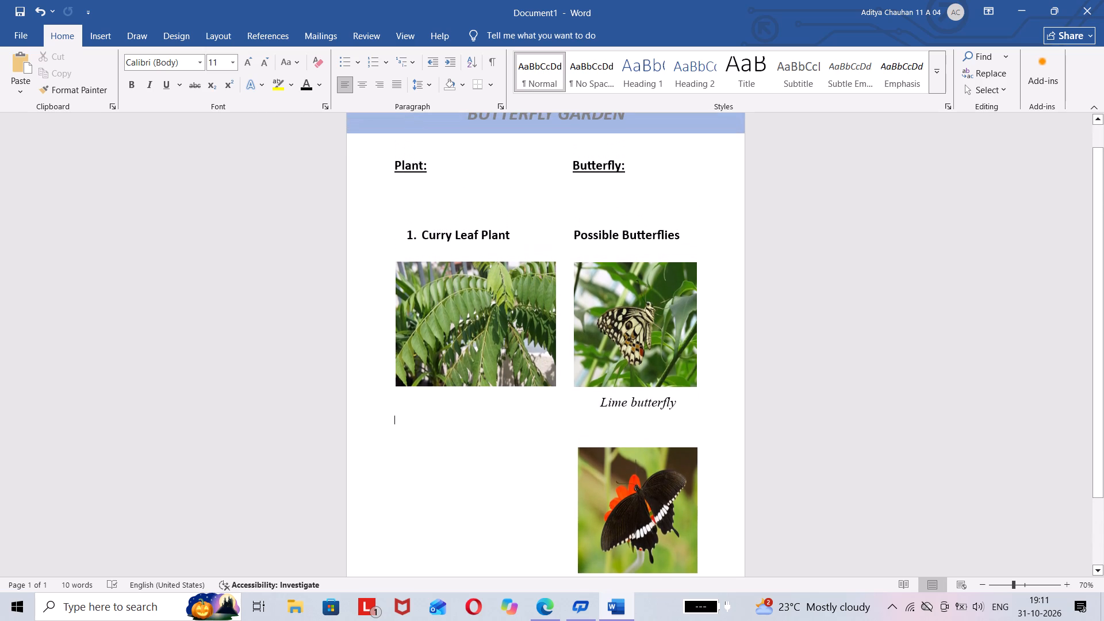
scroll(621, 281, up, 1)
Slightly reduce the height of the lime butterfly picture under "Possible Butterflies".
click(628, 299)
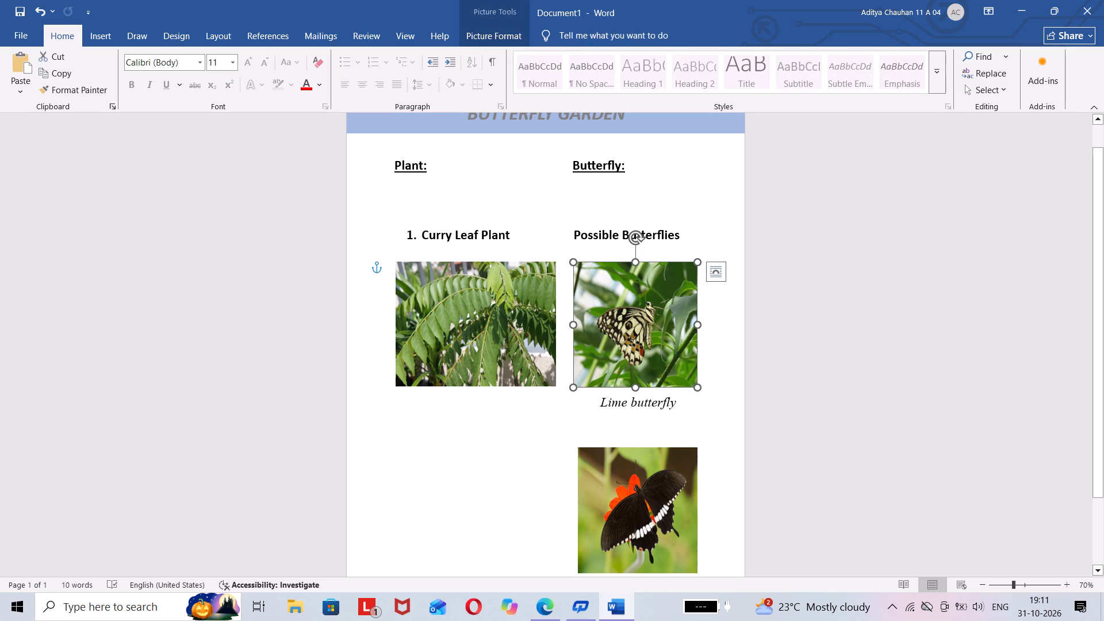
drag(634, 388, 631, 379)
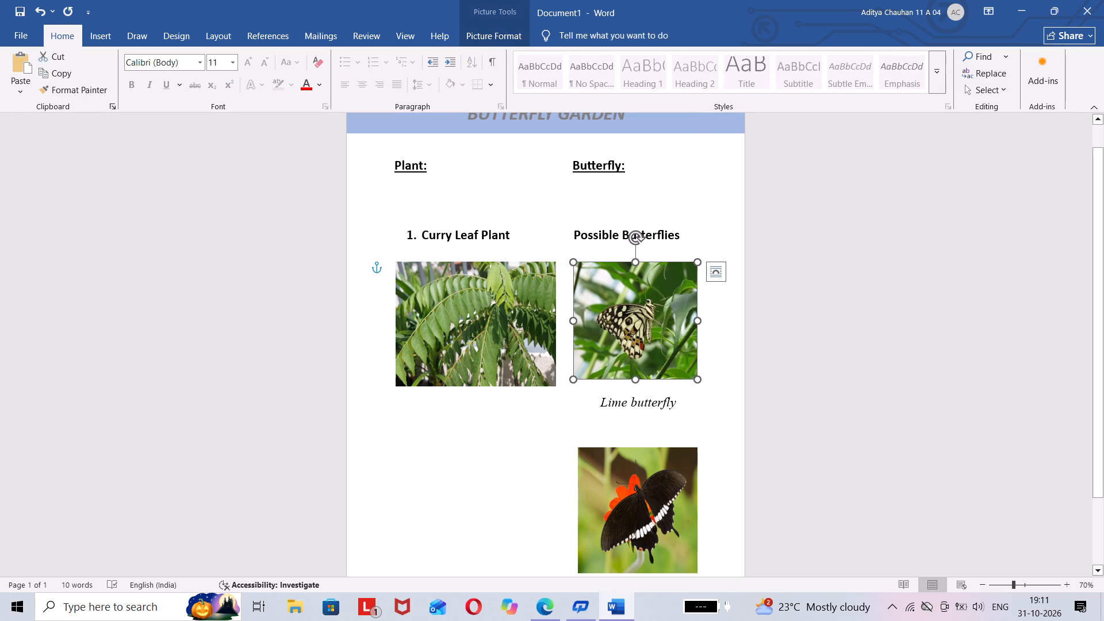
Move the Common Mormon picture up close beneath the "Lime butterfly" caption and reduce its height by about a quarter.
drag(641, 478, 634, 455)
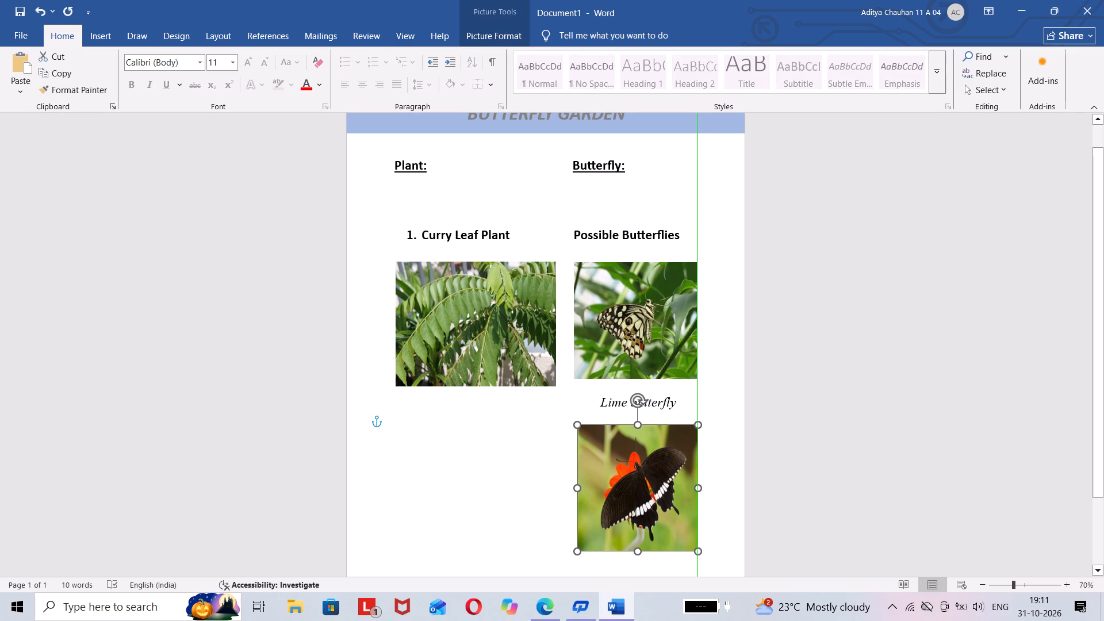
drag(634, 455, 635, 455)
drag(637, 553, 639, 534)
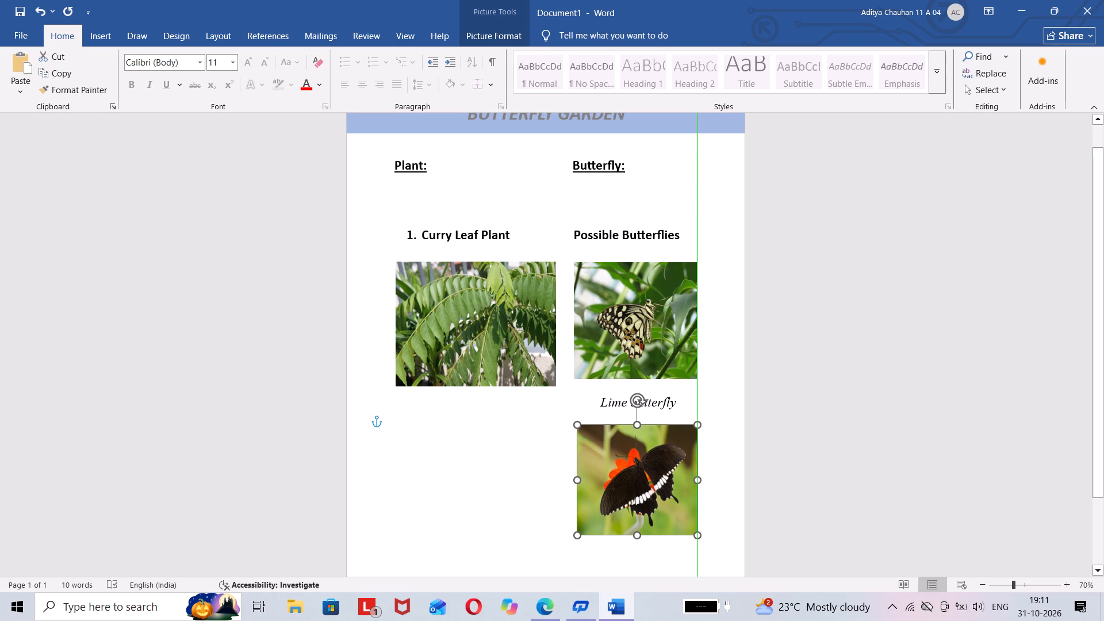
drag(639, 534, 639, 514)
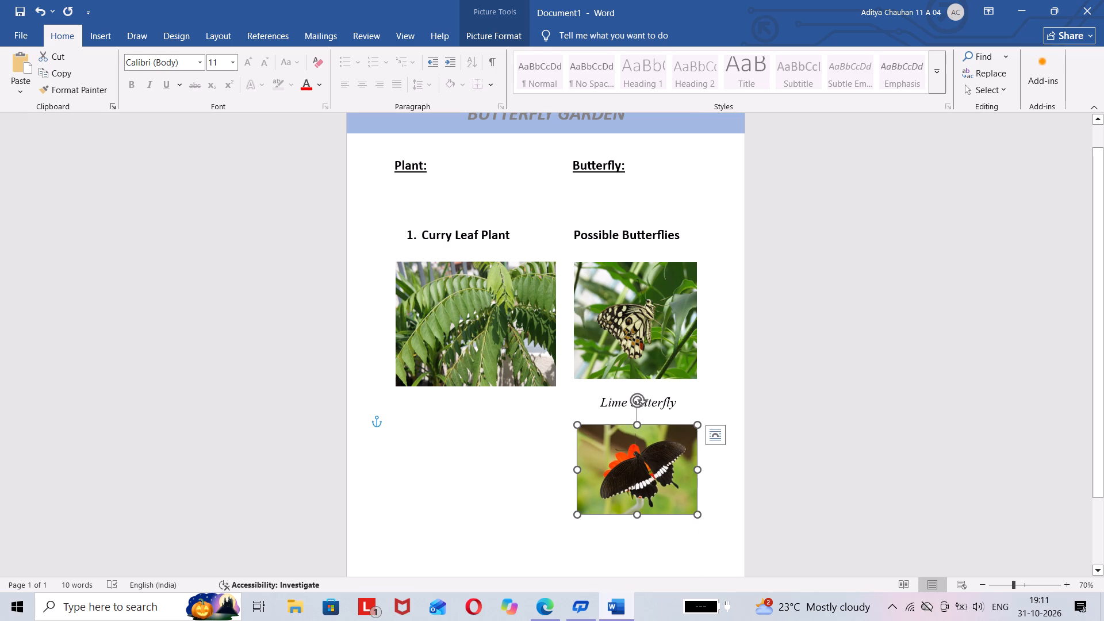
Reduce the height of the curry leaf plant picture to nearly match the lime butterfly picture beside it.
click(635, 359)
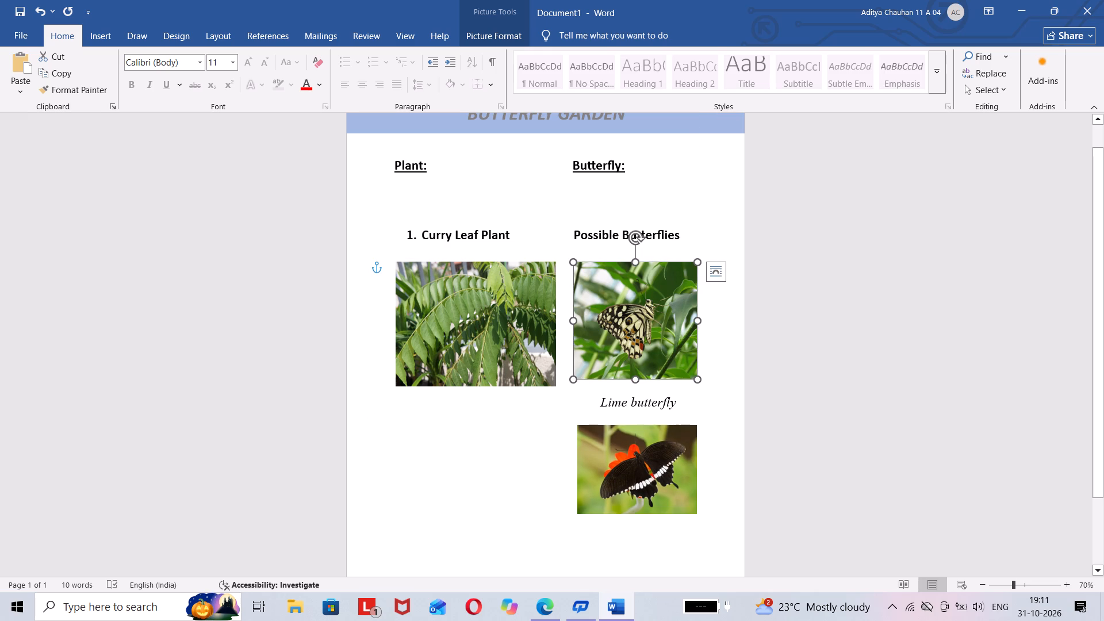
click(440, 363)
drag(477, 388, 475, 366)
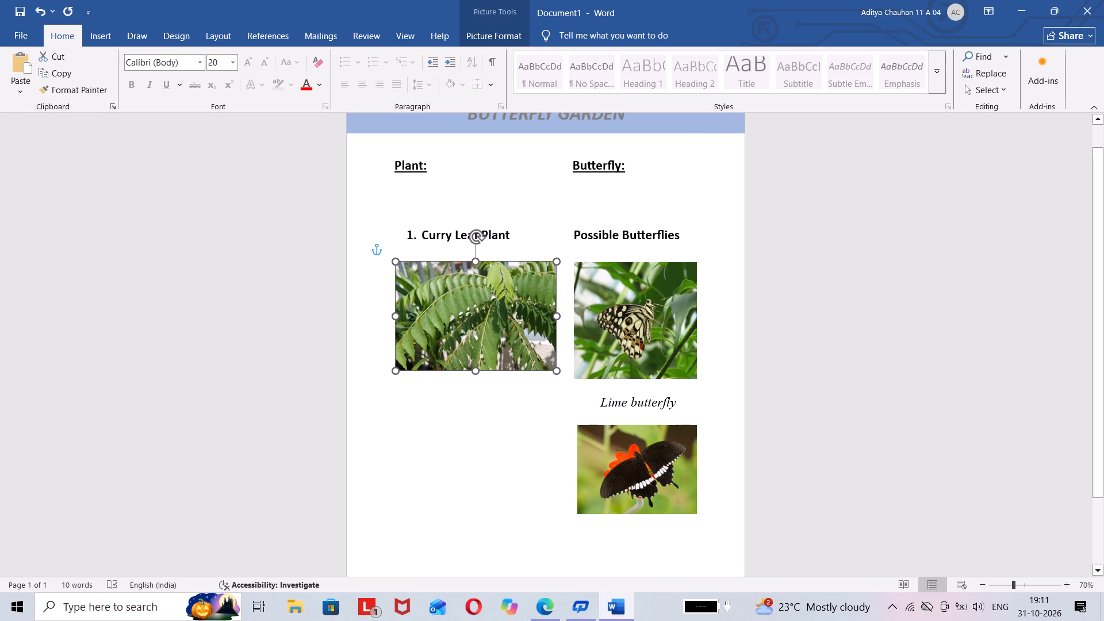
drag(475, 366, 470, 374)
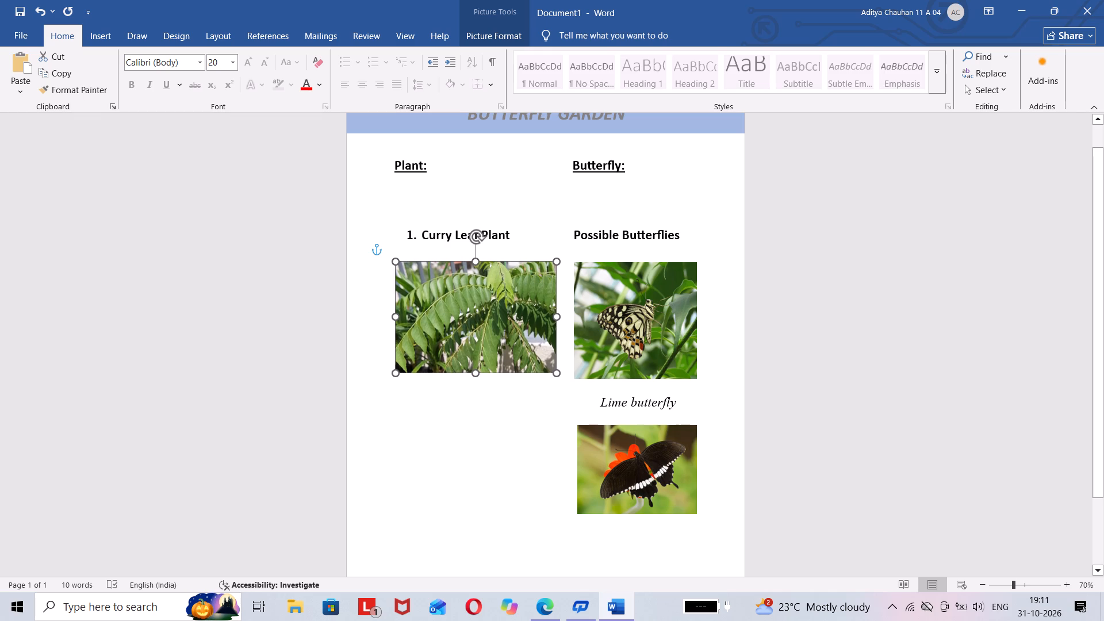
drag(470, 374, 470, 375)
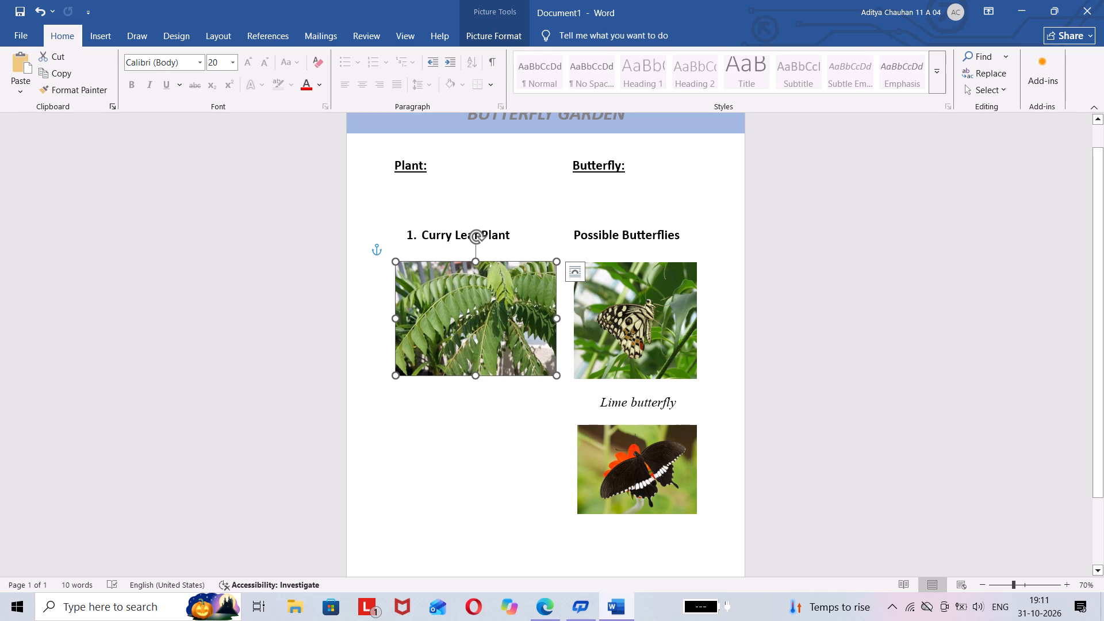
Remove the list number in front of the "Curry Leaf Plant" heading.
click(416, 236)
key(BackSpace)
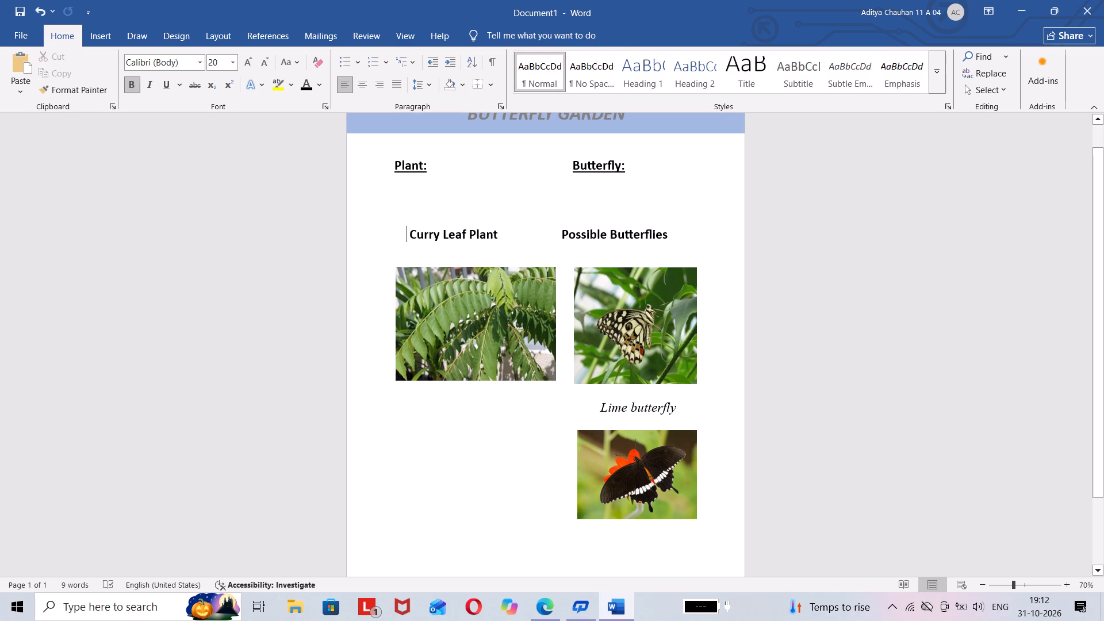
scroll(481, 428, down, 1)
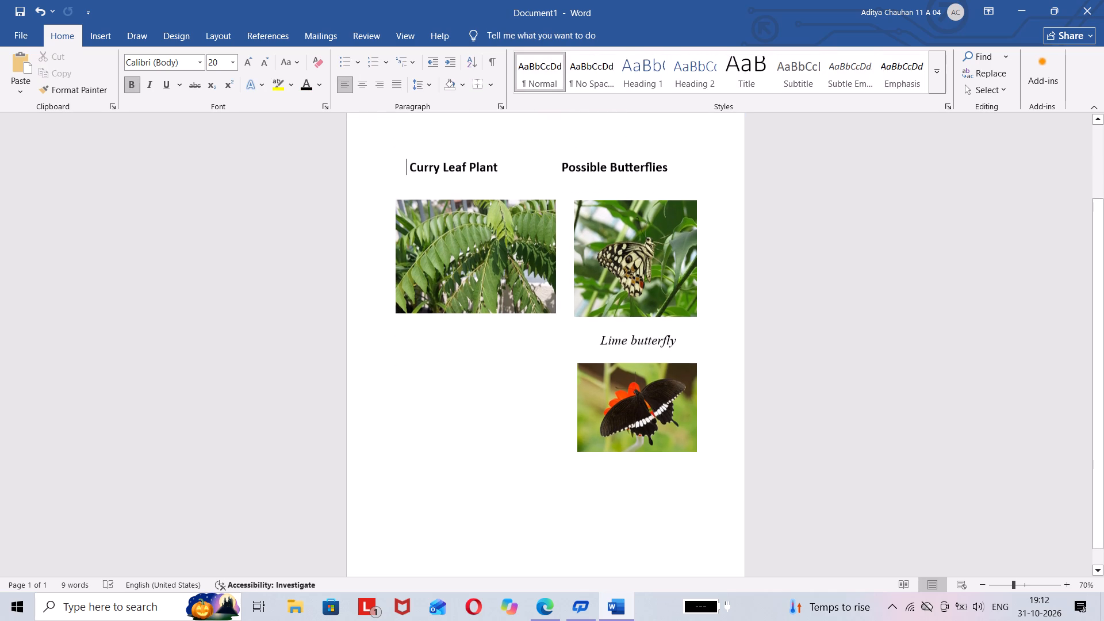
Delete the underlined "Butterfly:" heading above "Possible Butterflies".
scroll(481, 428, down, 2)
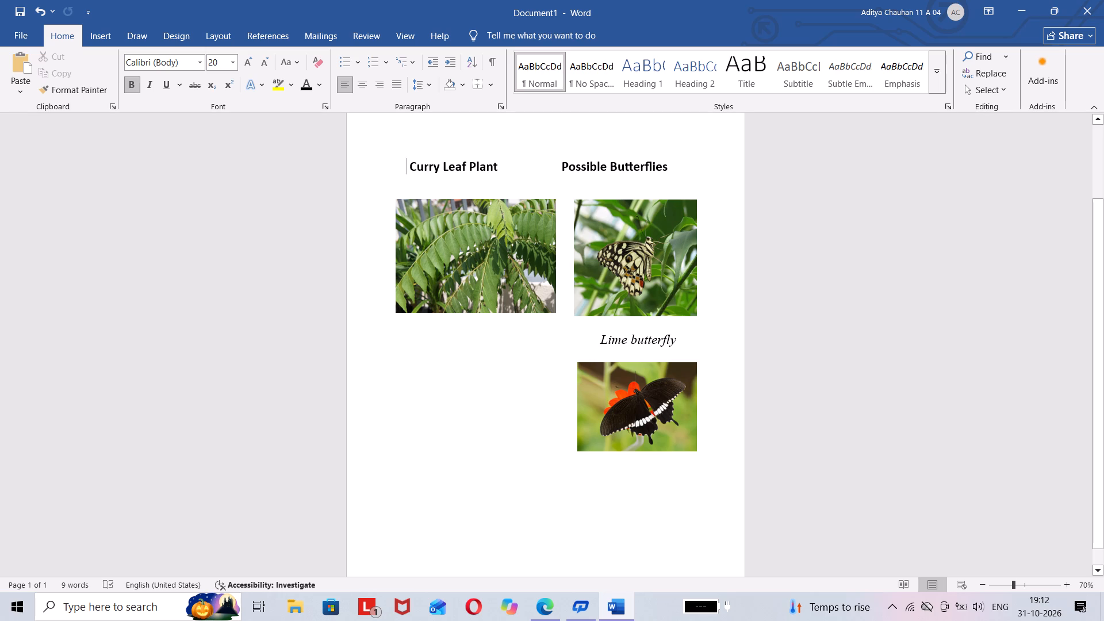
scroll(481, 428, down, 1)
scroll(481, 428, up, 1)
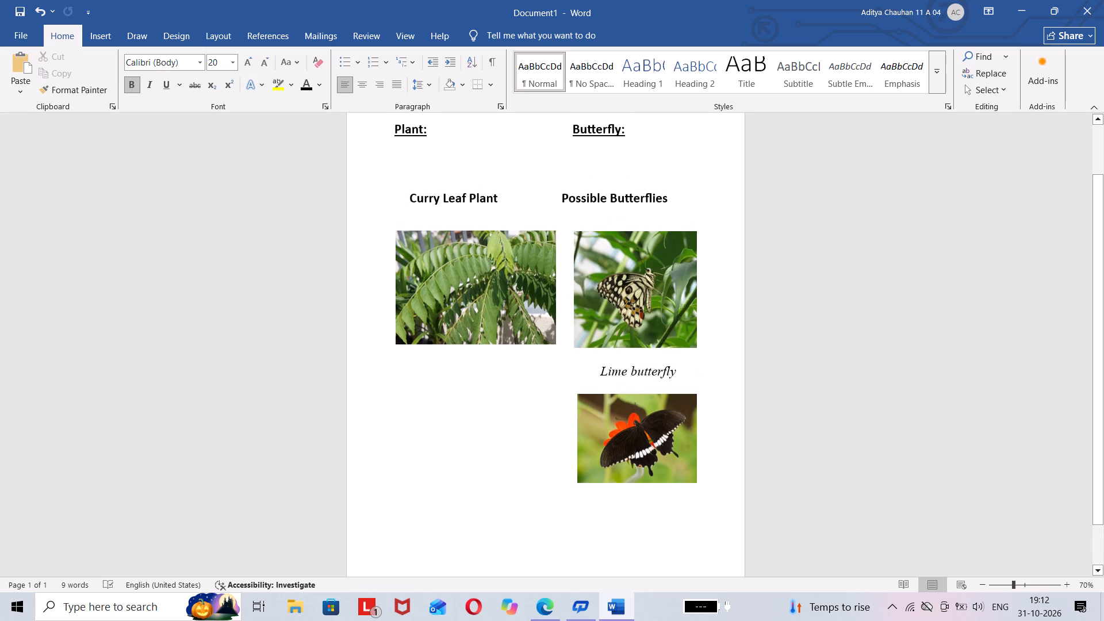
scroll(481, 428, up, 2)
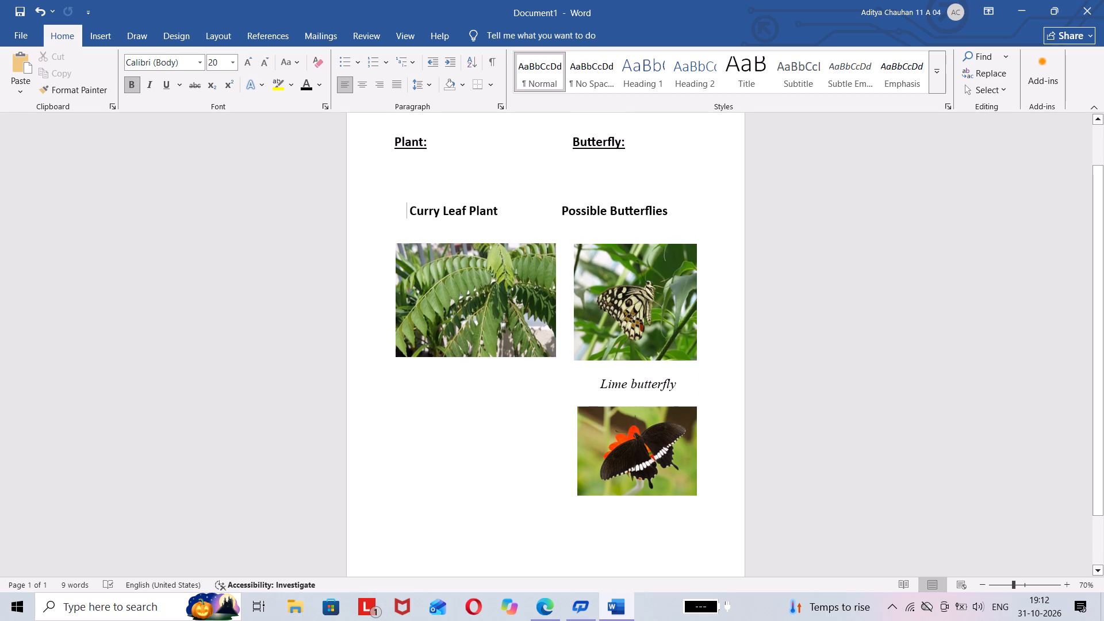
scroll(481, 428, up, 4)
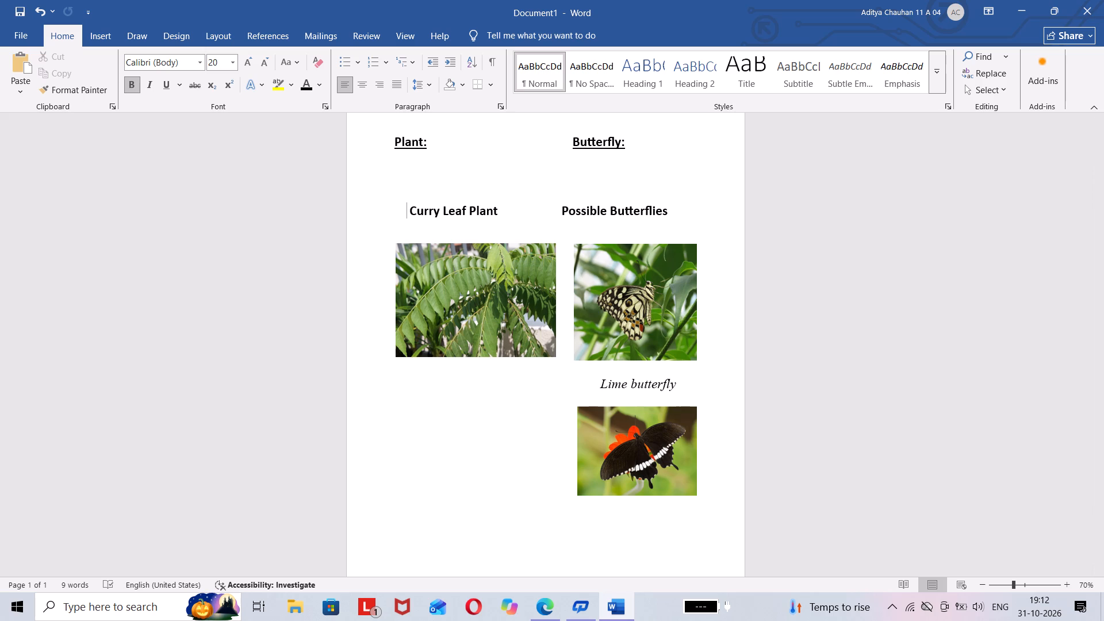
scroll(481, 428, up, 3)
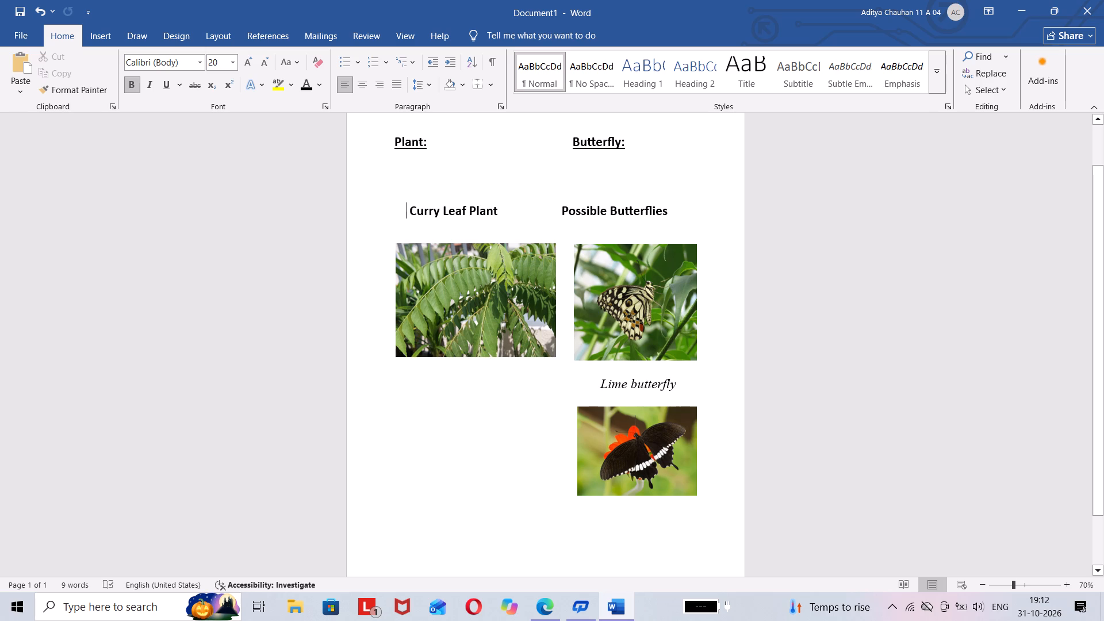
click(647, 148)
key(BackSpace)
key(BackSpace)
key(BackSpace)
key(BackSpace)
key(BackSpace)
key(BackSpace)
key(BackSpace)
key(BackSpace)
key(BackSpace)
key(BackSpace)
key(BackSpace)
key(BackSpace)
key(BackSpace)
key(BackSpace)
key(BackSpace)
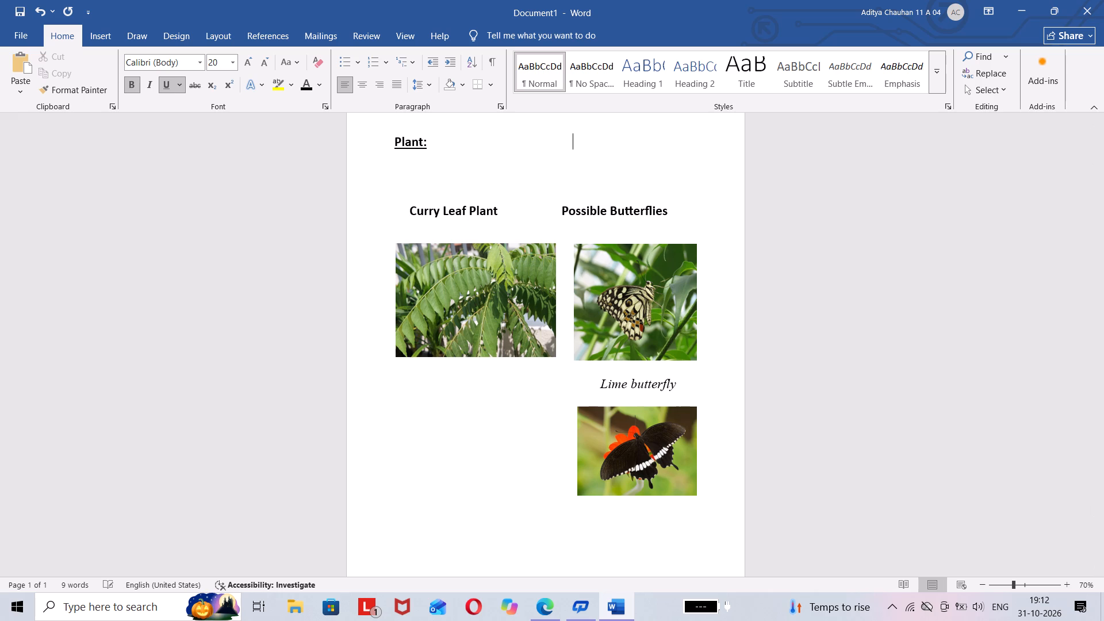
Delete the underlined "Plant:" heading and the blank spacing that follows it on the same line.
key(BackSpace)
key(BackSpace)
key(BackSpace)
key(BackSpace)
key(BackSpace)
key(BackSpace)
key(BackSpace)
key(BackSpace)
key(BackSpace)
key(BackSpace)
key(BackSpace)
key(BackSpace)
key(BackSpace)
key(BackSpace)
key(BackSpace)
key(BackSpace)
key(BackSpace)
key(BackSpace)
key(BackSpace)
key(BackSpace)
key(BackSpace)
key(BackSpace)
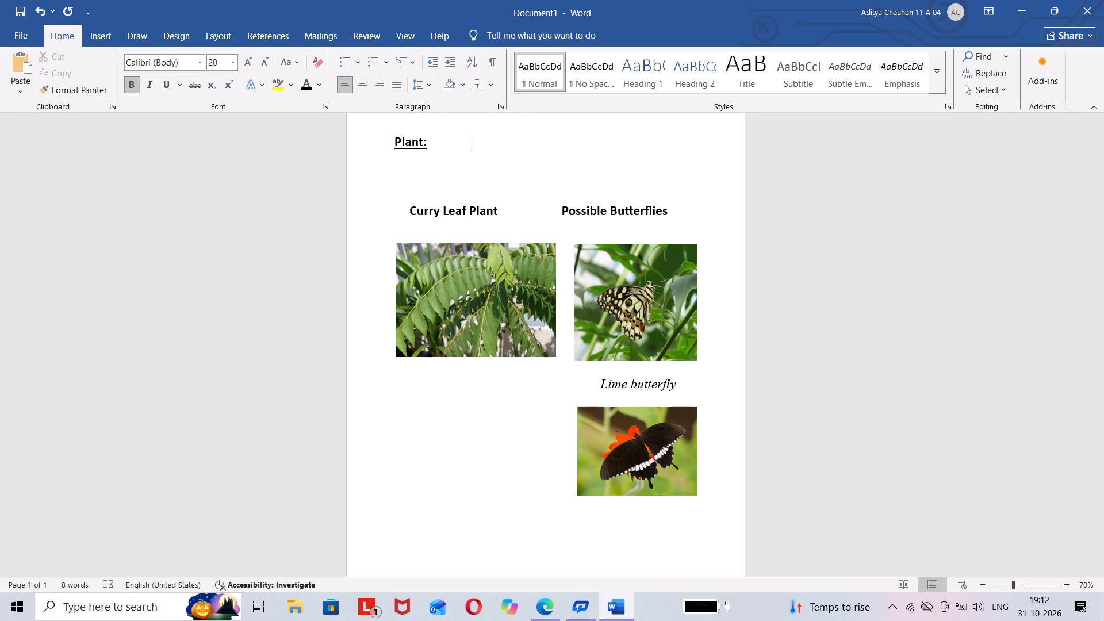
key(BackSpace)
key(BackSpace)
key(BackSpace)
key(BackSpace)
key(BackSpace)
key(BackSpace)
key(BackSpace)
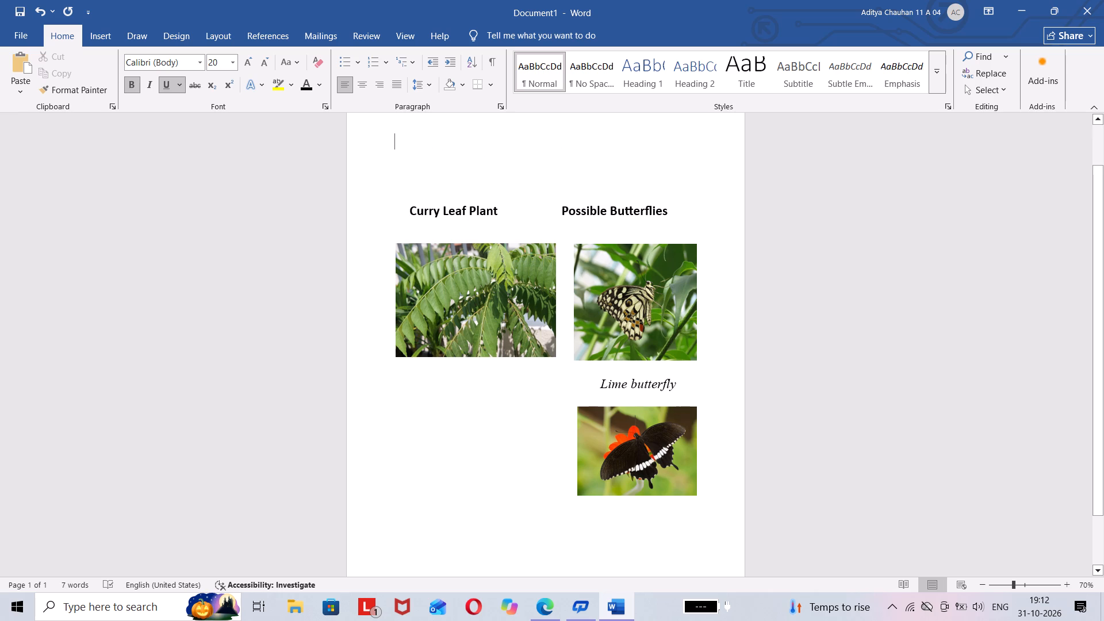
Remove the indent before "Curry Leaf Plant" and the blank lines above it so the headings sit just below the "BUTTERFLY GARDEN" banner.
click(408, 211)
key(BackSpace)
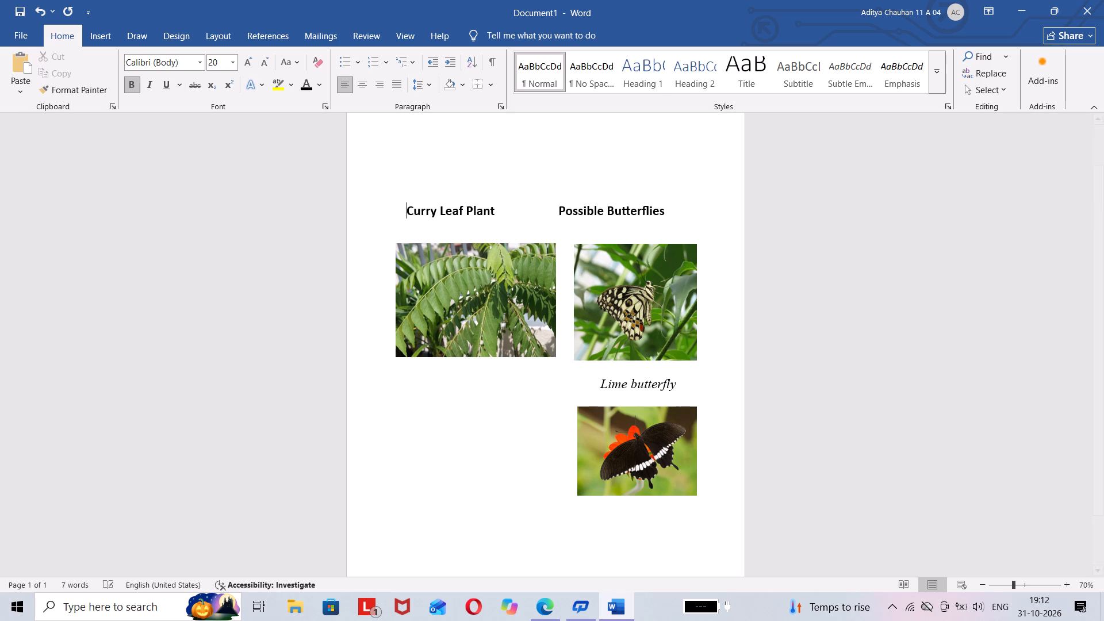
key(BackSpace)
key(BackSpace)
key(BackSpace)
scroll(408, 211, up, 1)
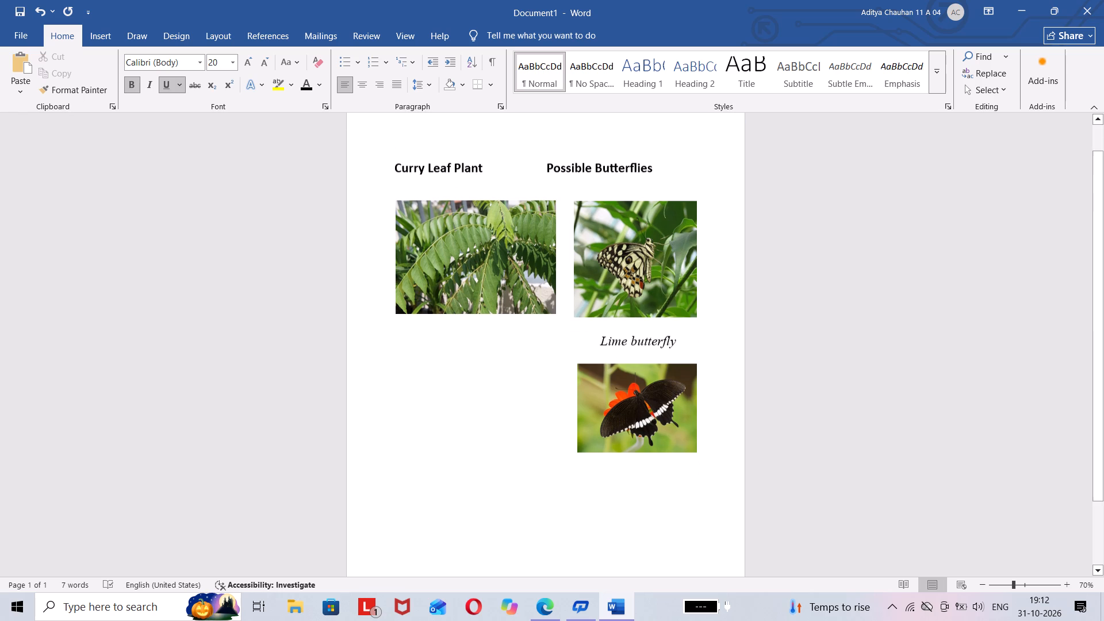
scroll(408, 211, up, 1)
key(BackSpace)
key(BackSpace)
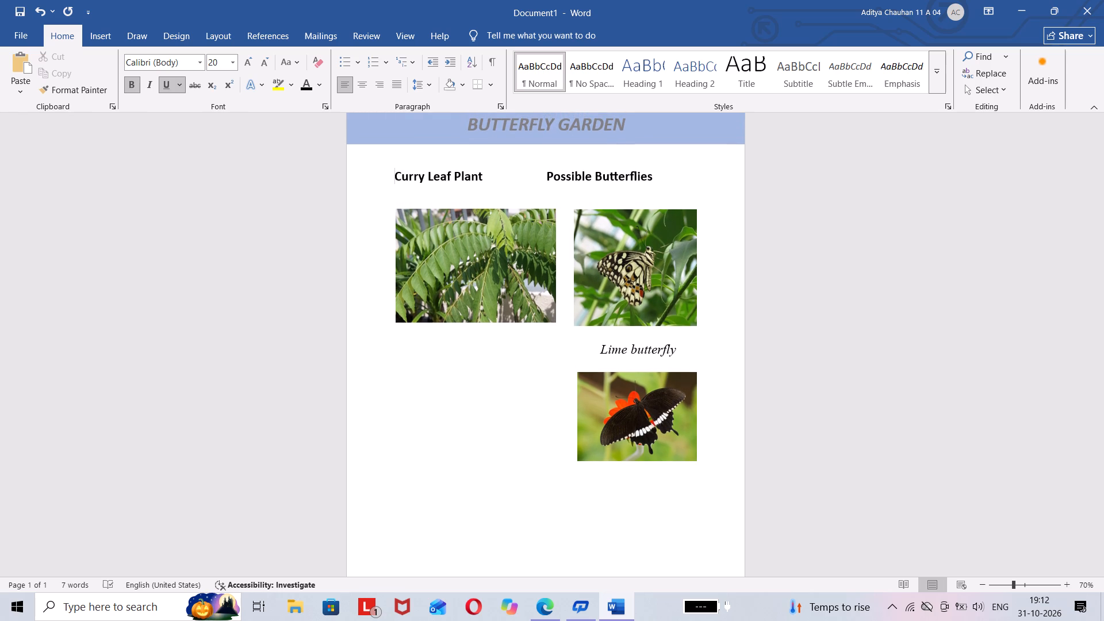
Add spaces before "Possible Butterflies" to shift the heading over the lime butterfly picture.
click(538, 174)
key(space)
key(space)
key(space)
key(space)
key(space)
key(space)
key(space)
key(space)
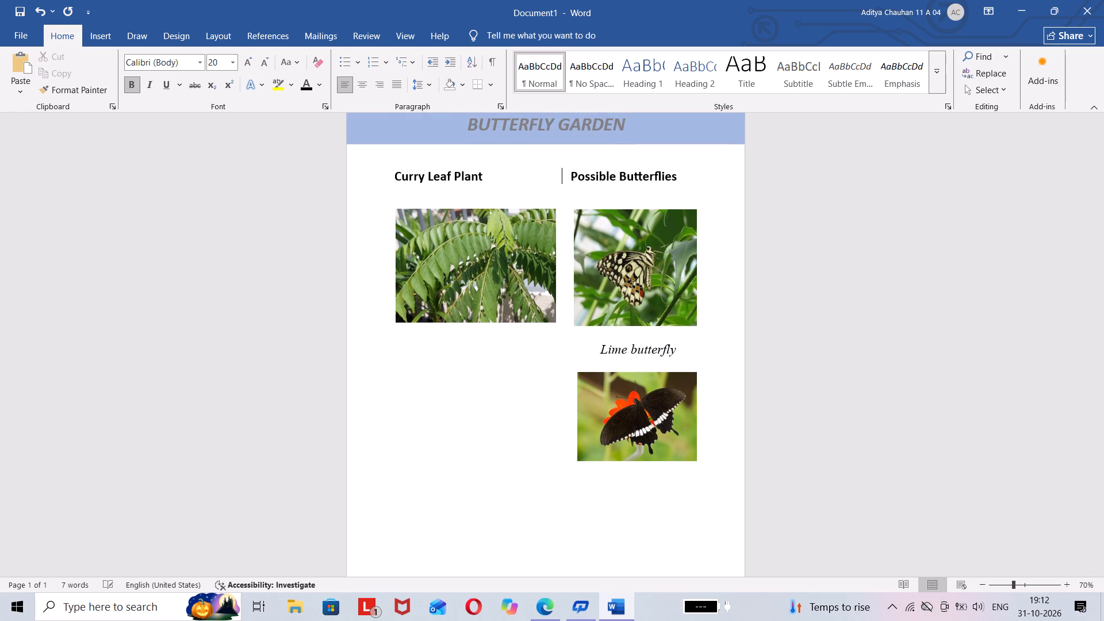
key(space)
key(space)
key(space)
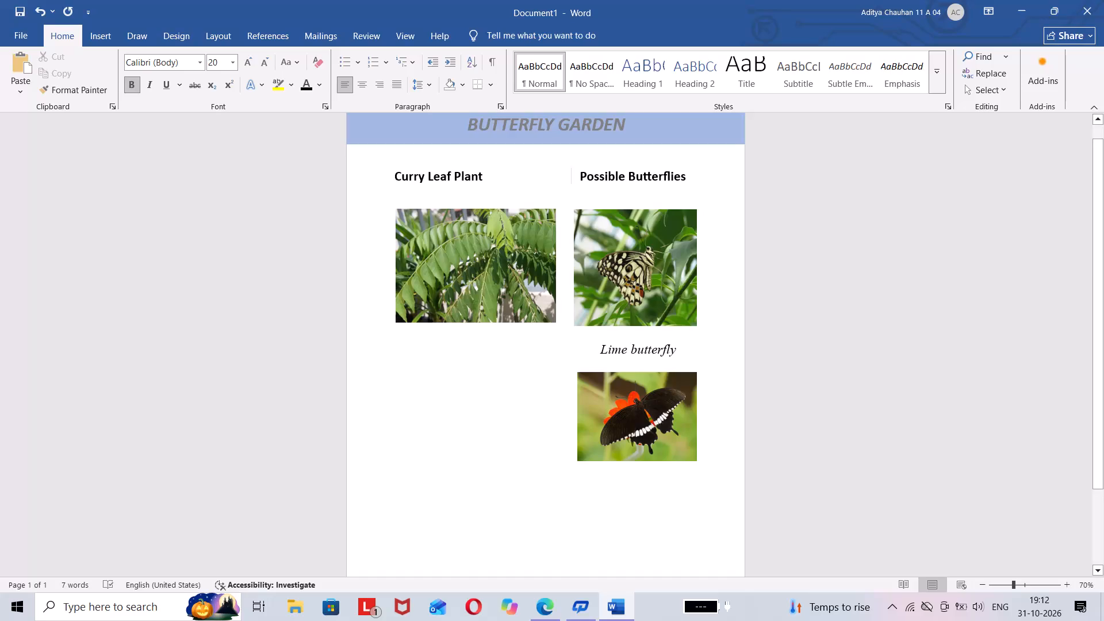
Widen the Common Mormon picture to 6.34 cm and increase its height by about a third to match the lime butterfly picture.
scroll(583, 458, down, 5)
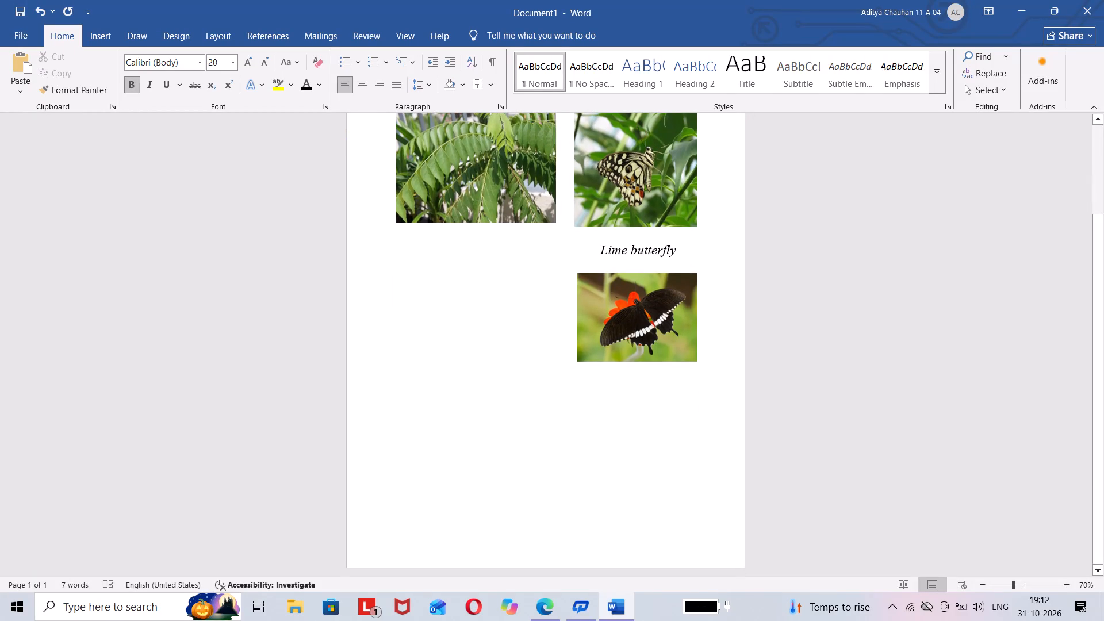
click(621, 363)
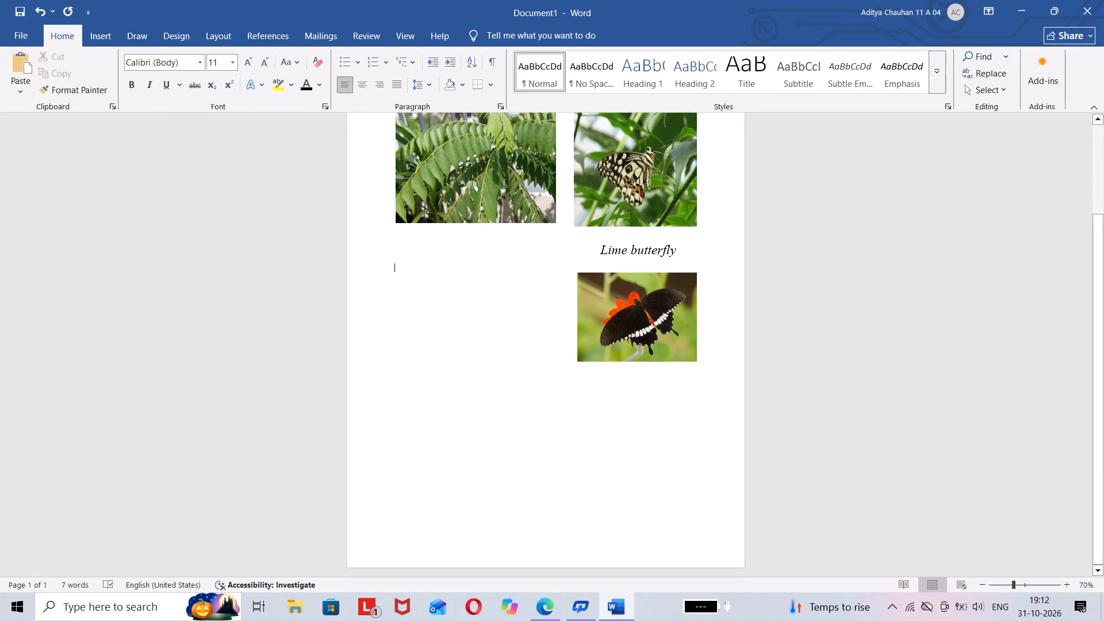
scroll(621, 350, up, 1)
double_click(621, 350)
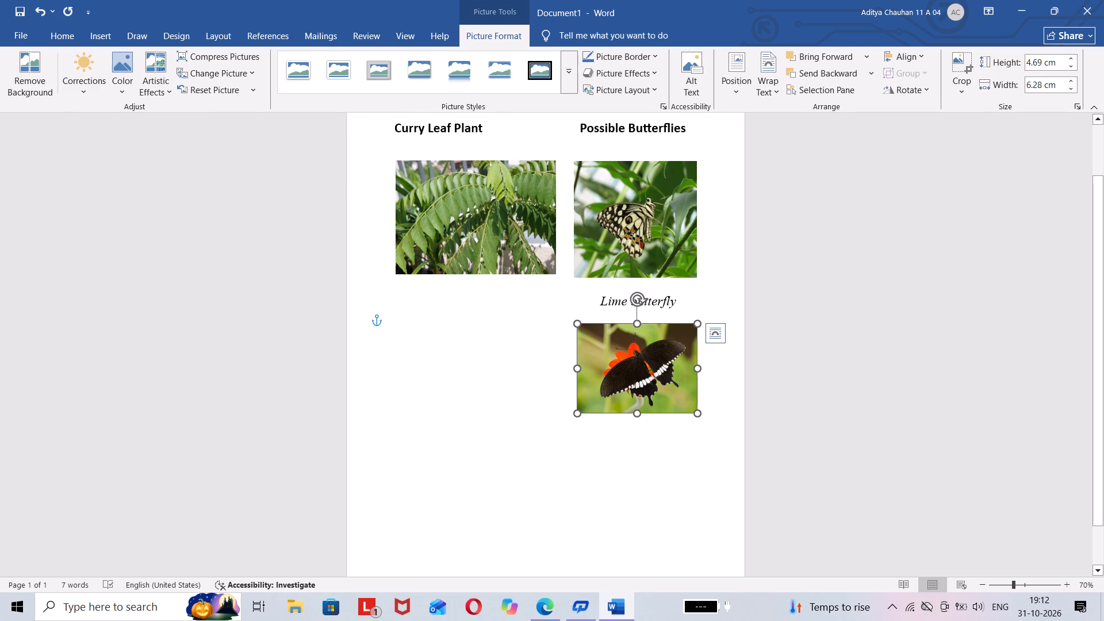
click(576, 370)
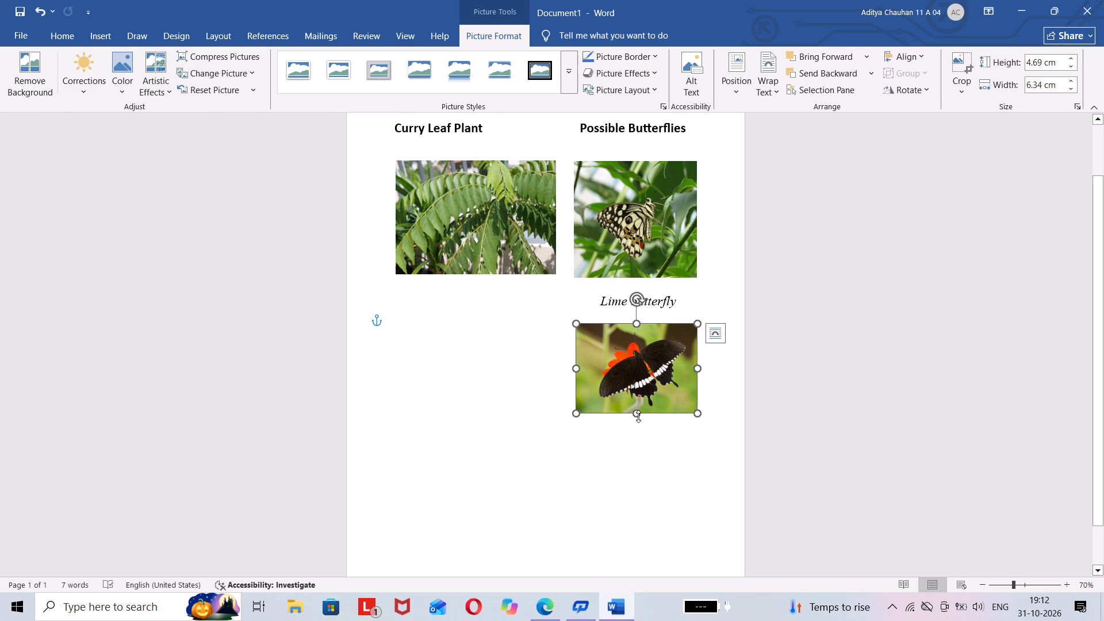
drag(639, 416, 641, 441)
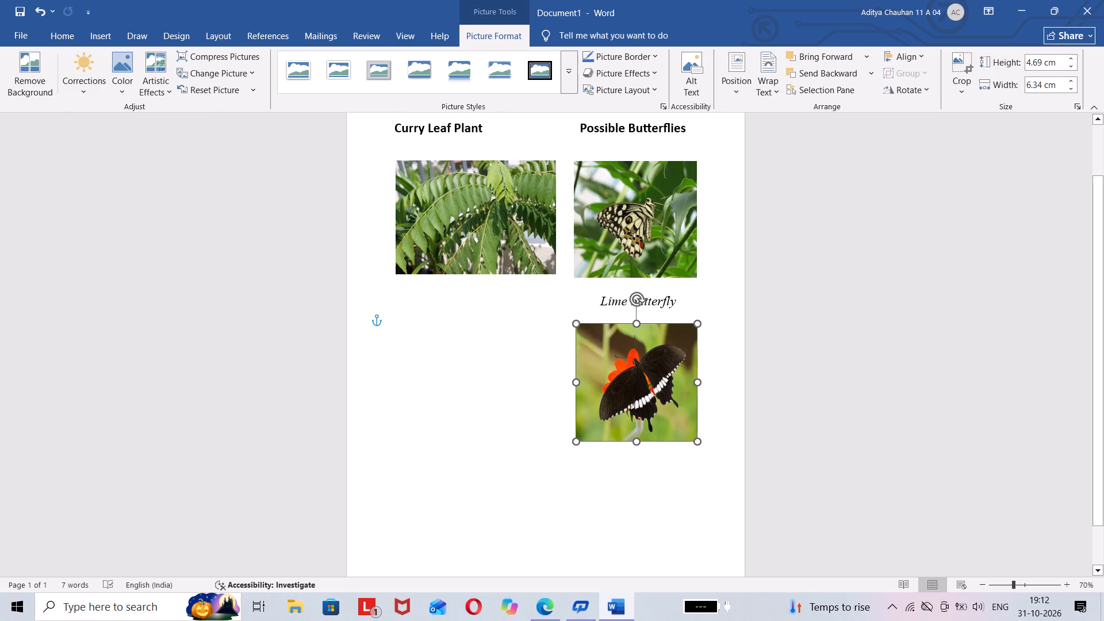
drag(641, 441, 641, 443)
click(608, 489)
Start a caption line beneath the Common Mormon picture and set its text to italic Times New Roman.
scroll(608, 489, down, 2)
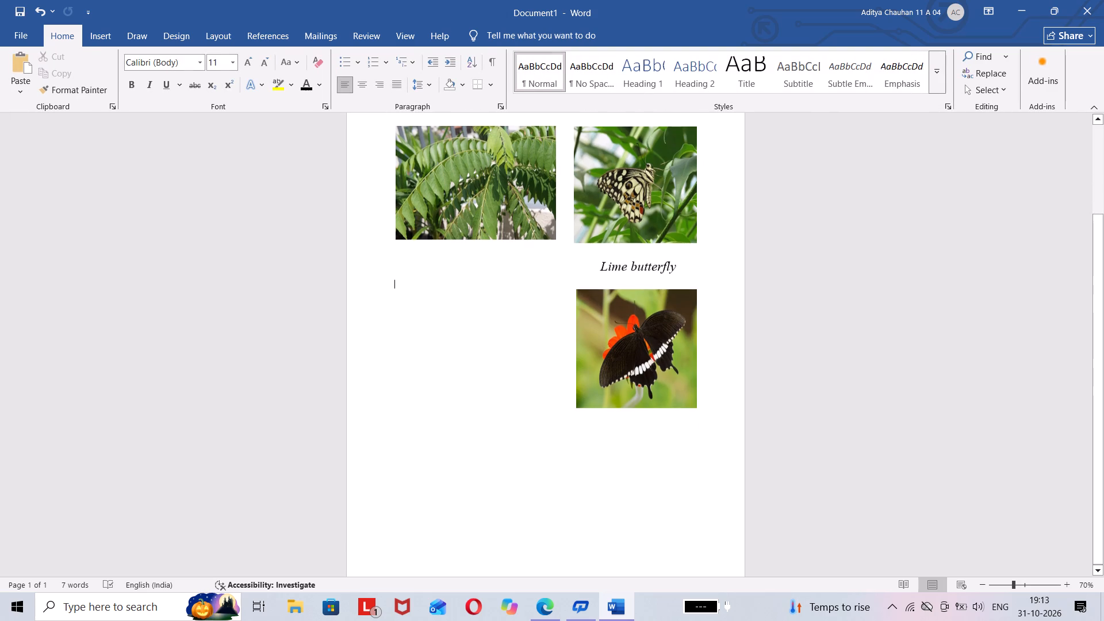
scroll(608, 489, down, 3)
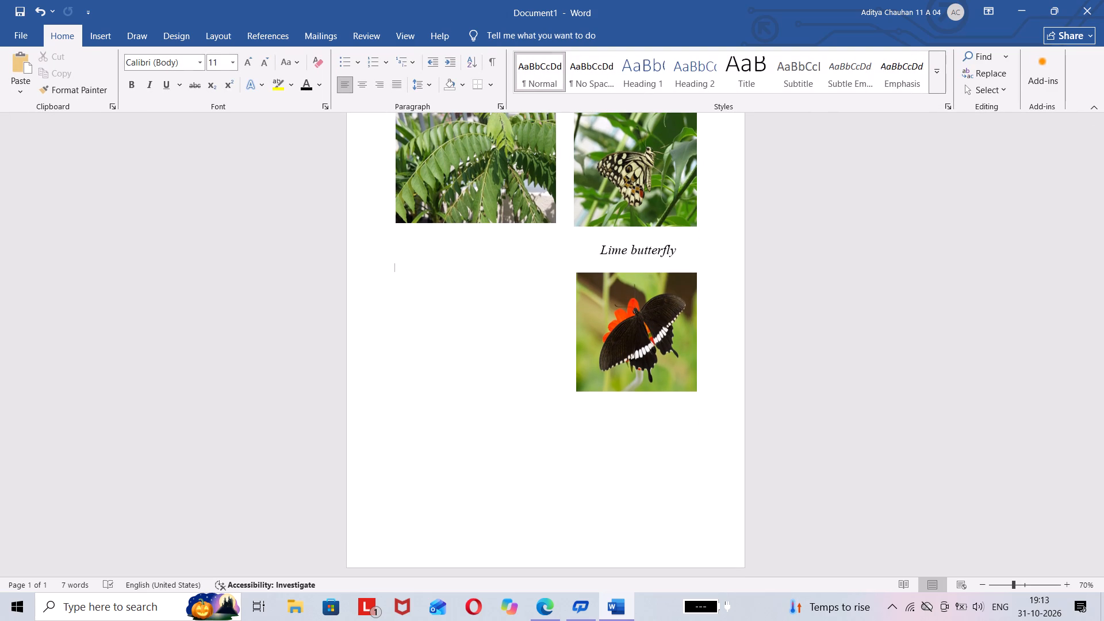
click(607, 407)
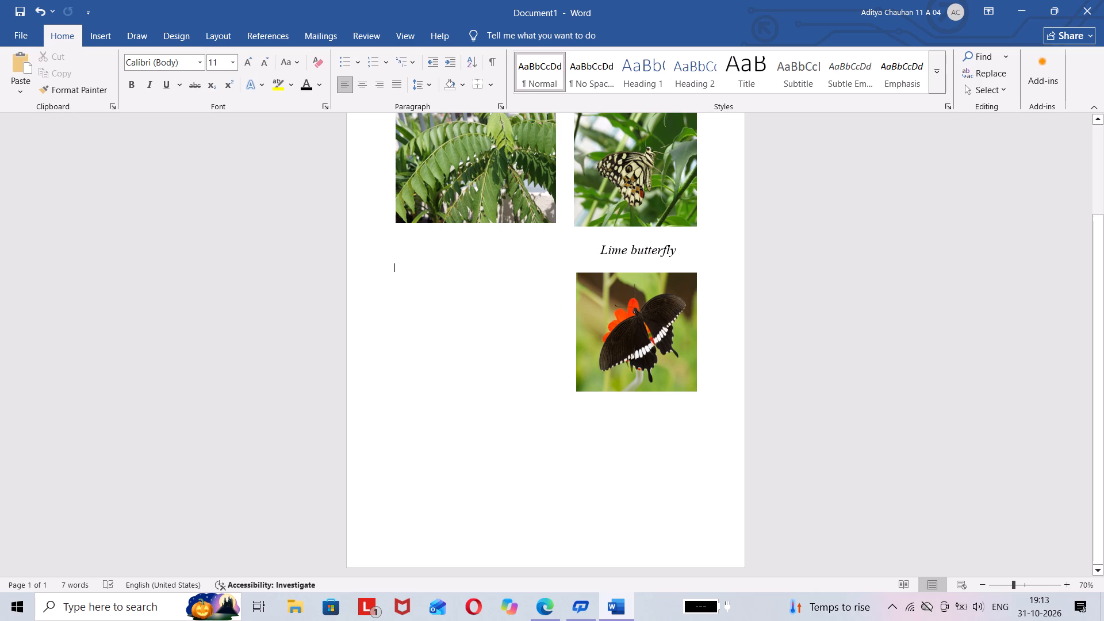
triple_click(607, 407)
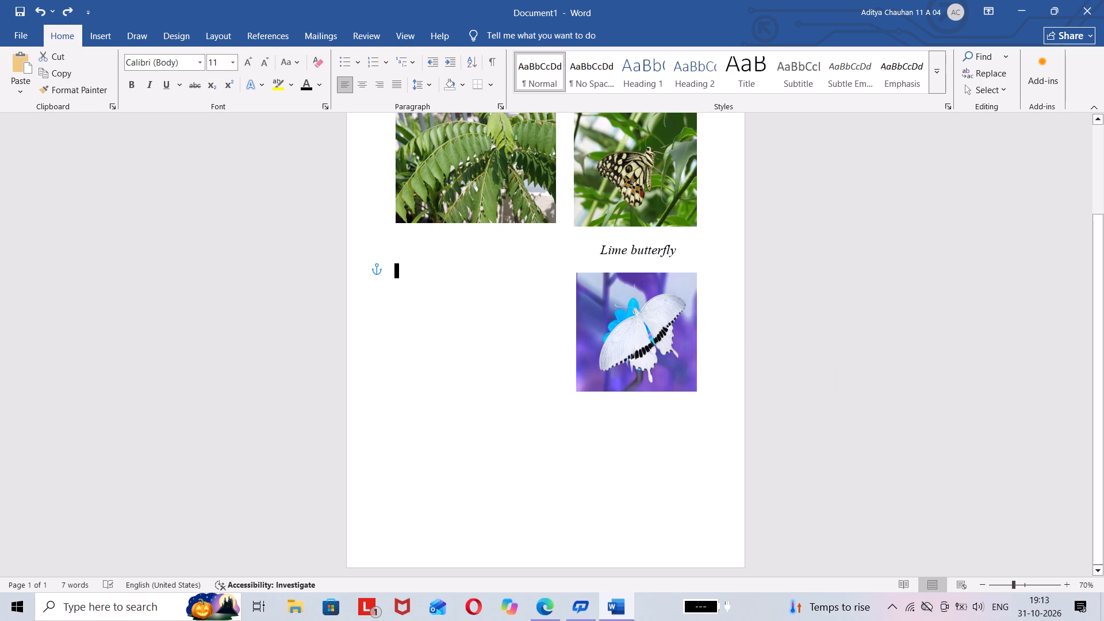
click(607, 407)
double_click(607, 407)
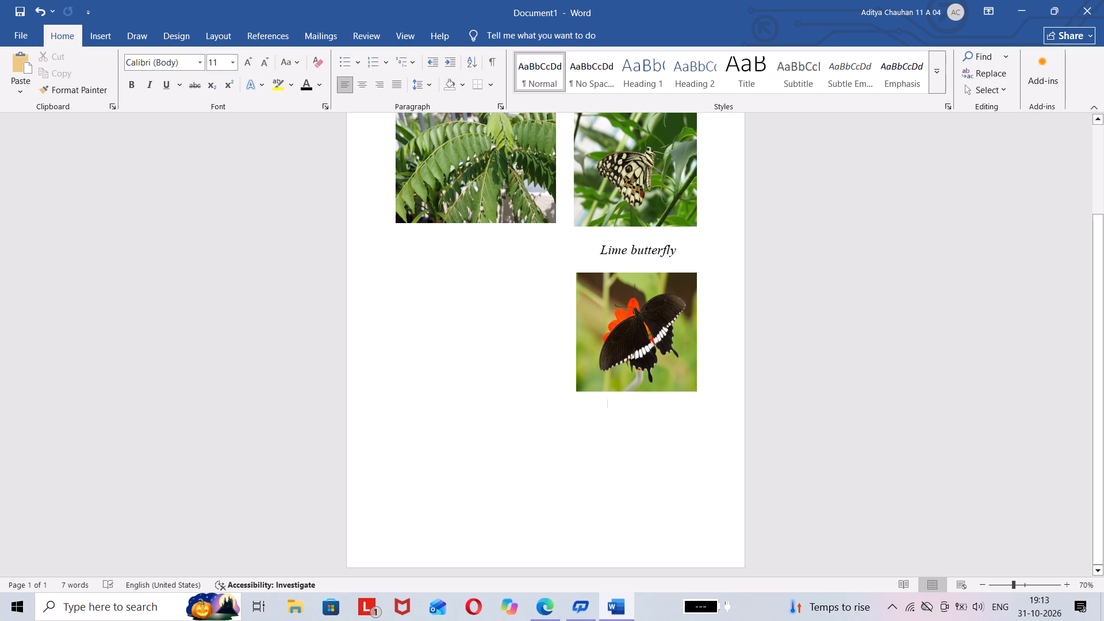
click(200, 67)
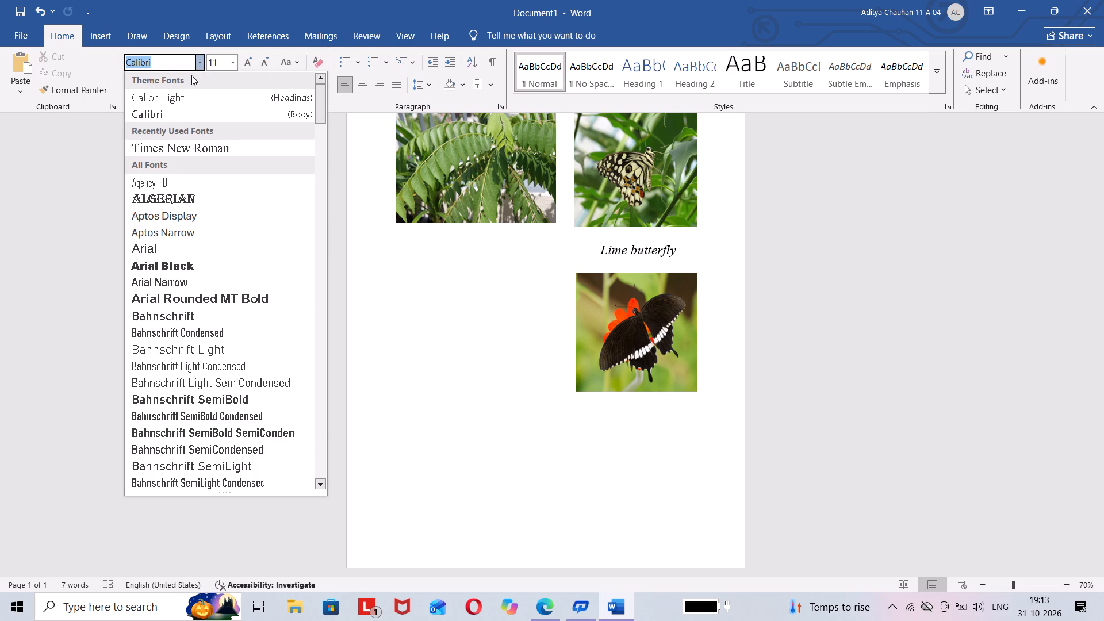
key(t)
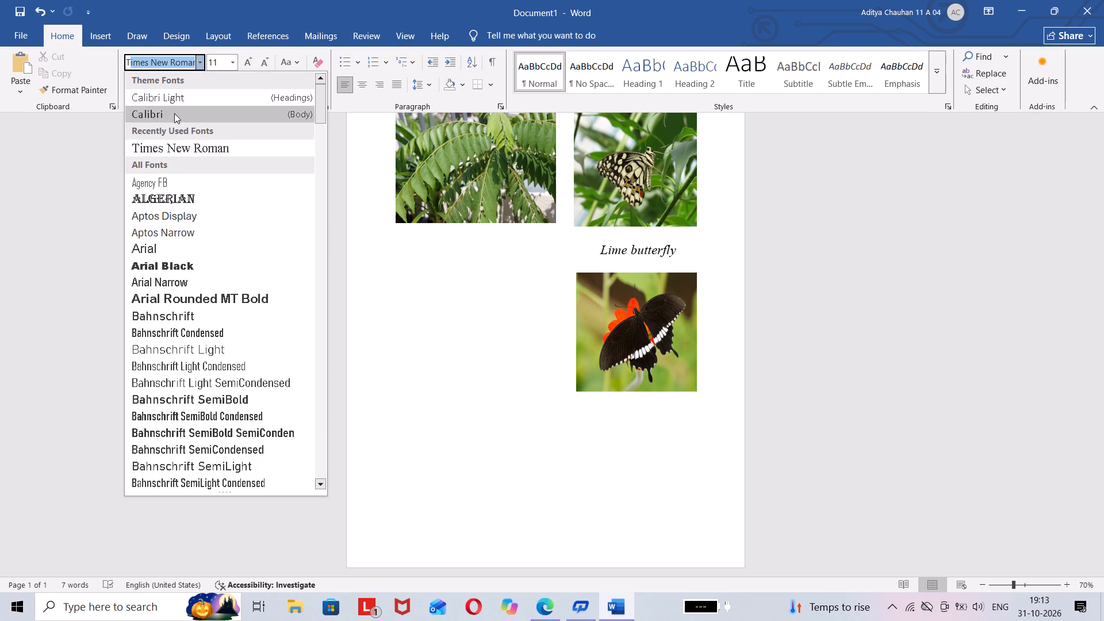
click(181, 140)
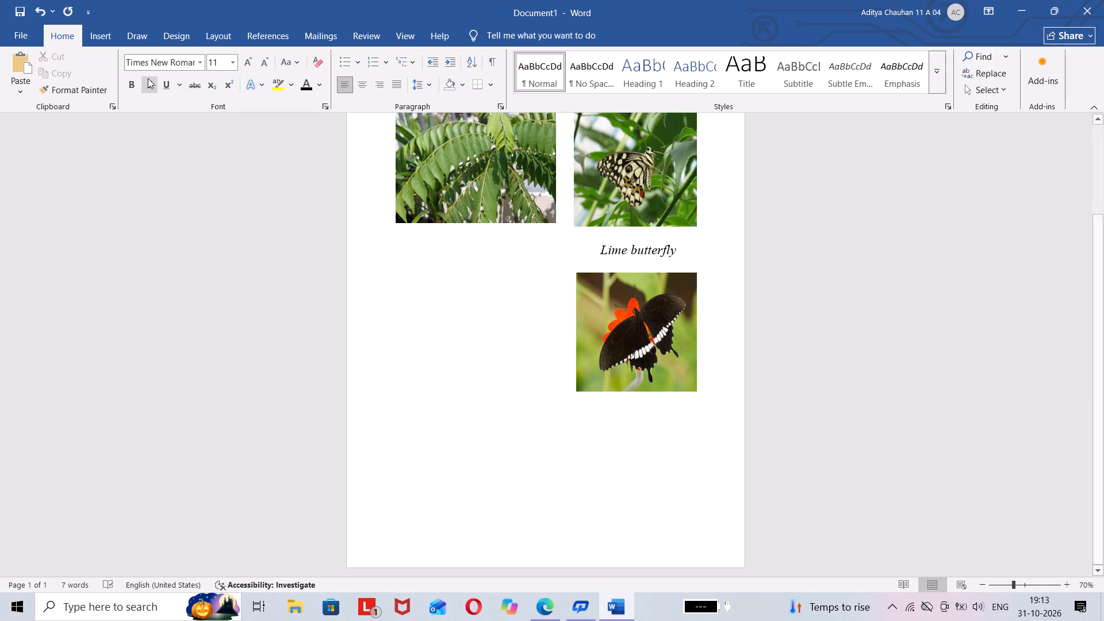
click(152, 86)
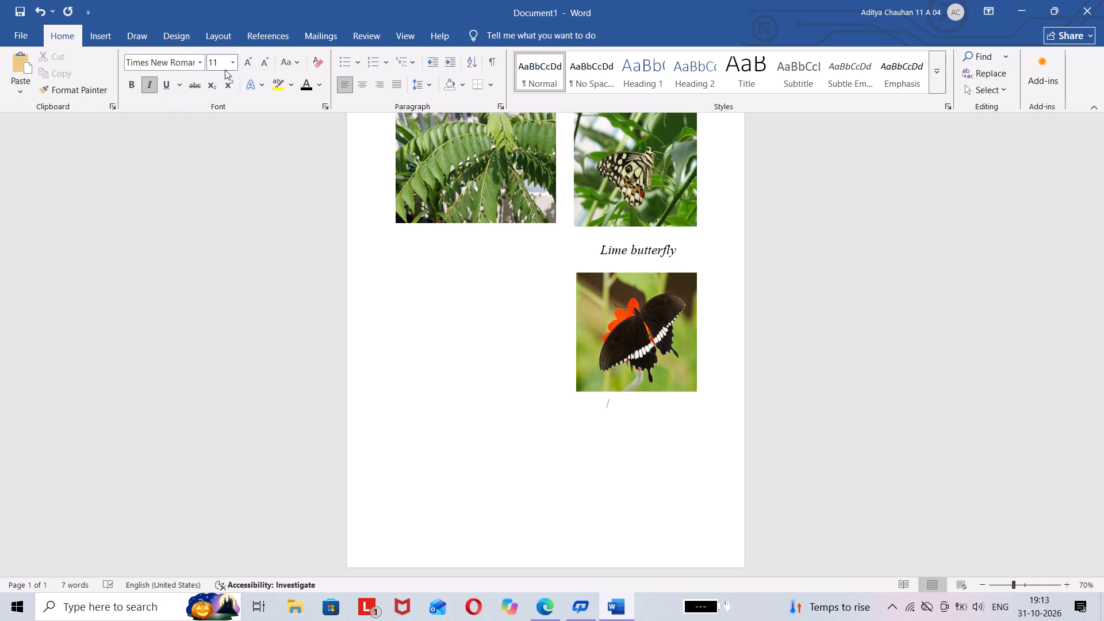
Check the font size of the "Lime butterfly" caption.
click(235, 62)
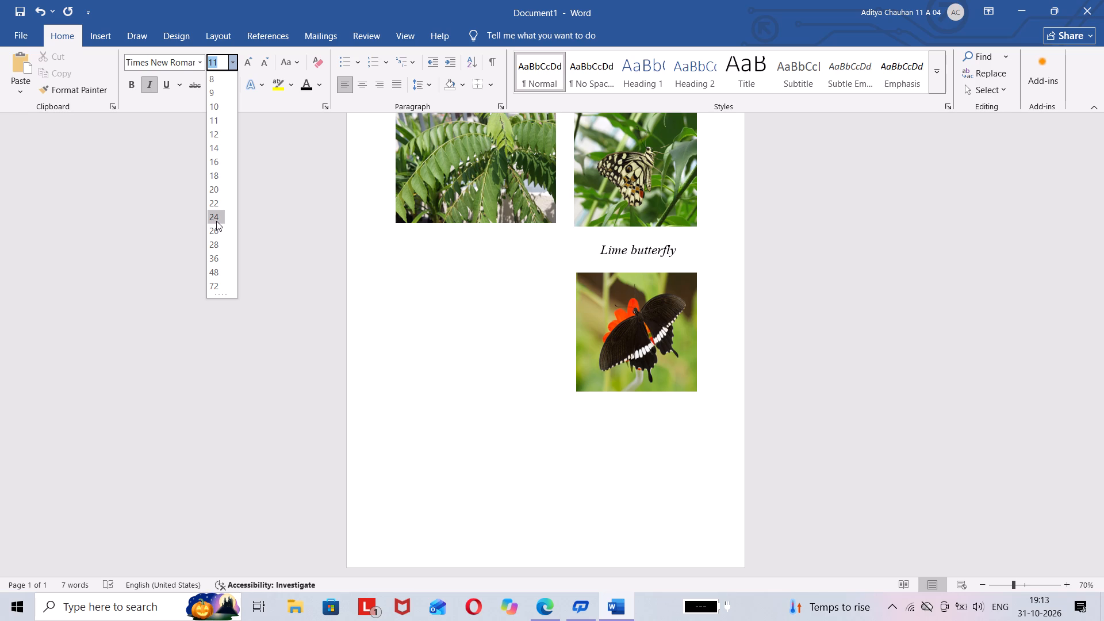
click(676, 254)
click(681, 251)
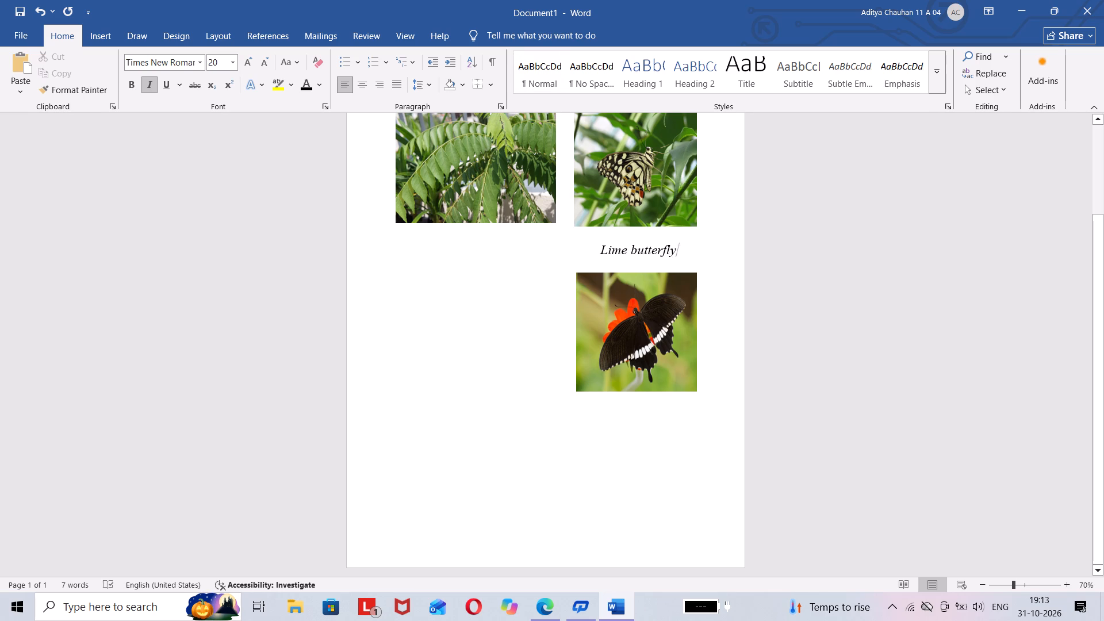
Try to set the font size to 20 for the caption line beneath the Common Mormon picture.
click(596, 413)
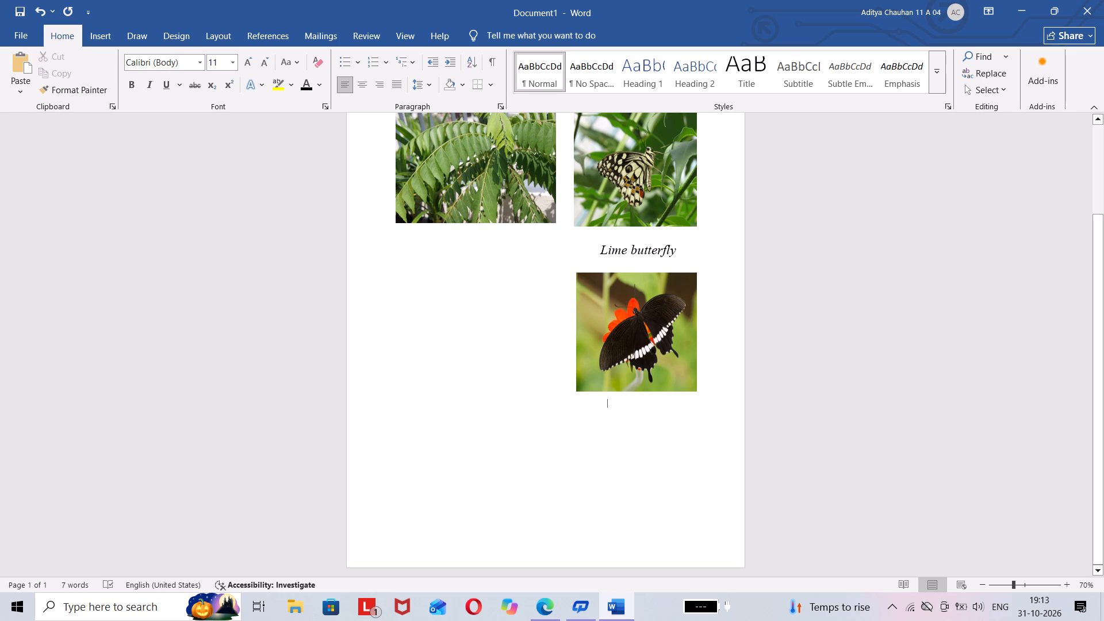
drag(231, 62, 212, 187)
click(212, 187)
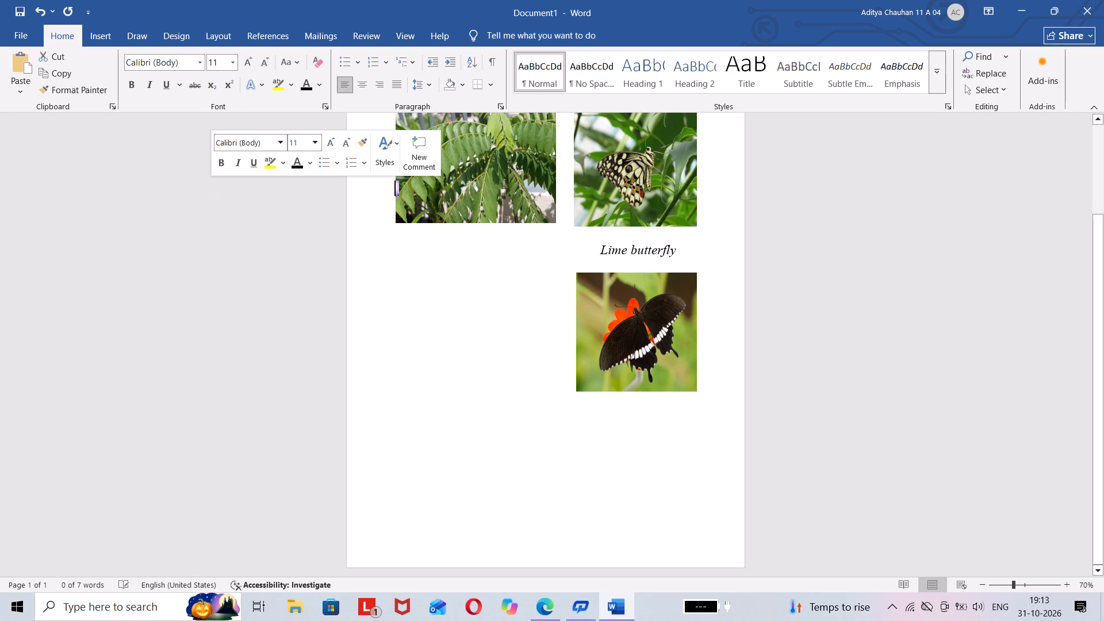
click(230, 236)
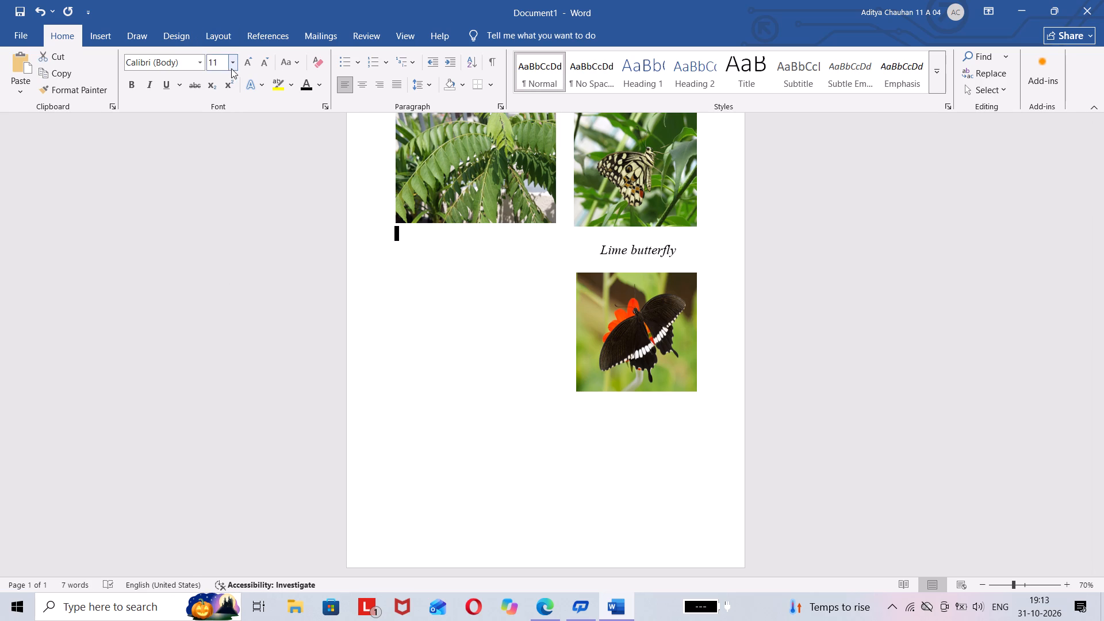
click(231, 68)
click(225, 189)
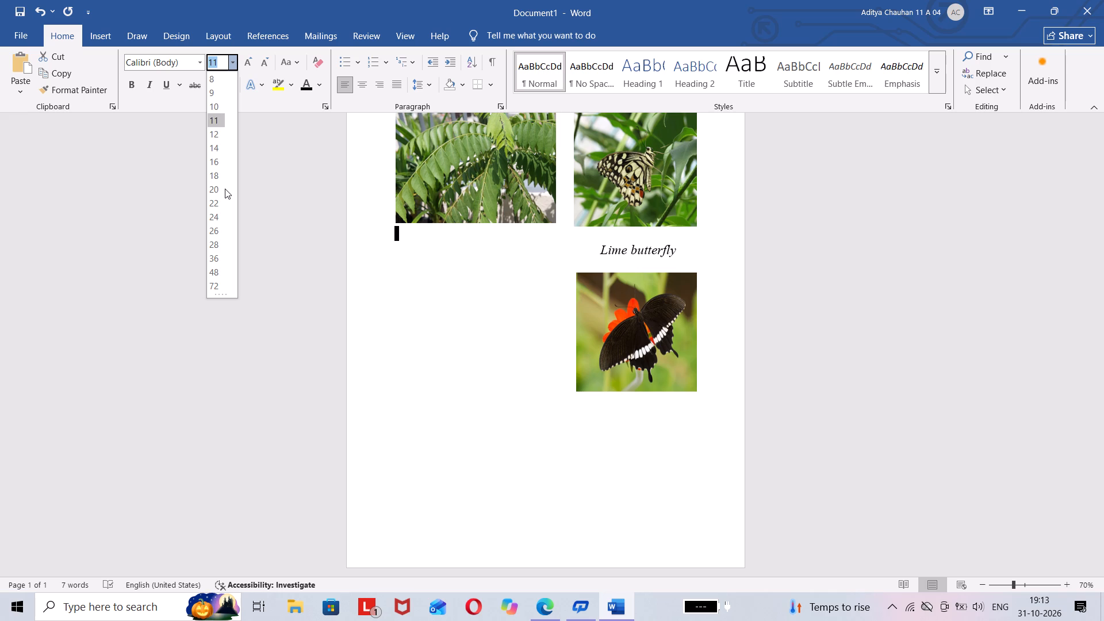
Set the font size to 20 for the blank line beneath the curry leaf picture.
click(218, 189)
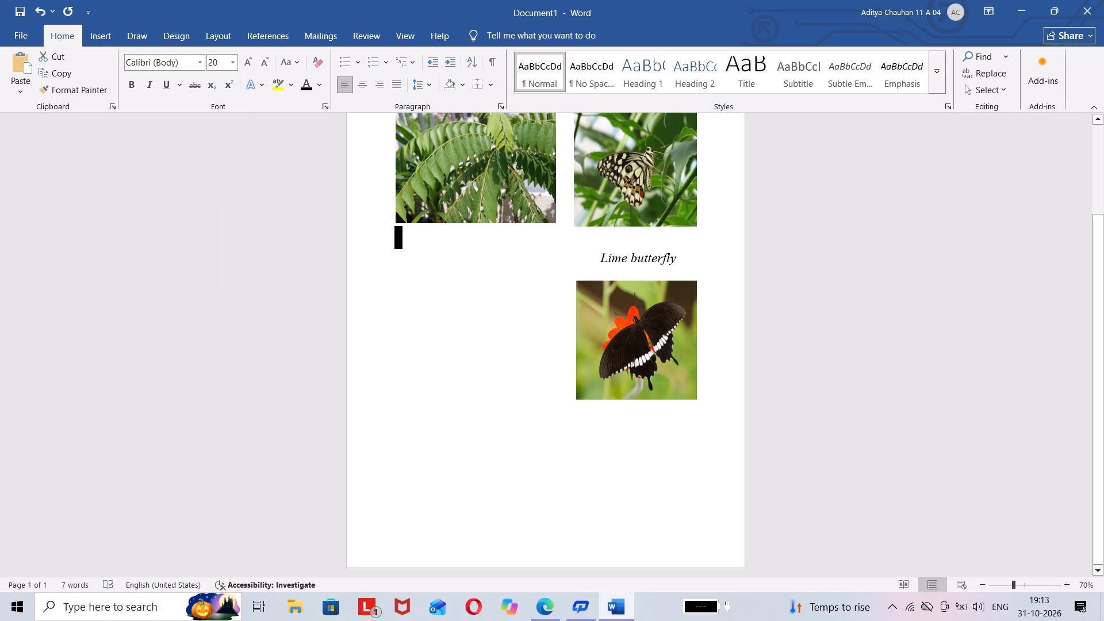
double_click(594, 418)
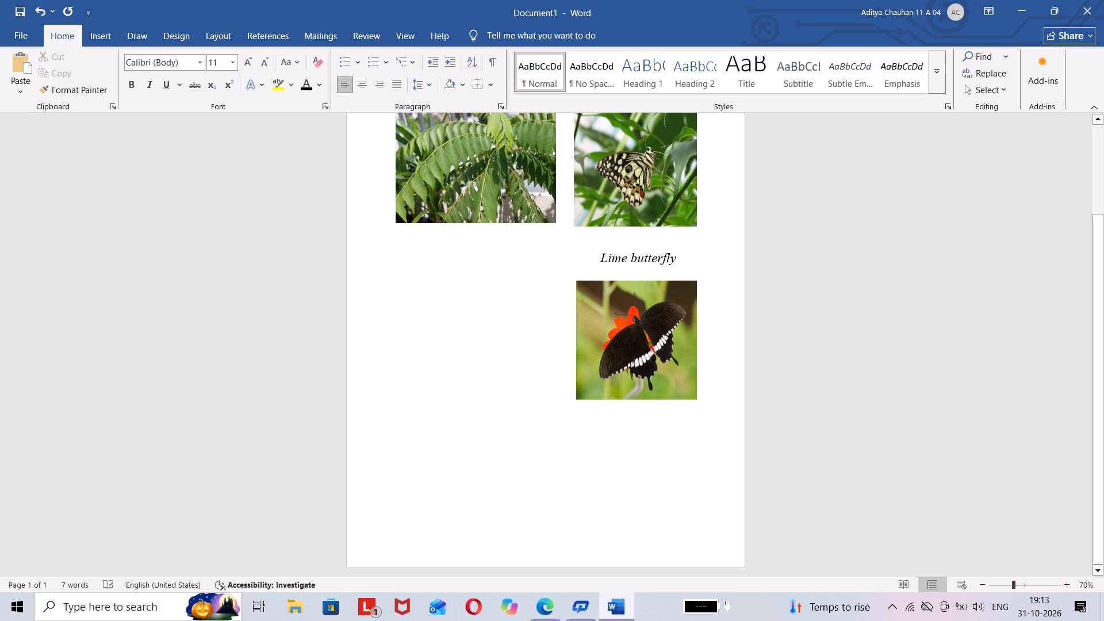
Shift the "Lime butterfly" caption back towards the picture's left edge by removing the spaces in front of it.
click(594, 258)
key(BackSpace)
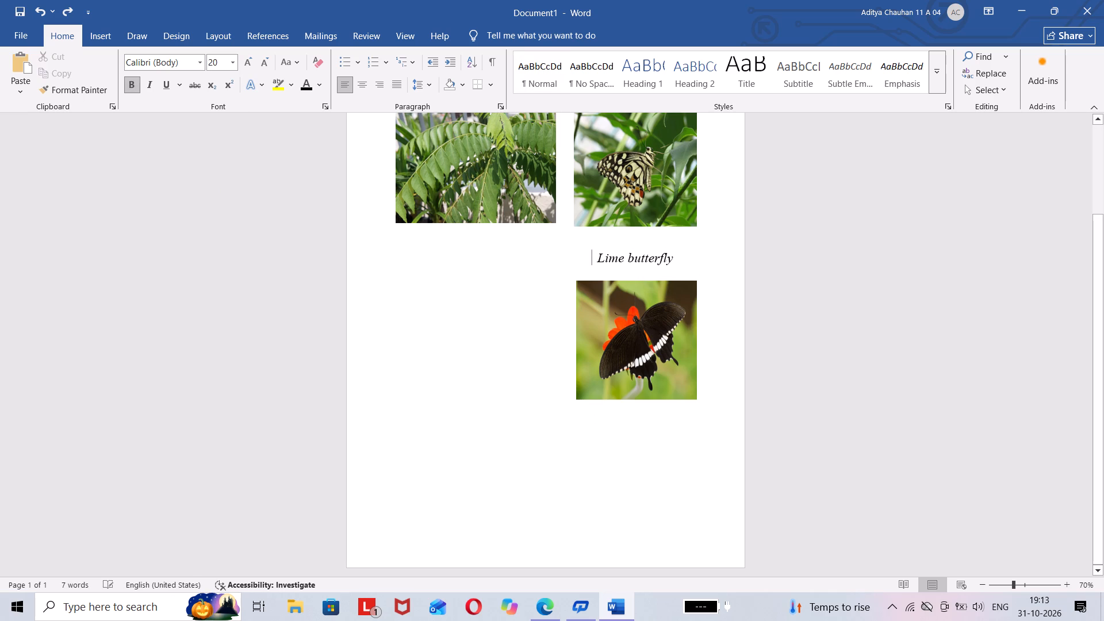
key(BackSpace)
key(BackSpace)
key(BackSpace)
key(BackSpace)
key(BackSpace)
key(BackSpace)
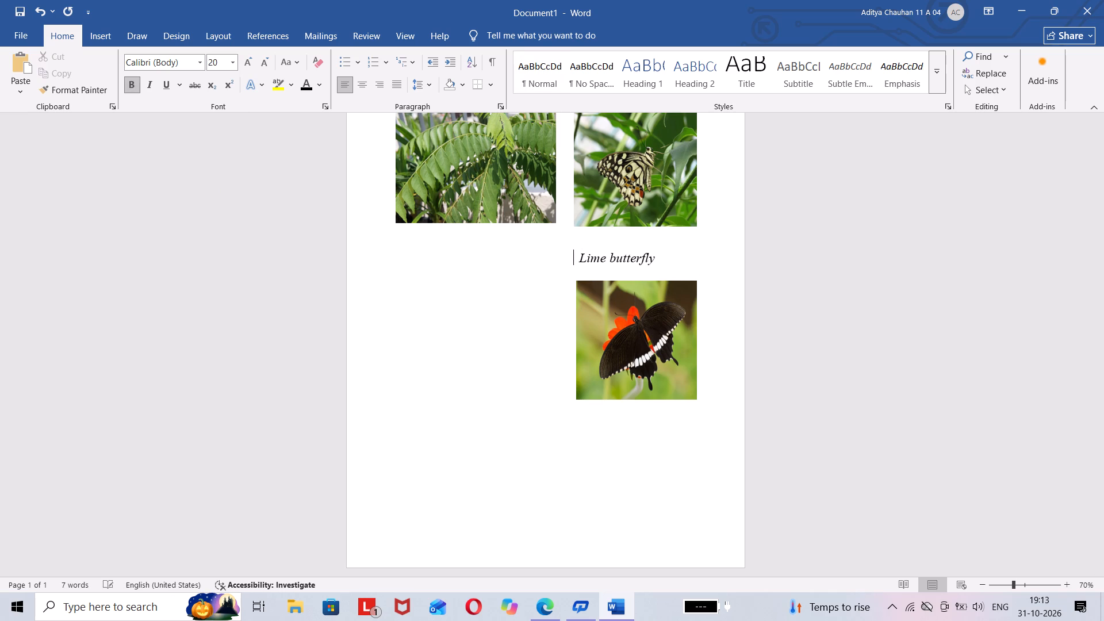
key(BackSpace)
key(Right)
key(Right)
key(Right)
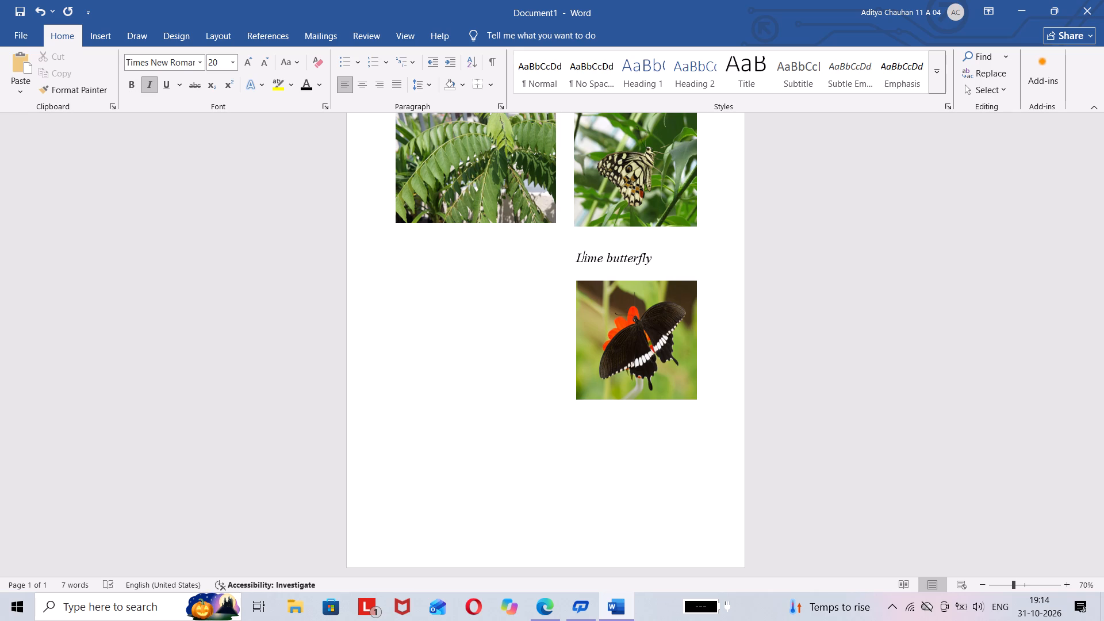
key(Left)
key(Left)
Move the "Lime butterfly" caption up to the line directly beneath the lime butterfly picture.
drag(594, 258, 652, 256)
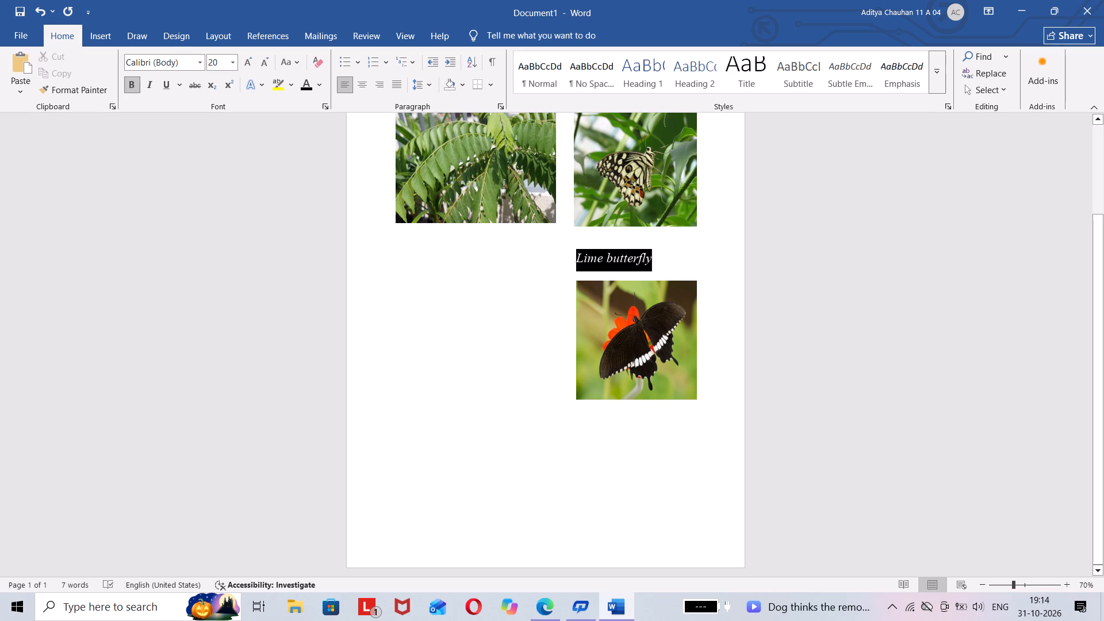
drag(652, 256, 654, 256)
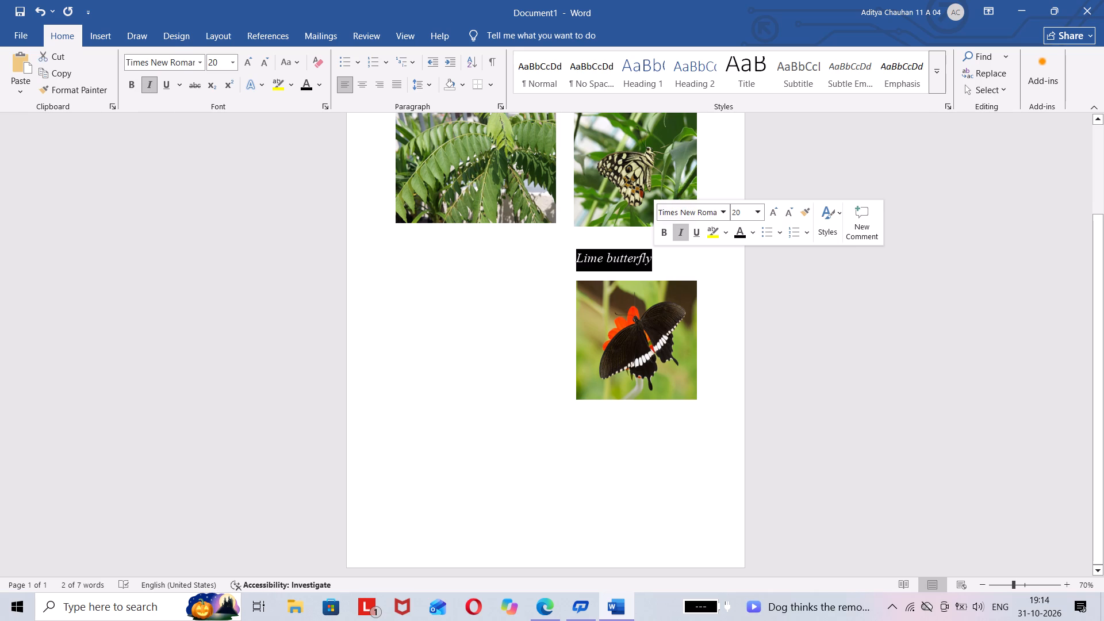
key(ctrl+c)
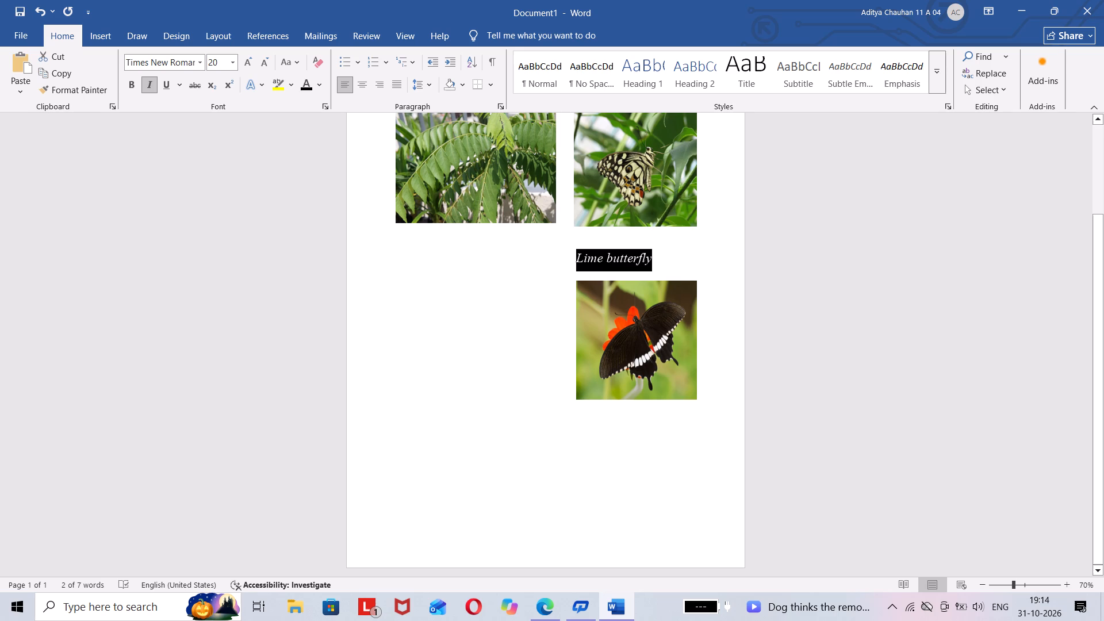
key(ctrl+x)
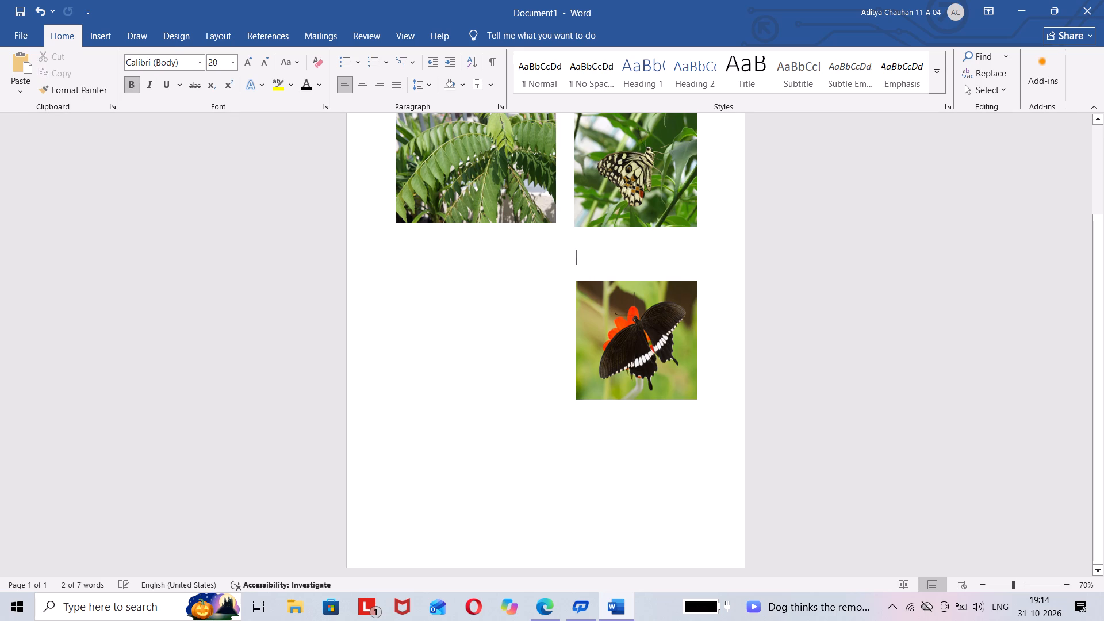
click(592, 239)
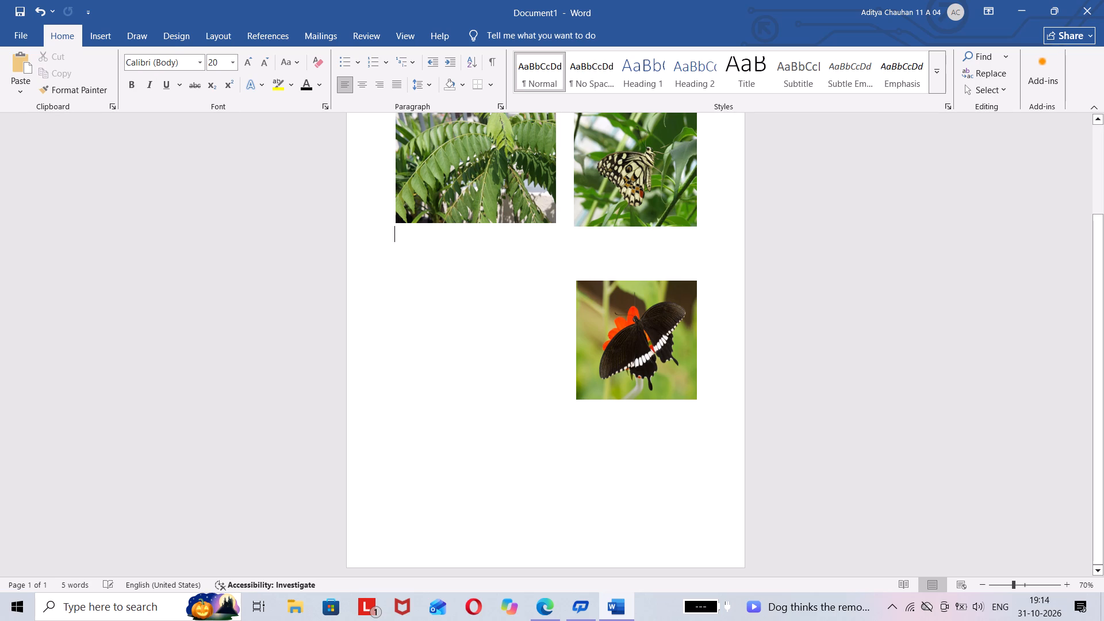
double_click(592, 239)
key(ctrl+v)
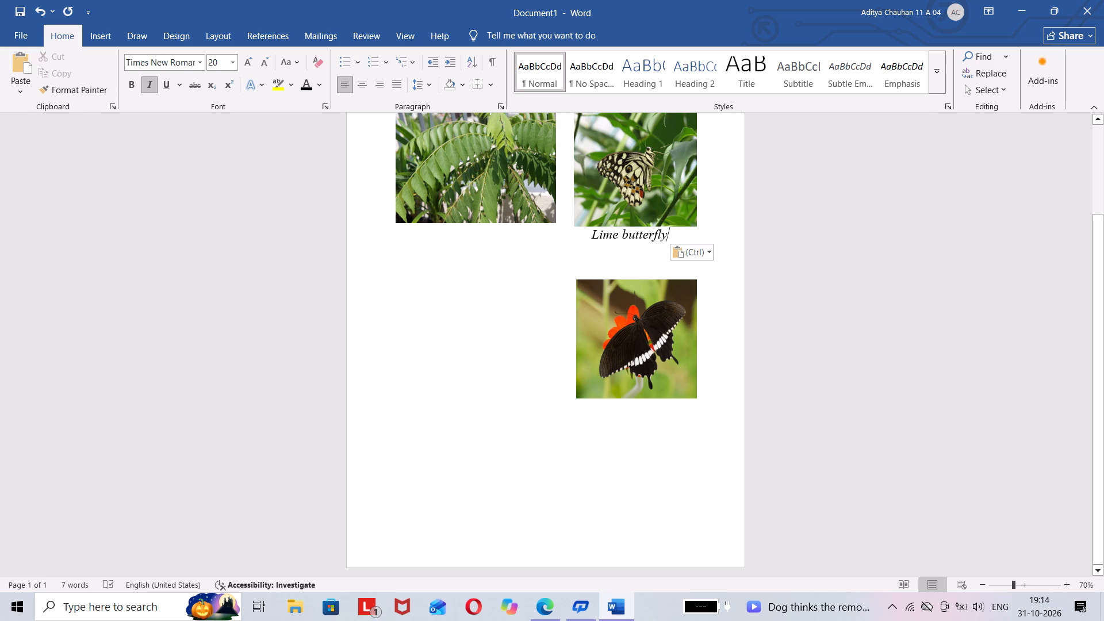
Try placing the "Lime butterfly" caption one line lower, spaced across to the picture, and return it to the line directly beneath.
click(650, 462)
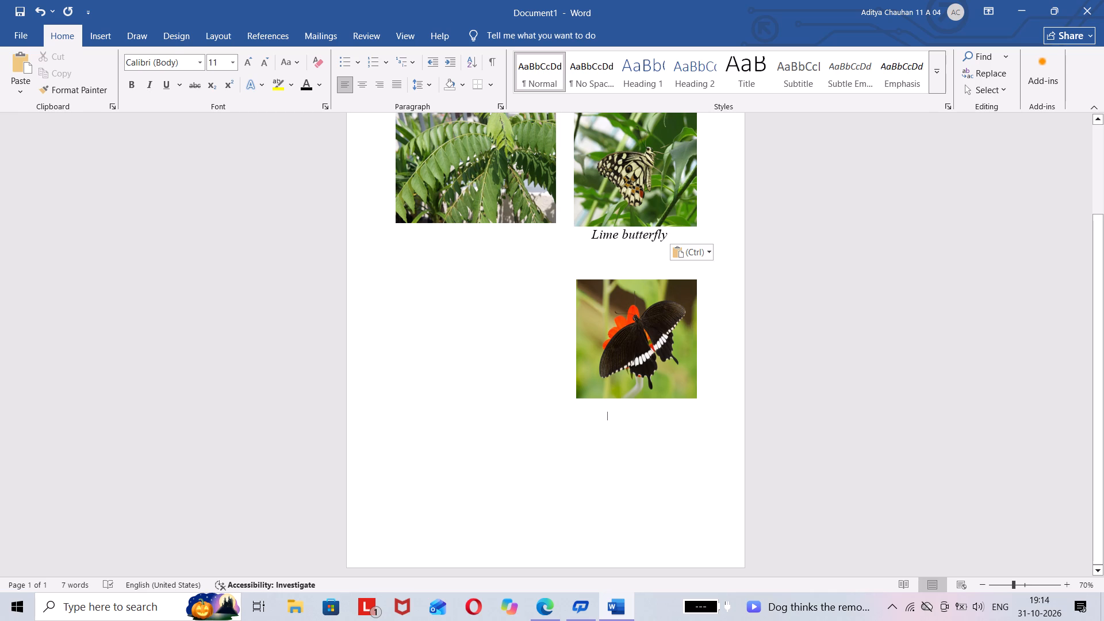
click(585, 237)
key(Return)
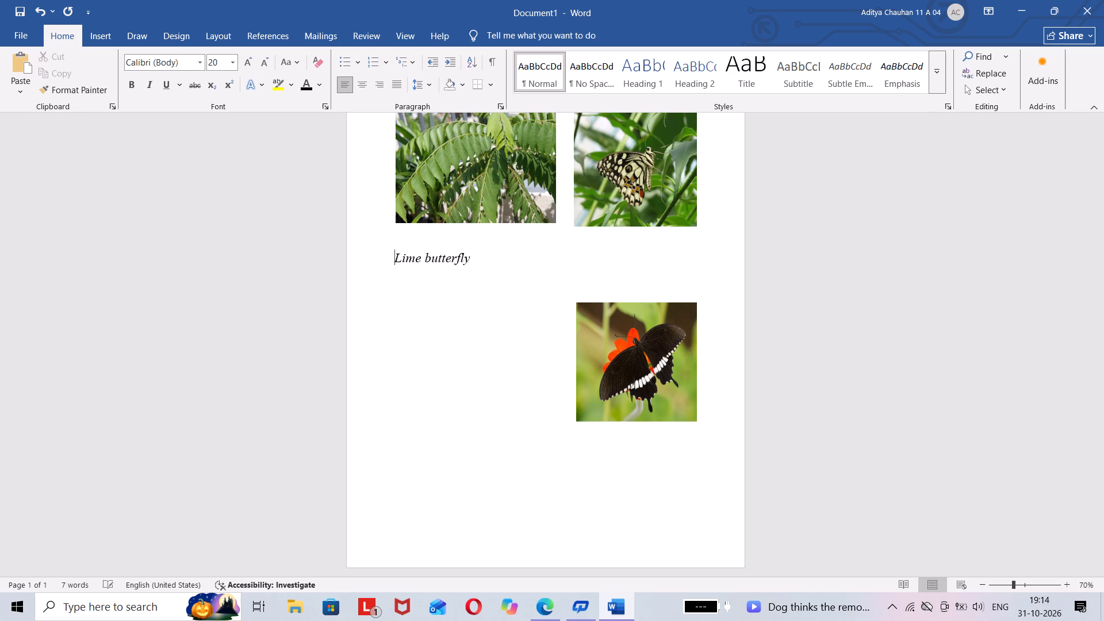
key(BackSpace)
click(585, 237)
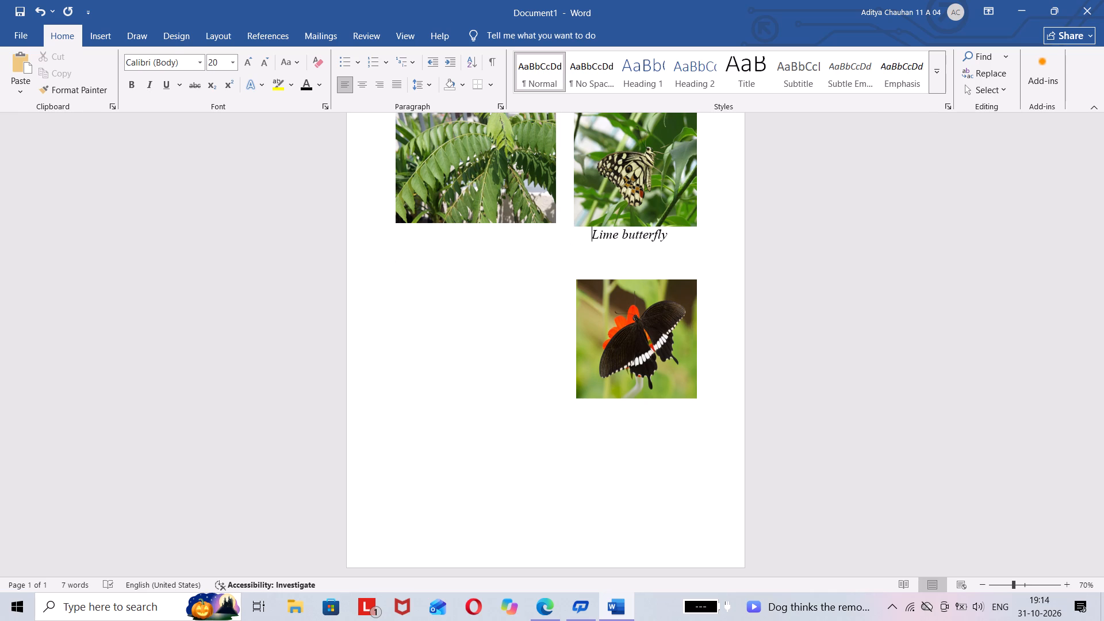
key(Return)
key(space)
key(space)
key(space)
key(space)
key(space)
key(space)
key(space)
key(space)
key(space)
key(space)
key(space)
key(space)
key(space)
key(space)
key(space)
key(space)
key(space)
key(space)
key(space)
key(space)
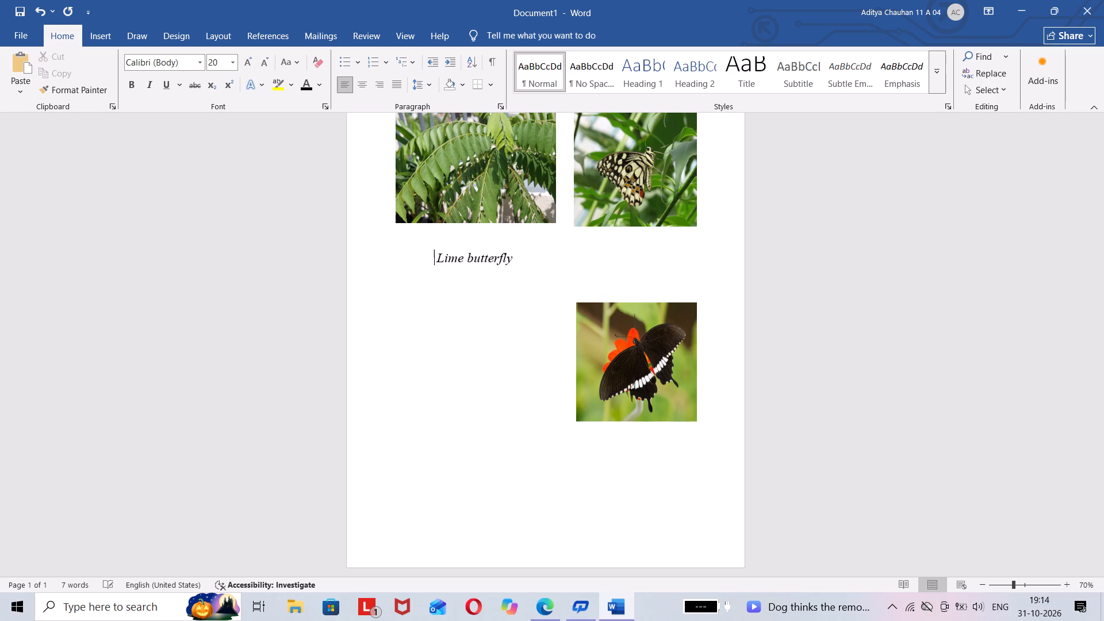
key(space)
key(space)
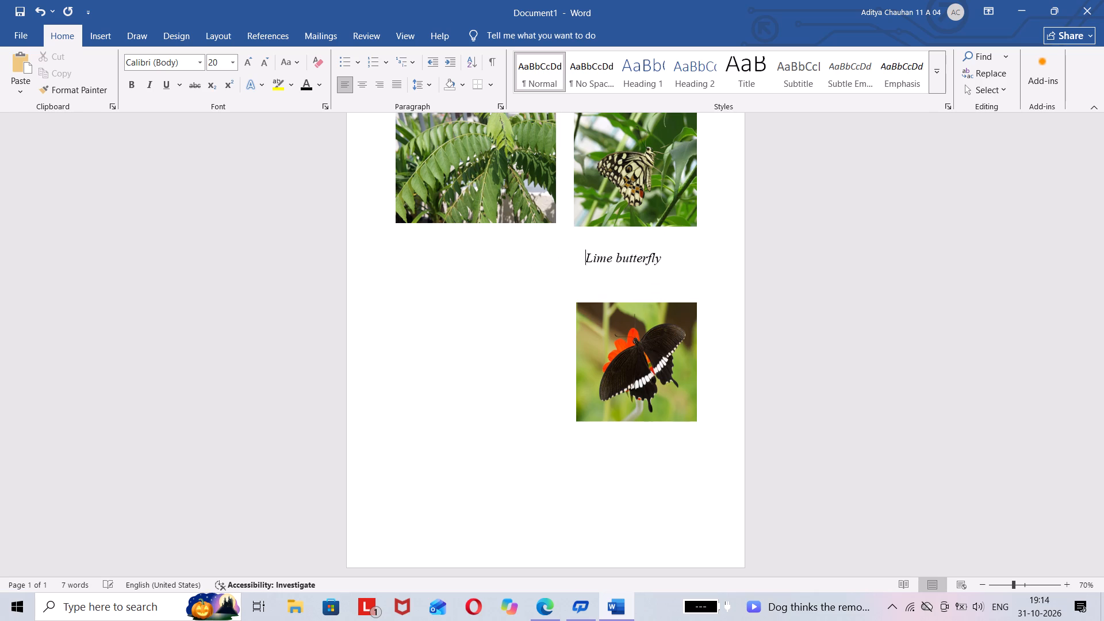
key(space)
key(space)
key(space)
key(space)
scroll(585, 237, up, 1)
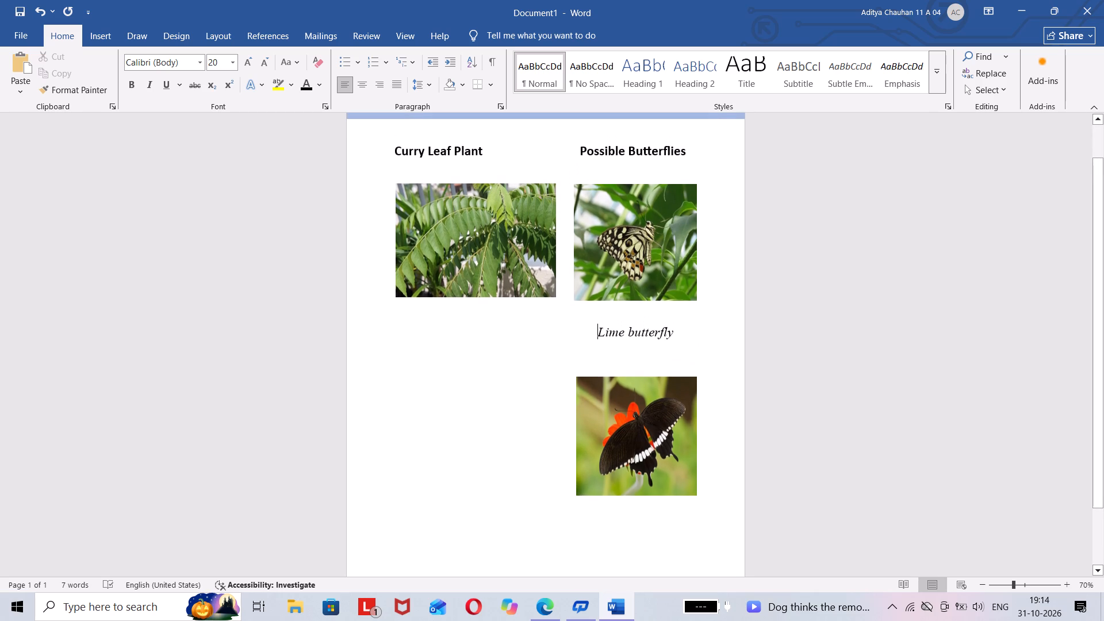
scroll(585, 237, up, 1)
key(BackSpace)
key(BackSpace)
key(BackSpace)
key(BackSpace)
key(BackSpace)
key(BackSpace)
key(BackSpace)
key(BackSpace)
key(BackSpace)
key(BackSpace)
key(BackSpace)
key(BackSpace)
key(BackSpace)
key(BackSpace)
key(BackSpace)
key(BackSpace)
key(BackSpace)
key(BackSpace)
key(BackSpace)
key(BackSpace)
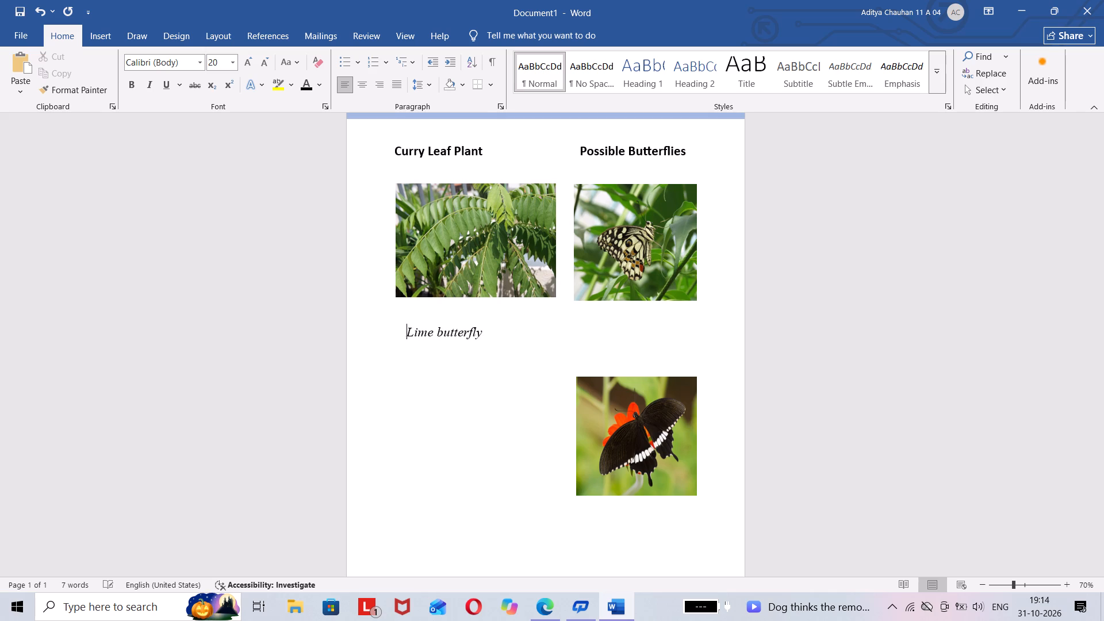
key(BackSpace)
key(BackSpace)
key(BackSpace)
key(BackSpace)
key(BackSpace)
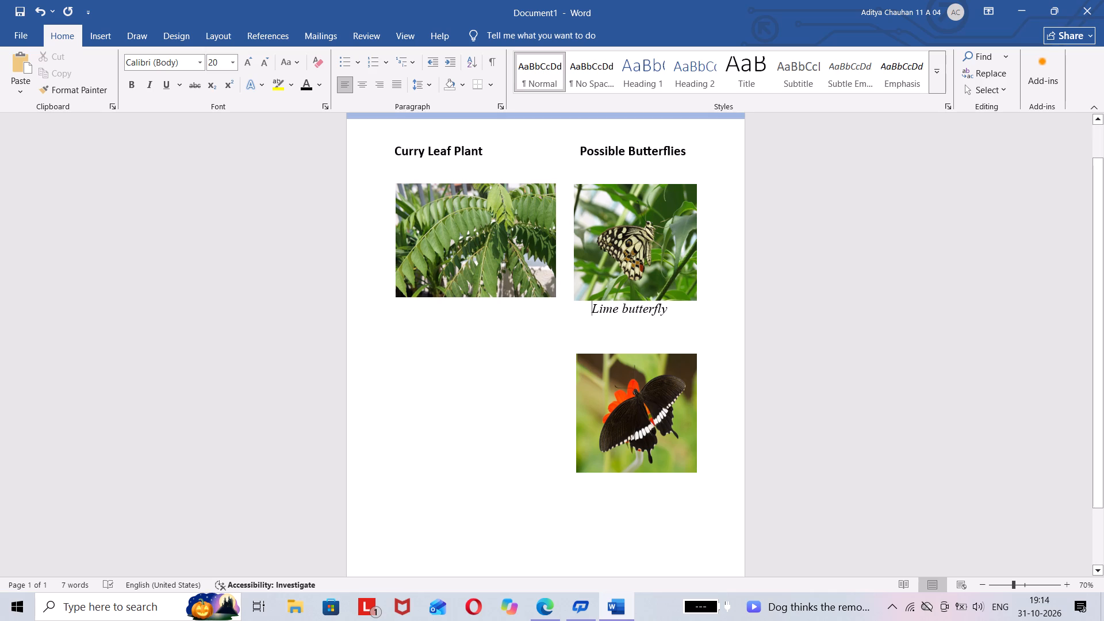
Move the Common Mormon picture slightly up towards the "Lime butterfly" caption, aligning its left edge with the lime butterfly picture.
drag(641, 440, 641, 425)
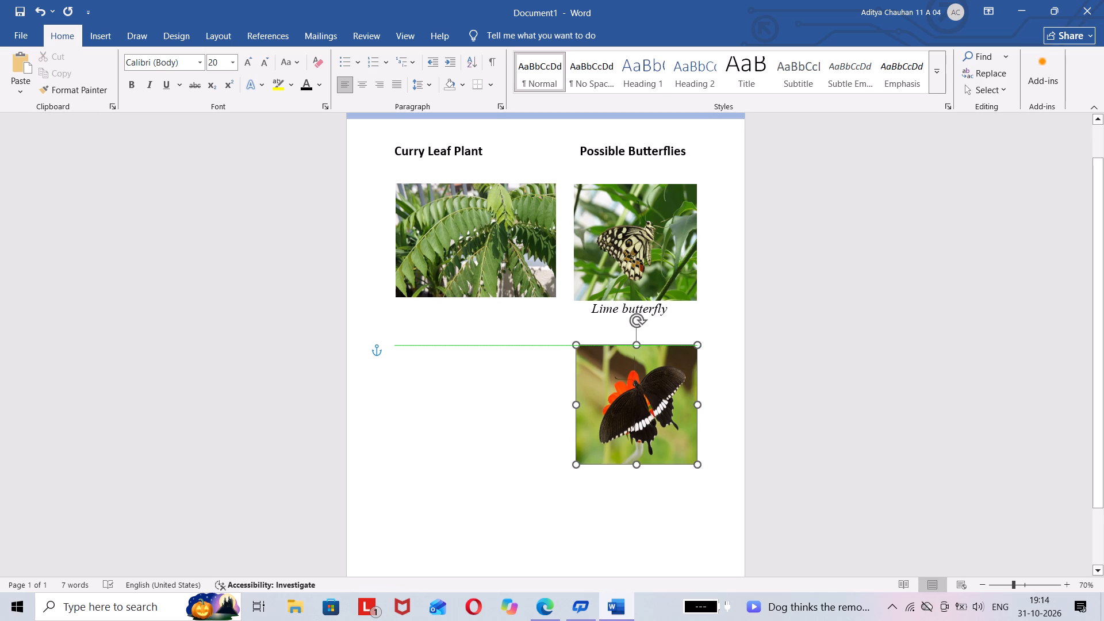
drag(641, 425, 639, 424)
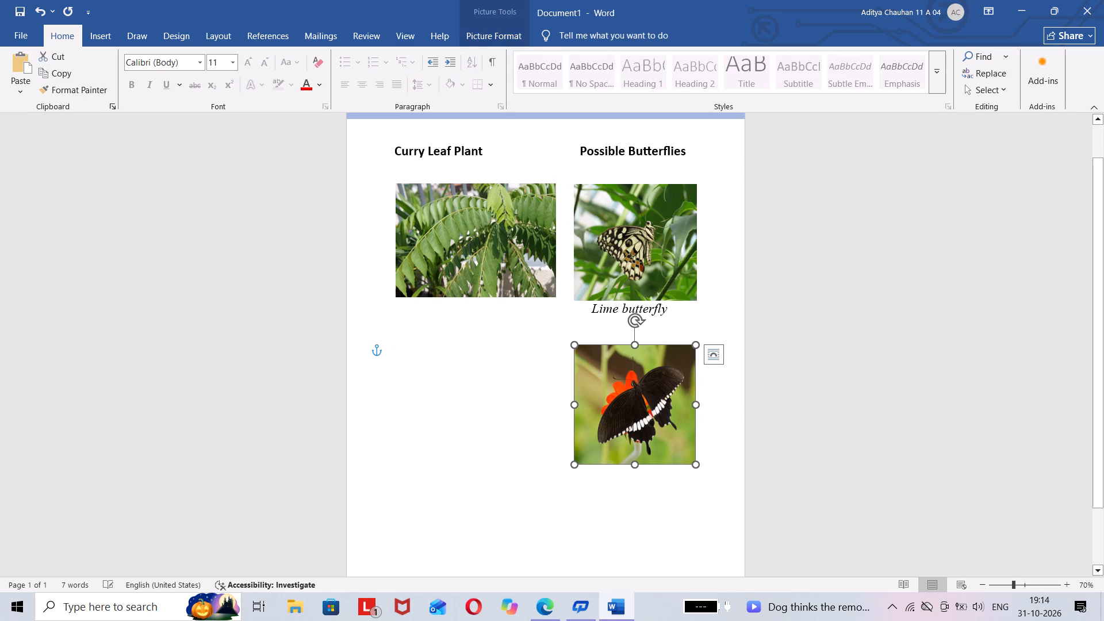
Resize the Common Mormon picture so its width and height match the lime butterfly picture above.
drag(695, 406, 701, 408)
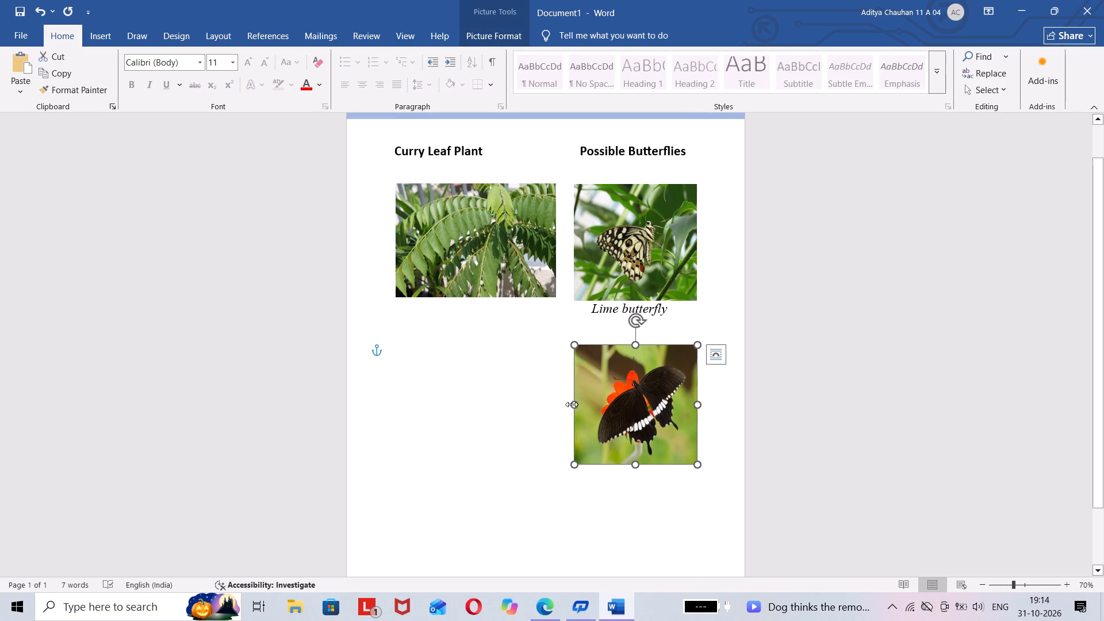
click(576, 407)
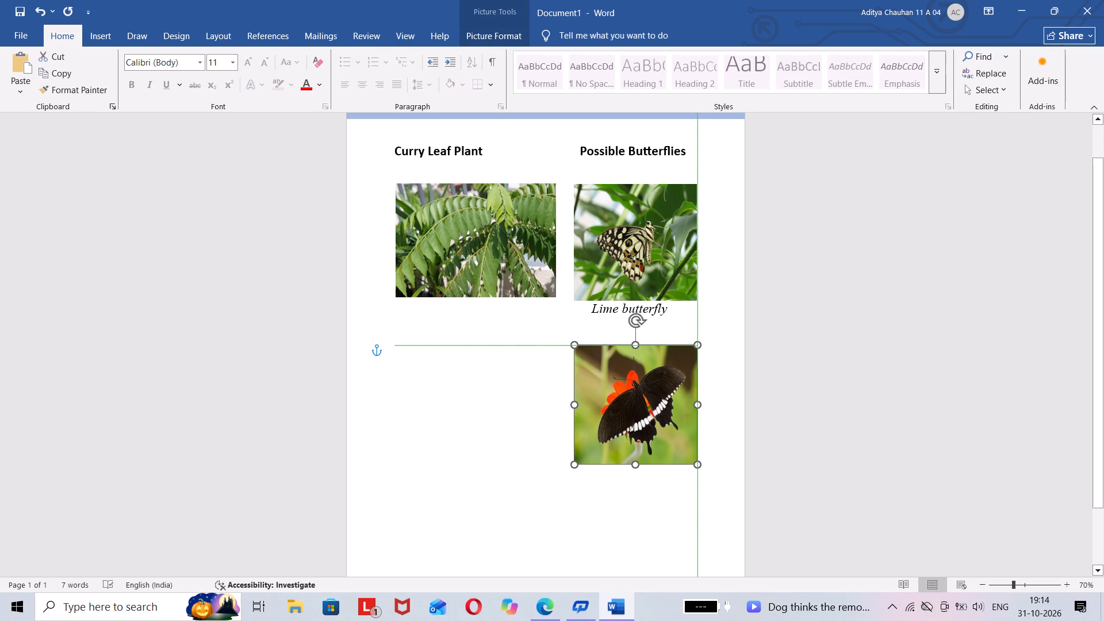
drag(636, 465, 636, 469)
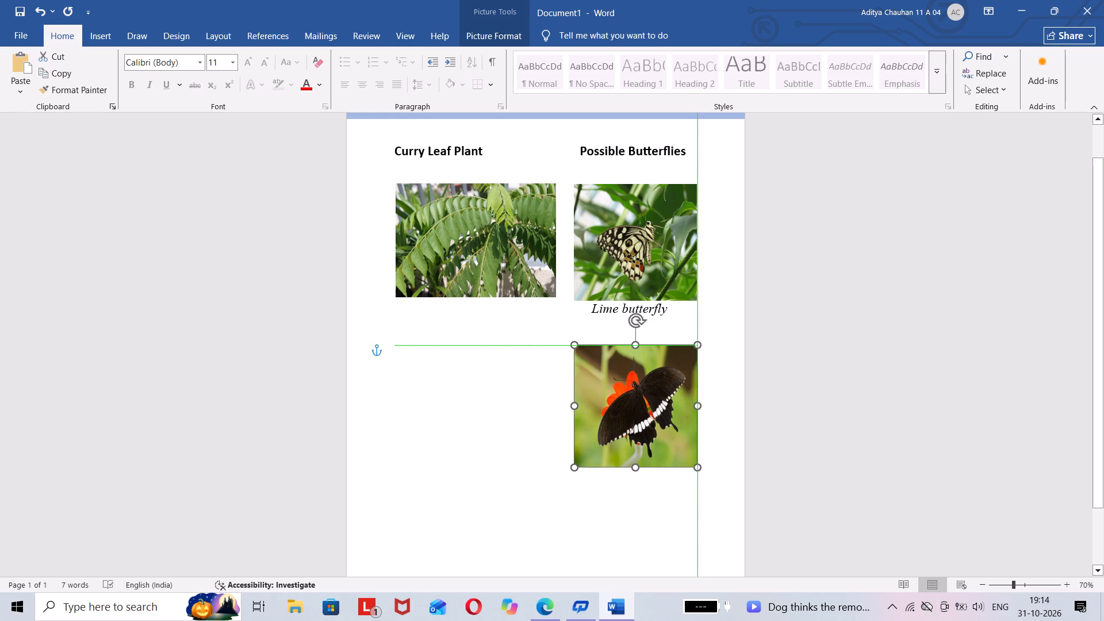
drag(636, 469, 636, 468)
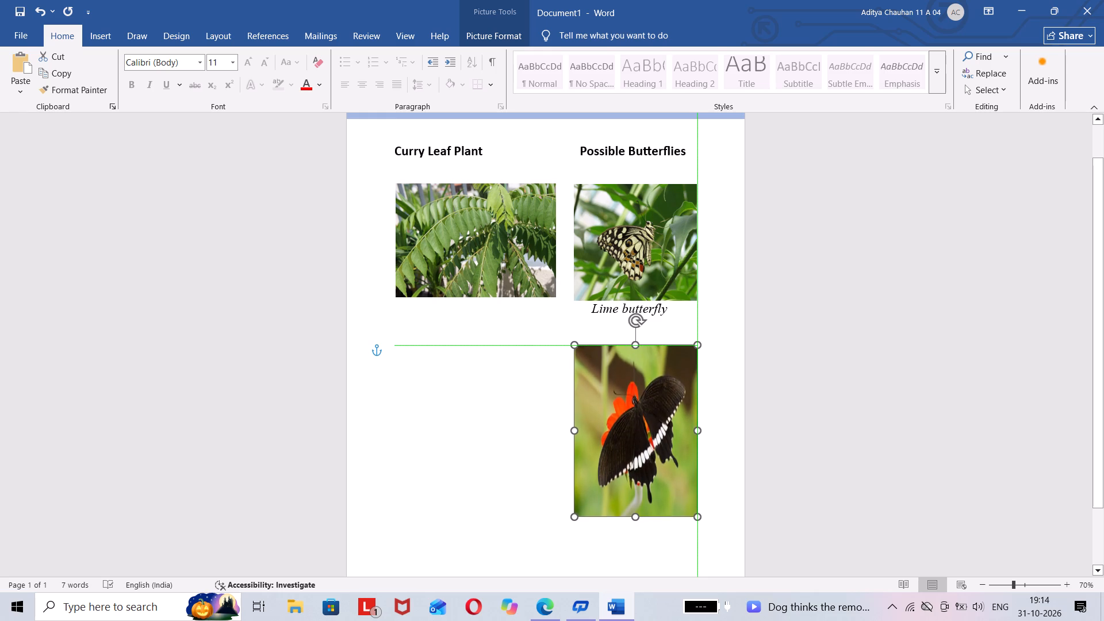
drag(636, 468, 640, 486)
click(490, 465)
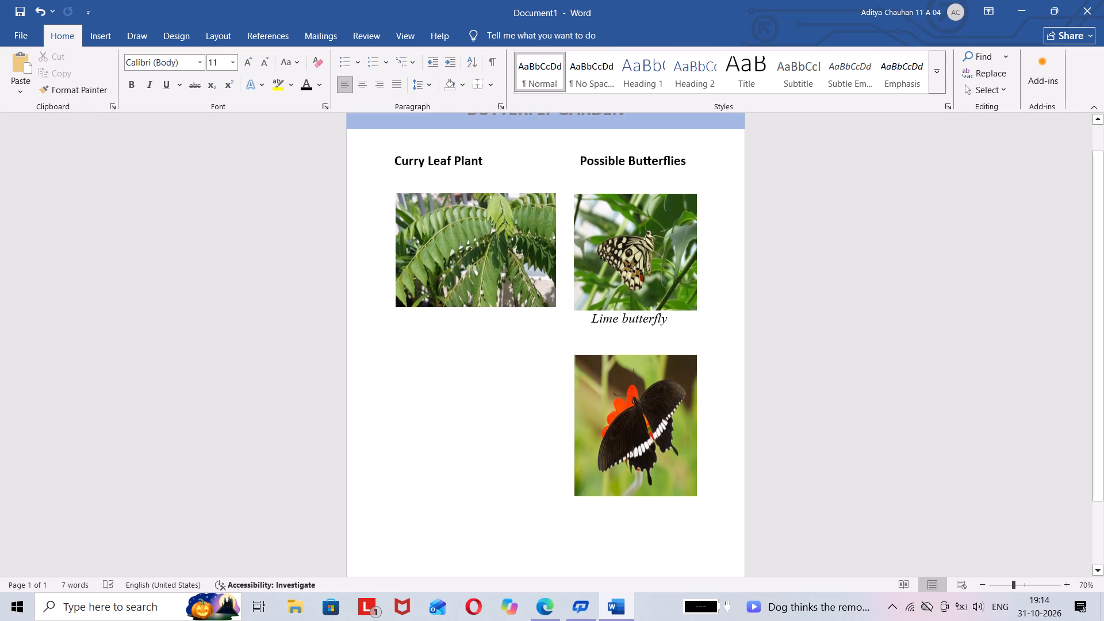
click(641, 476)
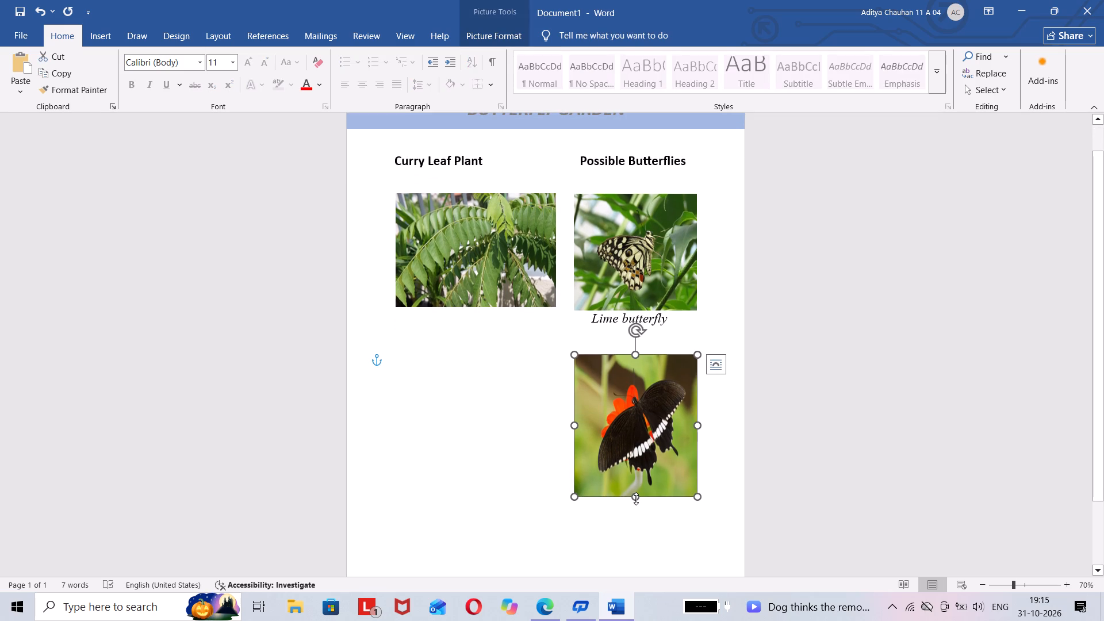
drag(636, 499, 635, 484)
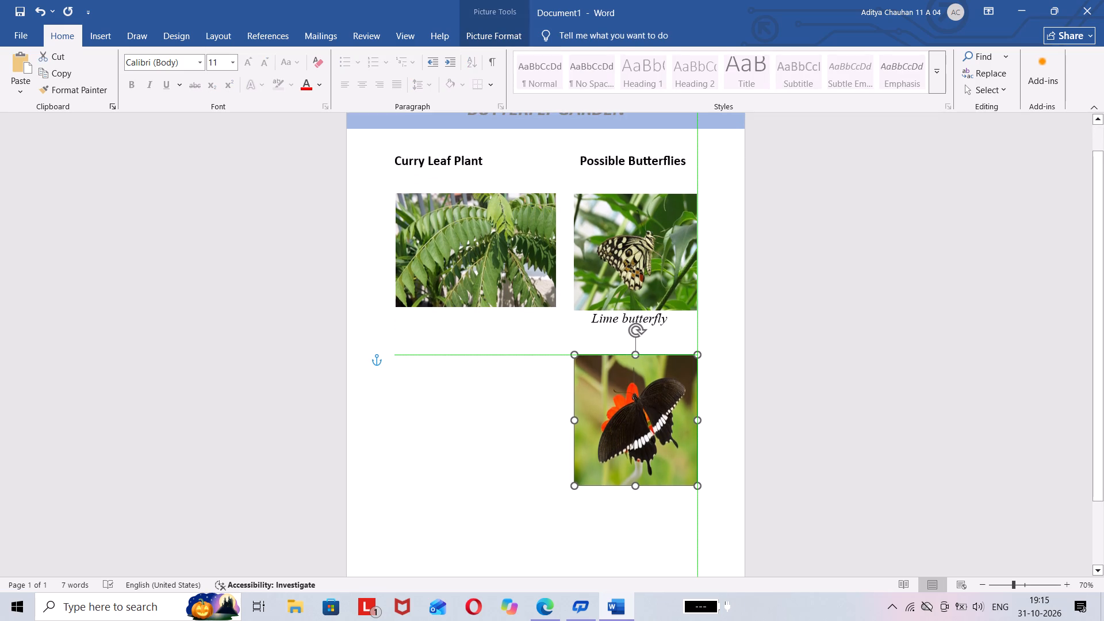
drag(635, 484, 633, 459)
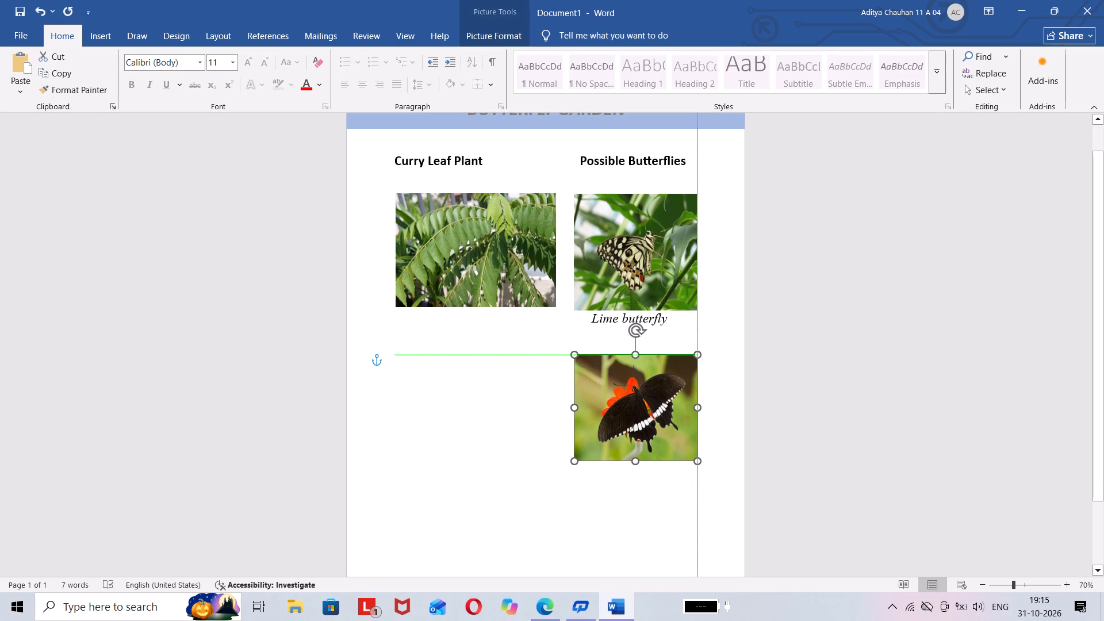
drag(633, 459, 631, 476)
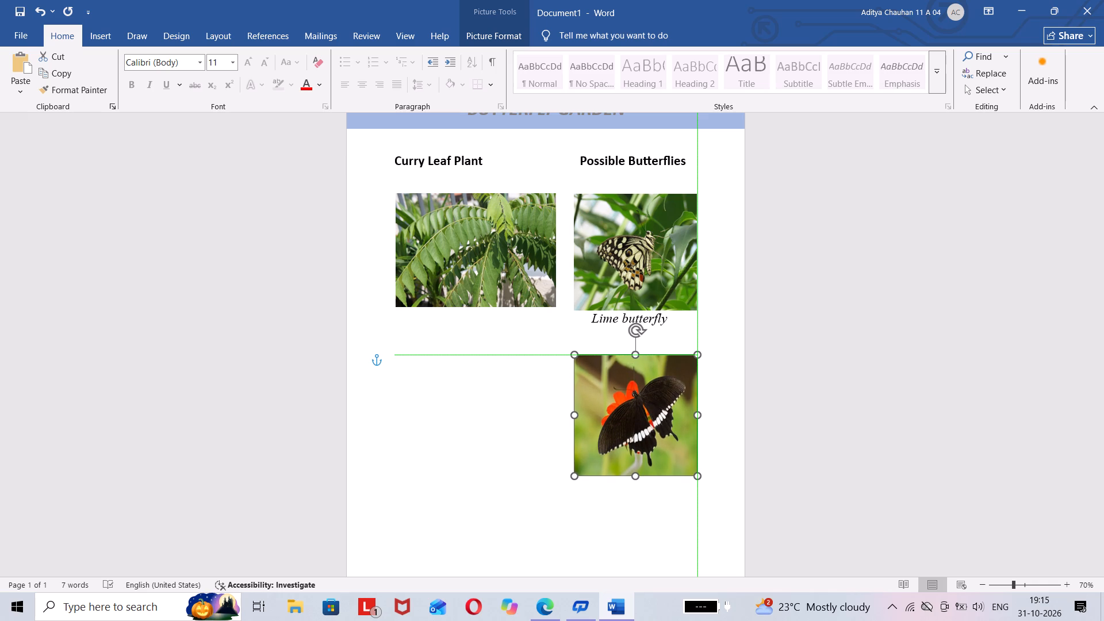
drag(631, 476, 631, 477)
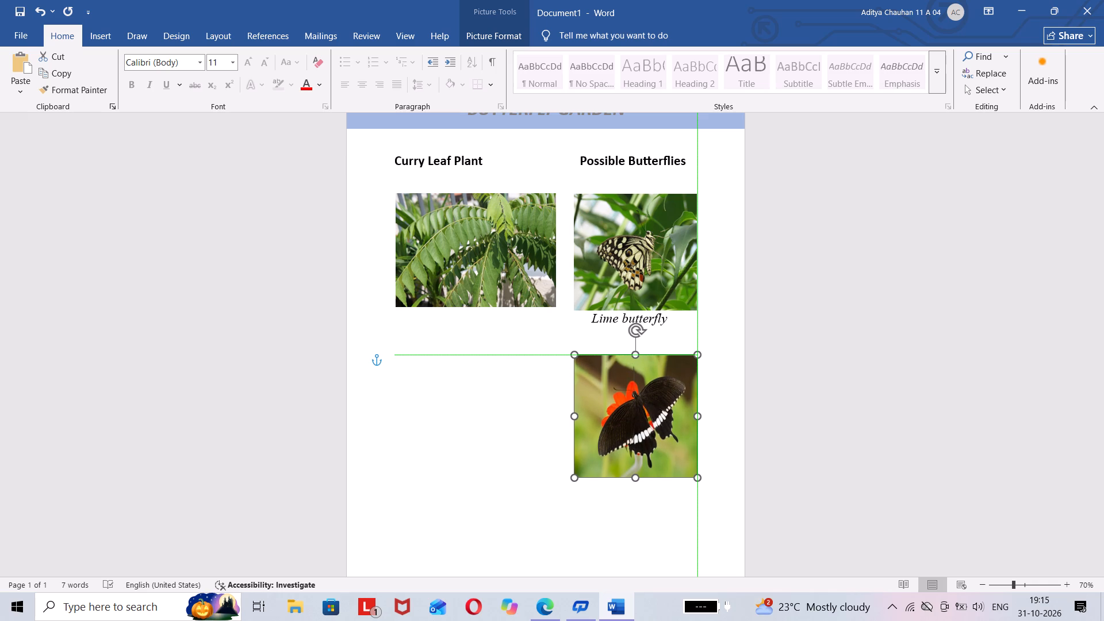
drag(631, 477, 629, 471)
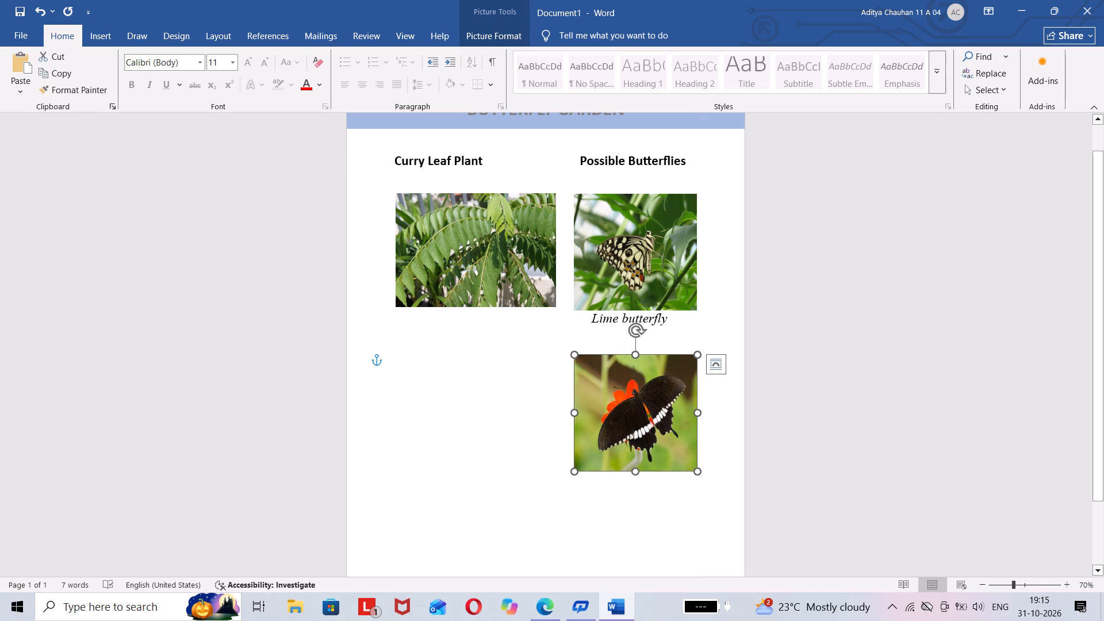
click(526, 438)
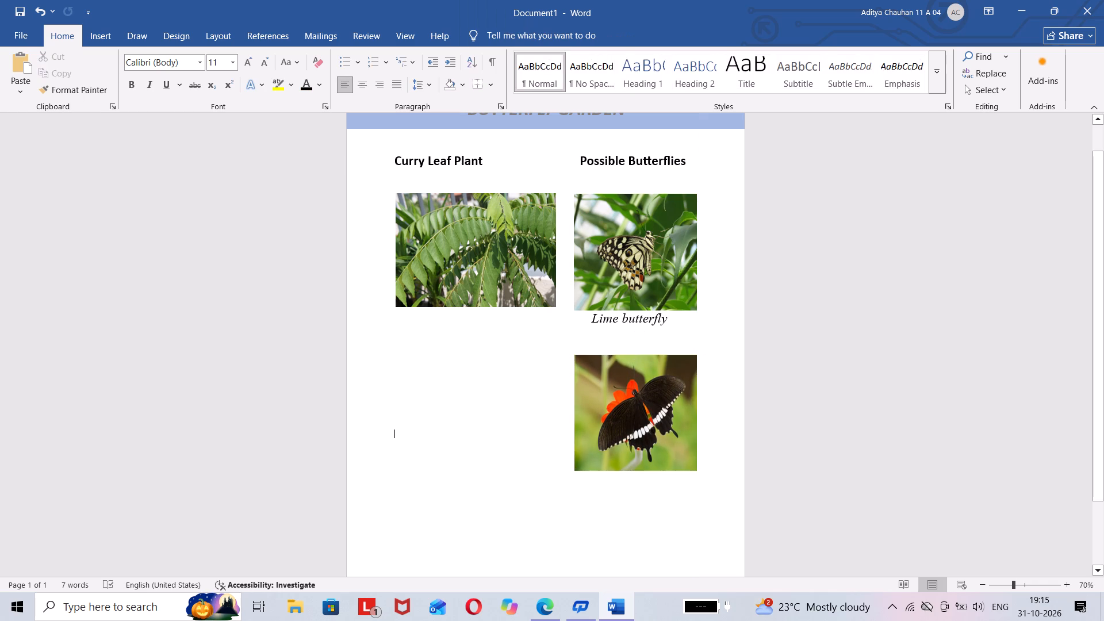
Start a caption line beneath the Common Mormon picture, formatted in Times New Roman, size 20, italic.
scroll(583, 505, down, 2)
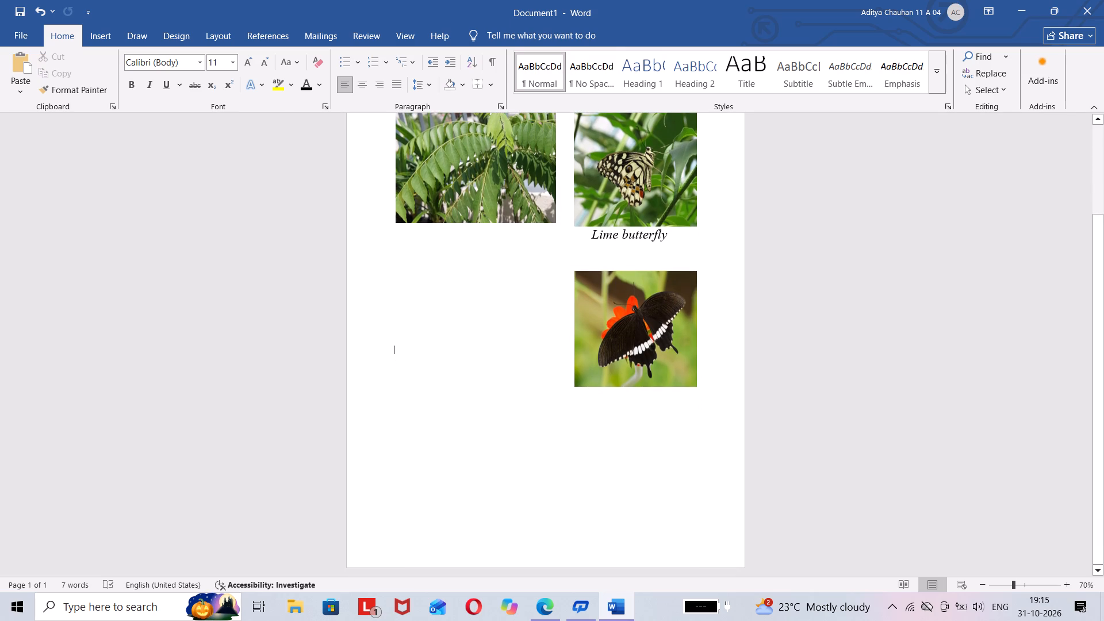
click(607, 407)
double_click(606, 400)
click(229, 59)
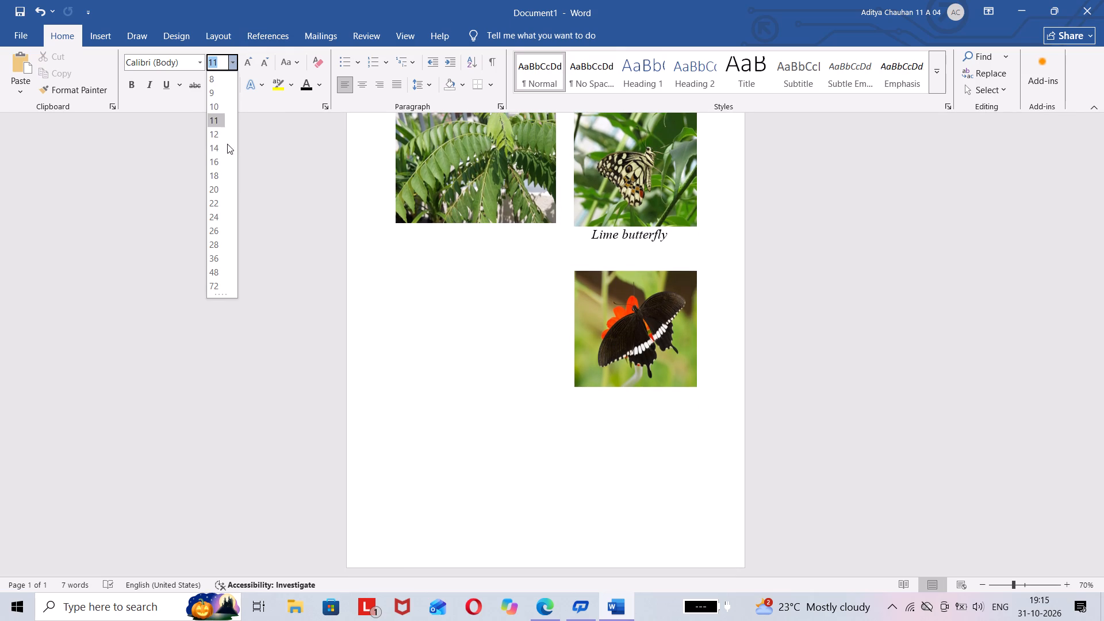
click(210, 193)
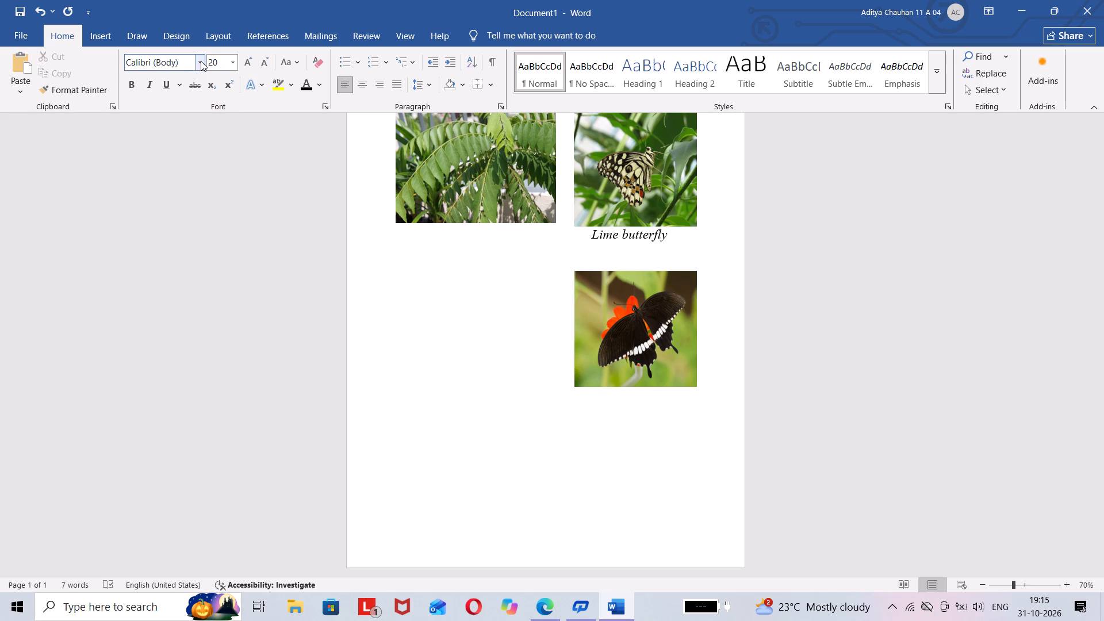
click(201, 61)
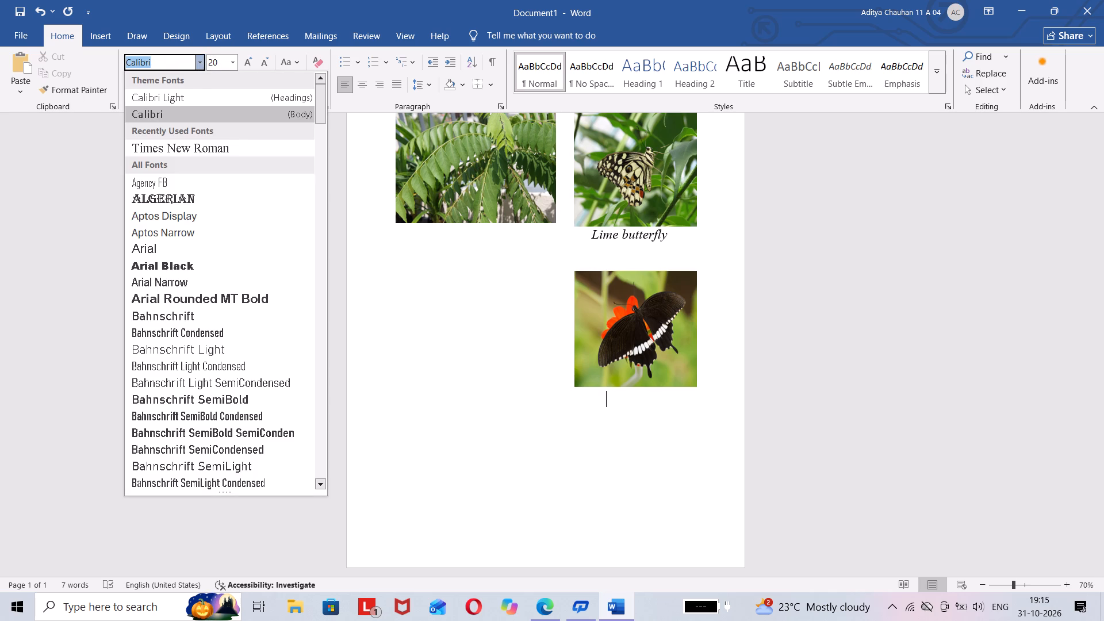
key(t)
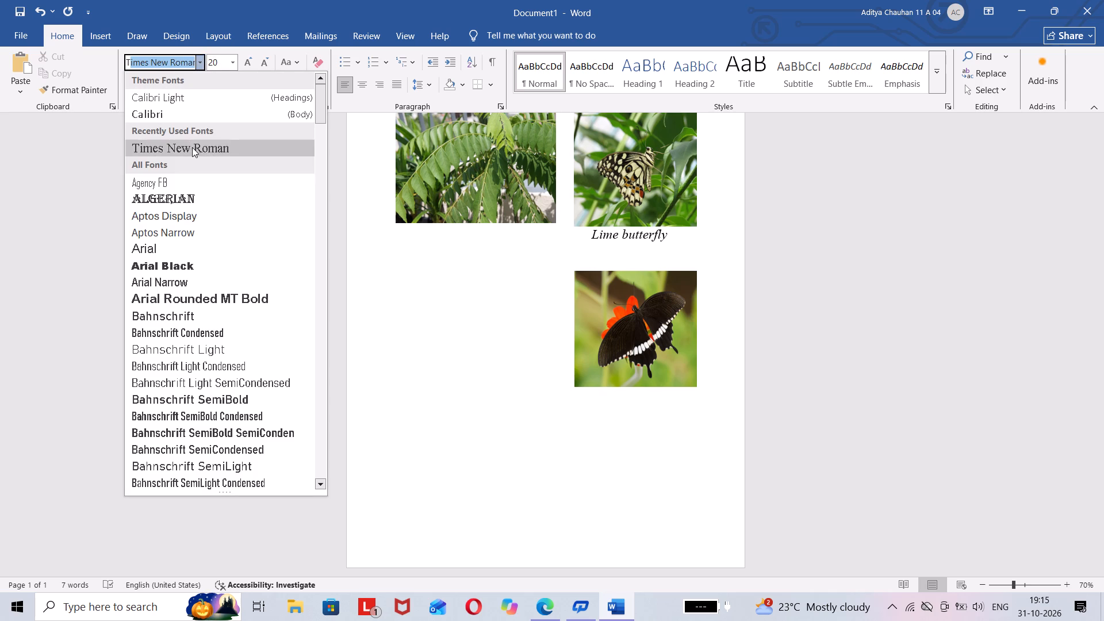
click(192, 147)
click(147, 83)
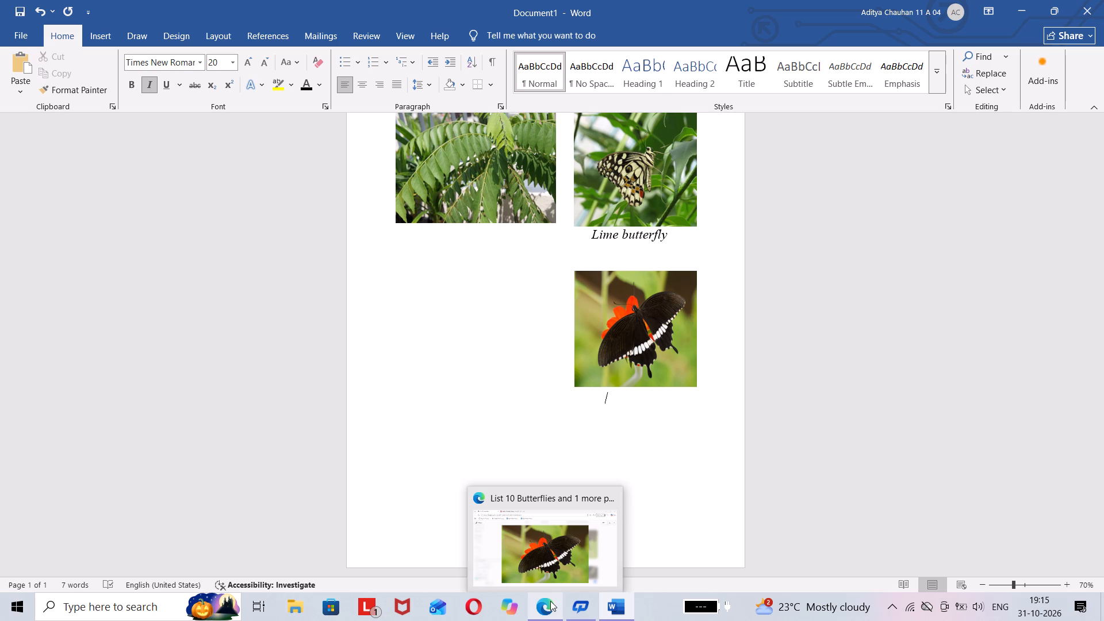
scroll(550, 601, up, 3)
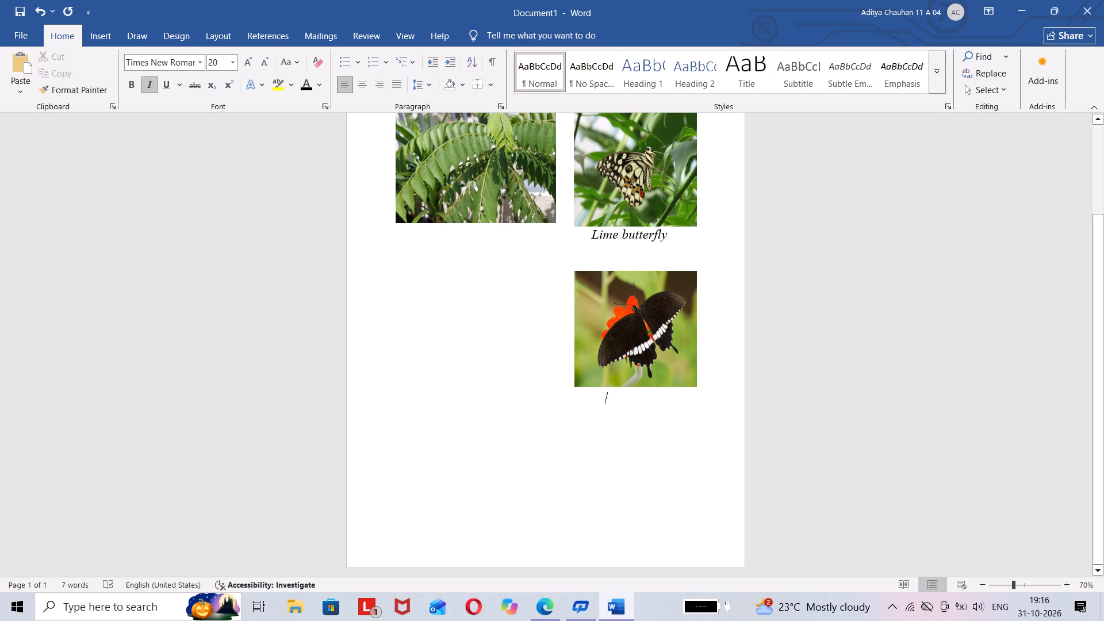
text(ommo)
text(n)
key(space)
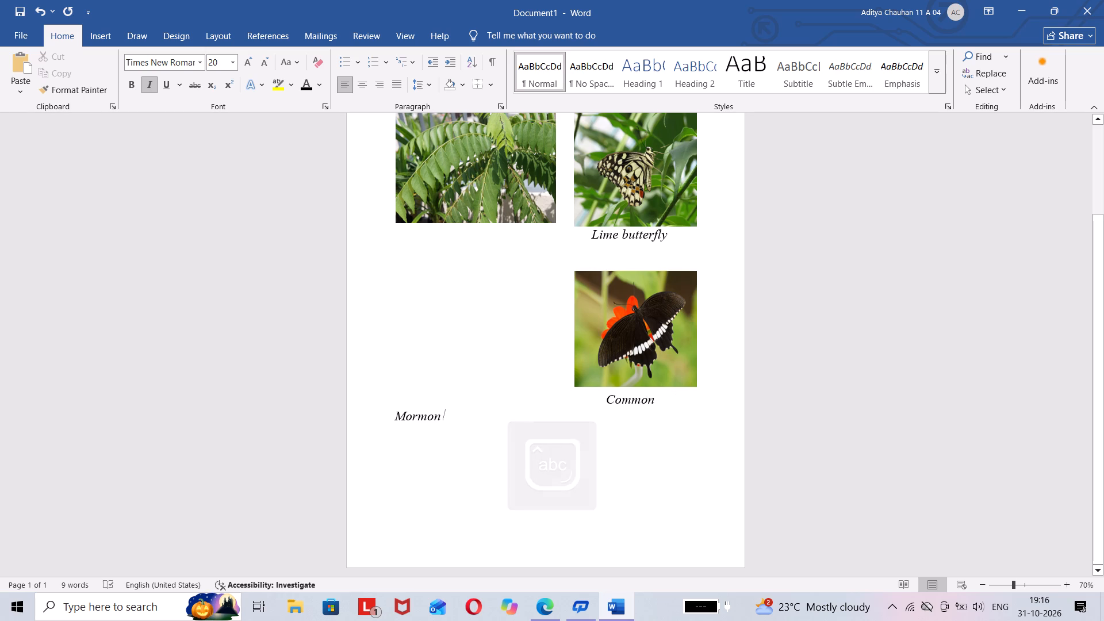
Bring the "Common Mormon" caption onto a single line and space it across until it is centred beneath its picture.
click(605, 401)
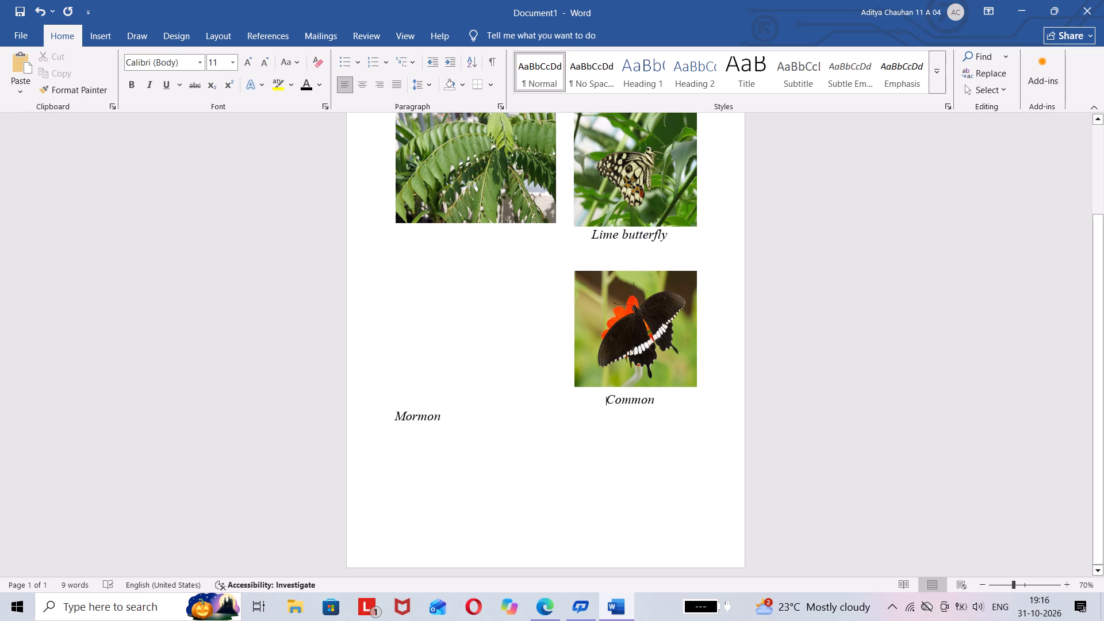
double_click(605, 401)
click(605, 401)
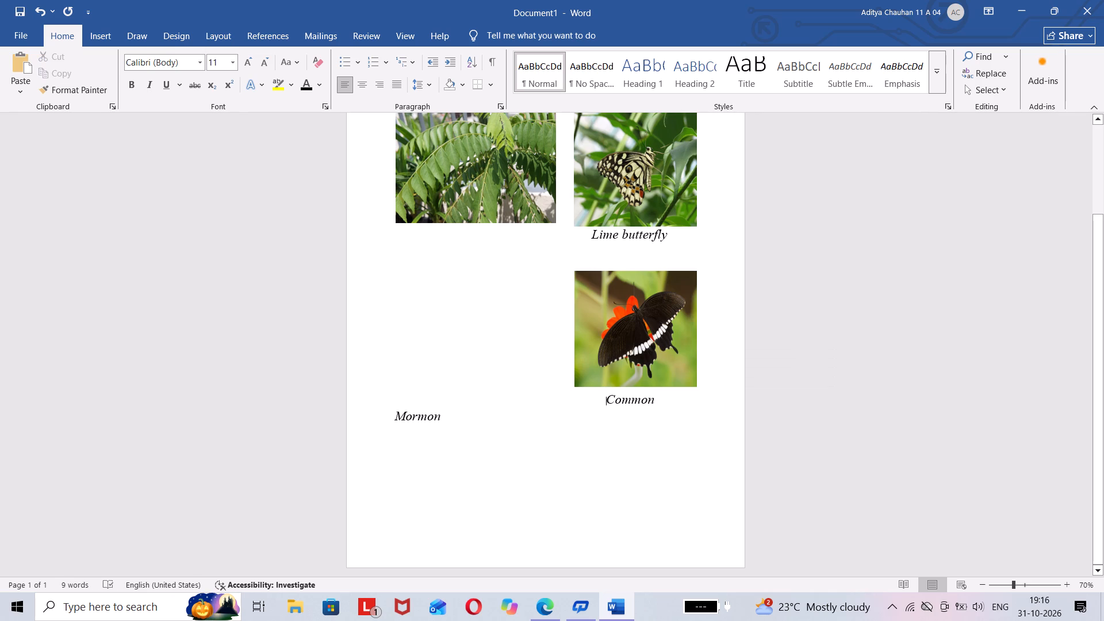
click(605, 401)
key(BackSpace)
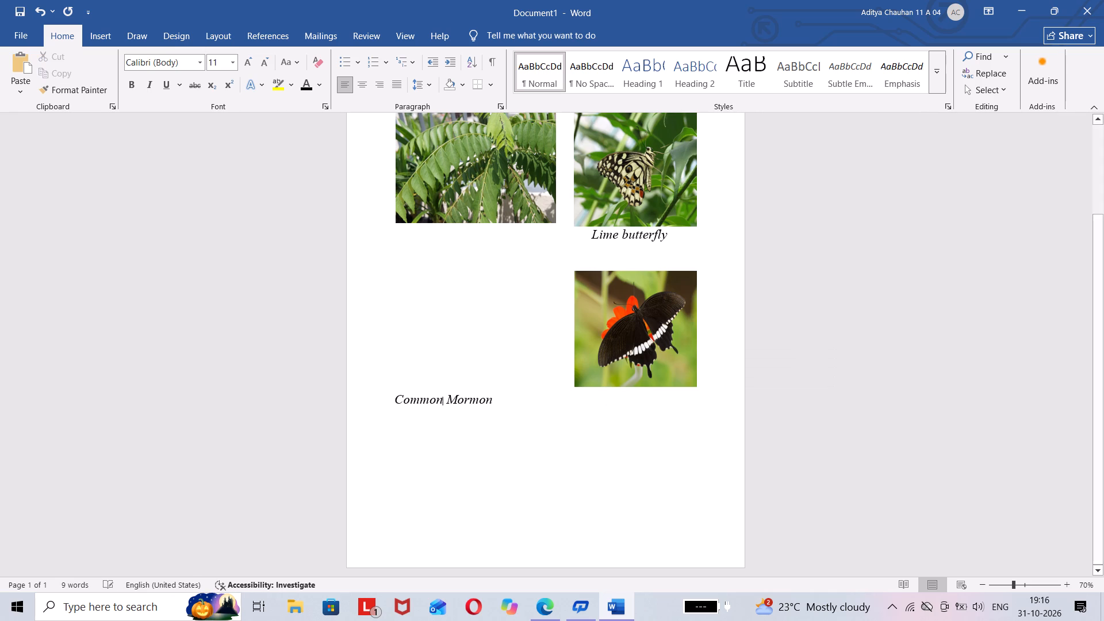
key(space)
key(space)
key(space)
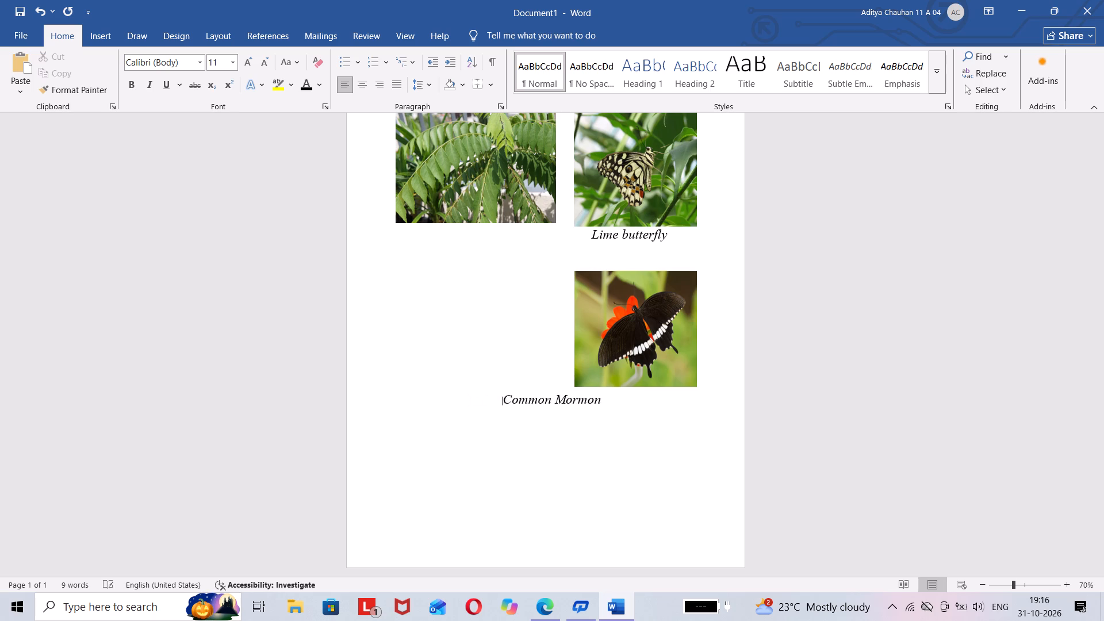
key(space)
key(space)
key(space)
key(space)
key(space)
key(space)
key(space)
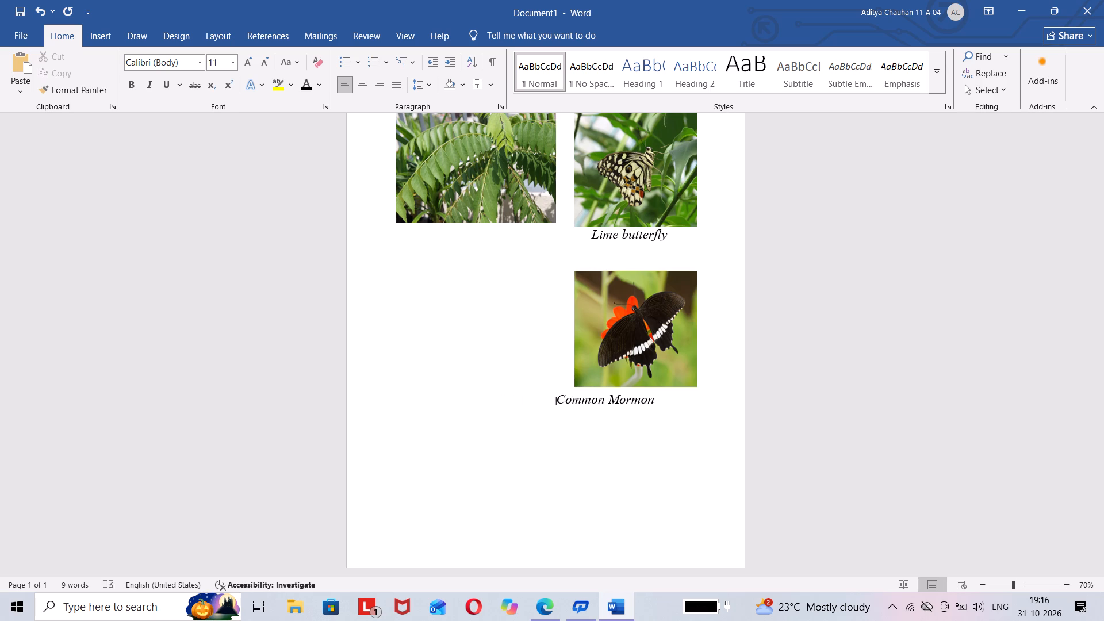
key(space)
key(space)
key(space)
key(space)
key(space)
key(space)
key(space)
key(space)
key(space)
key(space)
key(space)
key(space)
key(space)
key(space)
key(space)
key(space)
key(space)
key(space)
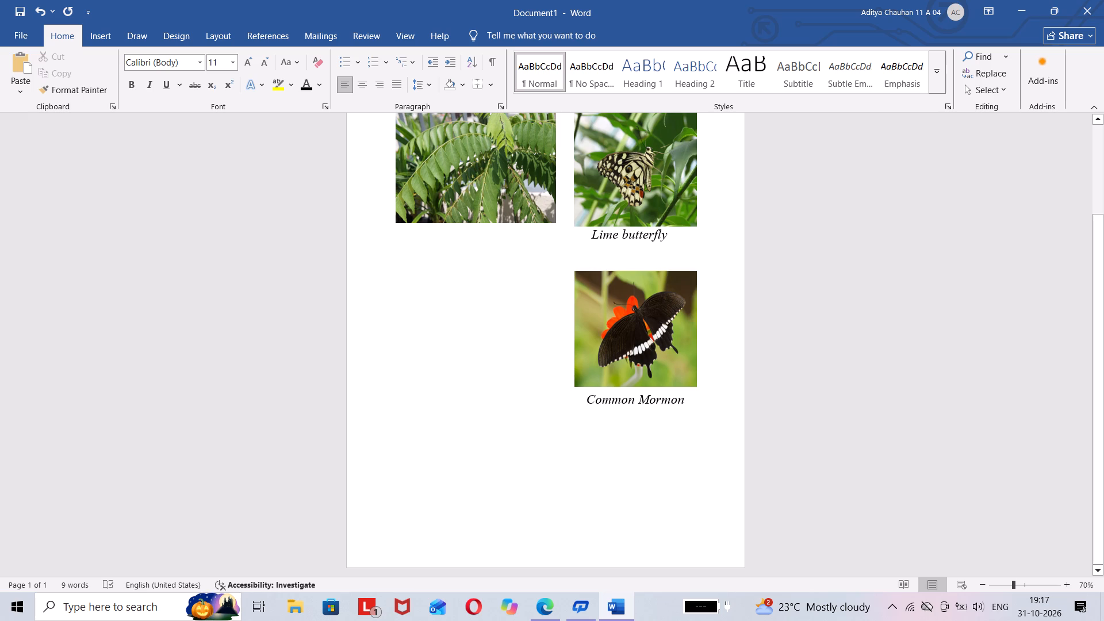
Paste the copied Blue Mormon picture on a new line below the "Common Mormon" caption.
scroll(664, 478, down, 2)
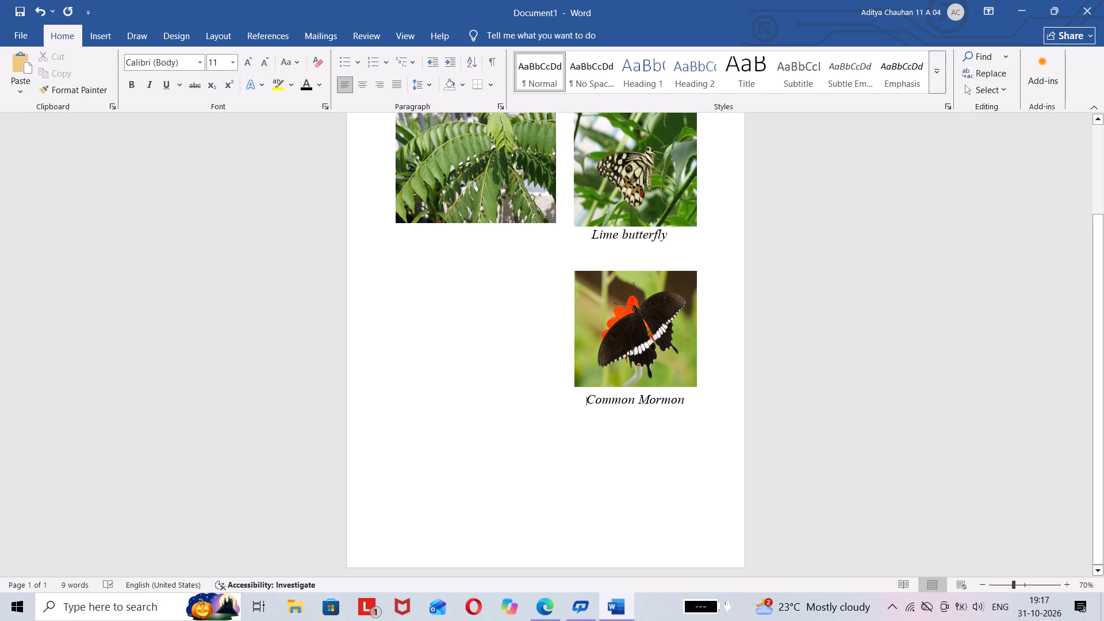
click(691, 407)
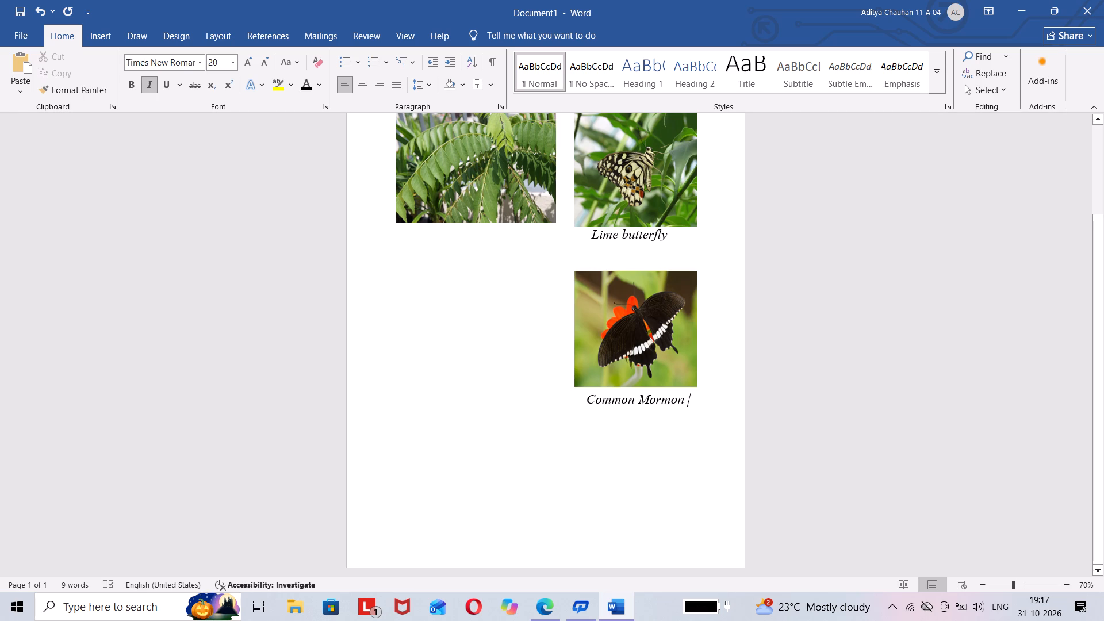
click(649, 476)
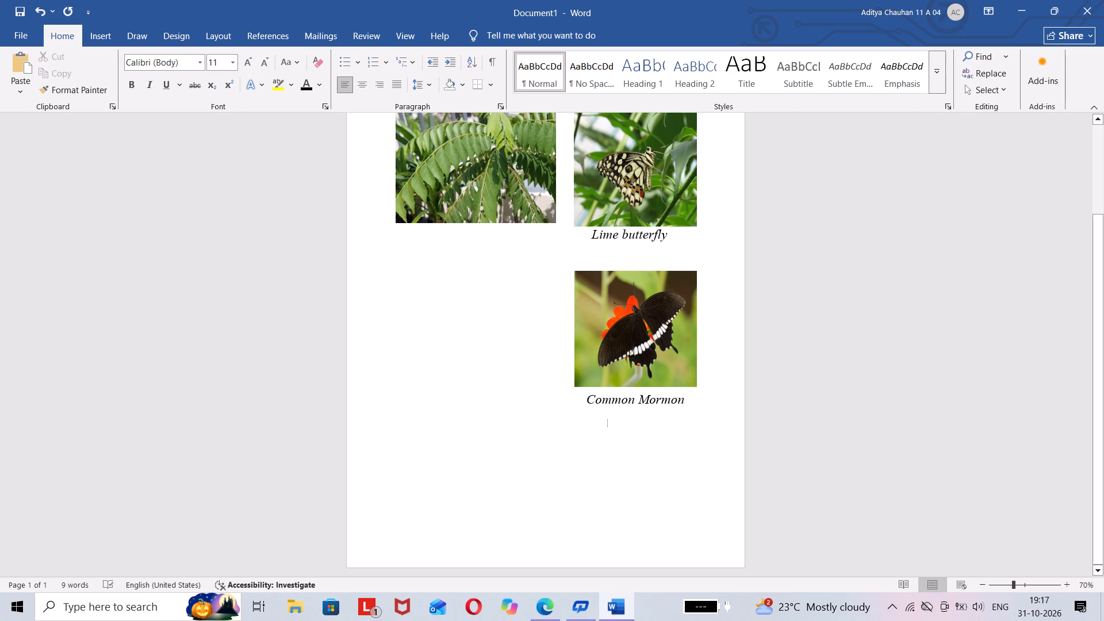
key(ctrl+v)
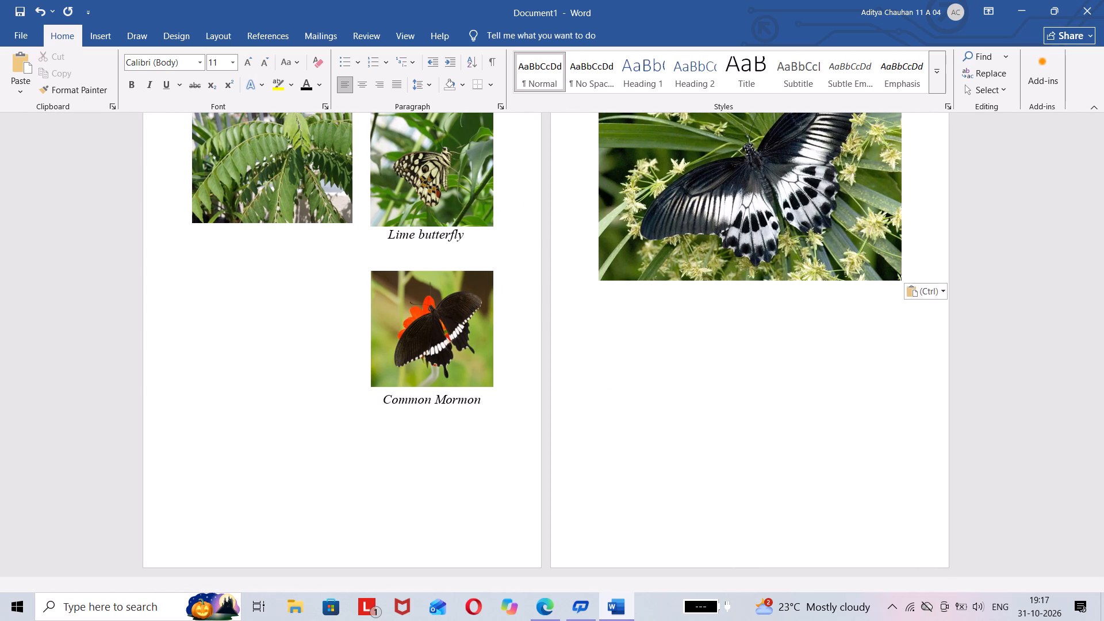
scroll(649, 476, up, 3)
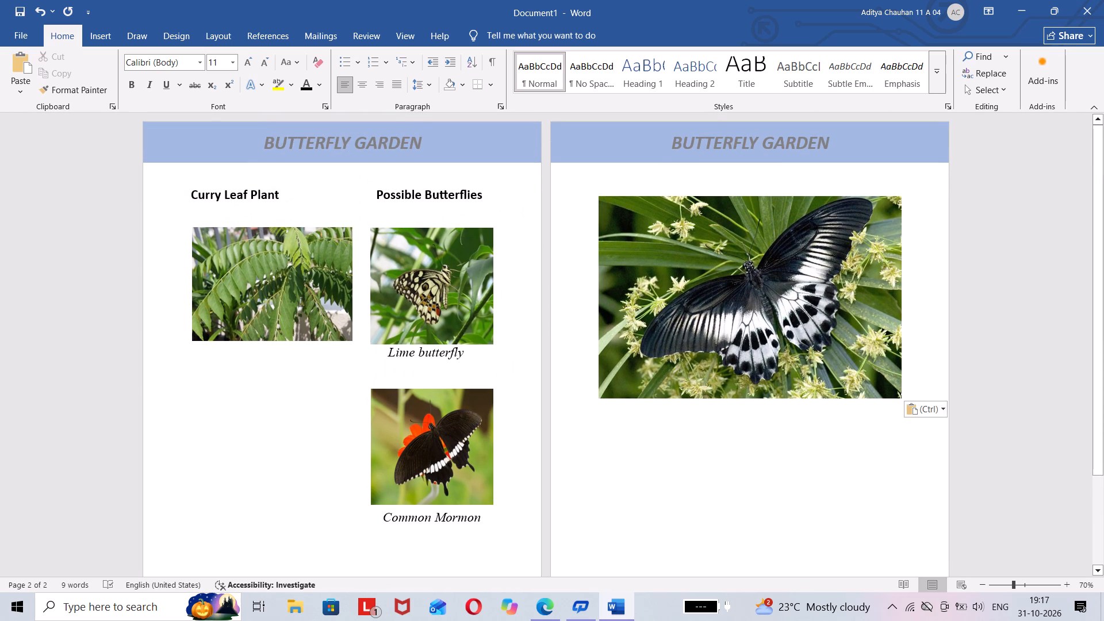
Shrink the Blue Mormon picture in height and width so it fits on the first page below the "Common Mormon" caption.
drag(900, 324, 851, 325)
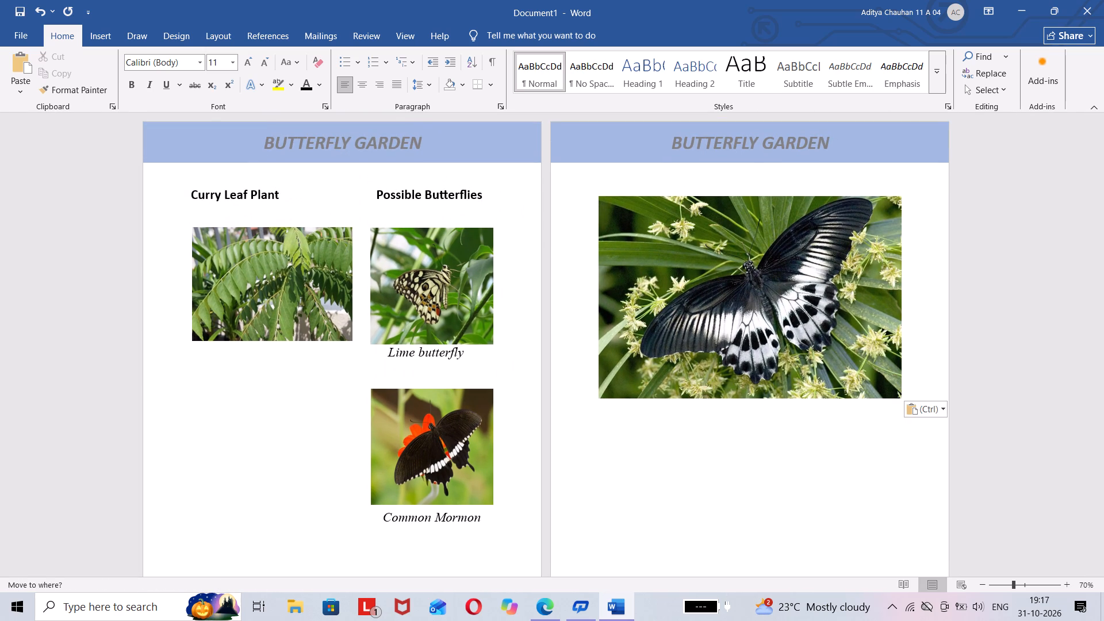
drag(851, 325, 850, 325)
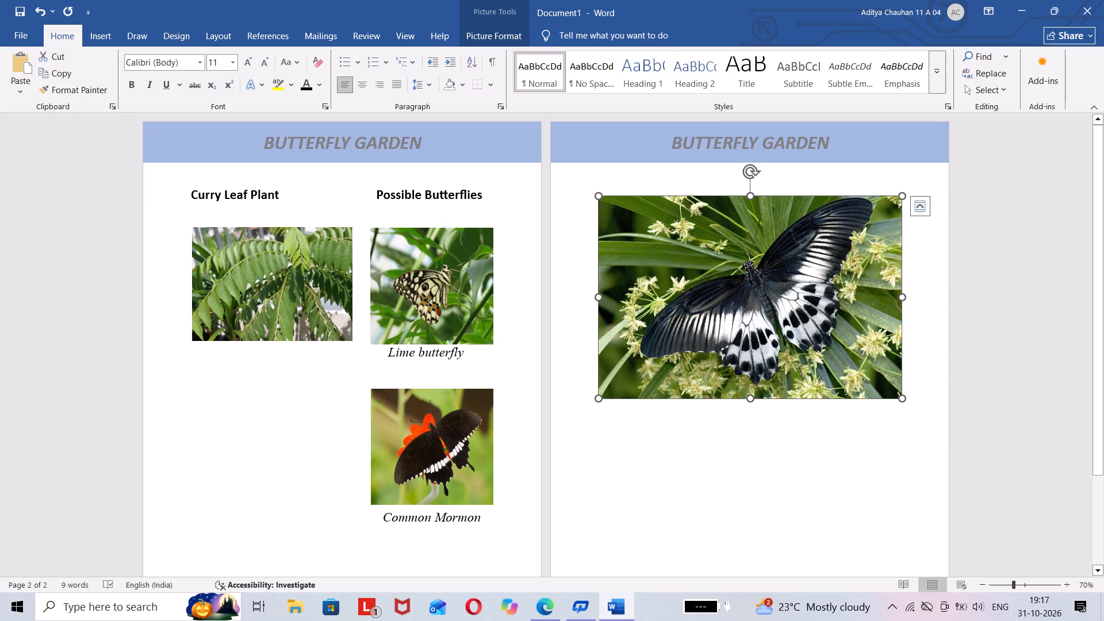
drag(749, 400, 745, 290)
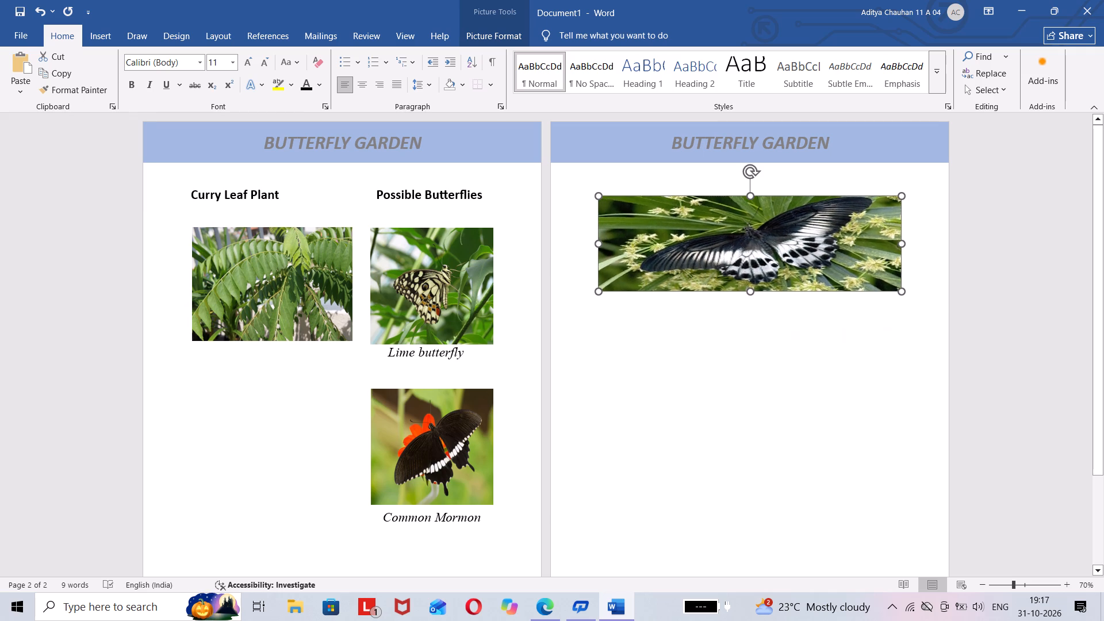
drag(745, 290, 745, 290)
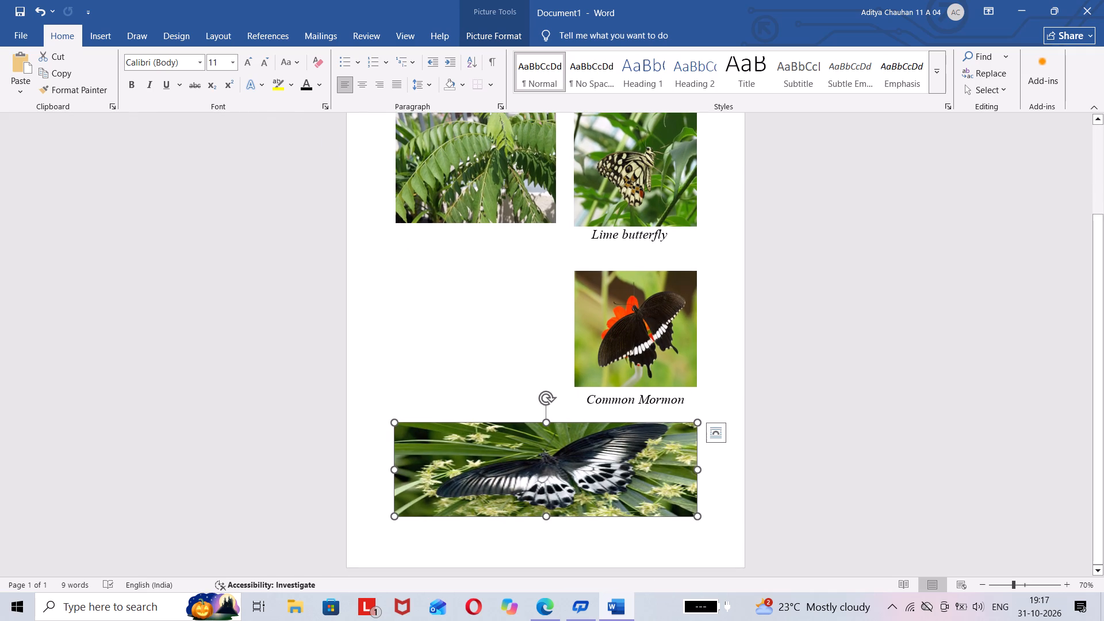
drag(392, 470, 536, 463)
Set the Blue Mormon picture's wrapping to In Front of Text and move it below the "Common Mormon" caption, aligned with the right margin.
click(581, 431)
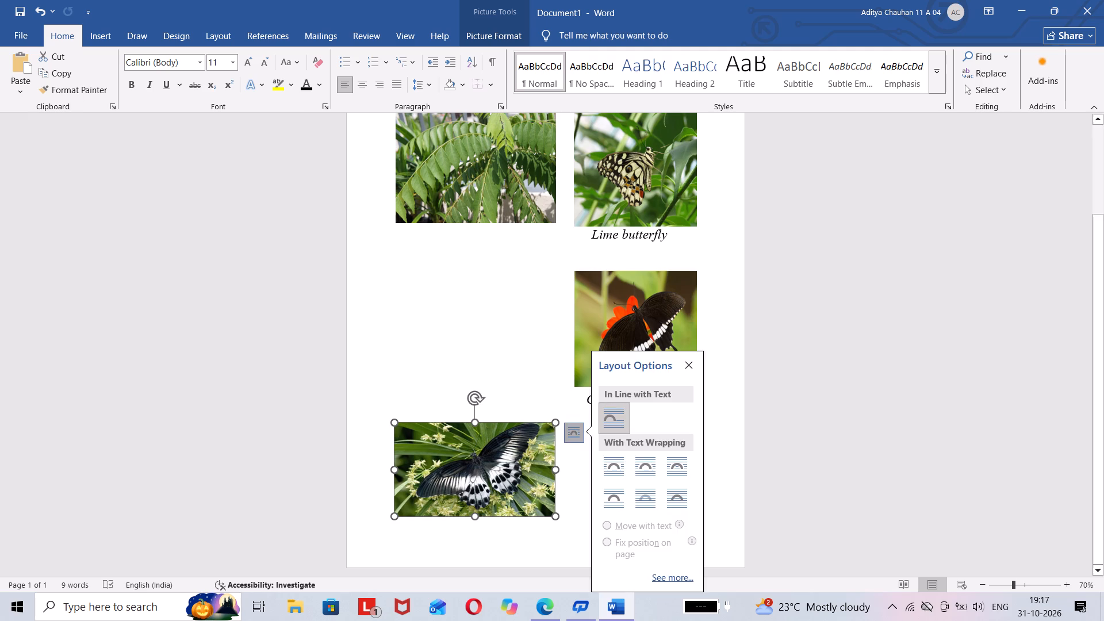
click(671, 504)
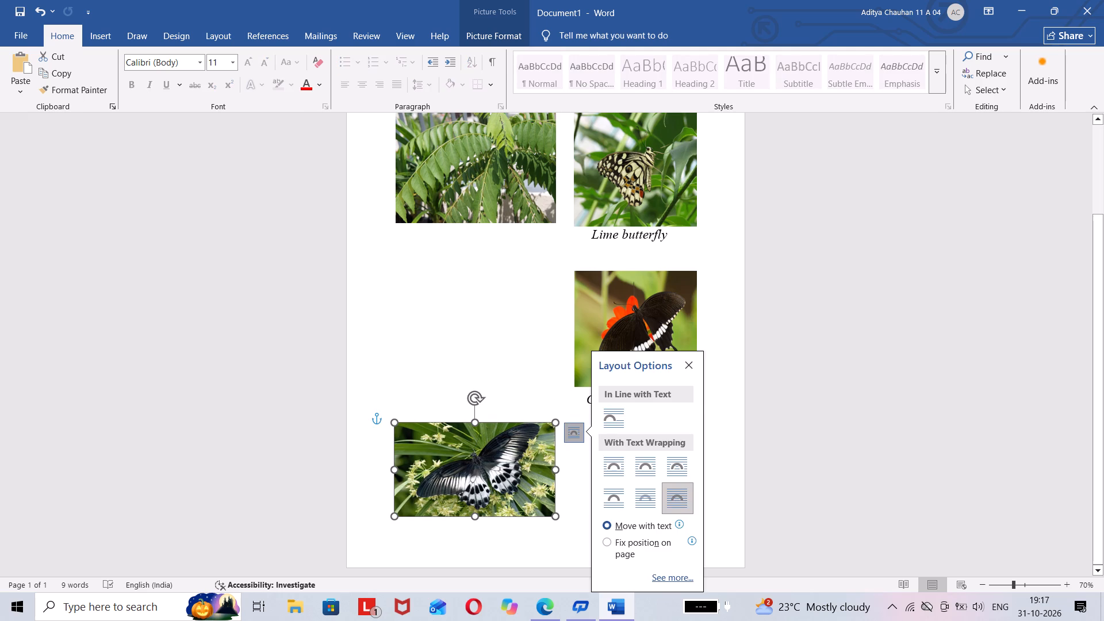
drag(486, 502, 635, 522)
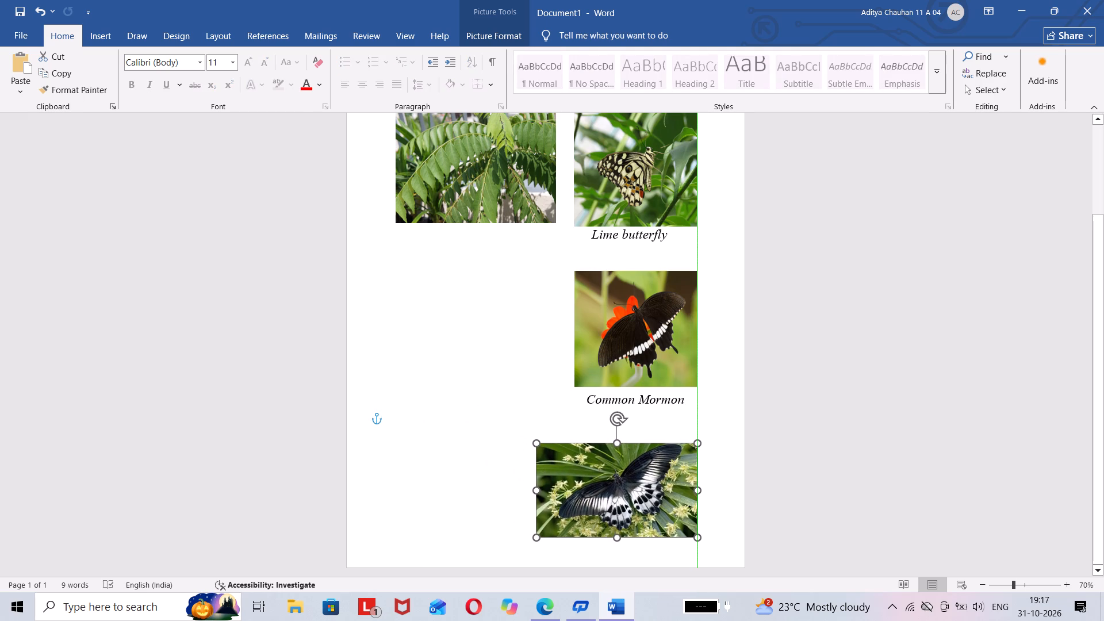
drag(635, 522, 635, 501)
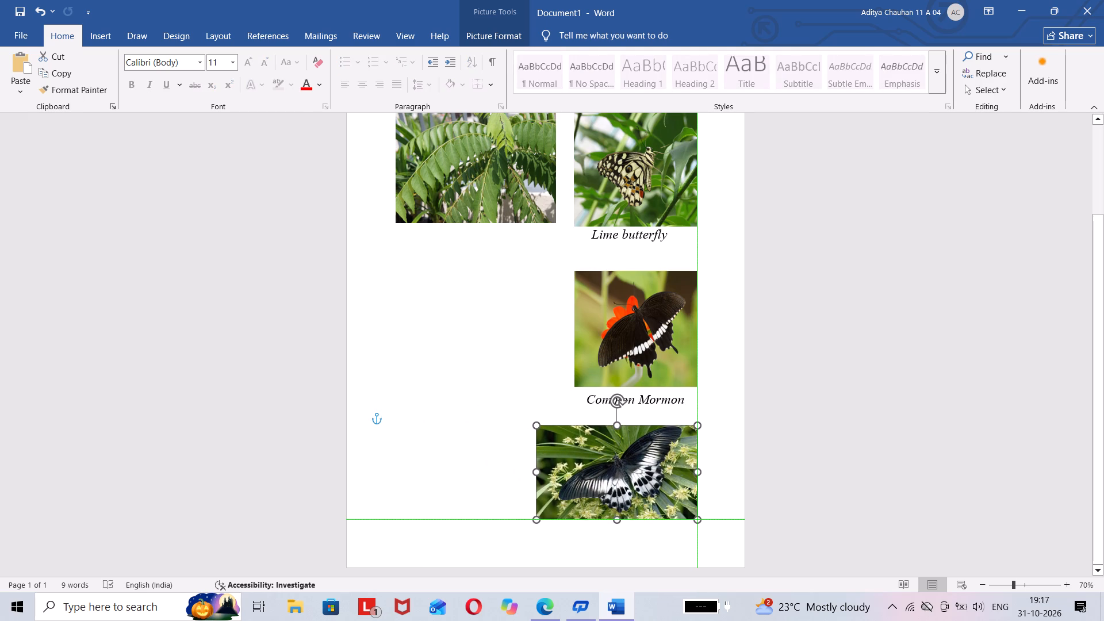
drag(635, 501, 634, 501)
Move the Common Mormon picture up to just beneath the "Lime butterfly" caption, keeping it aligned with the right margin.
click(640, 368)
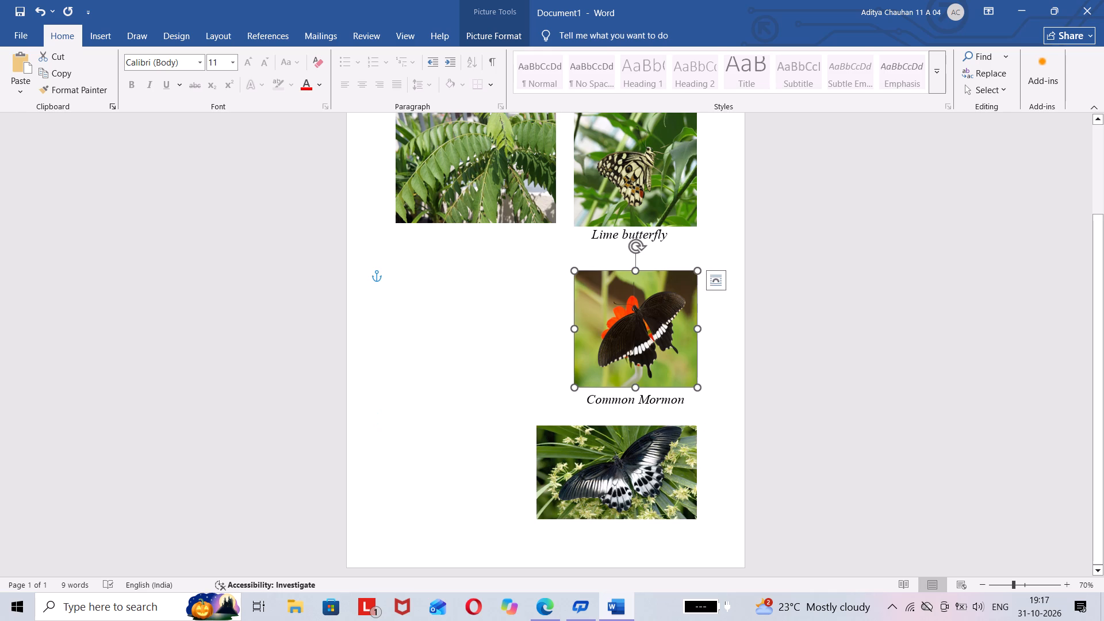
drag(640, 368, 640, 349)
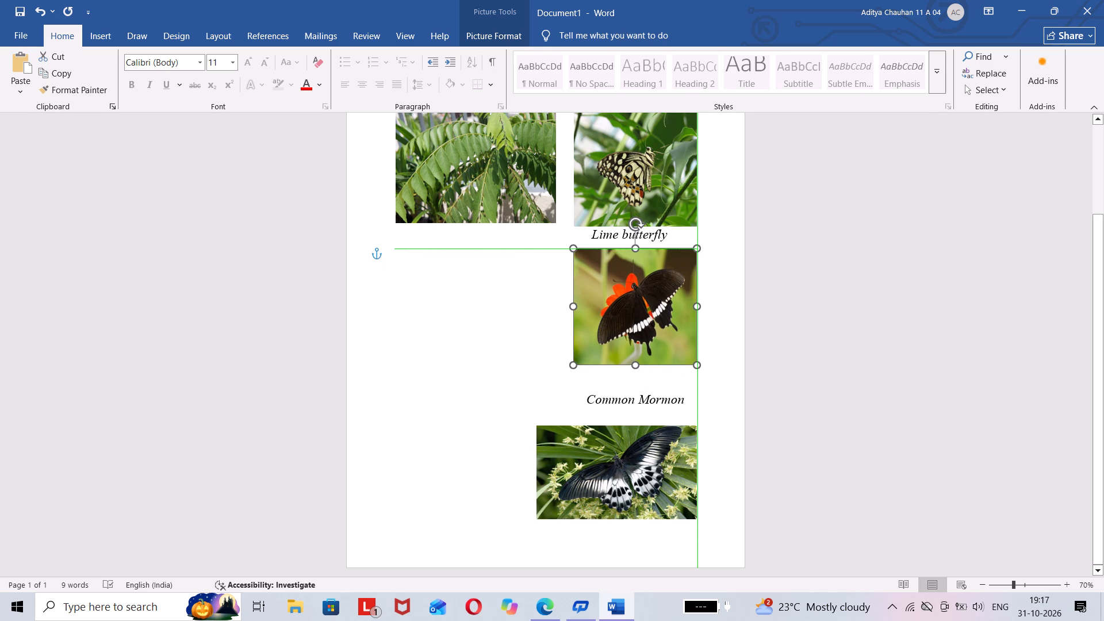
drag(640, 349, 640, 360)
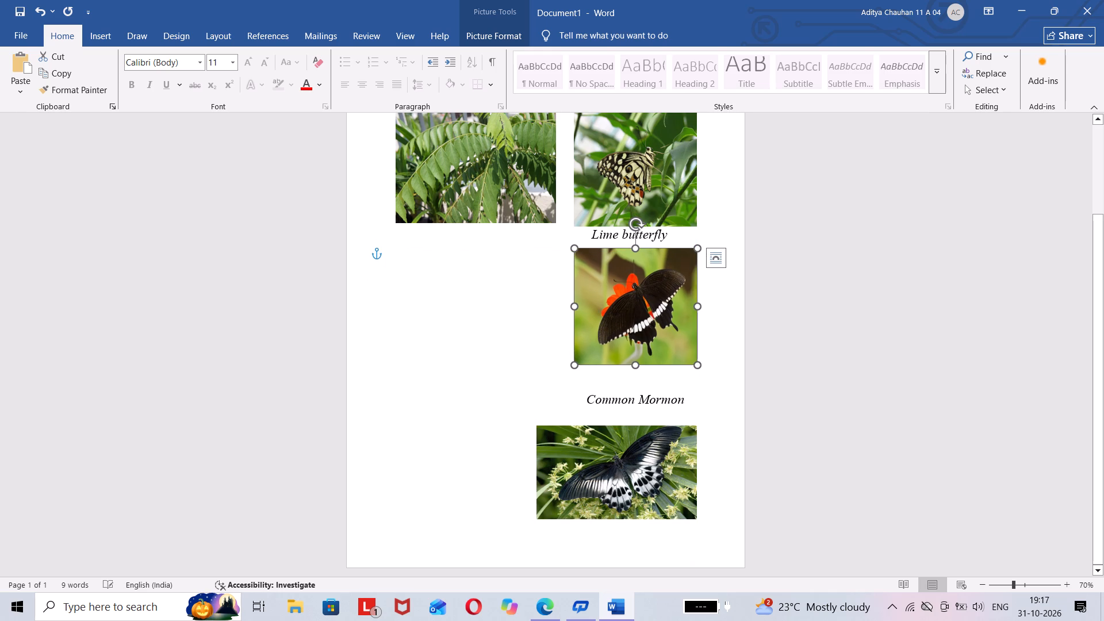
click(639, 341)
Cut the "Common Mormon" caption and paste it on a higher line, closer beneath the black butterfly picture.
drag(684, 400, 653, 401)
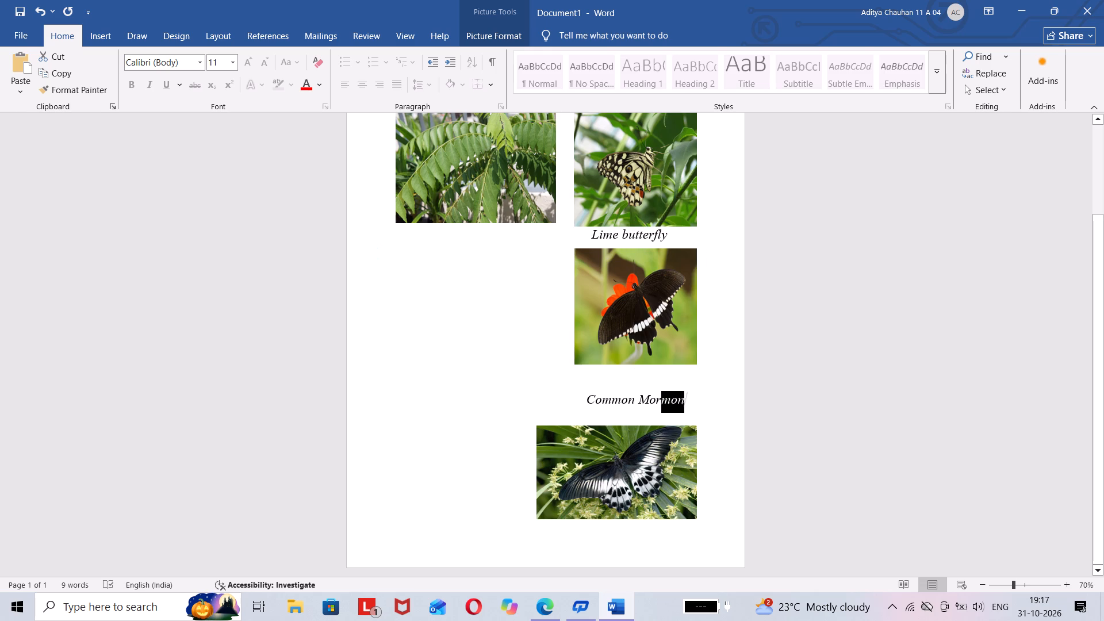
drag(653, 401, 599, 401)
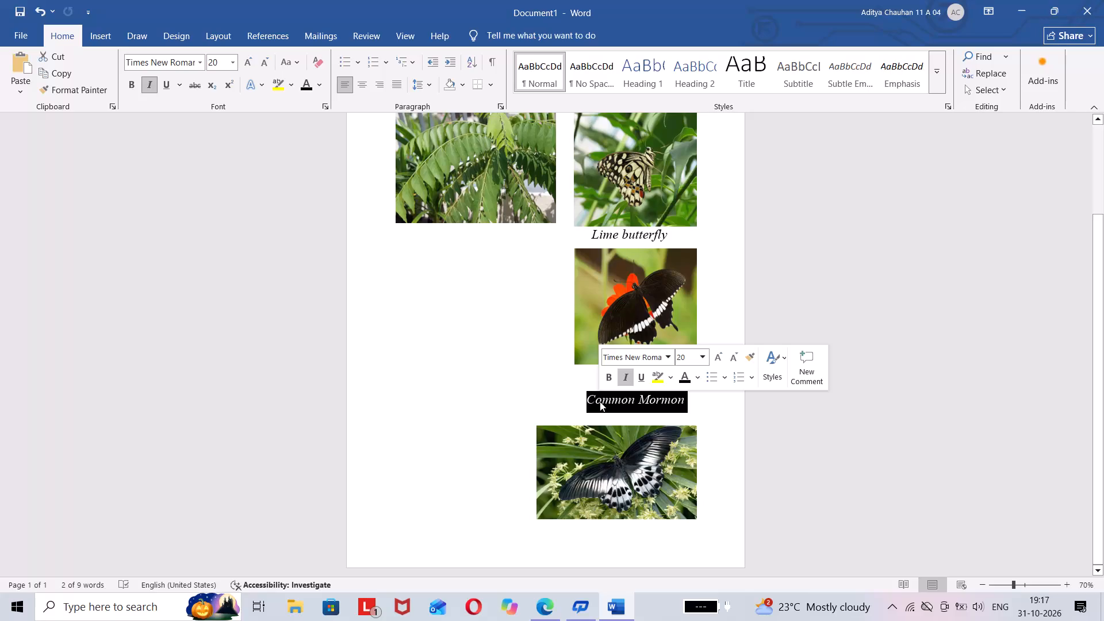
key(ctrl+x)
double_click(599, 372)
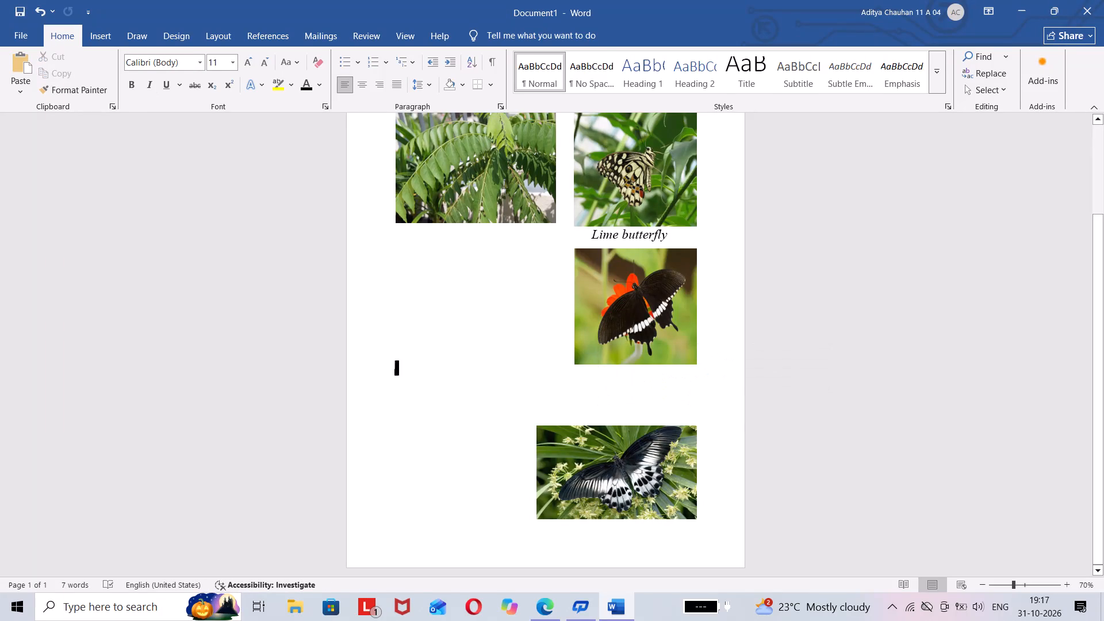
double_click(599, 372)
click(599, 372)
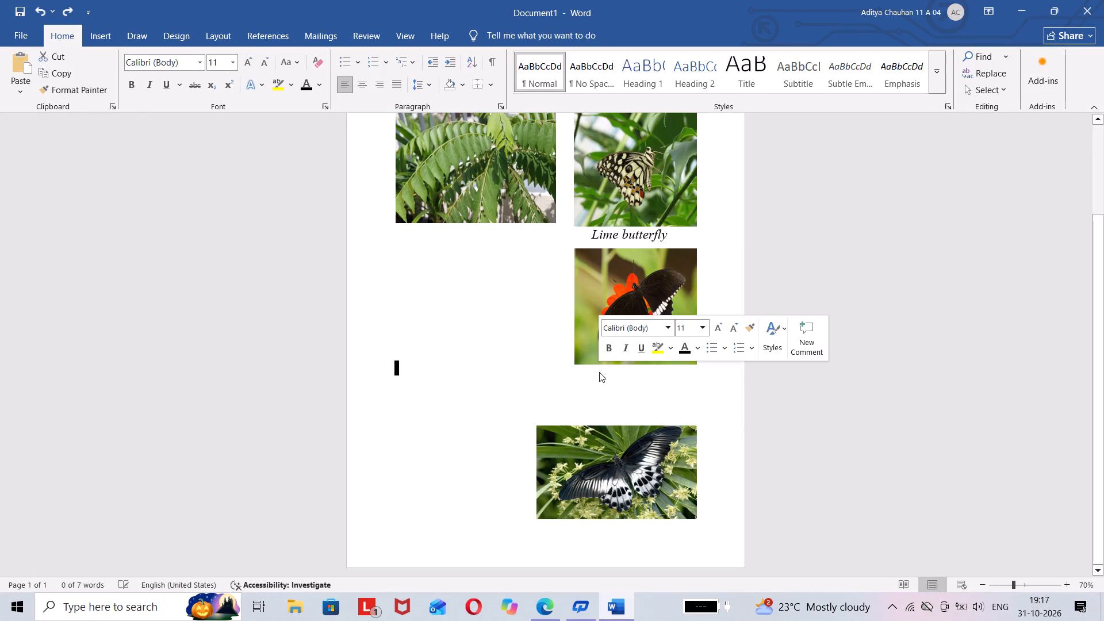
click(599, 372)
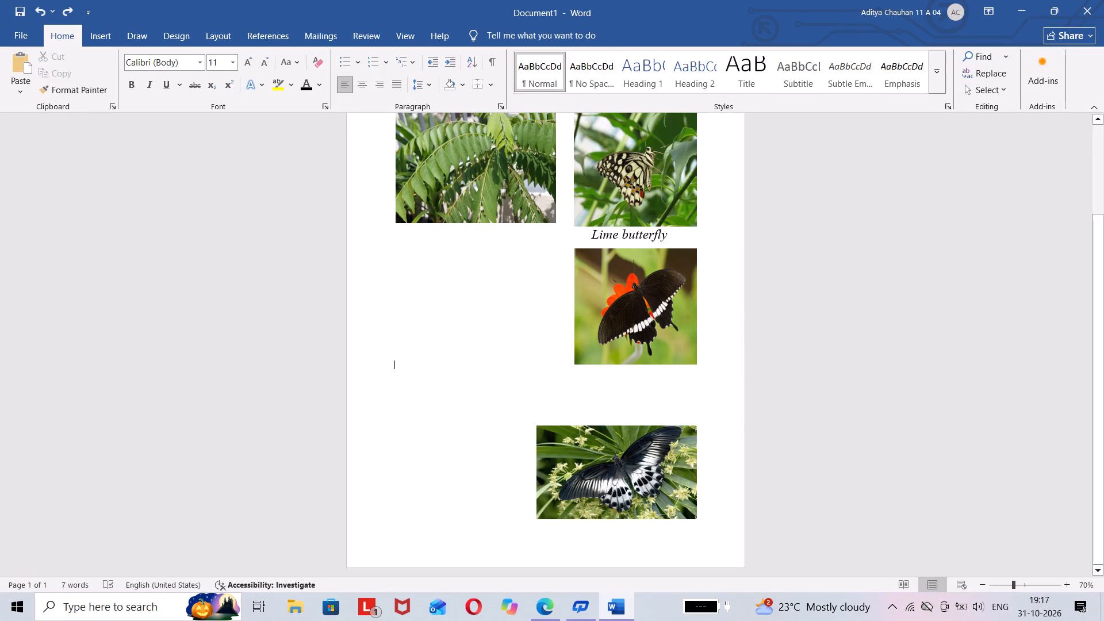
double_click(600, 379)
double_click(600, 373)
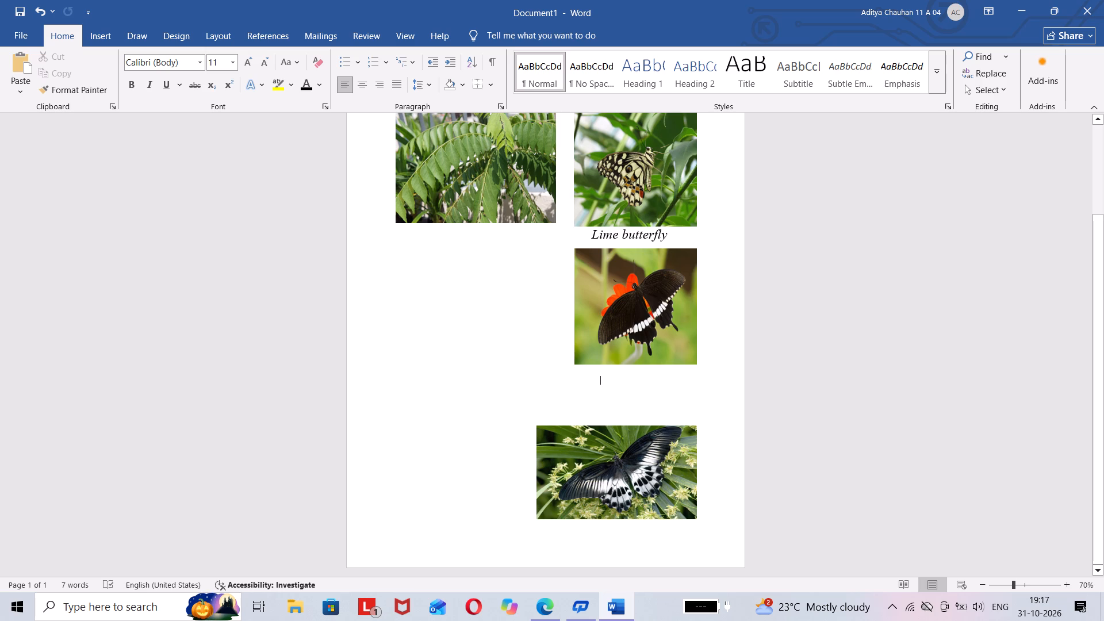
click(600, 373)
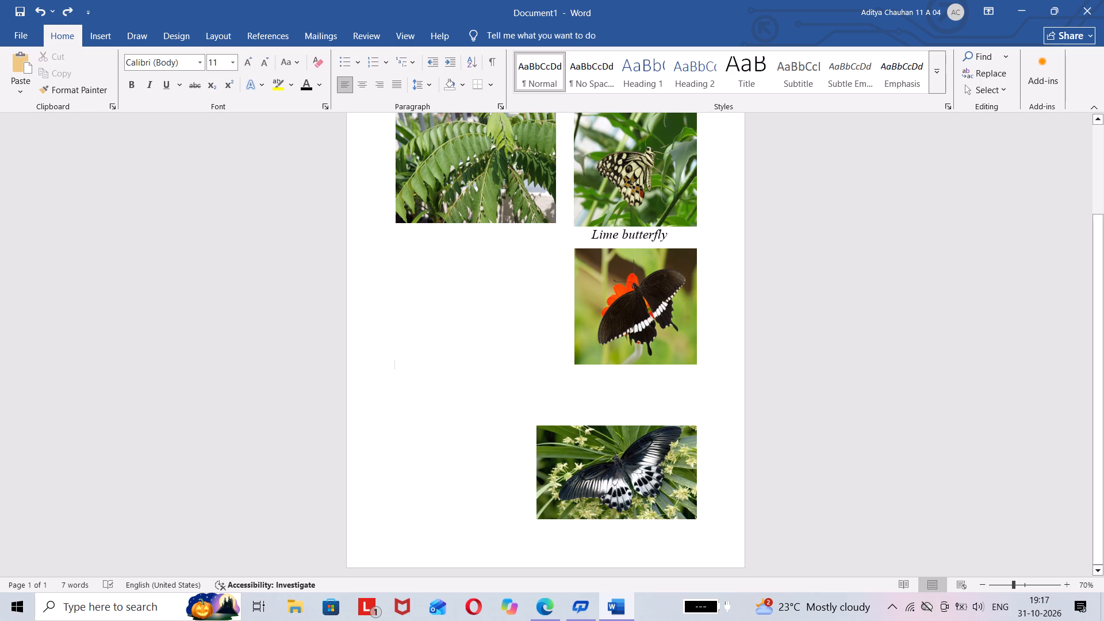
double_click(602, 373)
click(601, 377)
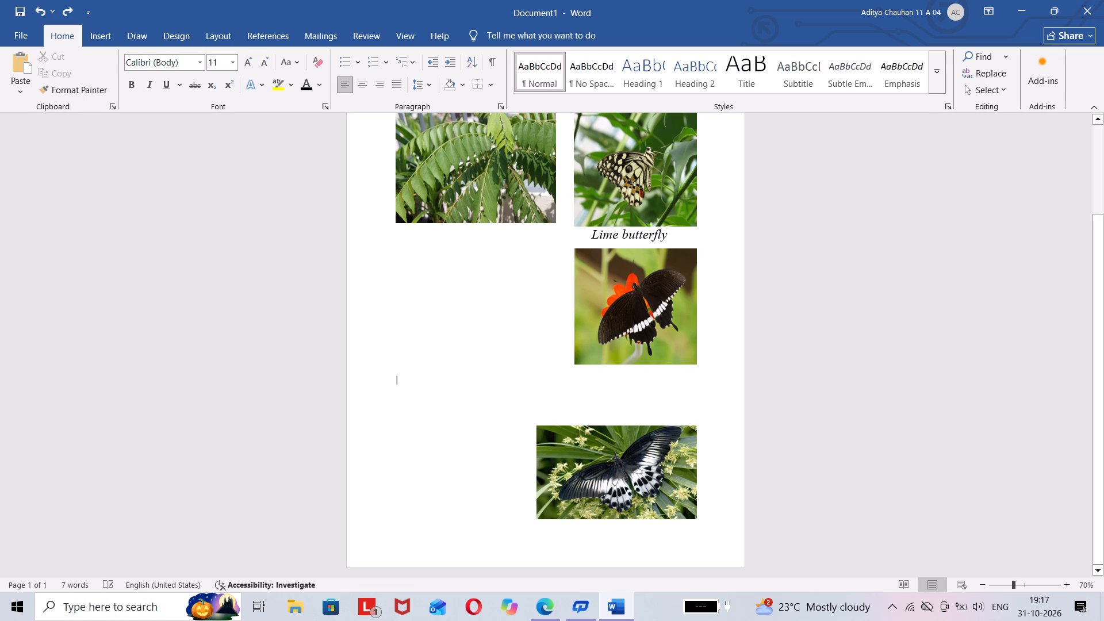
double_click(601, 377)
key(ctrl+v)
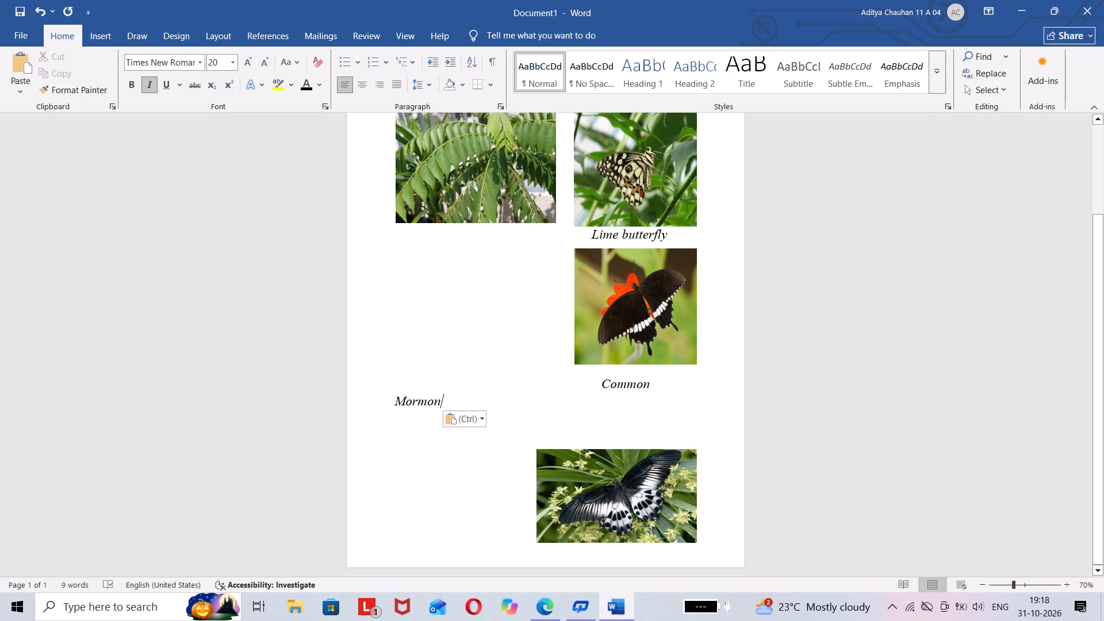
Bring the pasted "Common Mormon" caption onto a single line and space it across until it is centred beneath its picture.
click(601, 383)
key(BackSpace)
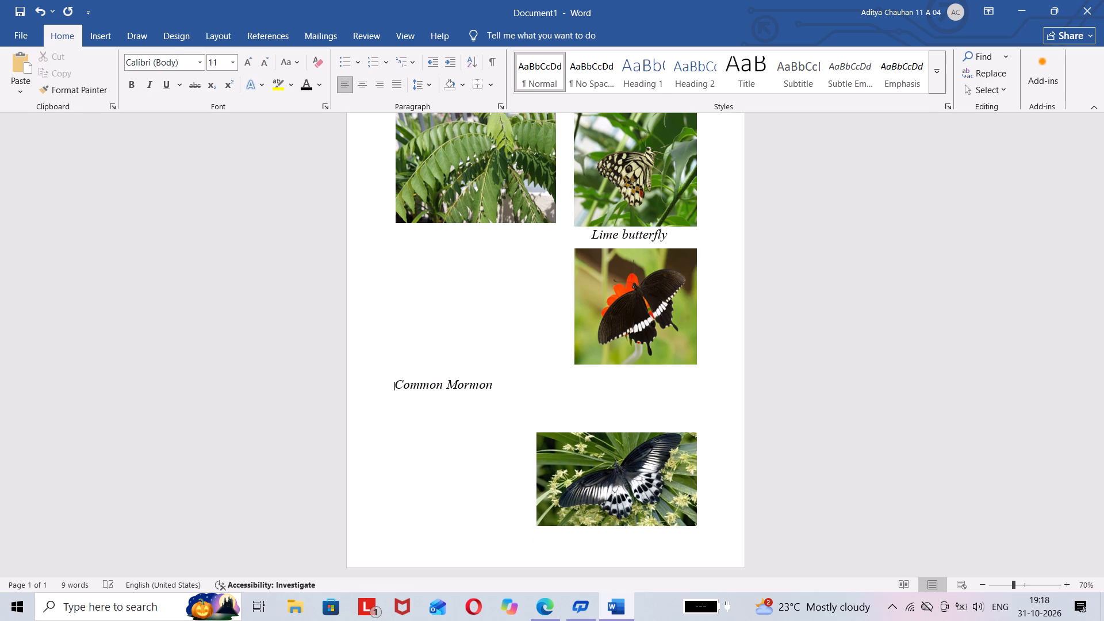
key(space)
key(space)
key(space)
key(space)
key(space)
key(space)
key(space)
key(space)
key(space)
key(space)
key(space)
key(space)
key(space)
key(space)
key(space)
key(space)
key(space)
key(space)
key(space)
key(space)
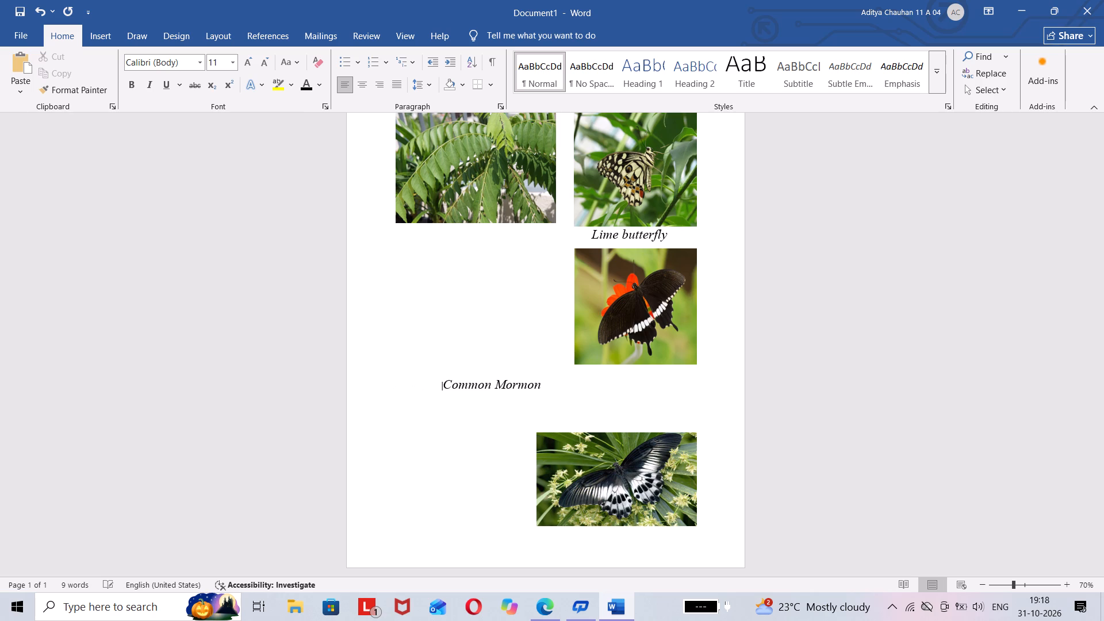
key(space)
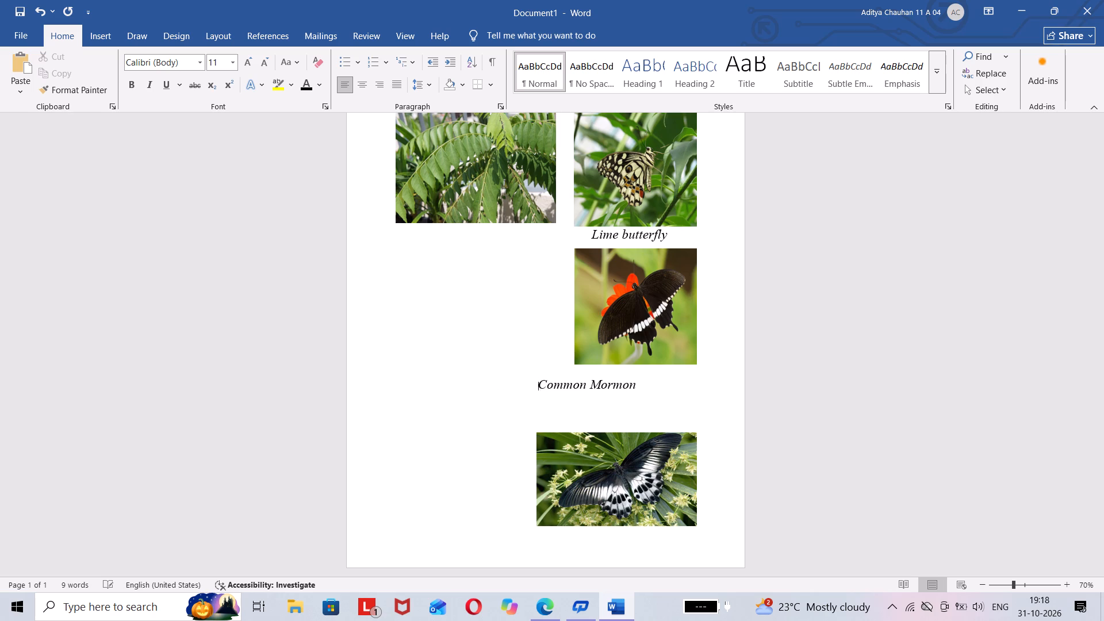
key(space)
key(space)
key(space)
key(space)
key(space)
key(space)
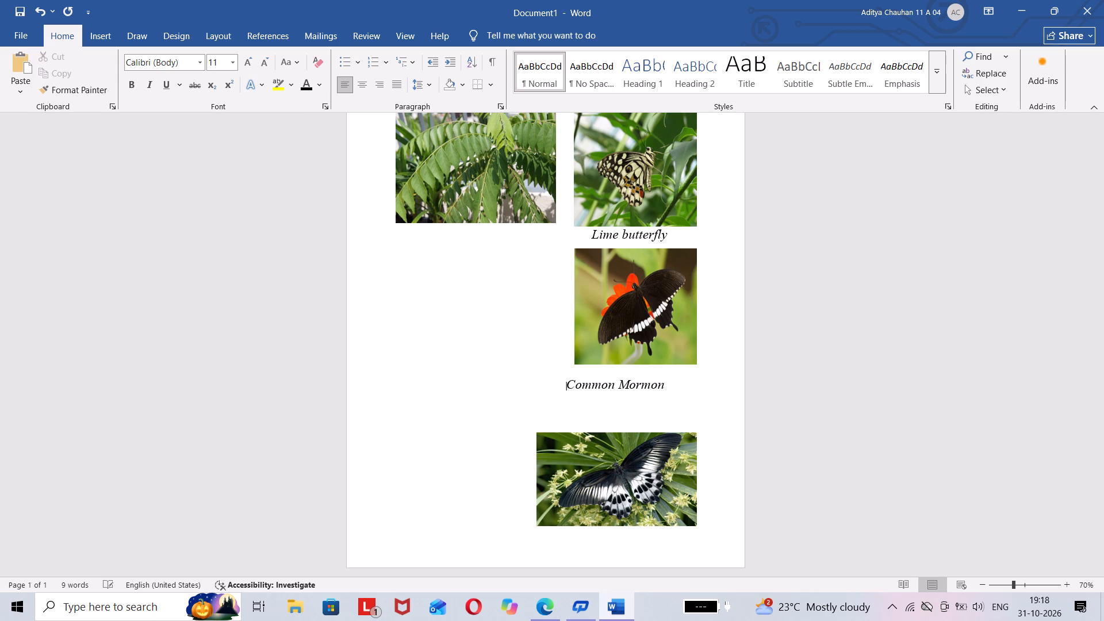
key(space)
key(space)
key(space)
key(space)
key(space)
key(space)
key(space)
key(space)
key(space)
key(space)
key(space)
key(space)
Resize the Blue Mormon picture narrower and slightly taller so it roughly matches the two butterfly pictures above it, keeping its right edge on the margin.
scroll(603, 472, down, 1)
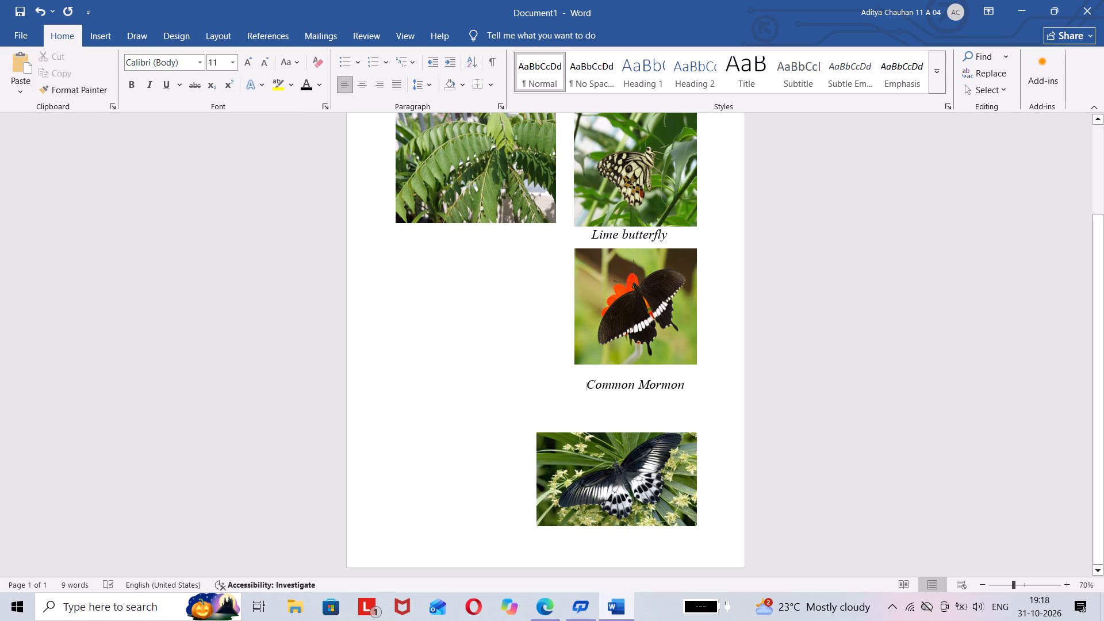
scroll(603, 472, down, 1)
click(580, 481)
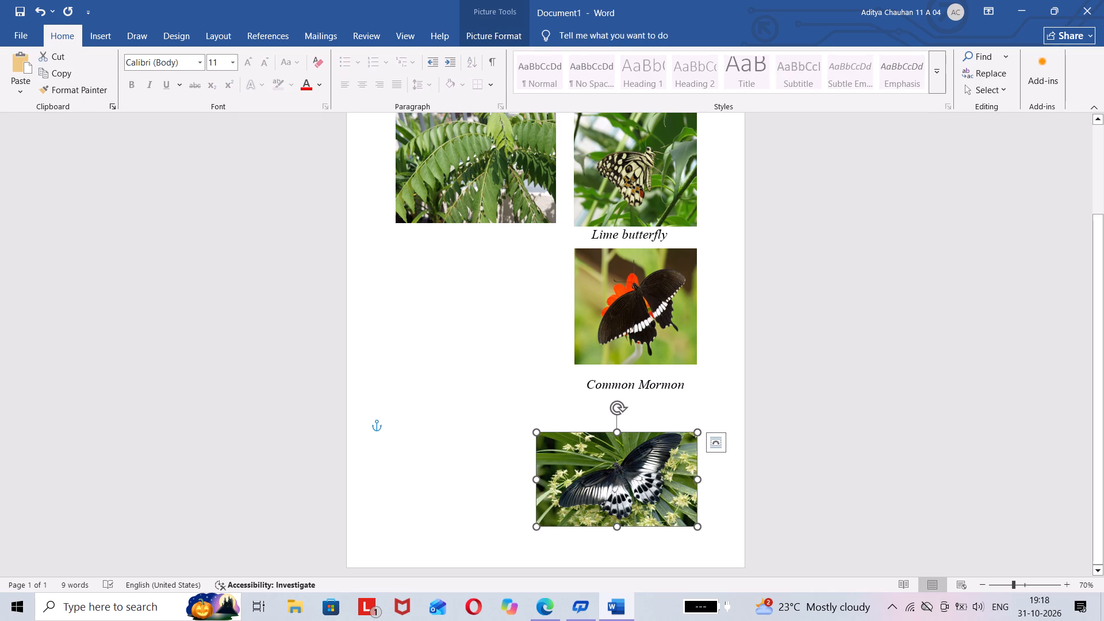
click(697, 480)
drag(533, 482, 566, 480)
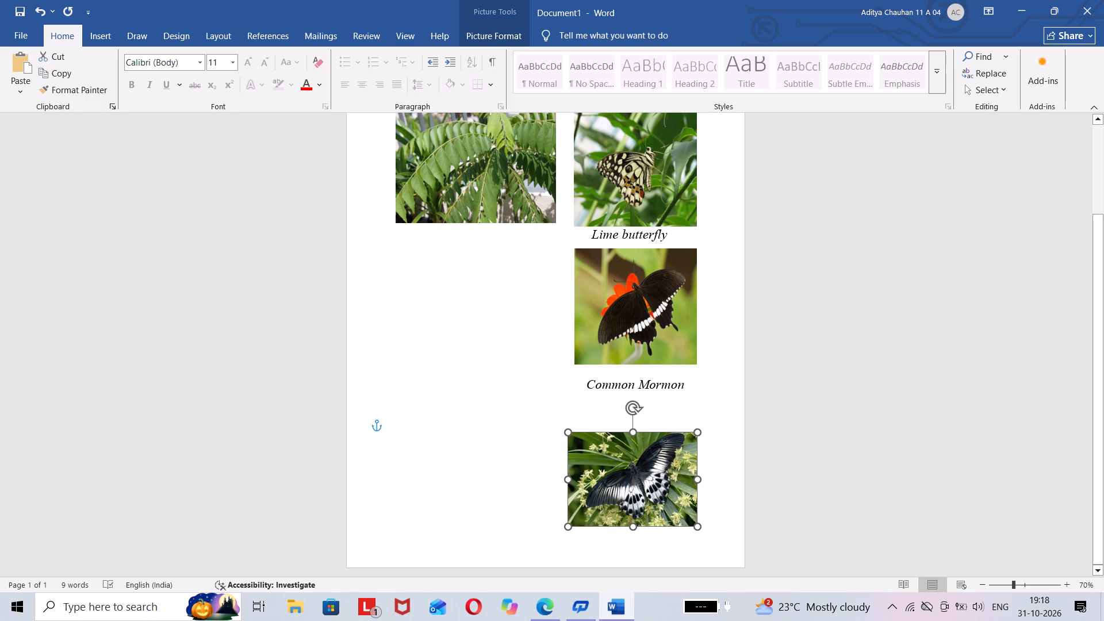
drag(566, 480, 566, 480)
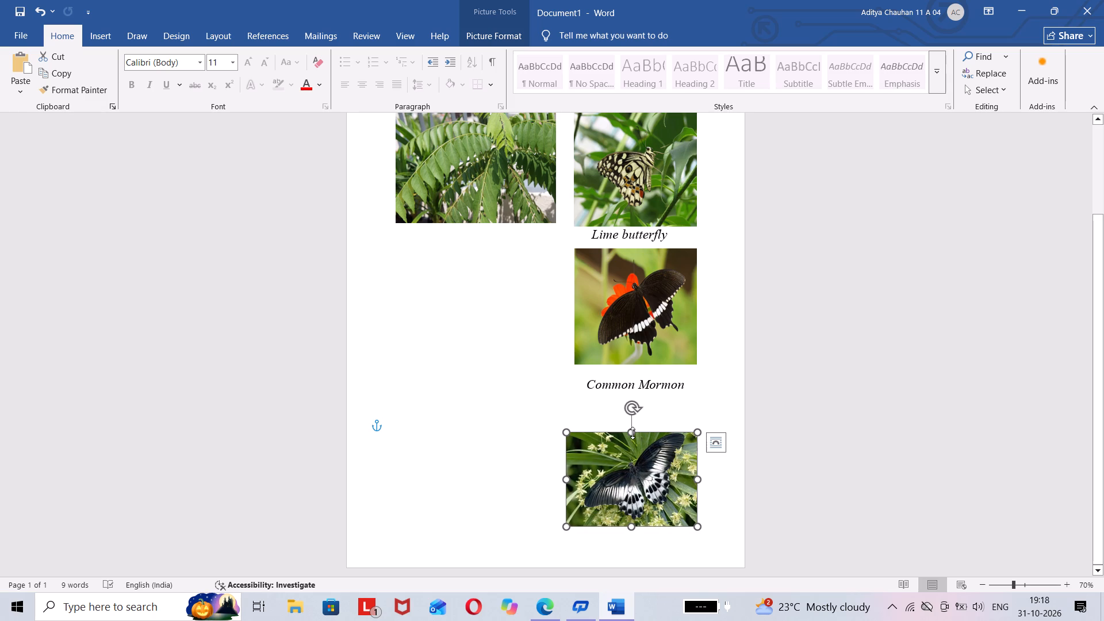
drag(632, 433, 636, 410)
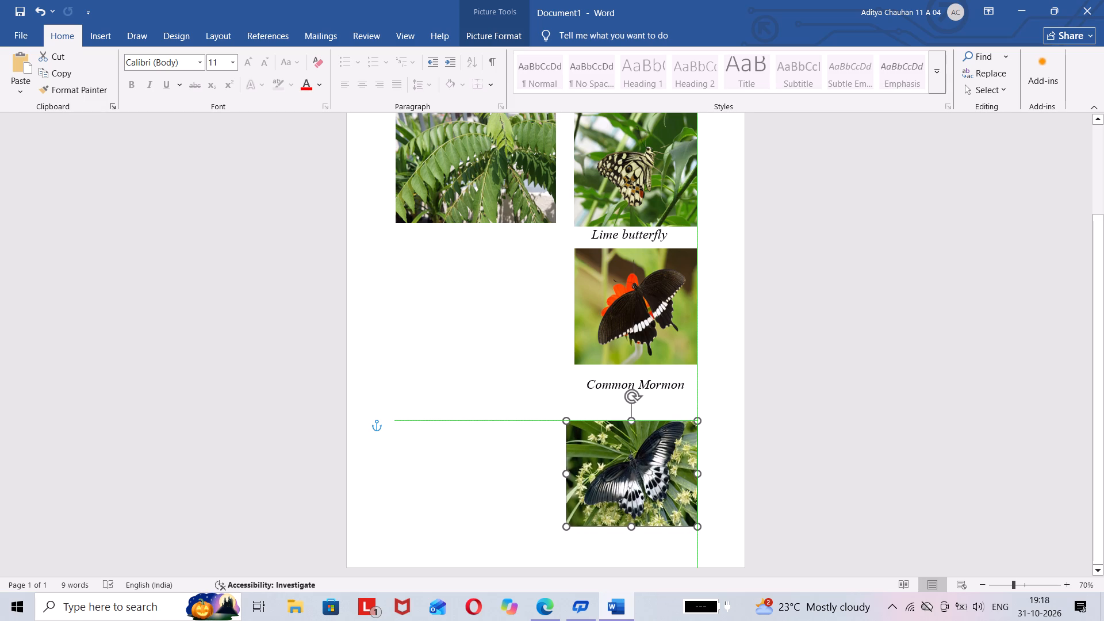
drag(636, 410, 636, 411)
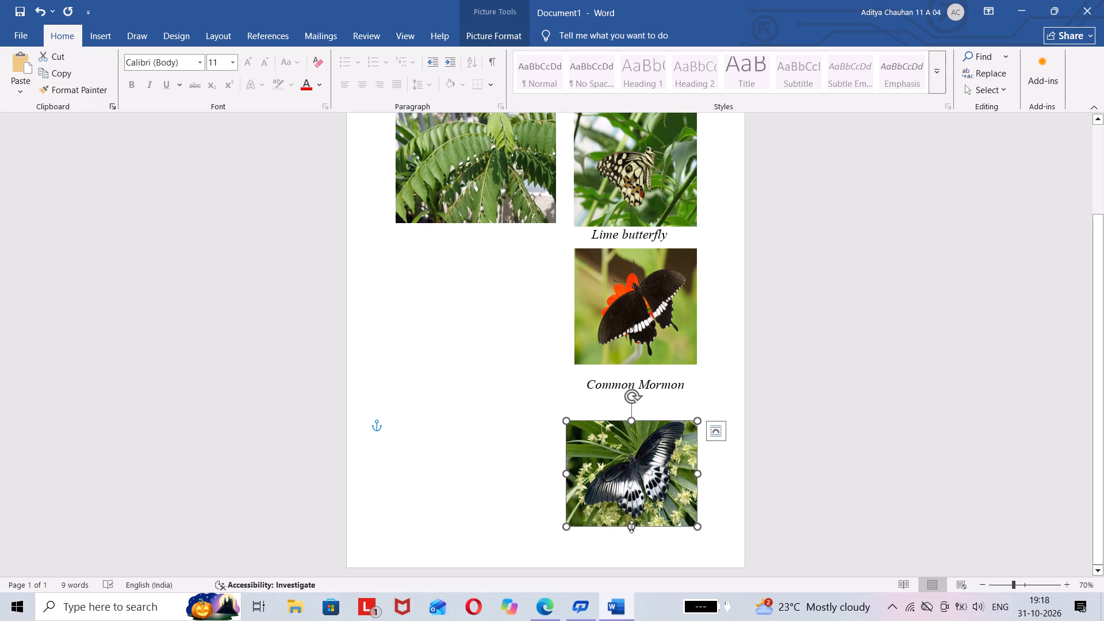
click(477, 428)
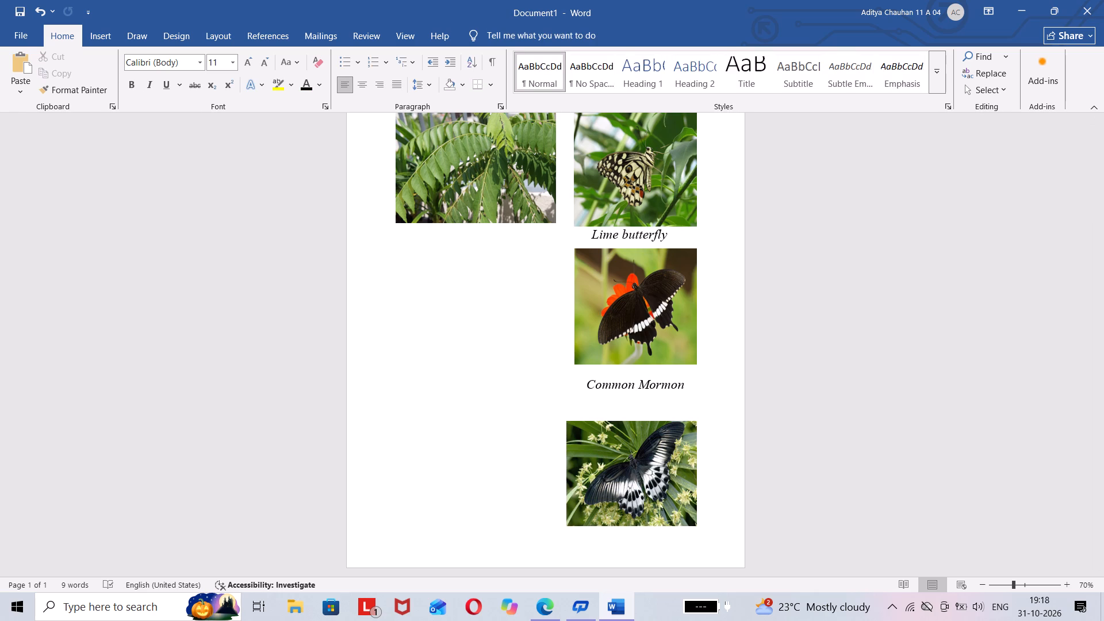
click(584, 473)
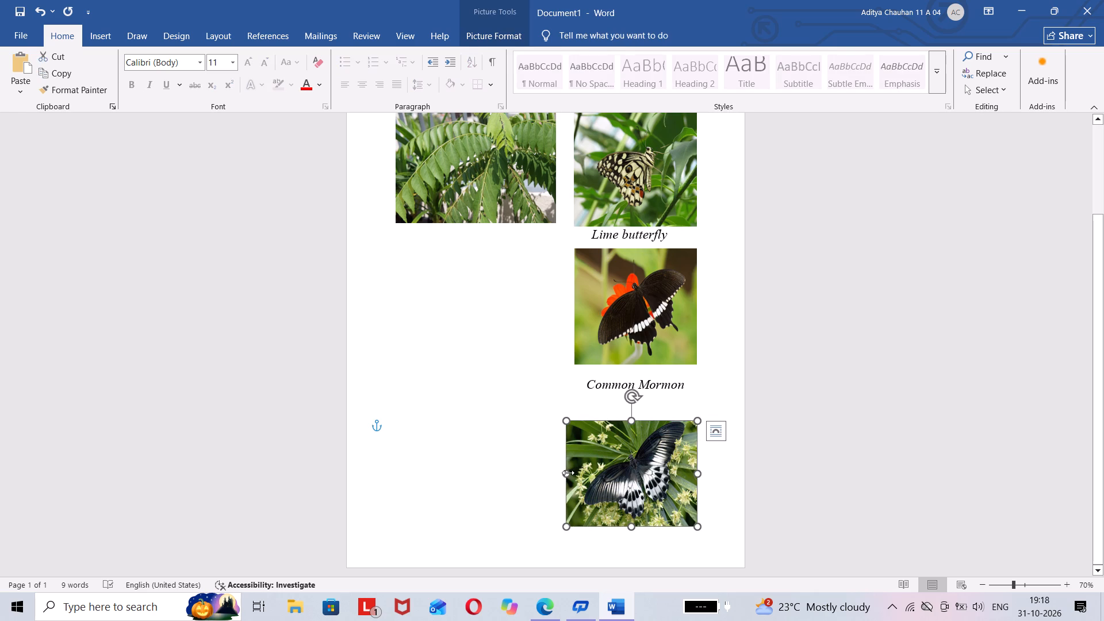
drag(562, 474, 576, 477)
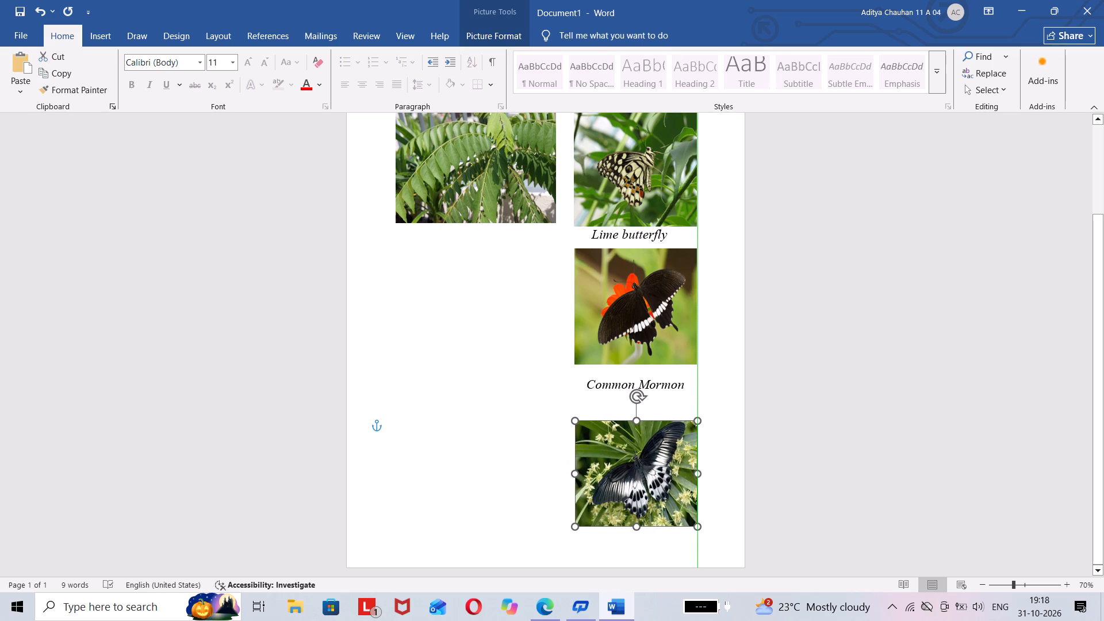
drag(576, 477, 574, 477)
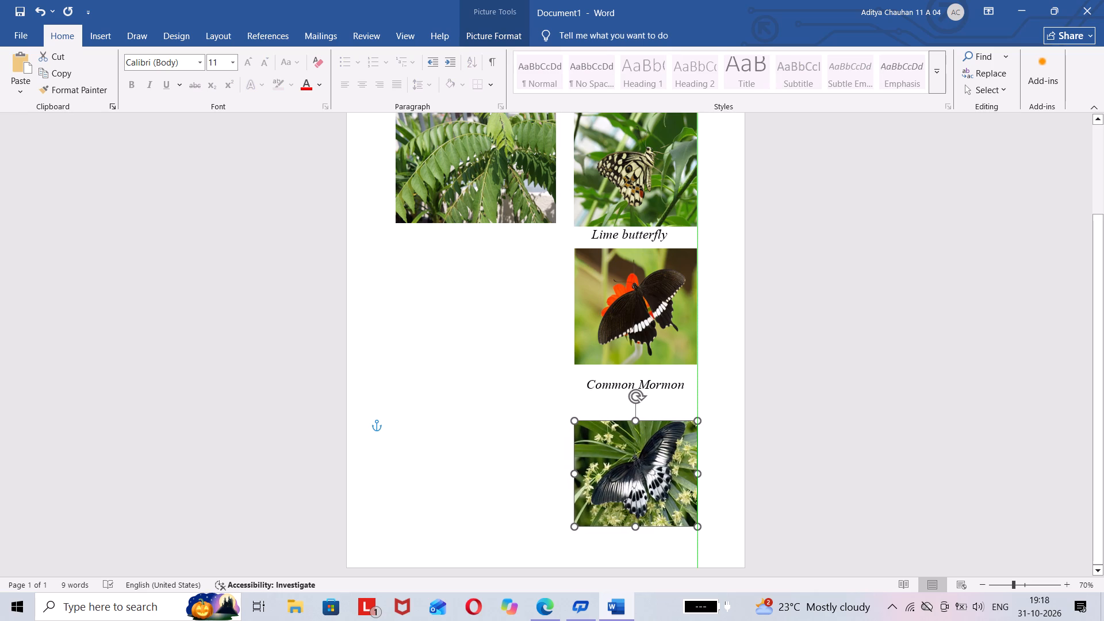
drag(574, 477, 571, 477)
click(550, 486)
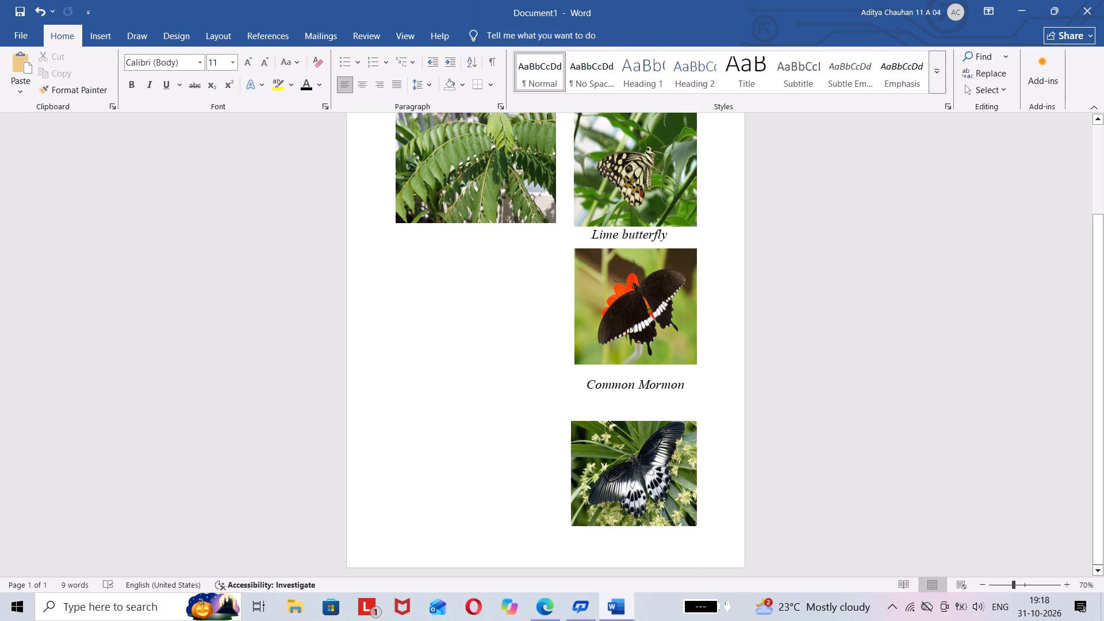
Review the page layout from the Blue Mormon picture up to the "Curry Leaf Plant" and "Possible Butterflies" headings.
scroll(550, 486, down, 2)
scroll(574, 367, up, 1)
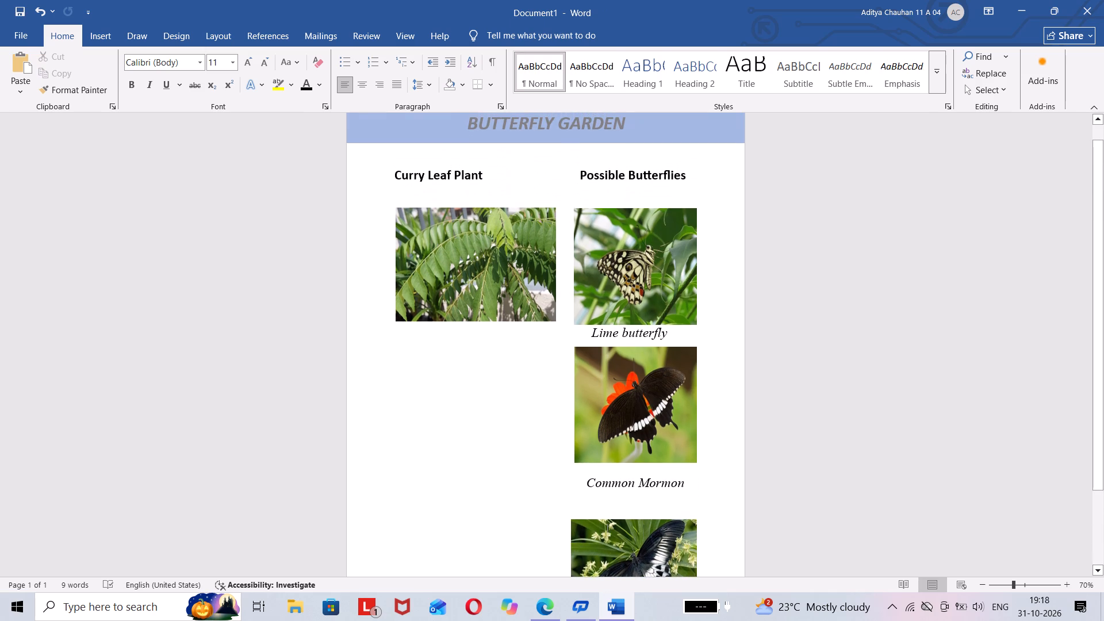
scroll(574, 367, up, 3)
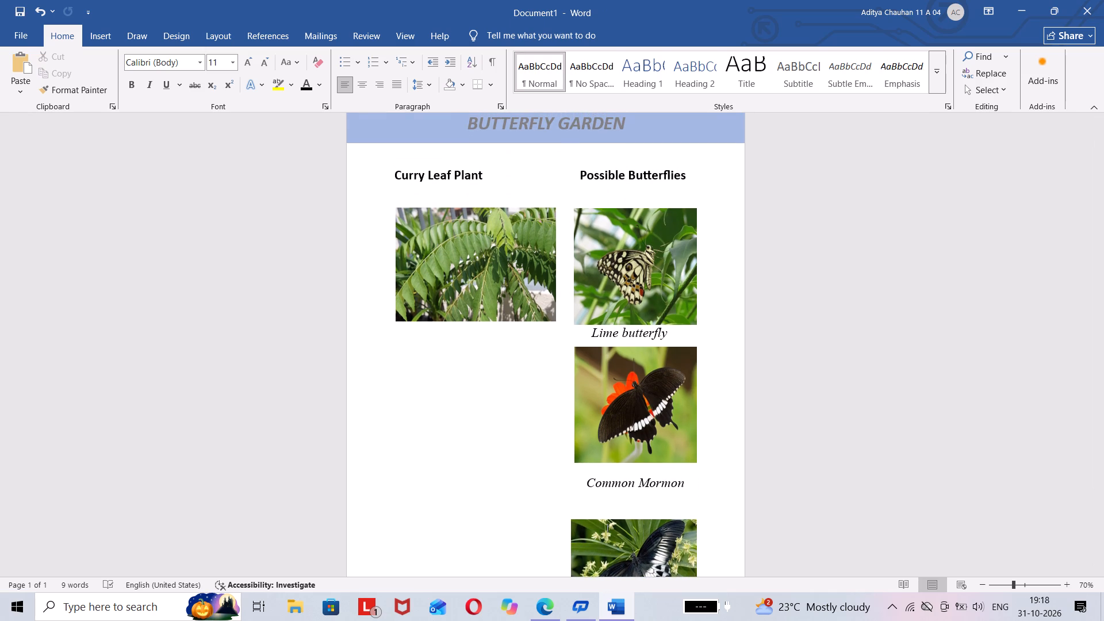
scroll(574, 367, up, 3)
click(489, 174)
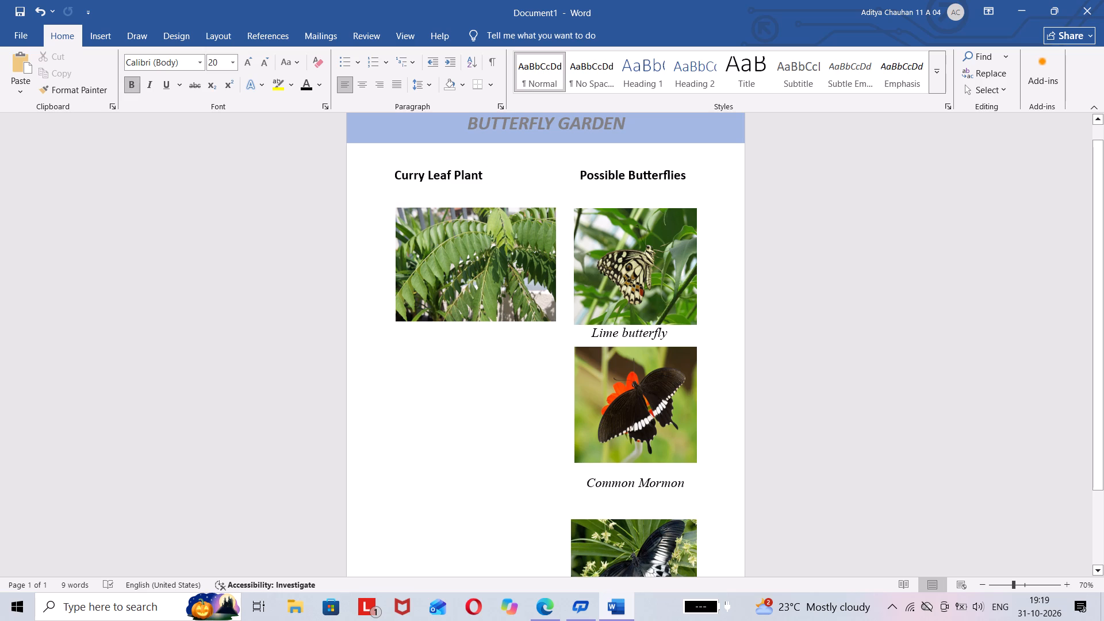
Open the page footer for editing and insert a single blank space in it, leaving the document text shown.
scroll(559, 543, down, 2)
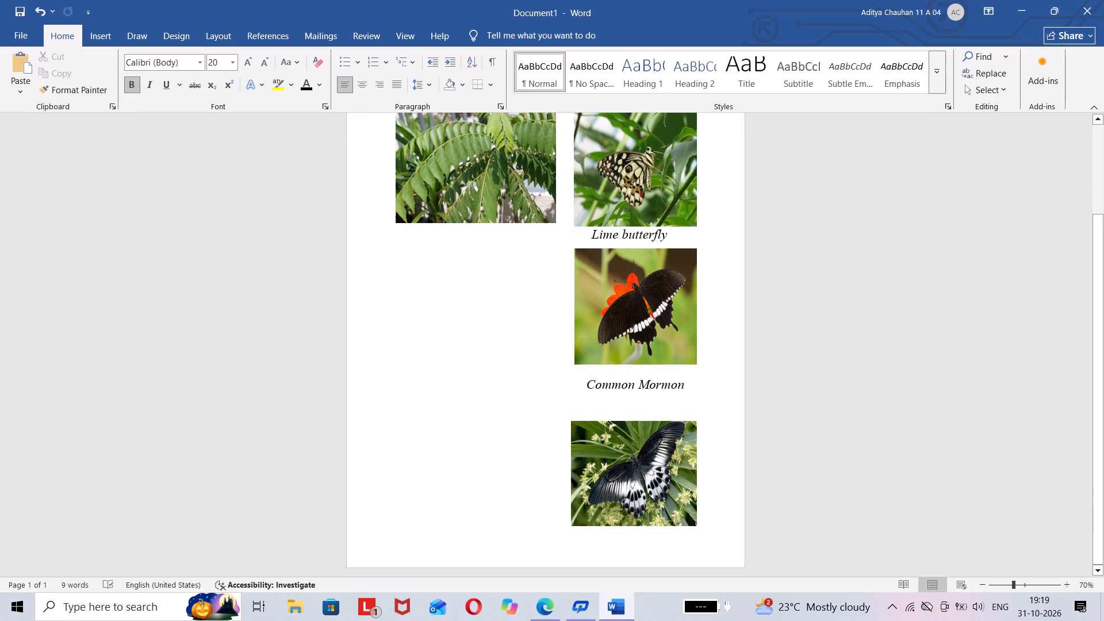
scroll(559, 543, down, 1)
double_click(592, 545)
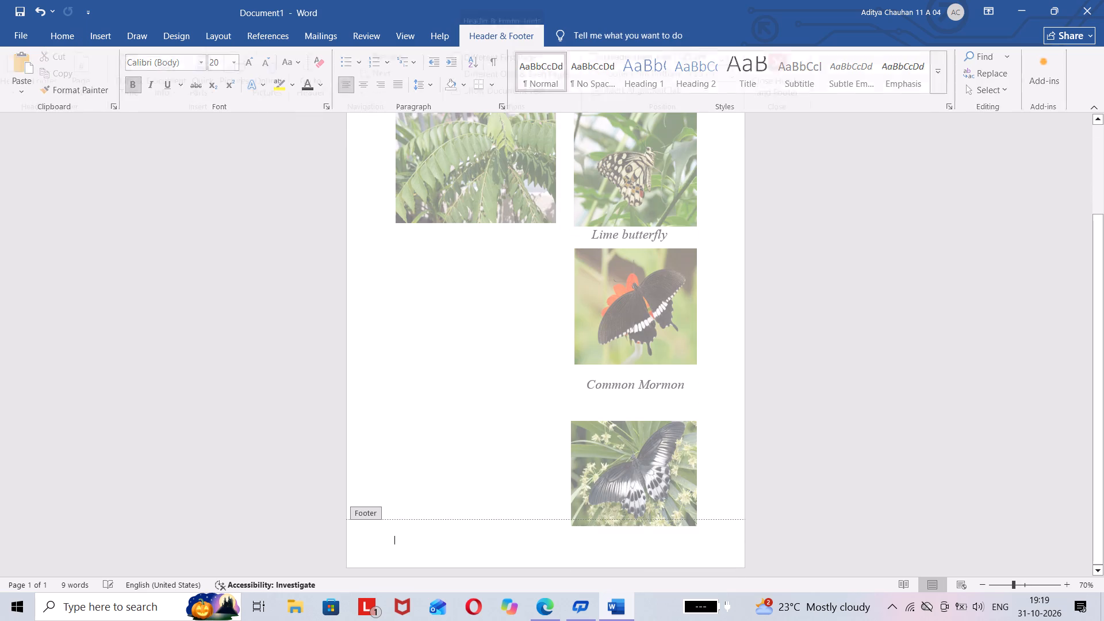
click(592, 545)
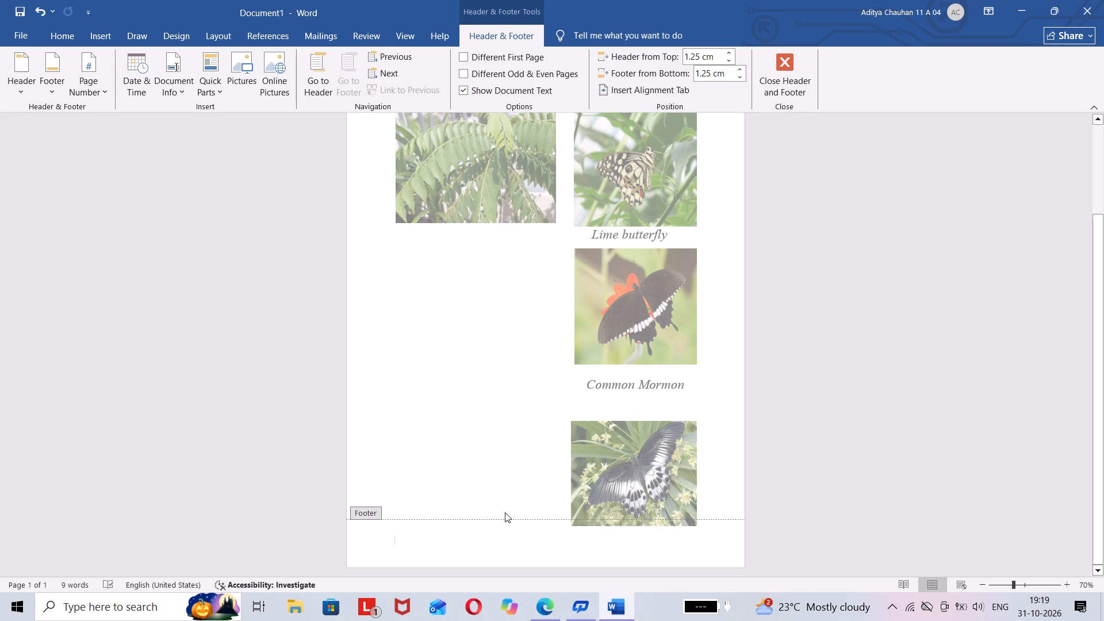
key(space)
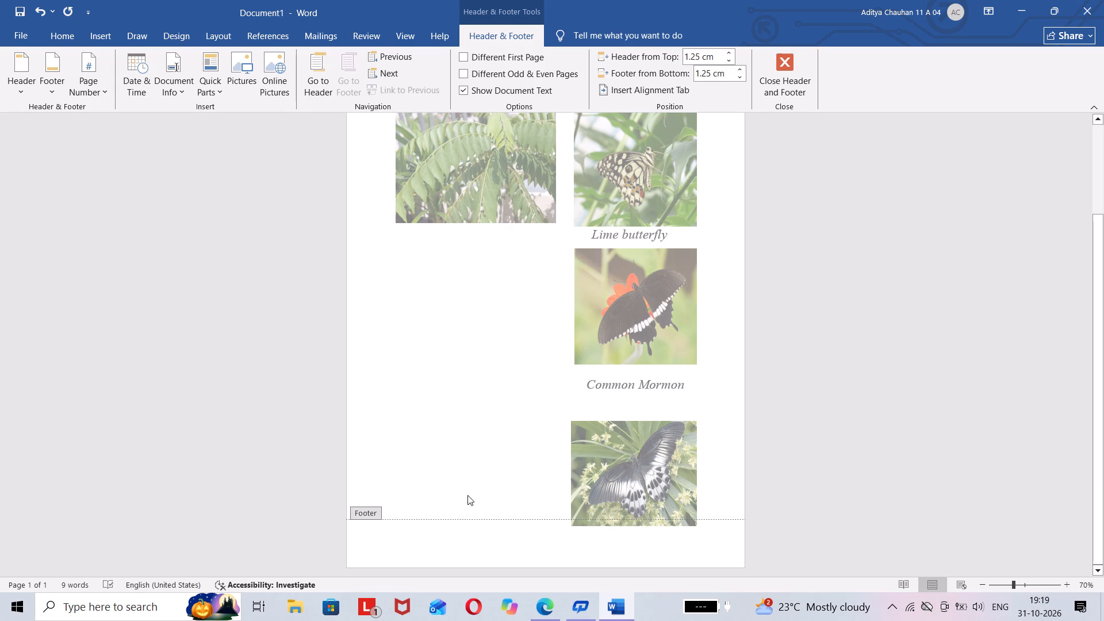
click(467, 495)
click(468, 87)
click(468, 87)
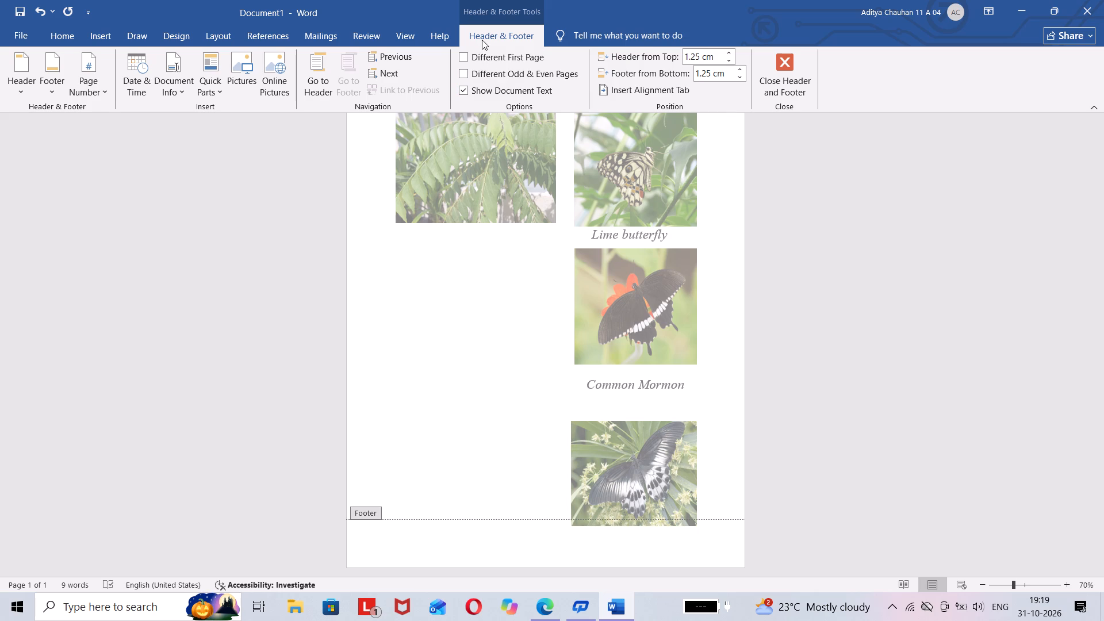
Set the footer's distance from the bottom of the page to 0 cm.
click(741, 72)
click(741, 72)
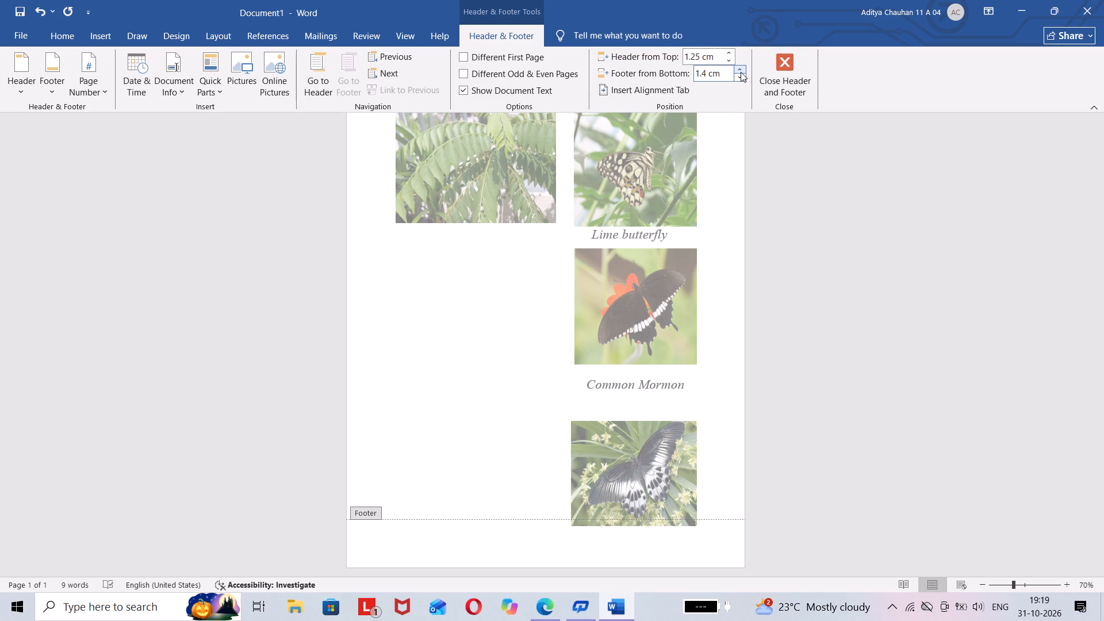
click(741, 72)
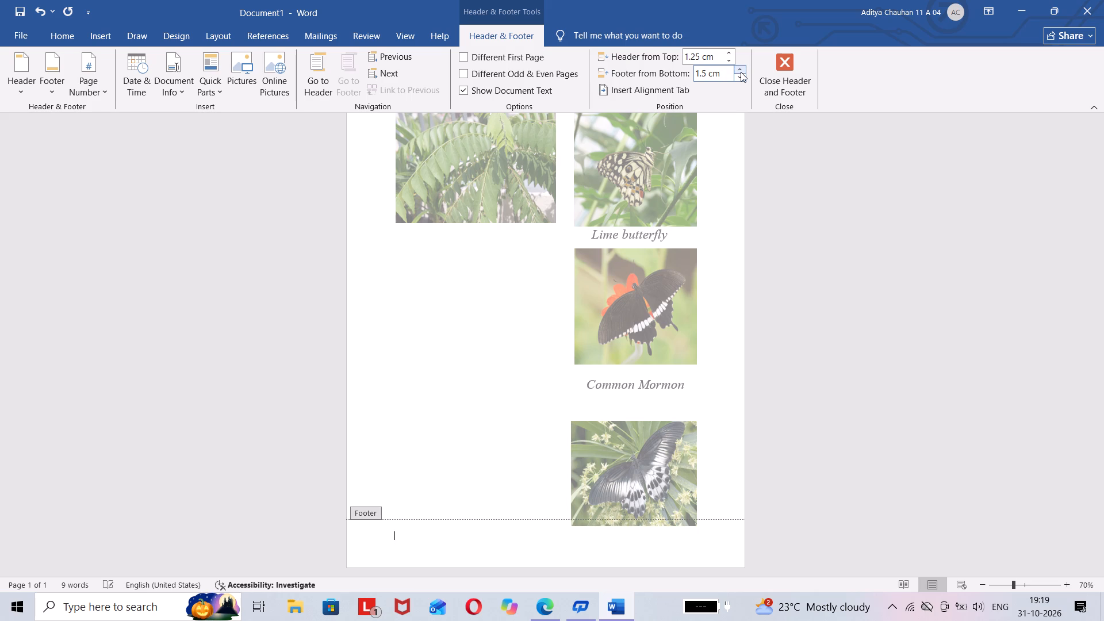
triple_click(741, 72)
click(741, 76)
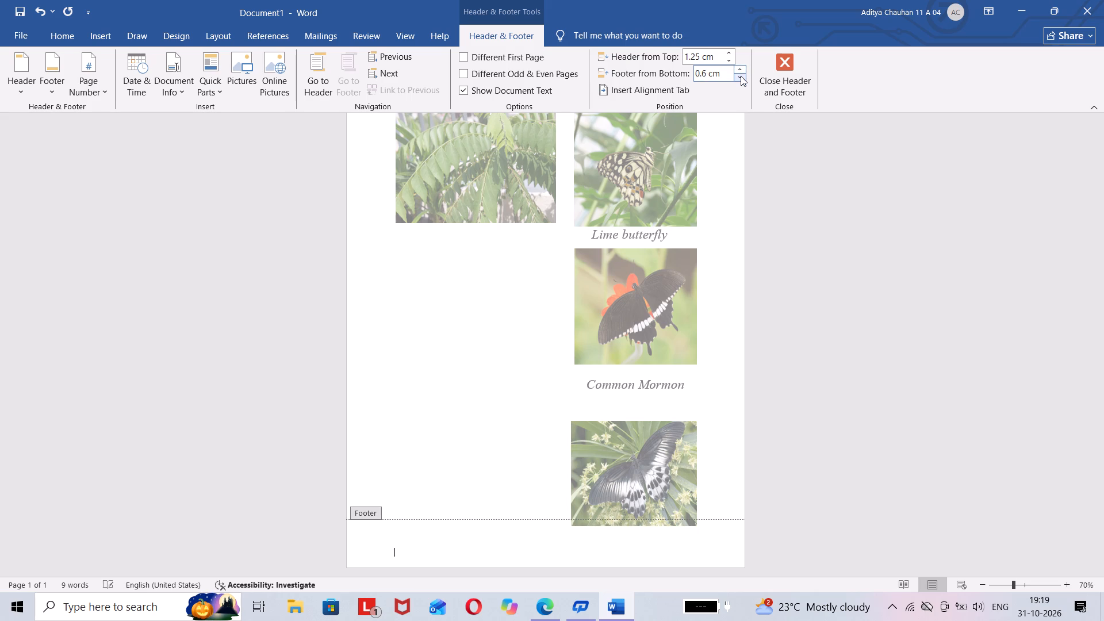
triple_click(741, 76)
triple_click(741, 76)
double_click(741, 76)
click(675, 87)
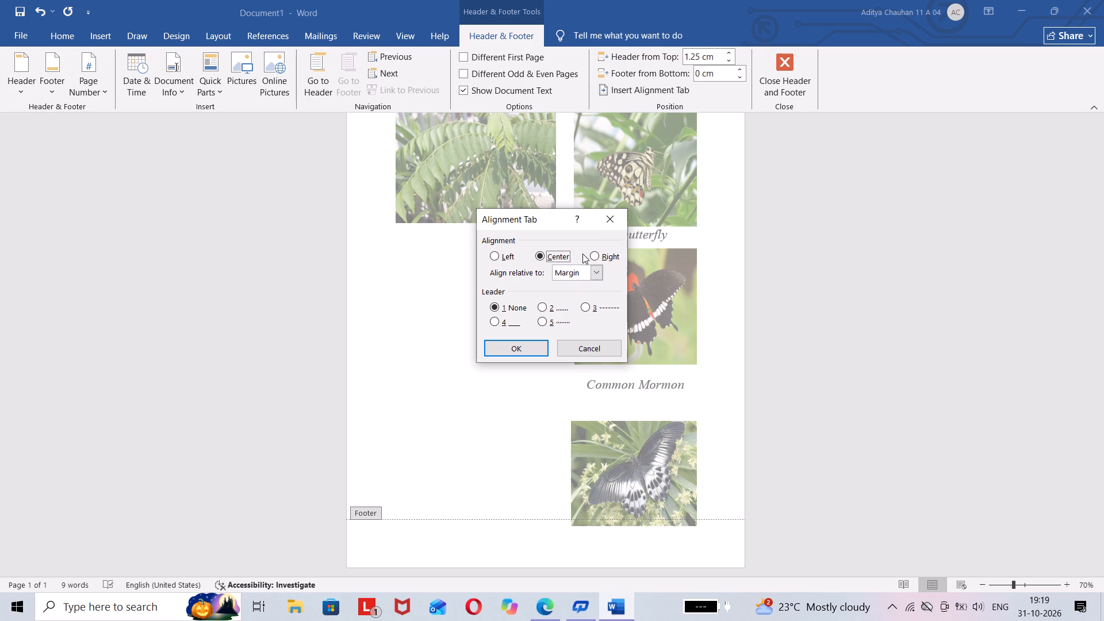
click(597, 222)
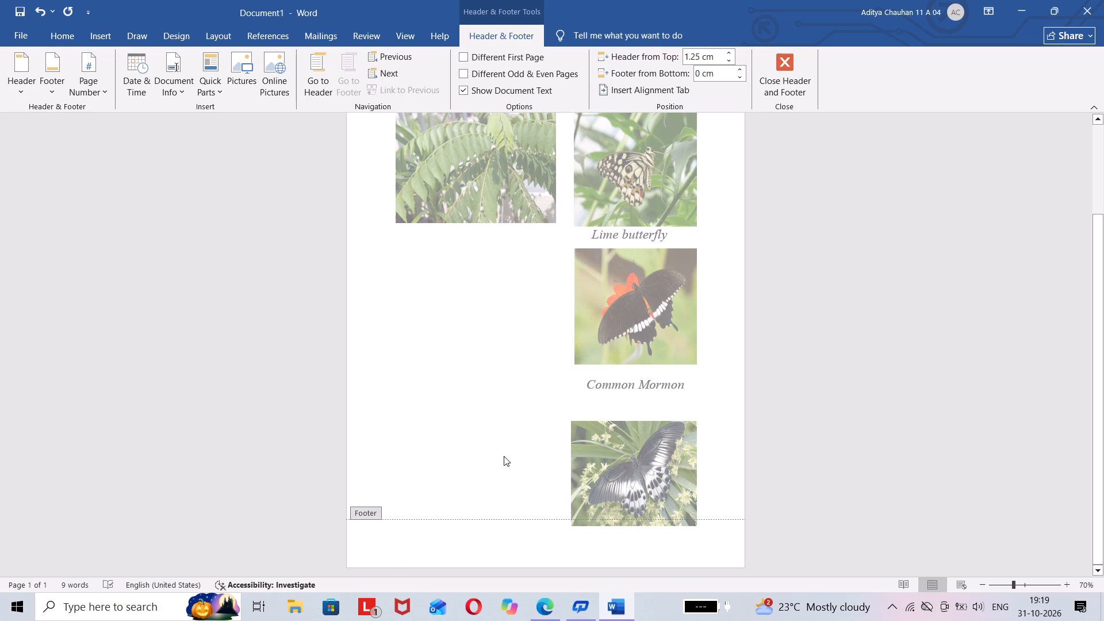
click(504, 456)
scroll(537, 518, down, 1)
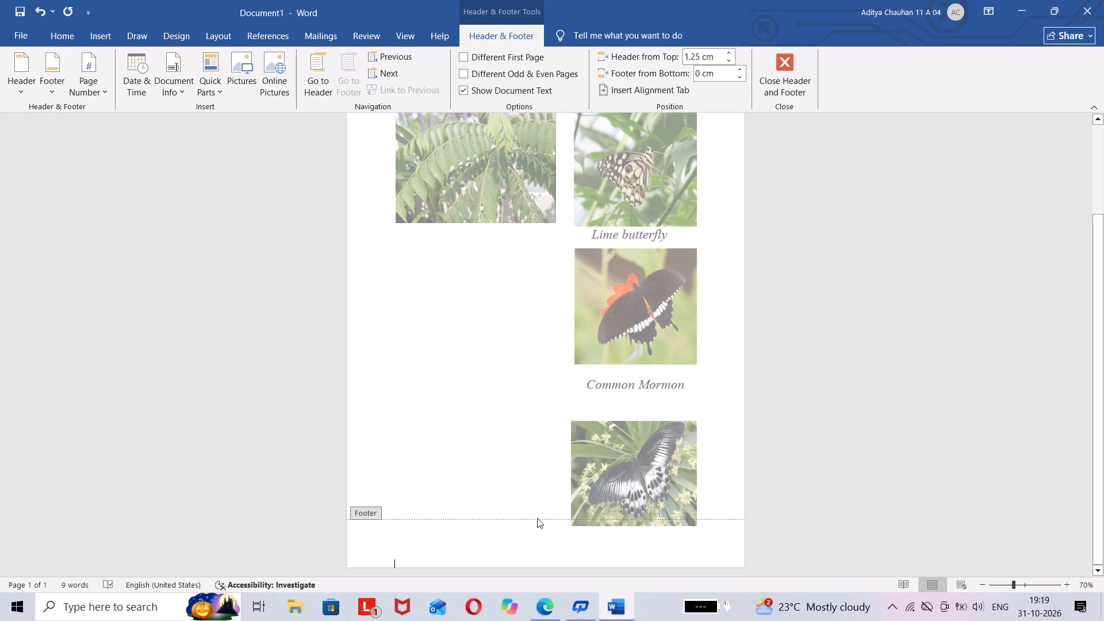
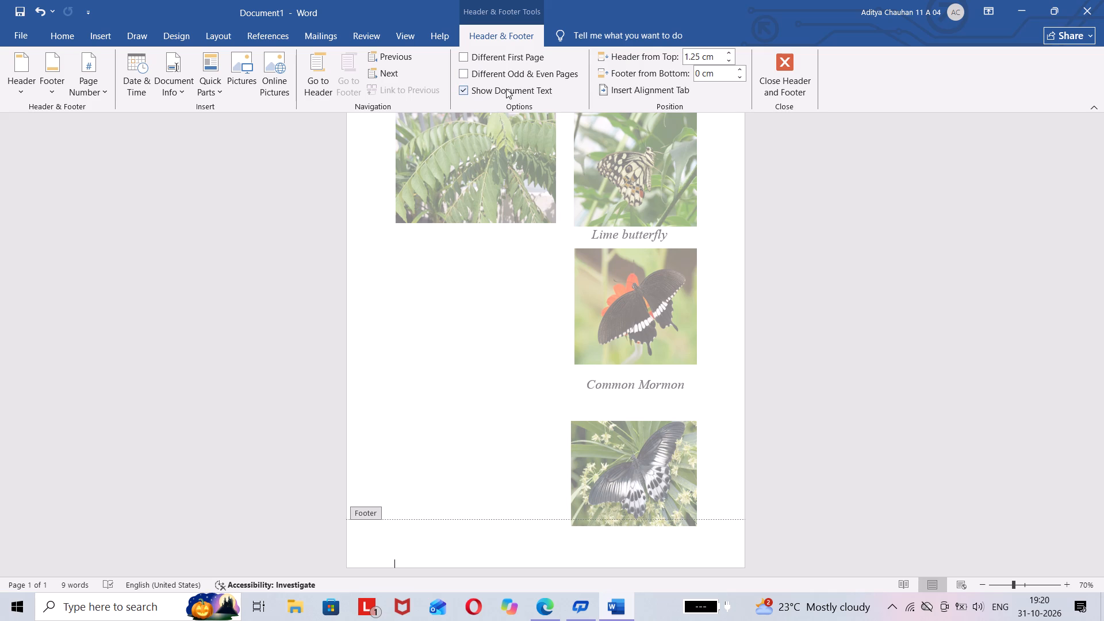
Raise the footer's distance from the bottom of the page to 1.1 cm.
triple_click(740, 68)
triple_click(740, 68)
triple_click(740, 68)
double_click(740, 68)
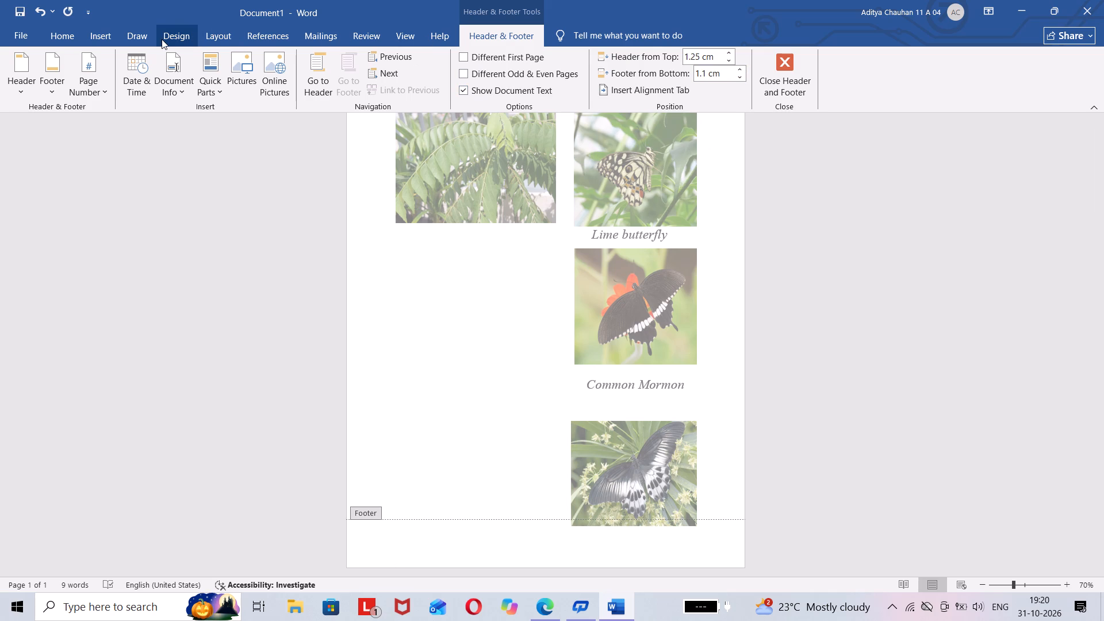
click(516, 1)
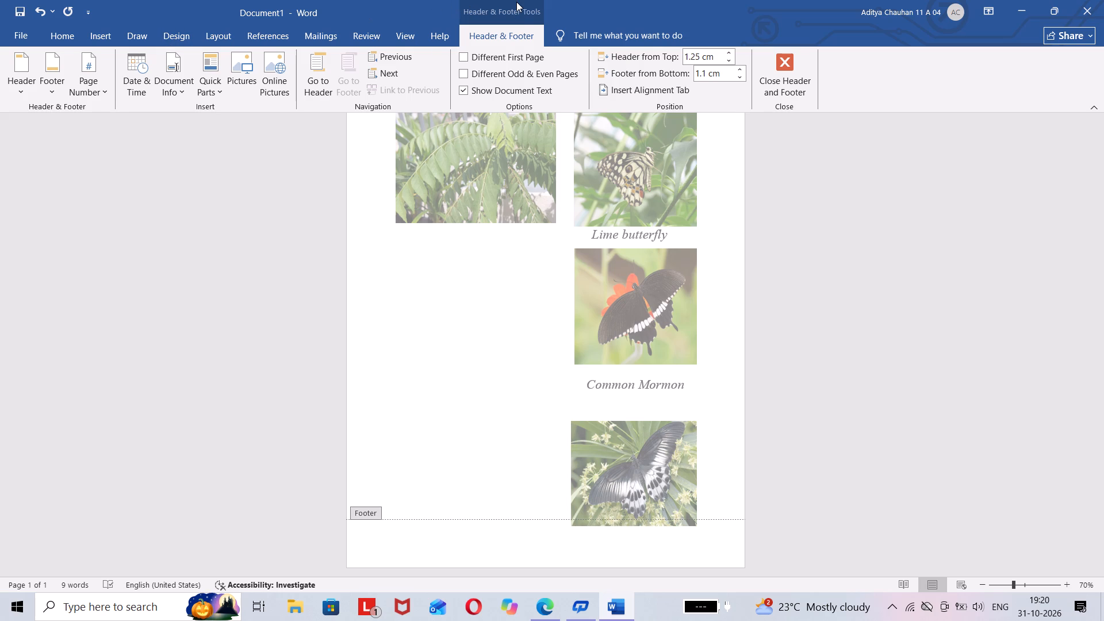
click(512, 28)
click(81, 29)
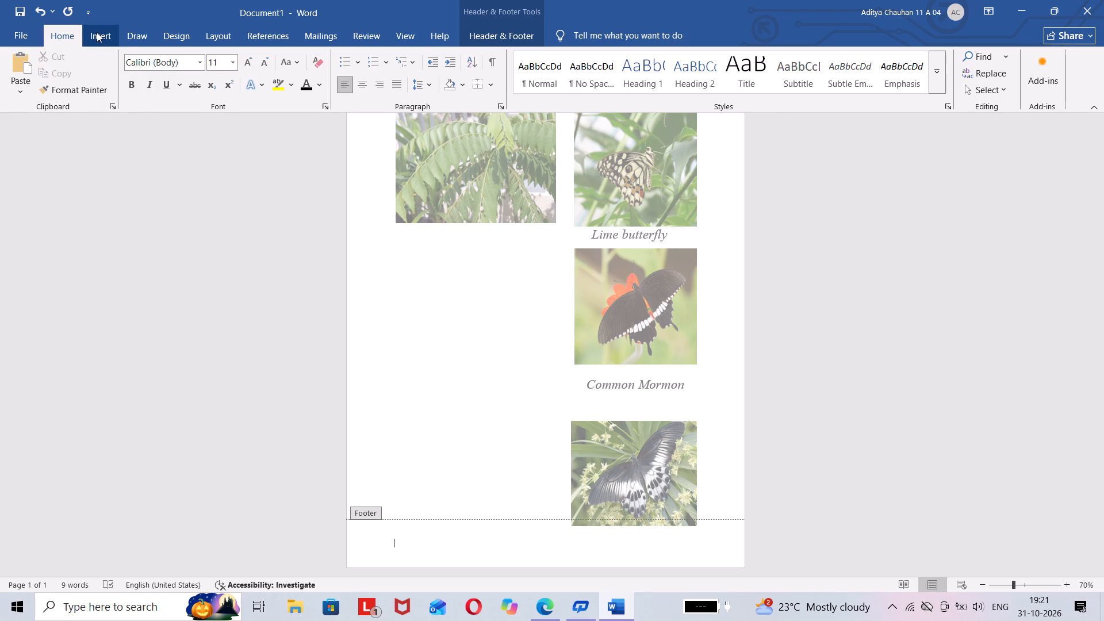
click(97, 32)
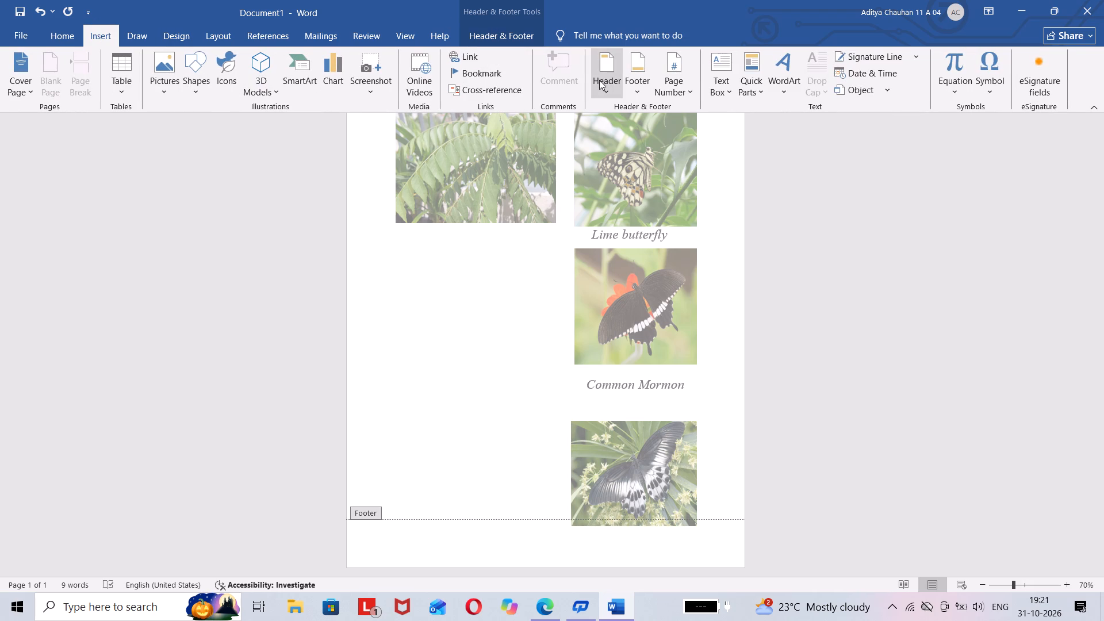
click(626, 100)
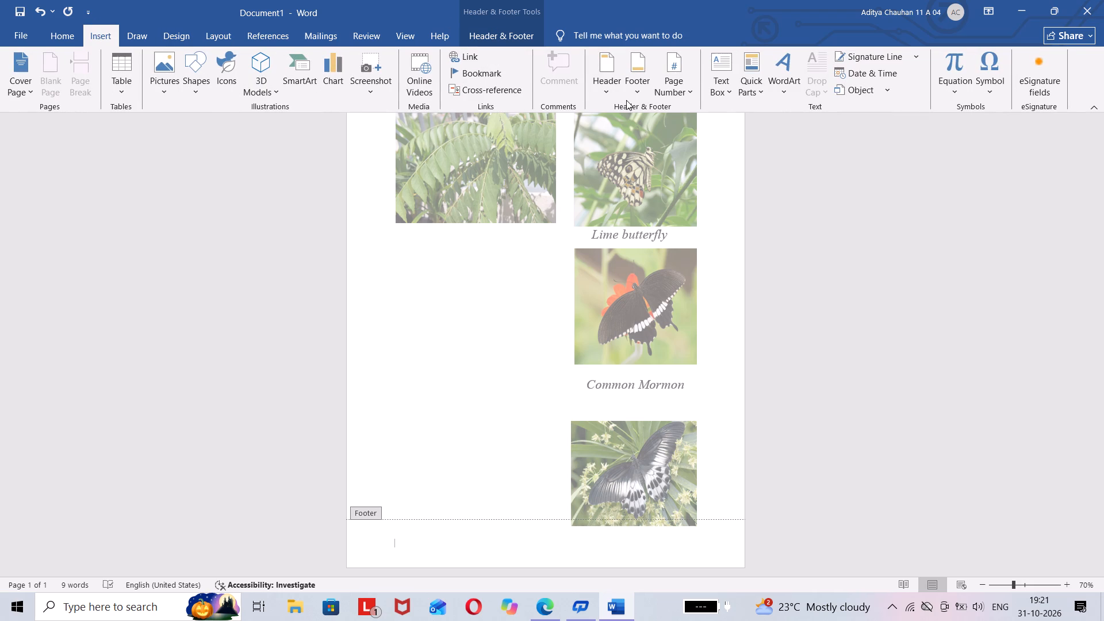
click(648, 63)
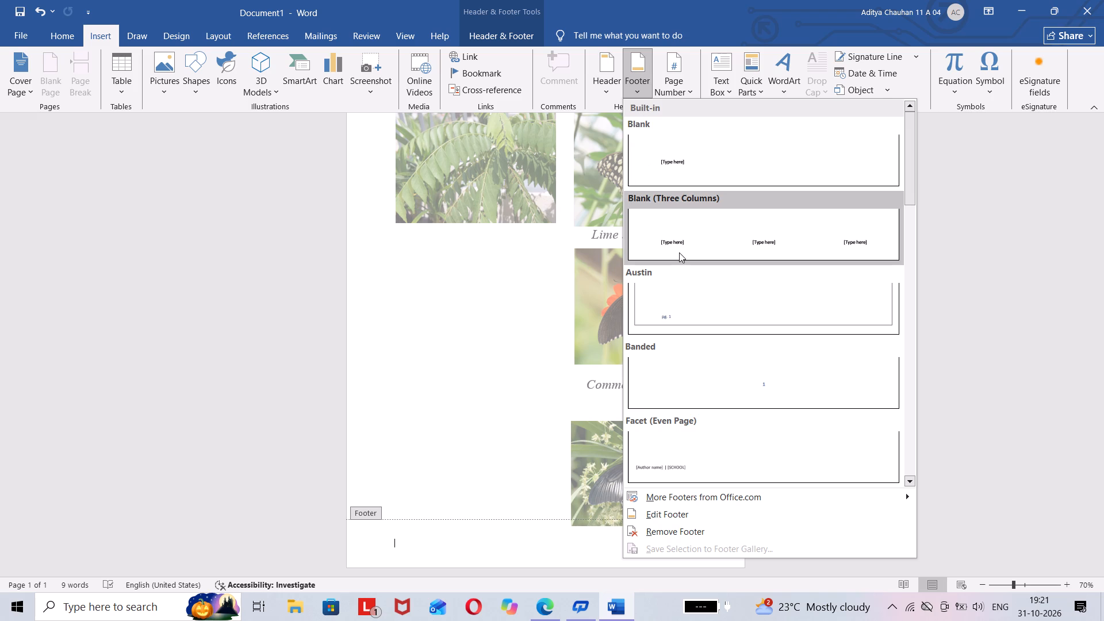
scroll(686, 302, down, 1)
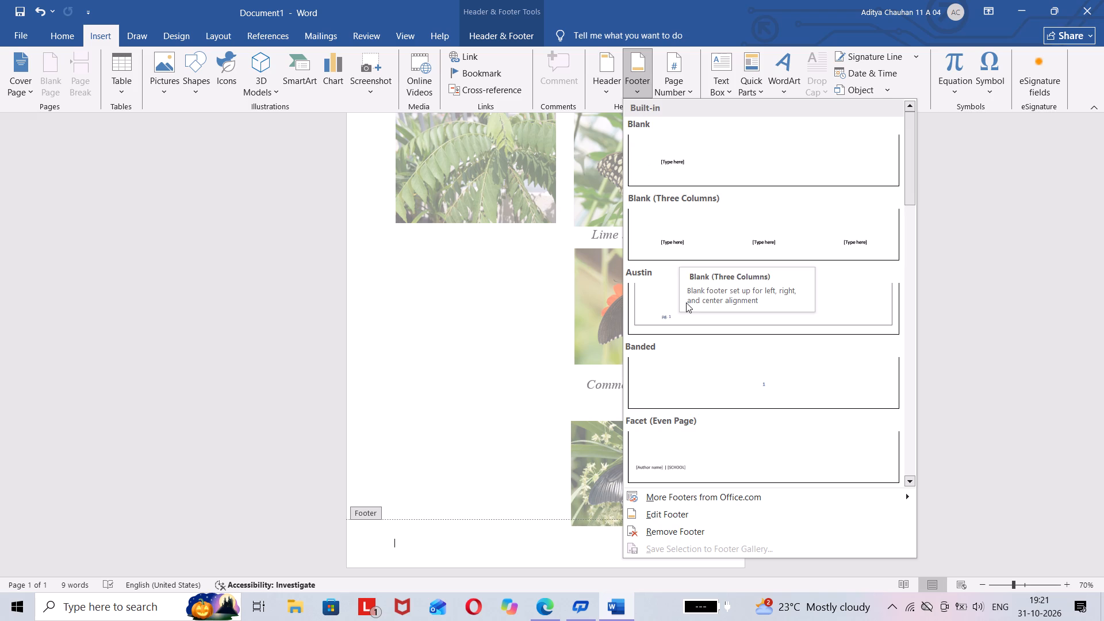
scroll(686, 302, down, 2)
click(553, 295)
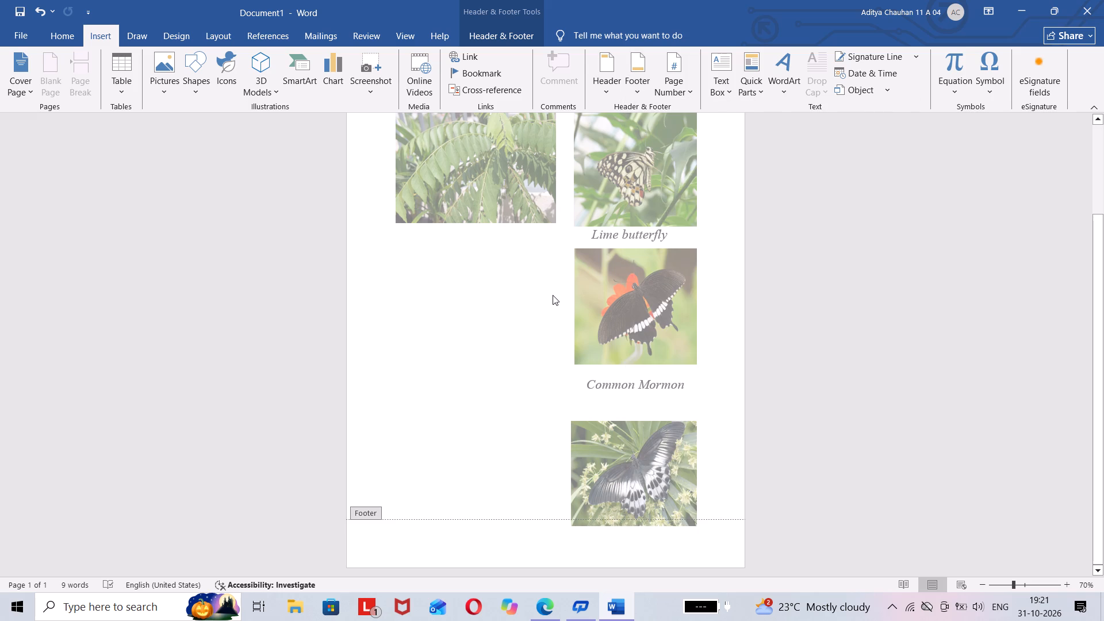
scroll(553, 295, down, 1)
Undo the last two footer position changes, reopening the footer area in between.
key(ctrl+z)
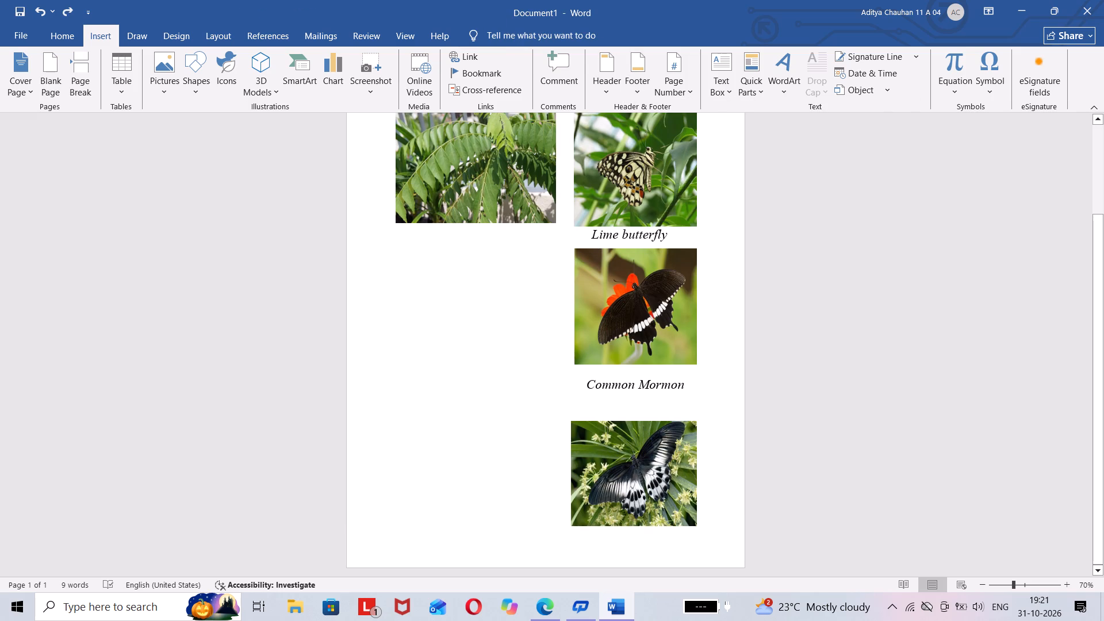
click(601, 553)
double_click(603, 537)
click(603, 537)
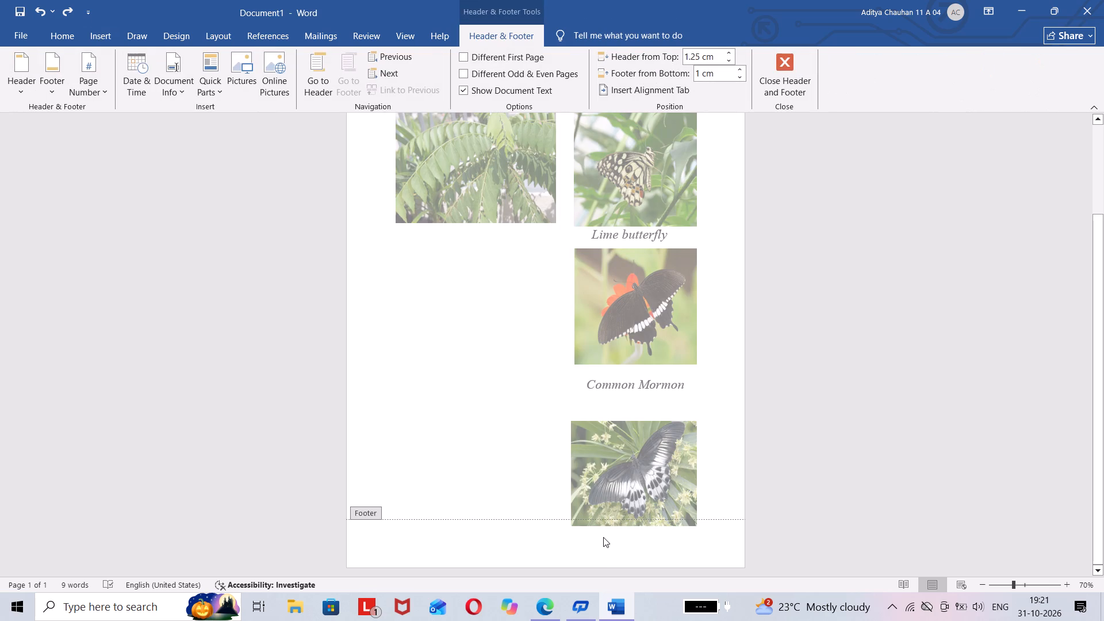
key(ctrl+z)
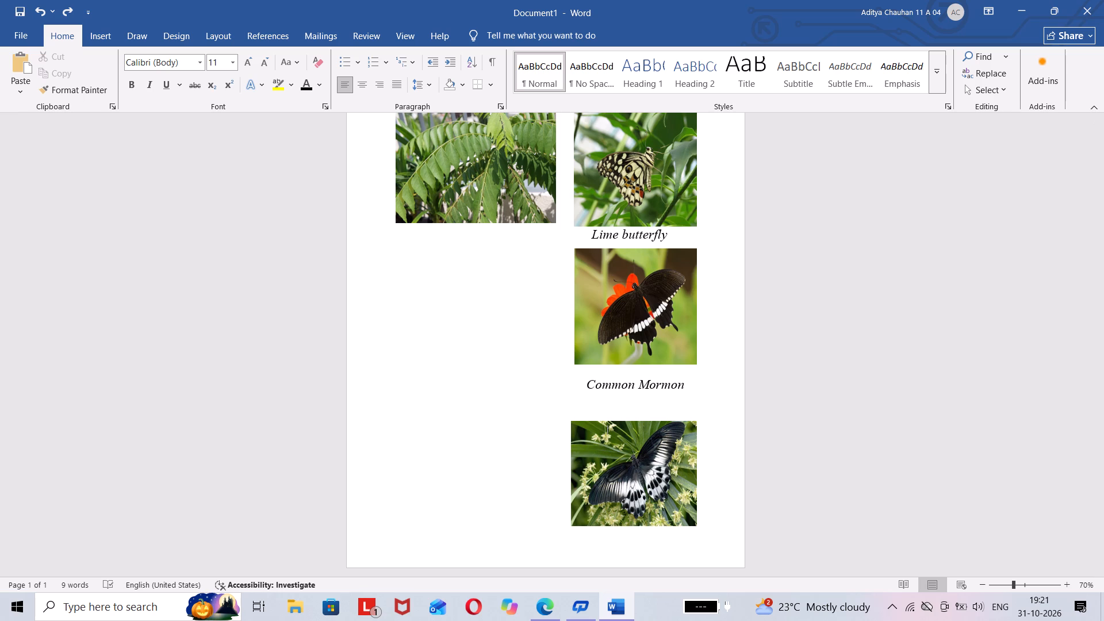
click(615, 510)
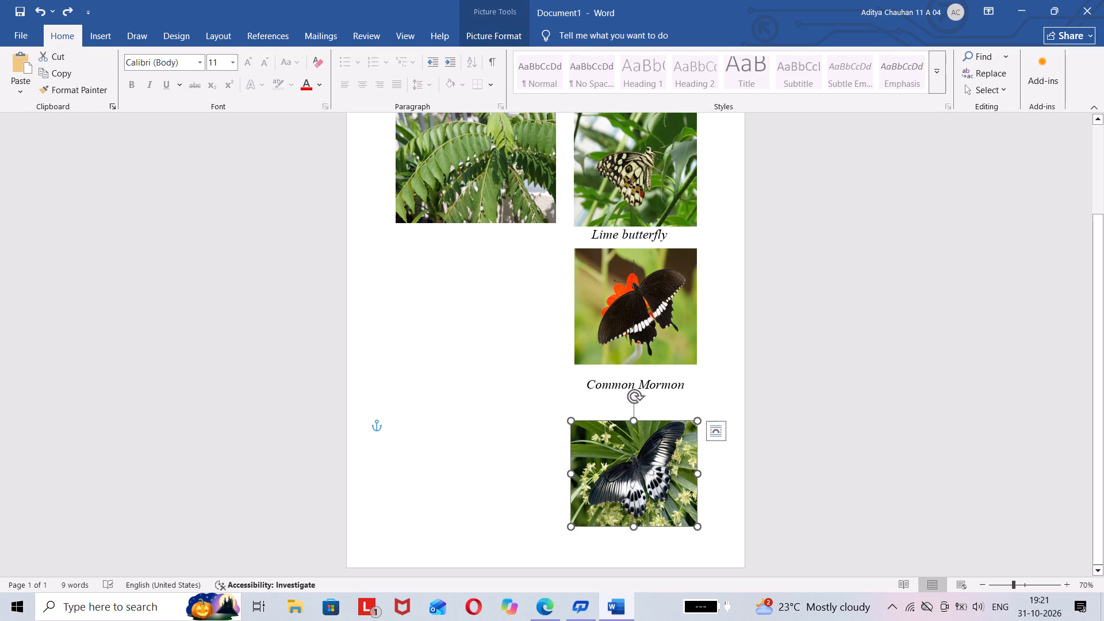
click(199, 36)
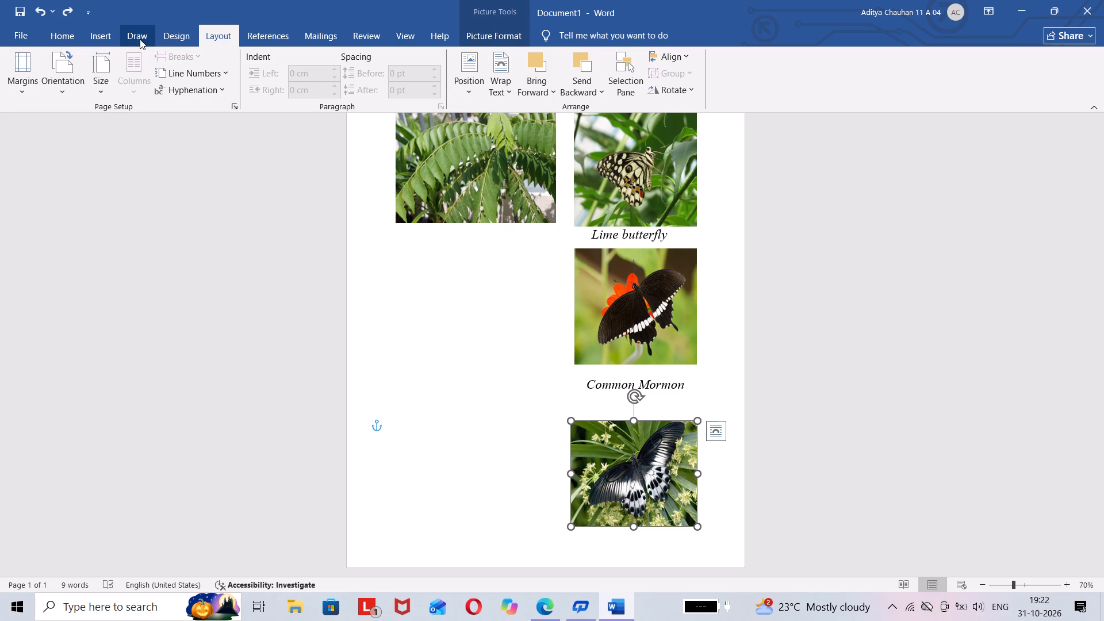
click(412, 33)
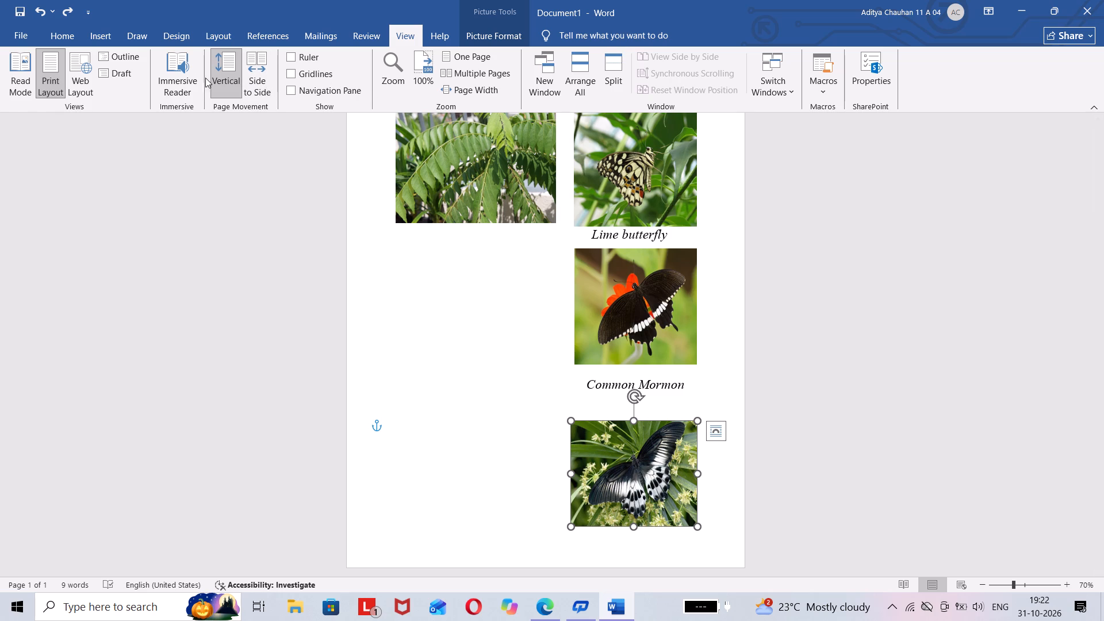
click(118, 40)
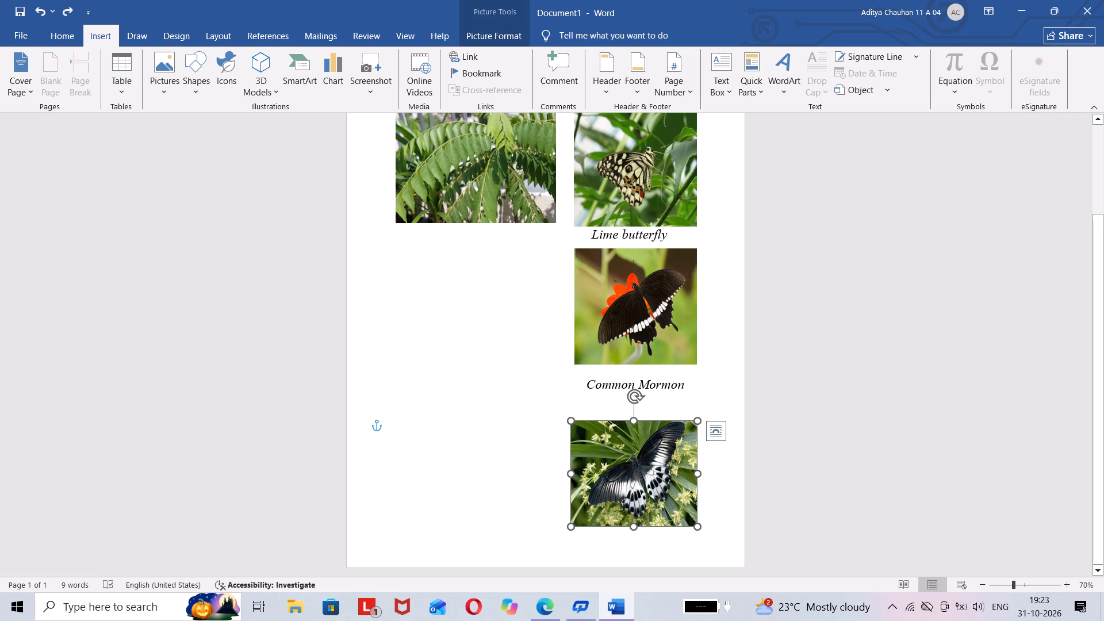
Save the document under the name garden in the local Documents folder inside OneDrive on drive C.
key(ctrl+s)
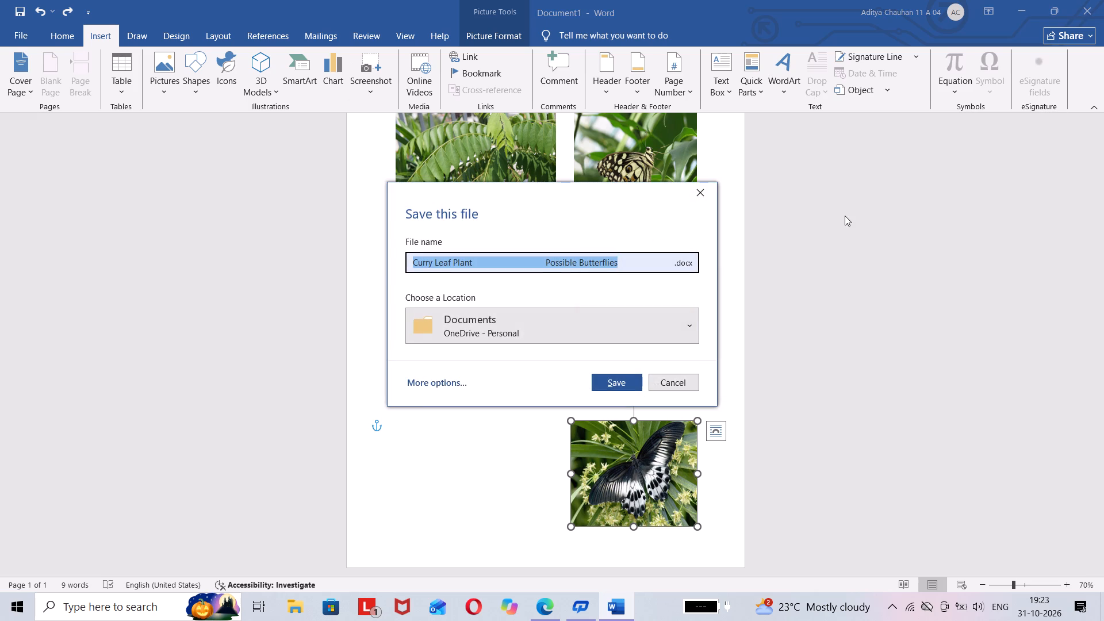
key(BackSpace)
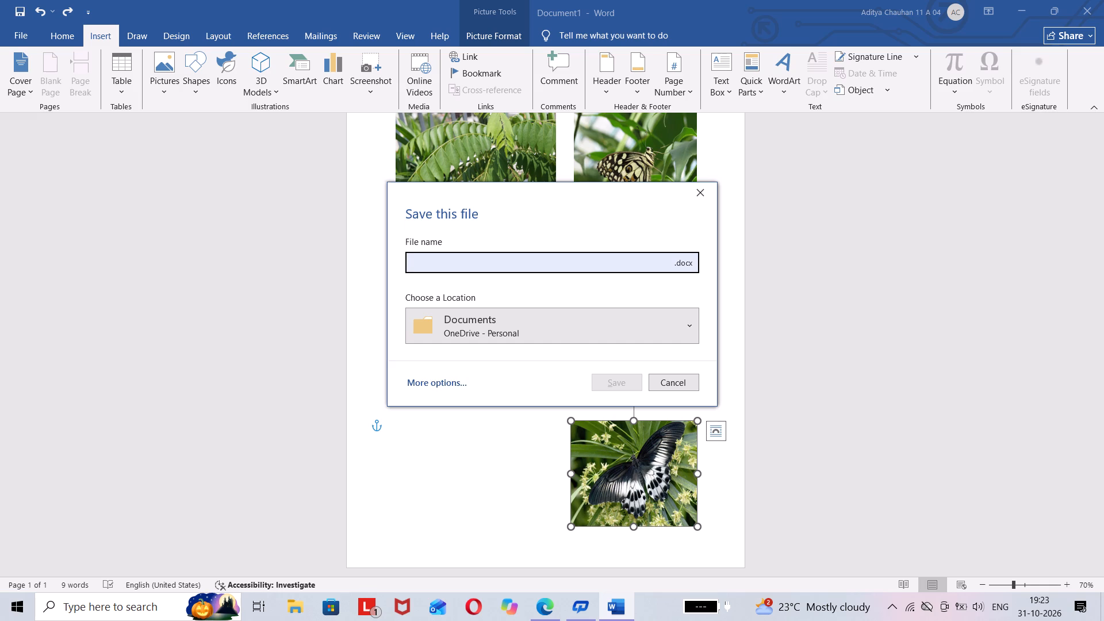
key(u)
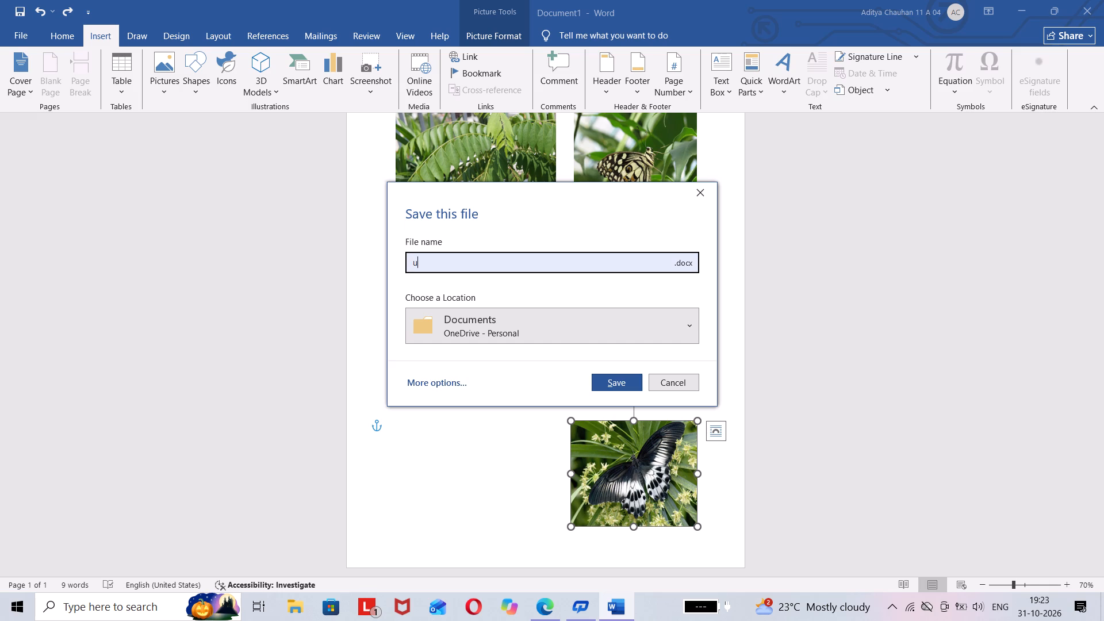
key(BackSpace)
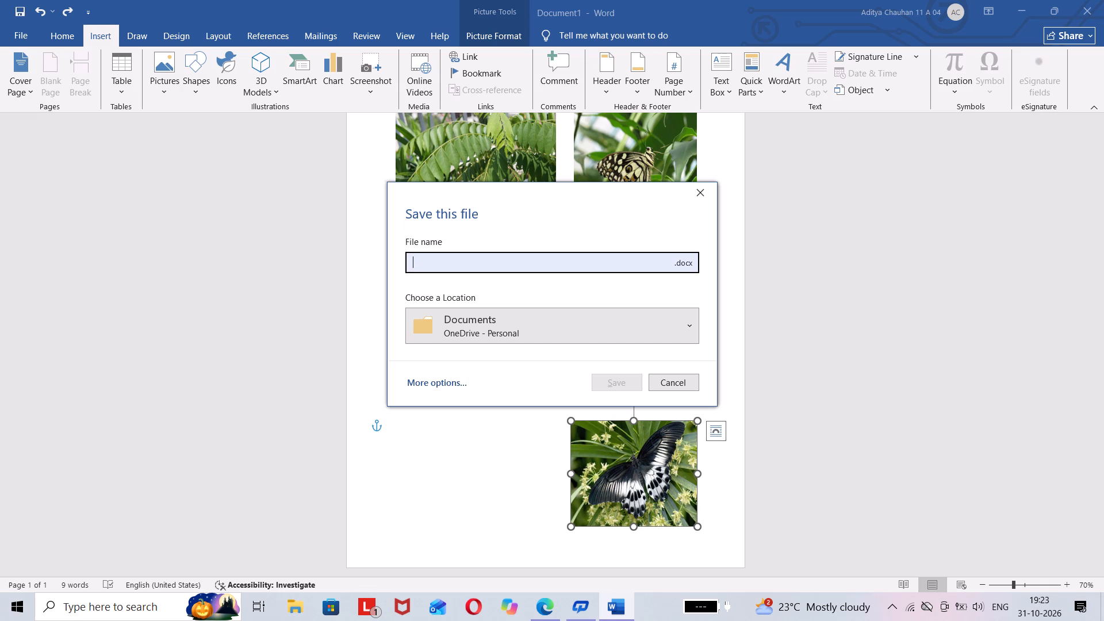
text(butterfl)
key(BackSpace)
key(BackSpace)
key(BackSpace)
key(BackSpace)
key(BackSpace)
key(BackSpace)
key(BackSpace)
key(BackSpace)
key(BackSpace)
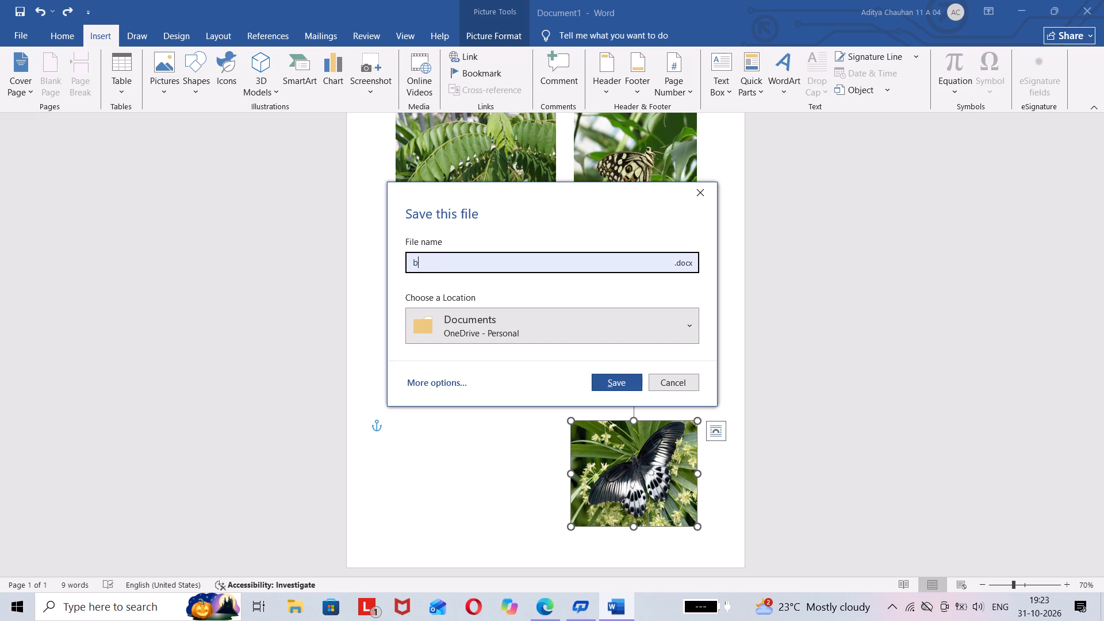
text(garden)
key(space)
click(611, 384)
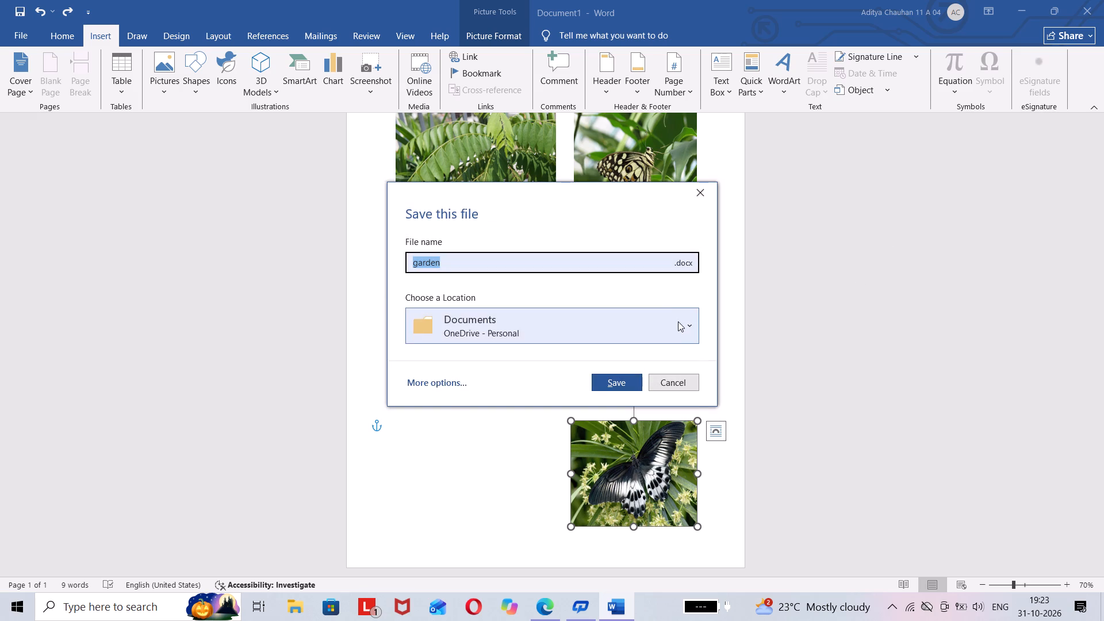
click(678, 324)
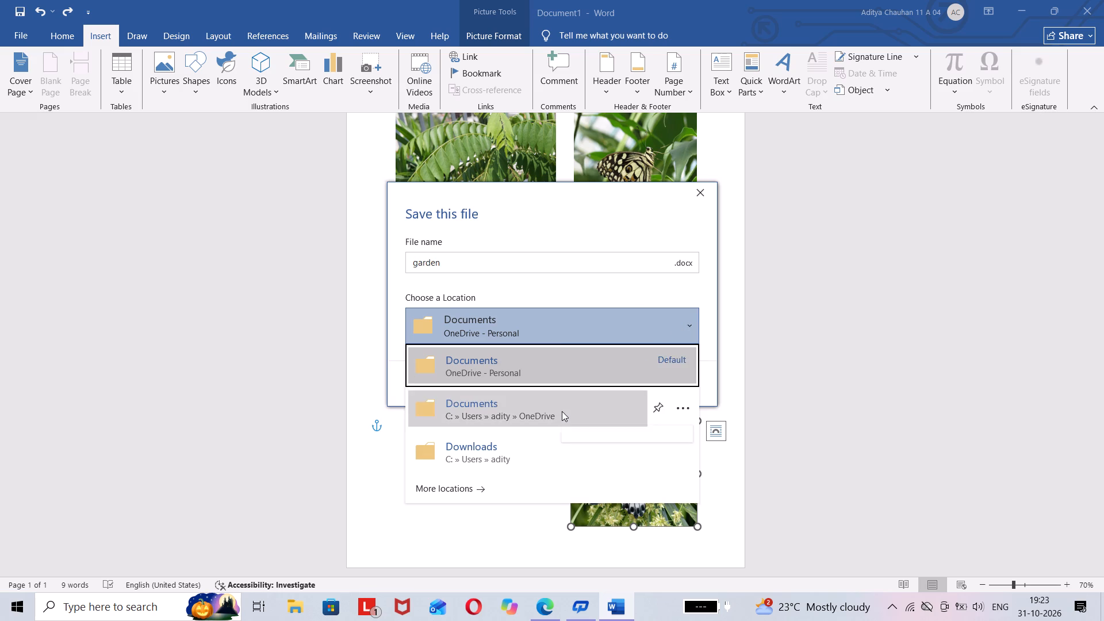
click(562, 411)
click(616, 389)
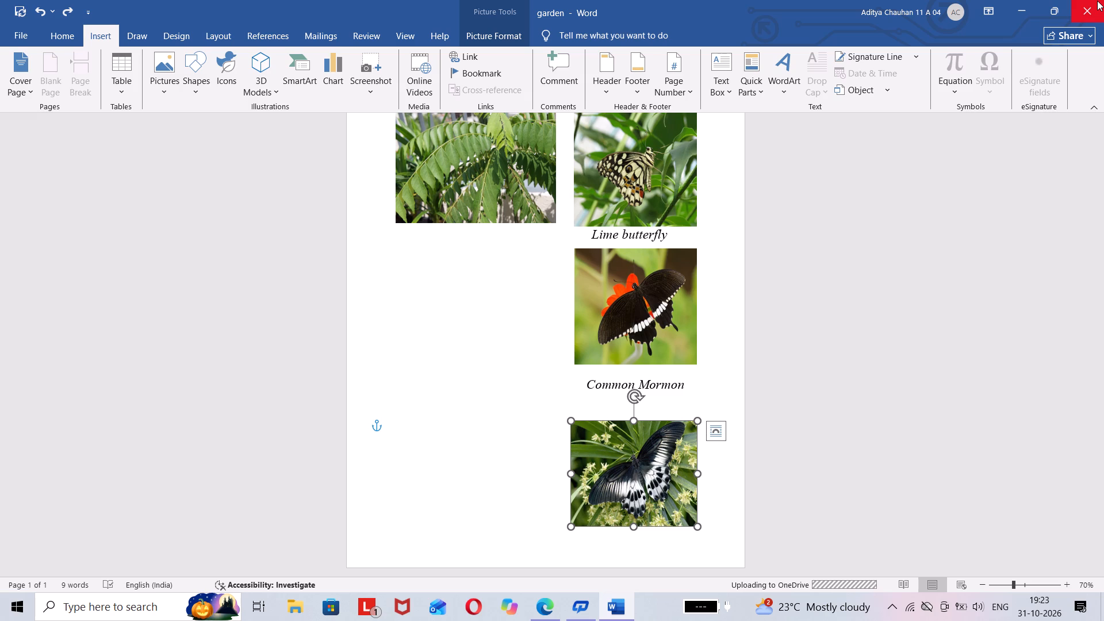
Close the garden document and the browser window with the butterfly chat.
click(1097, 1)
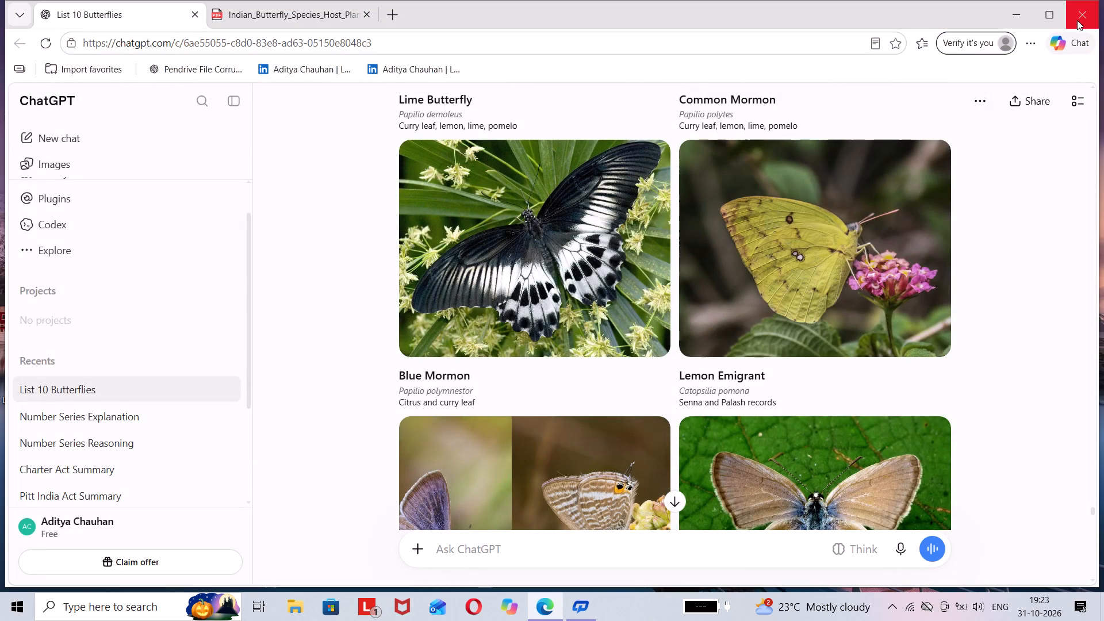
click(1077, 20)
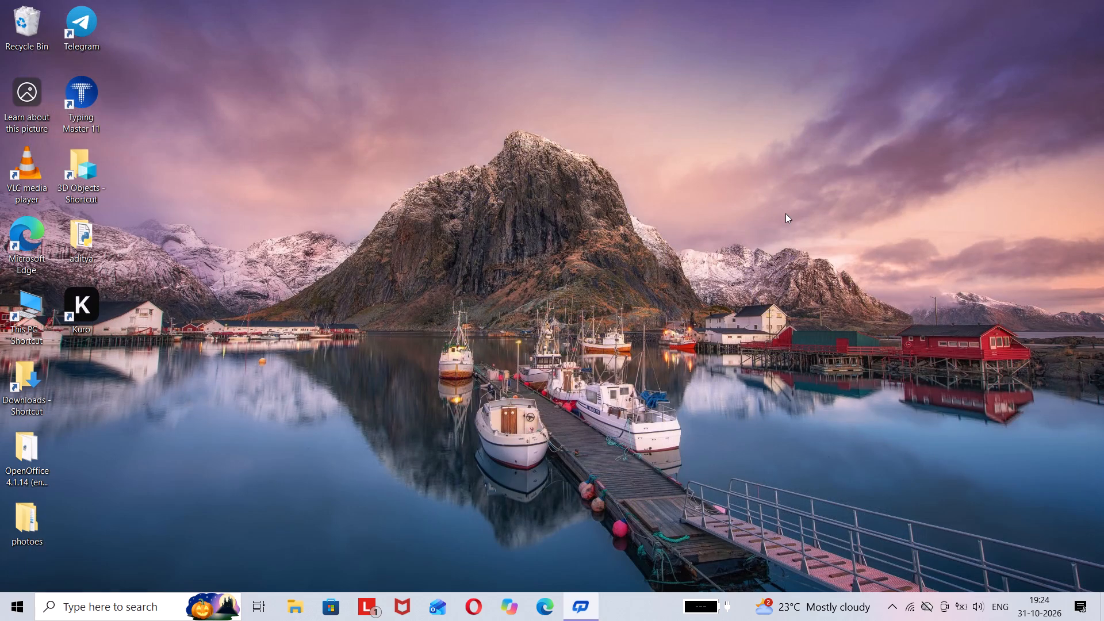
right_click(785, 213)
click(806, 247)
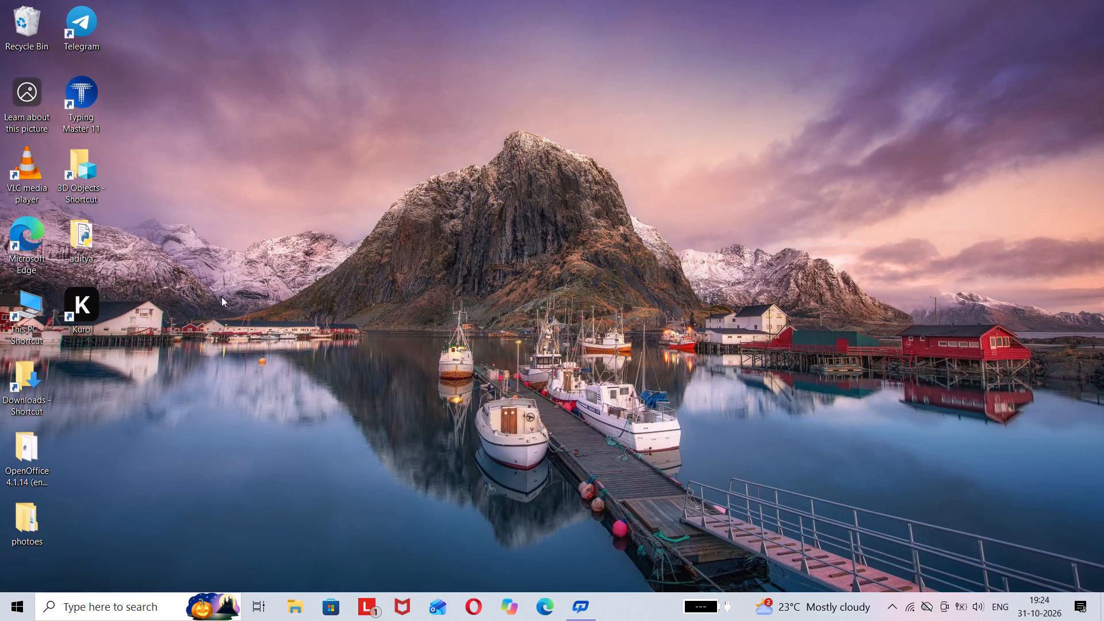
Launch Kuro from the desktop.
double_click(85, 293)
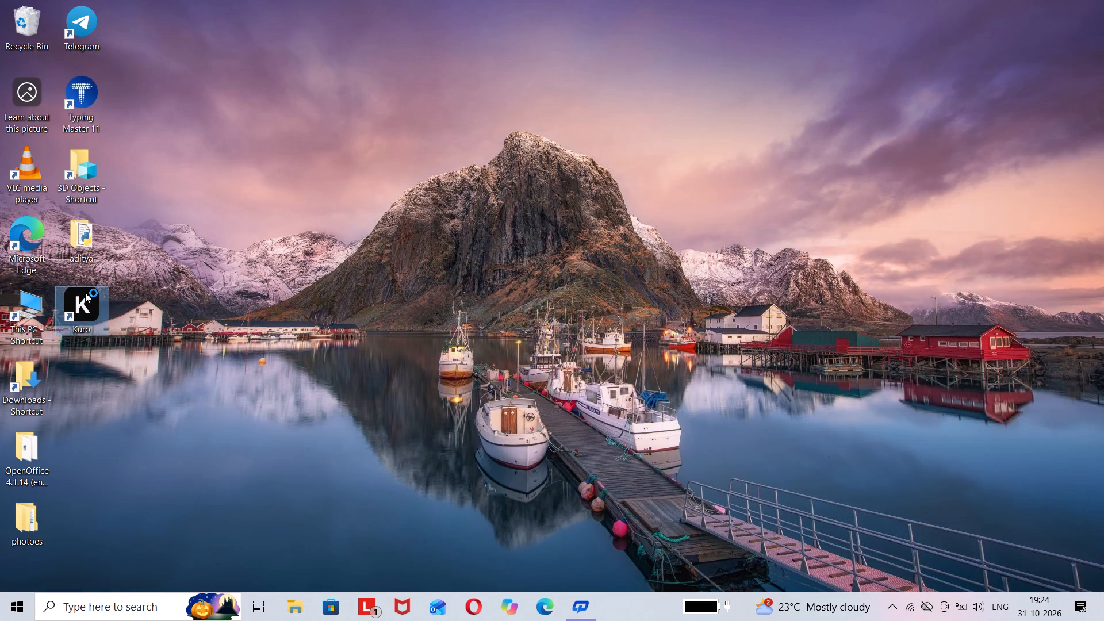